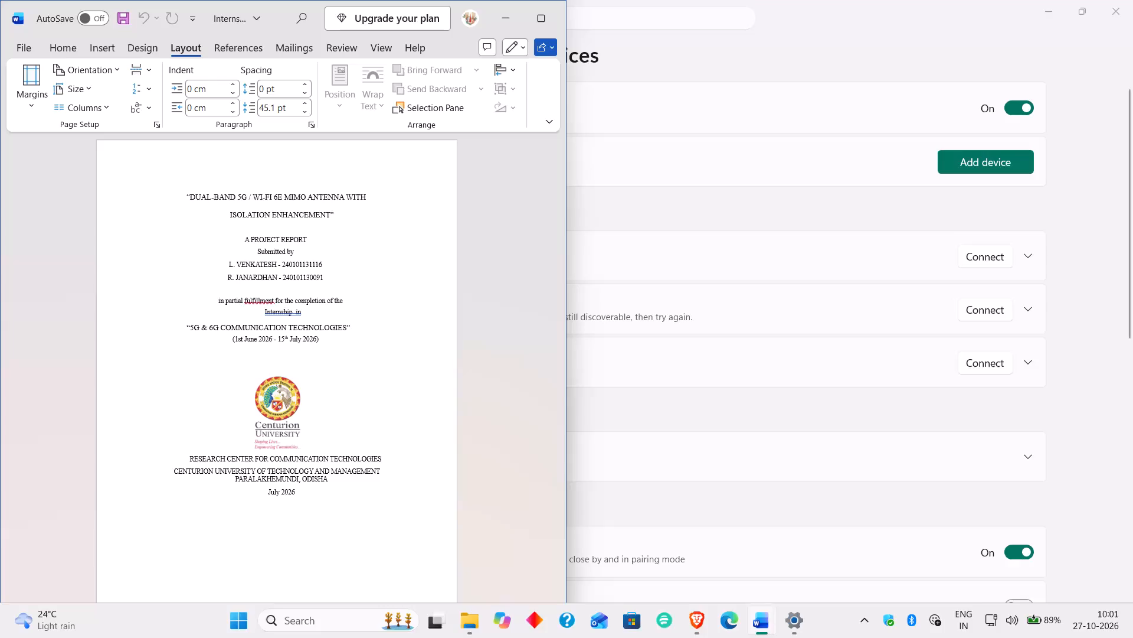
Switch to Settings and pair the Toad 9 mouse as a new Bluetooth device, finishing back at the Word documents.
click(784, 204)
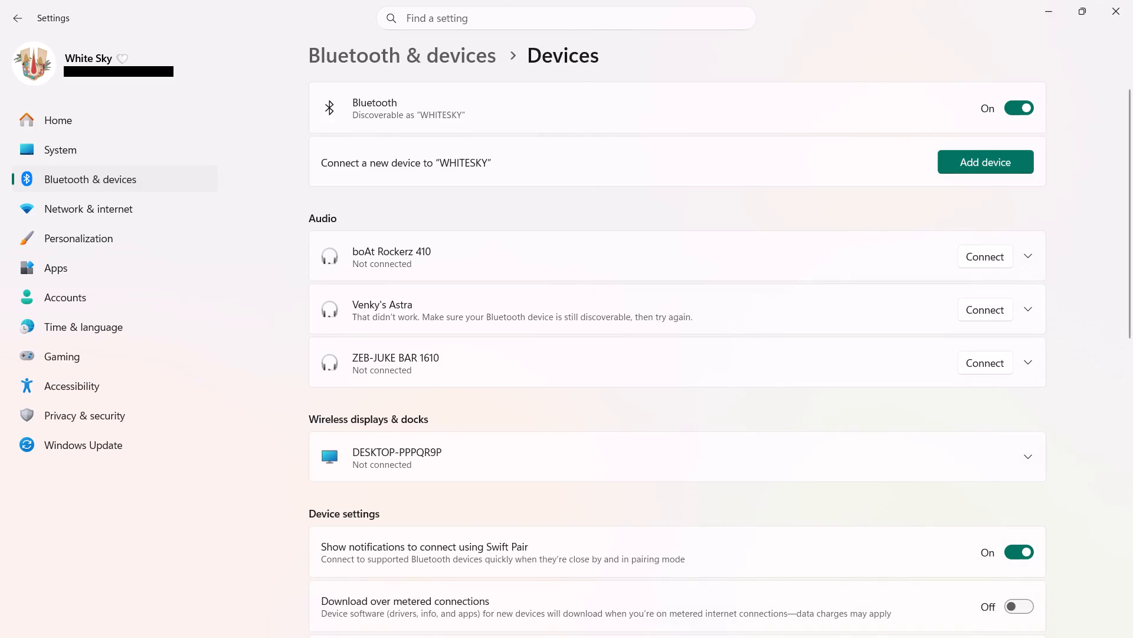
click(89, 174)
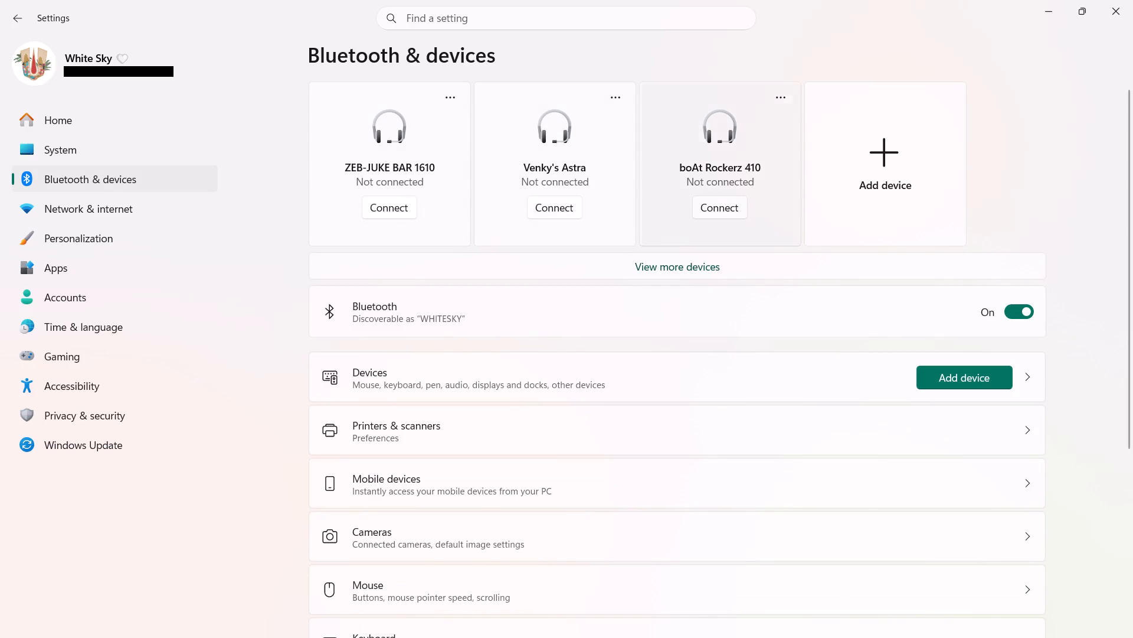
scroll(640, 460, down, 12)
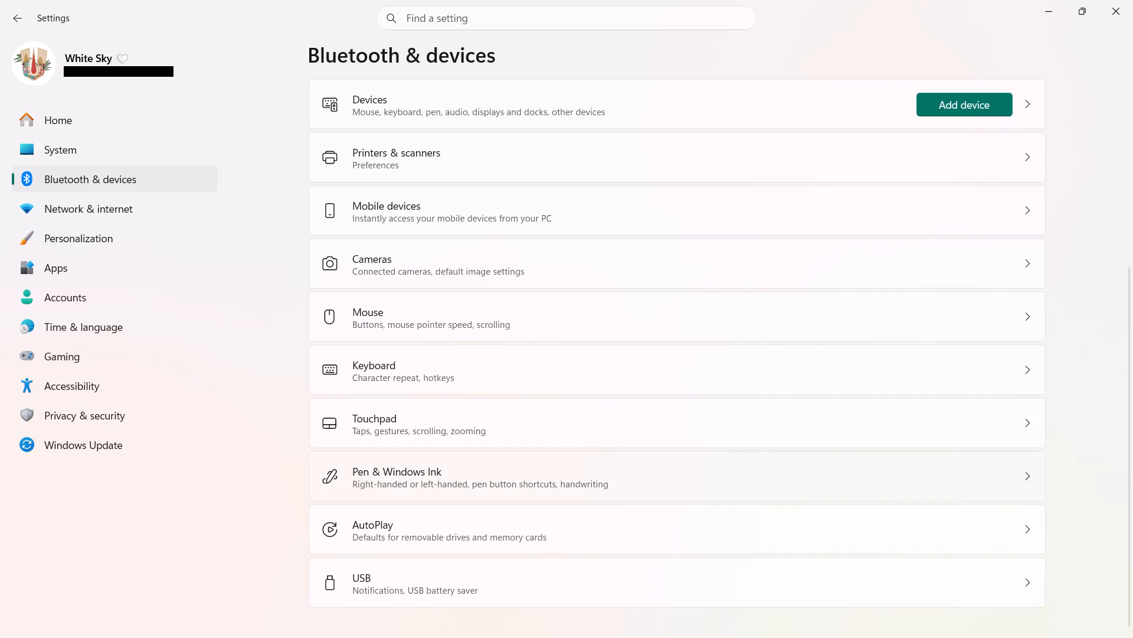
scroll(640, 460, up, 1)
click(664, 409)
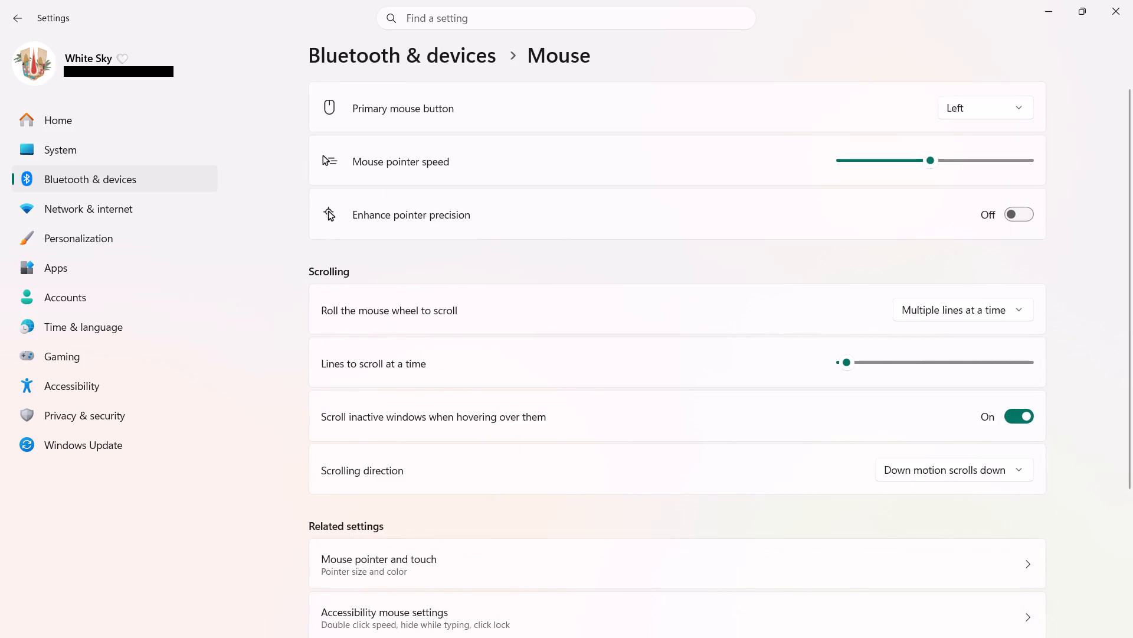
click(22, 14)
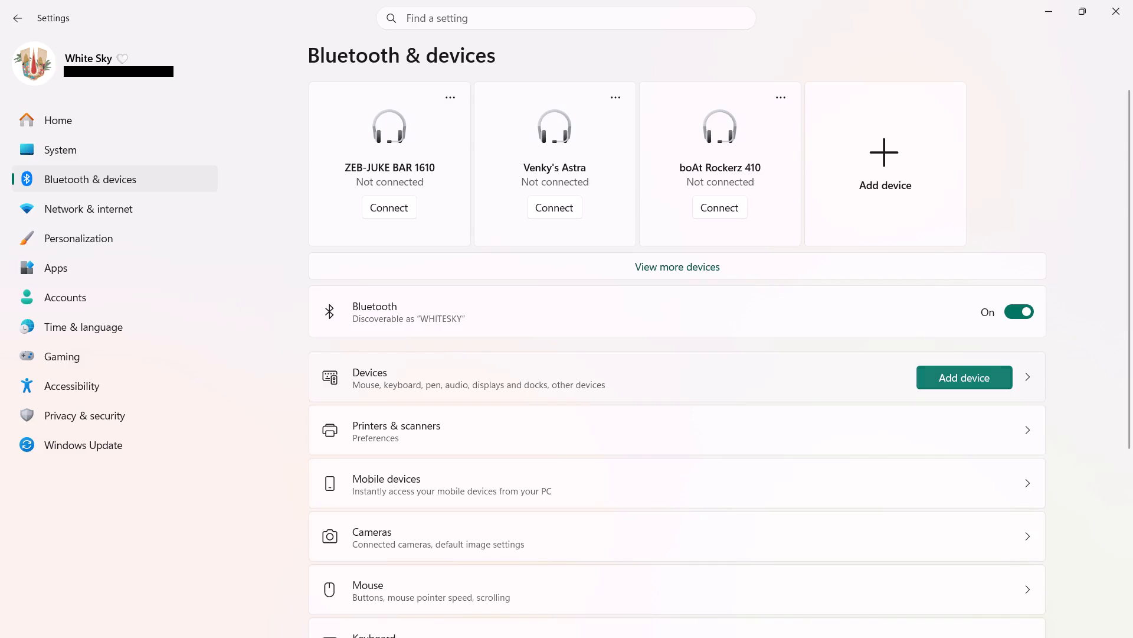
click(966, 379)
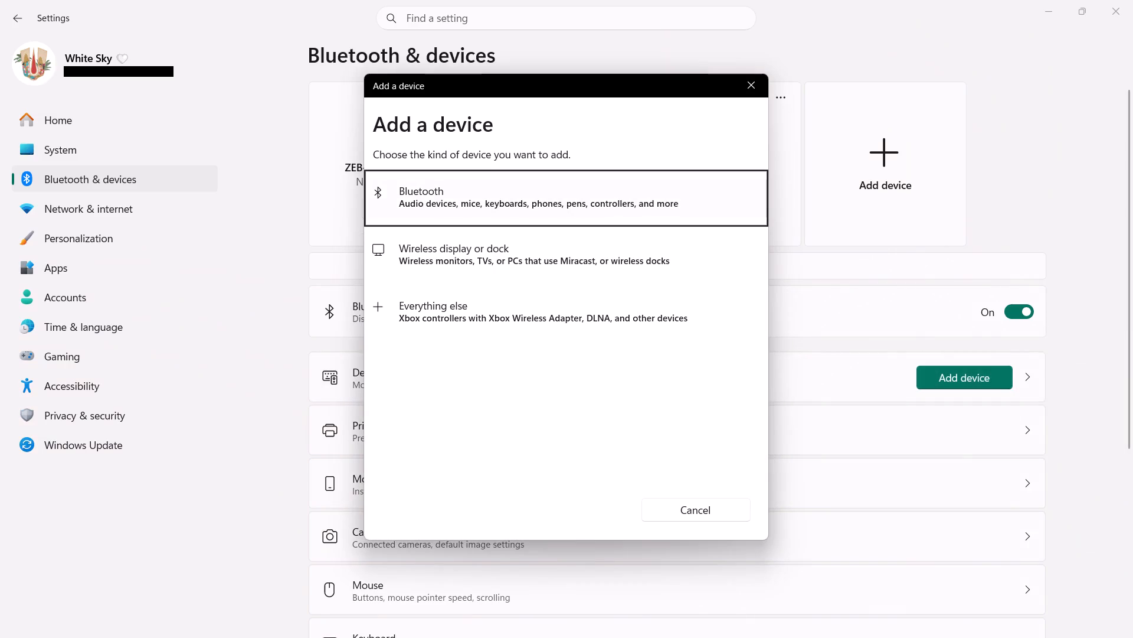
click(542, 203)
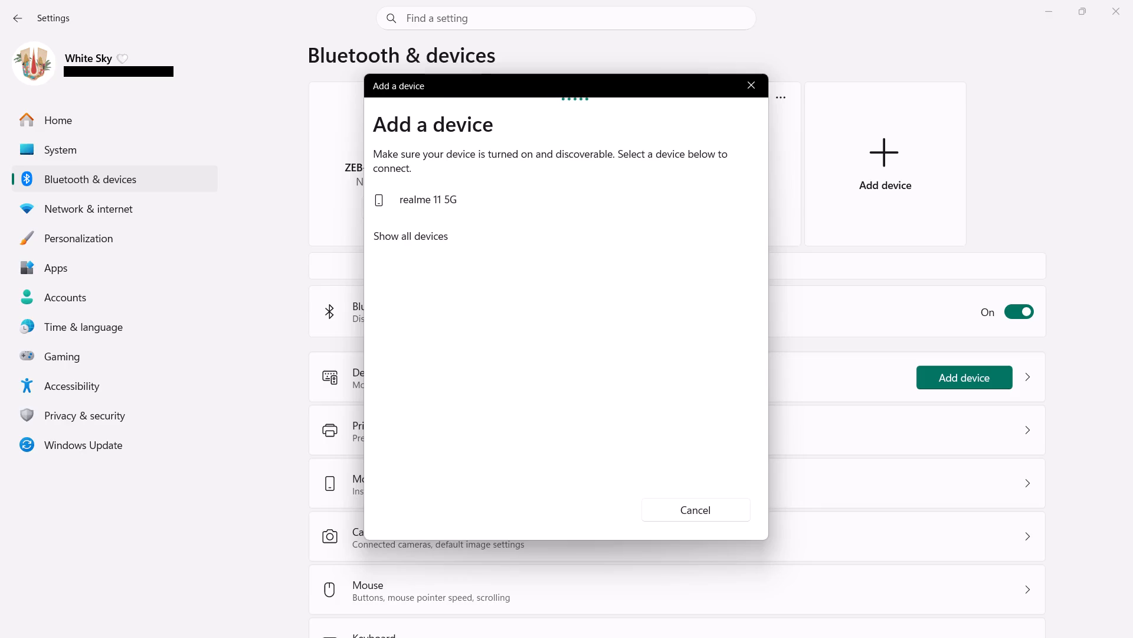
click(421, 242)
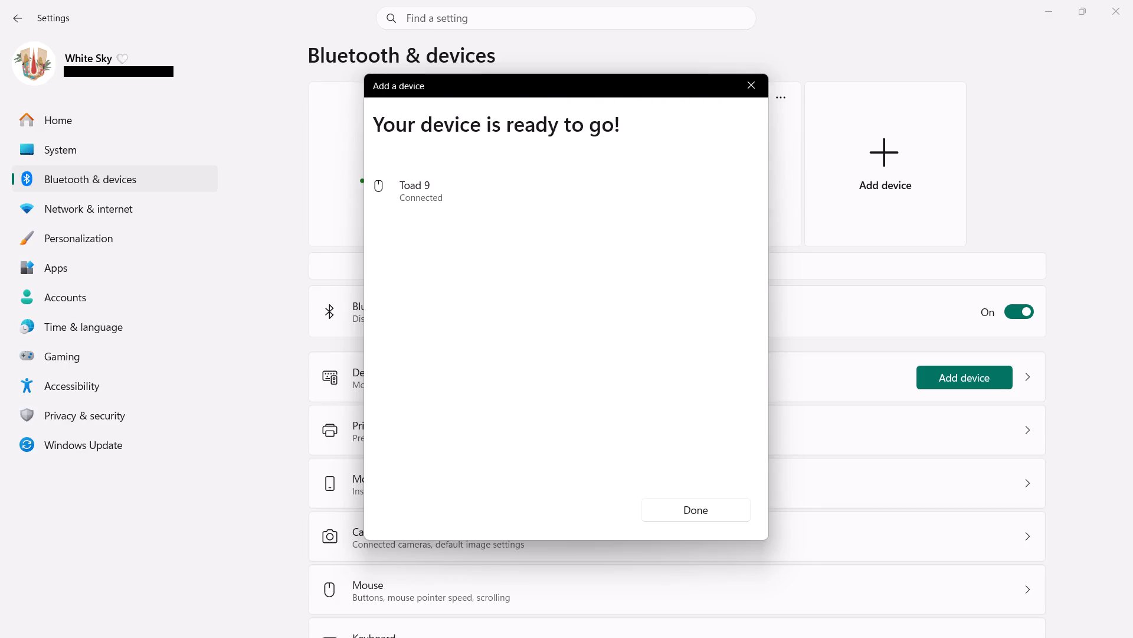
click(703, 506)
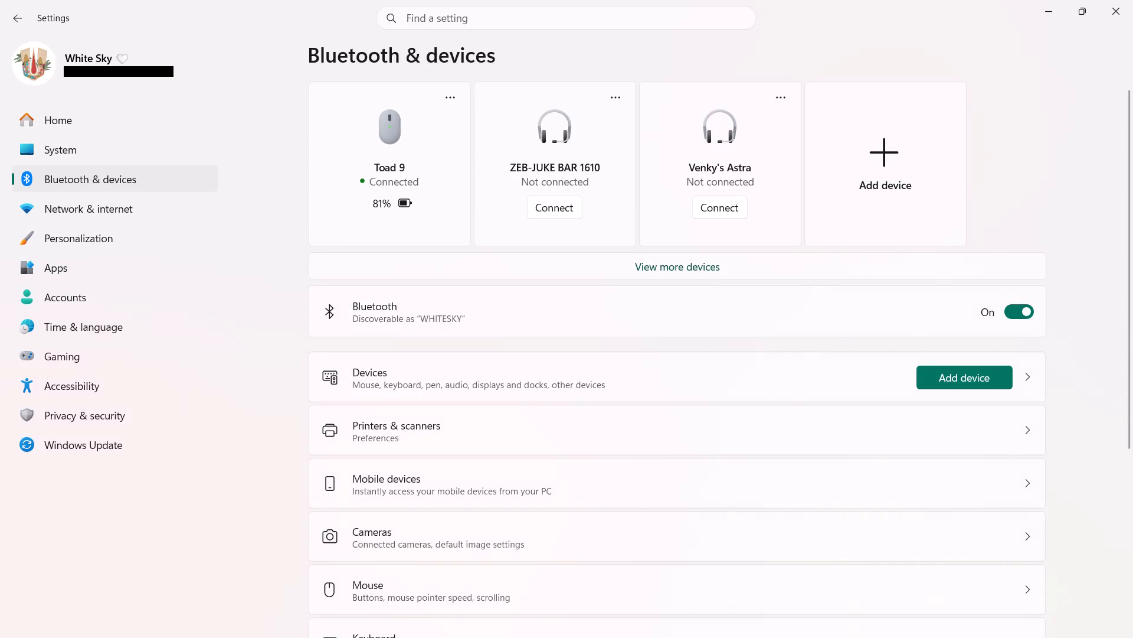
click(1047, 4)
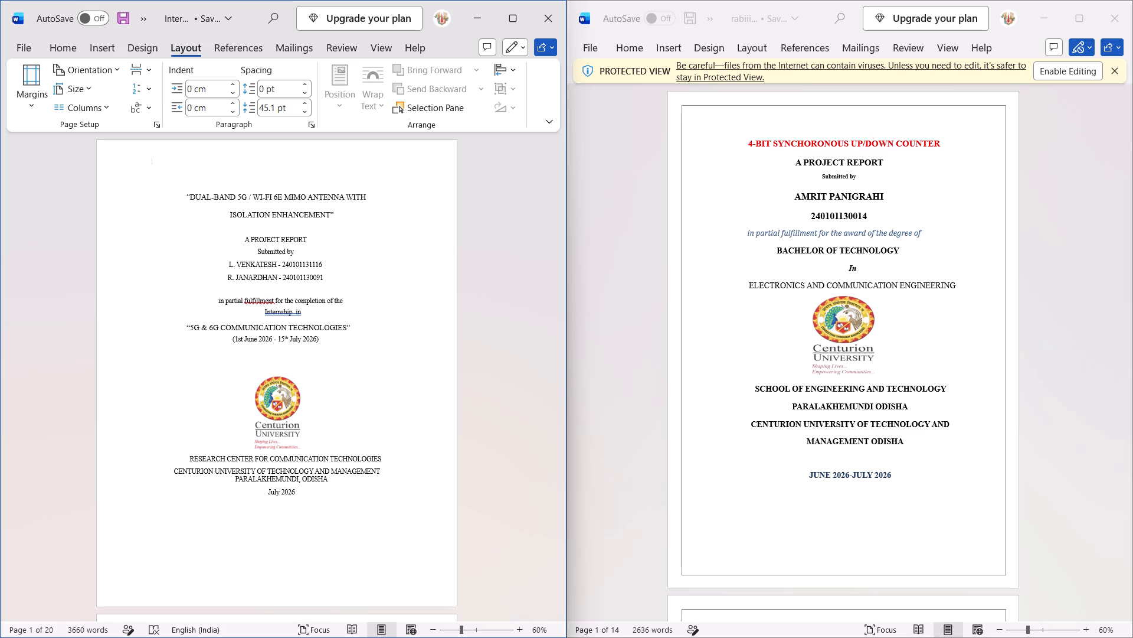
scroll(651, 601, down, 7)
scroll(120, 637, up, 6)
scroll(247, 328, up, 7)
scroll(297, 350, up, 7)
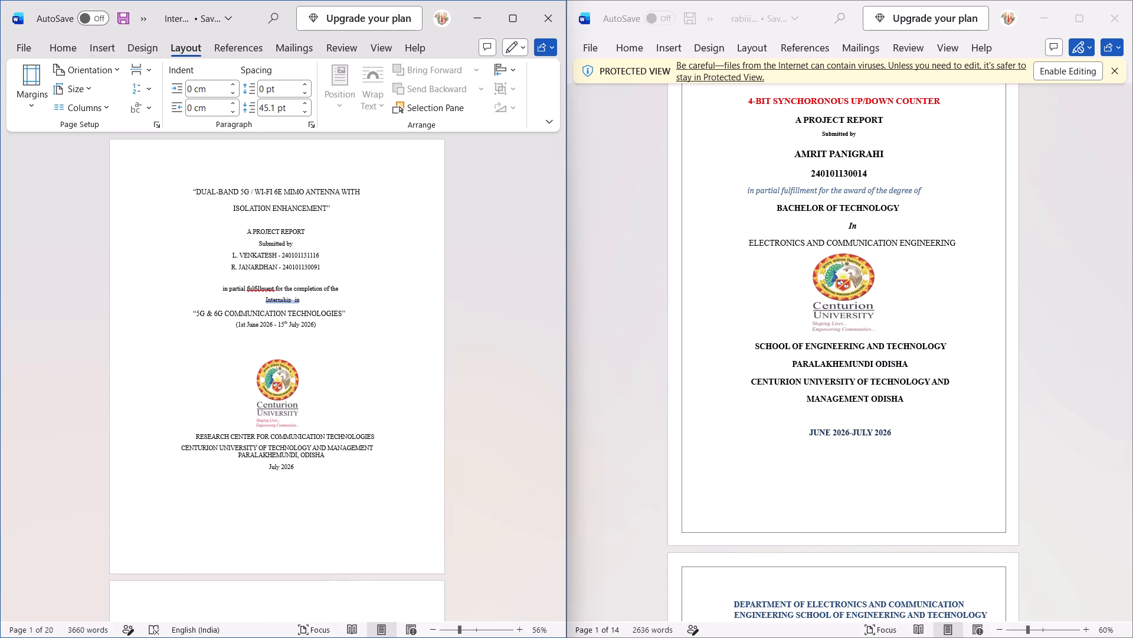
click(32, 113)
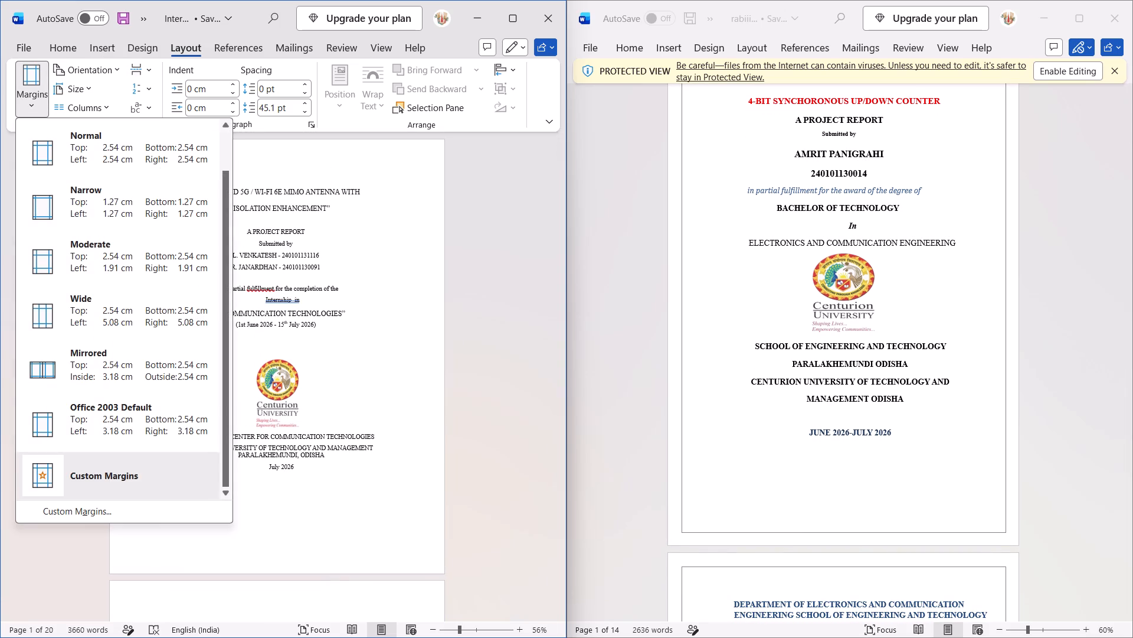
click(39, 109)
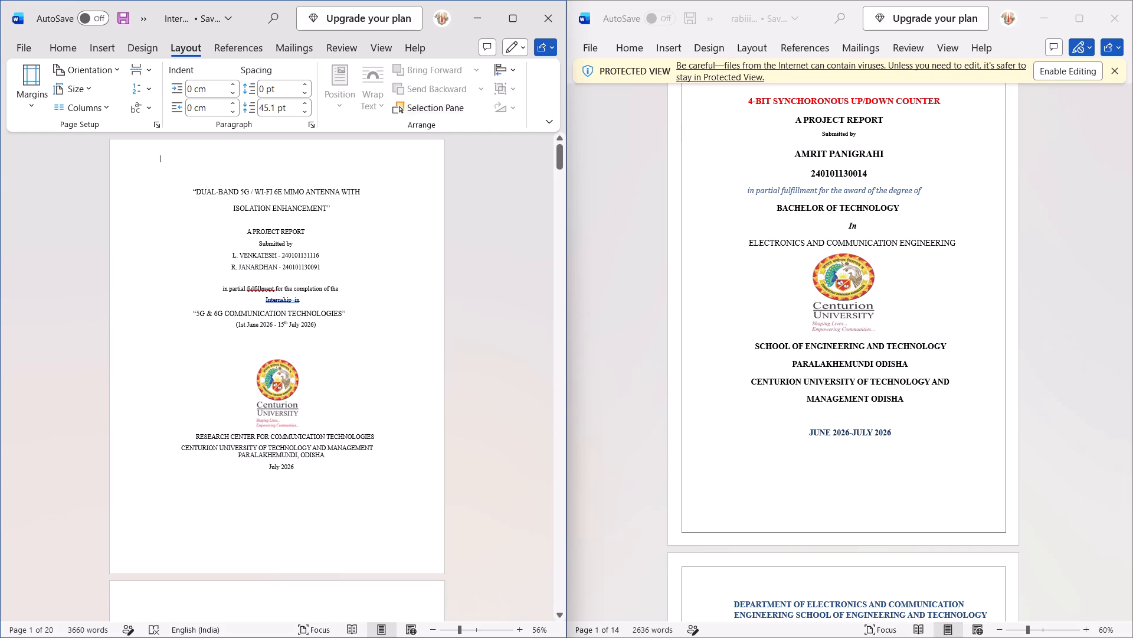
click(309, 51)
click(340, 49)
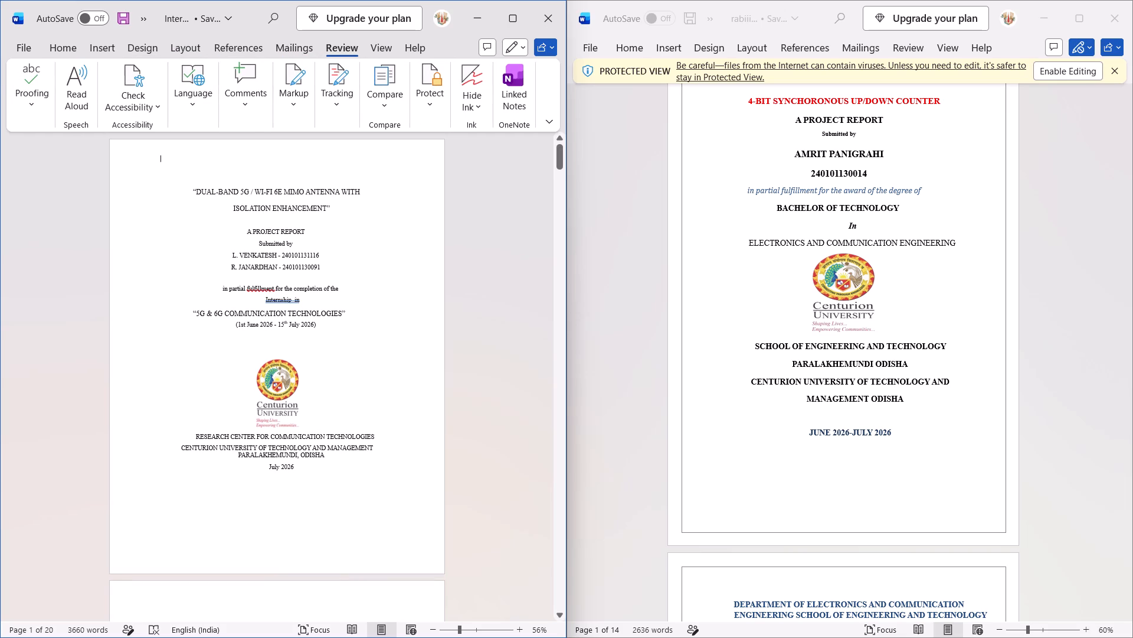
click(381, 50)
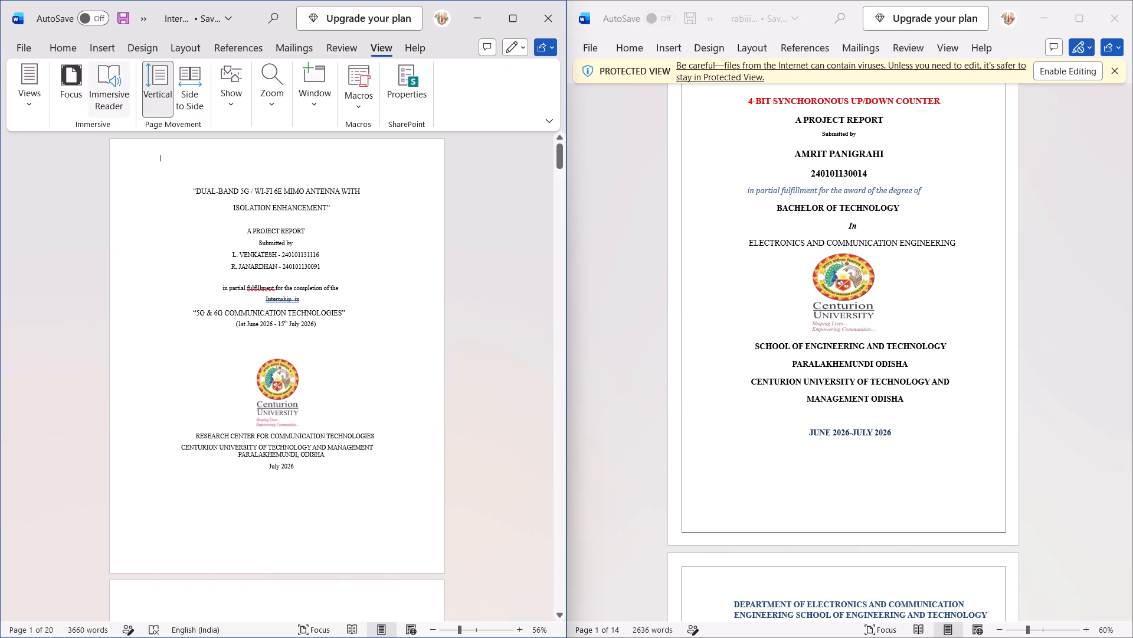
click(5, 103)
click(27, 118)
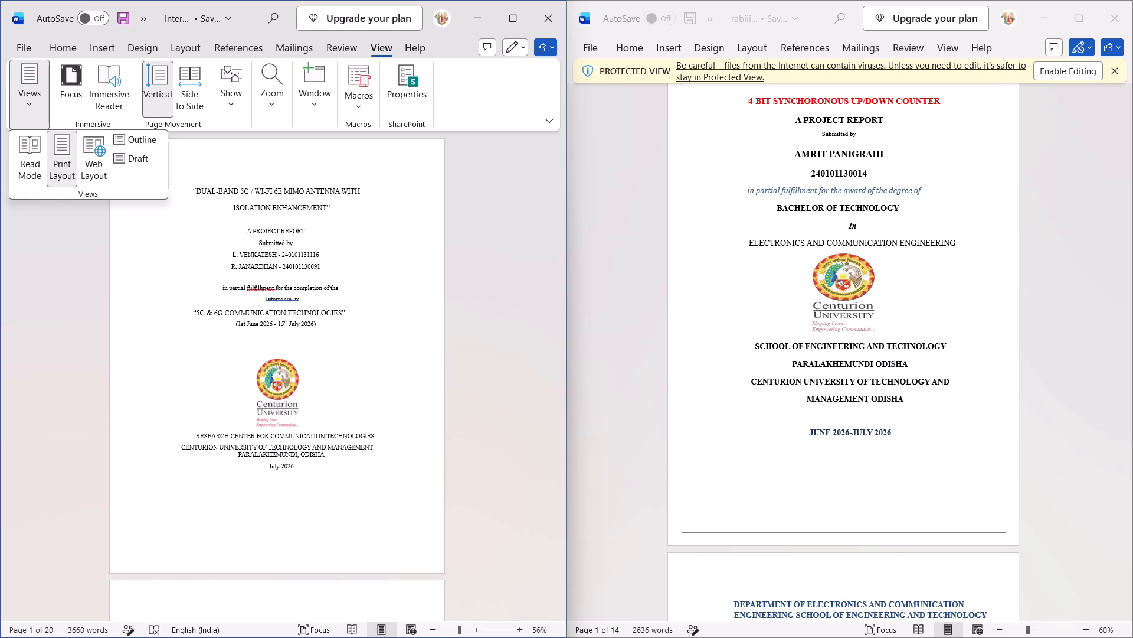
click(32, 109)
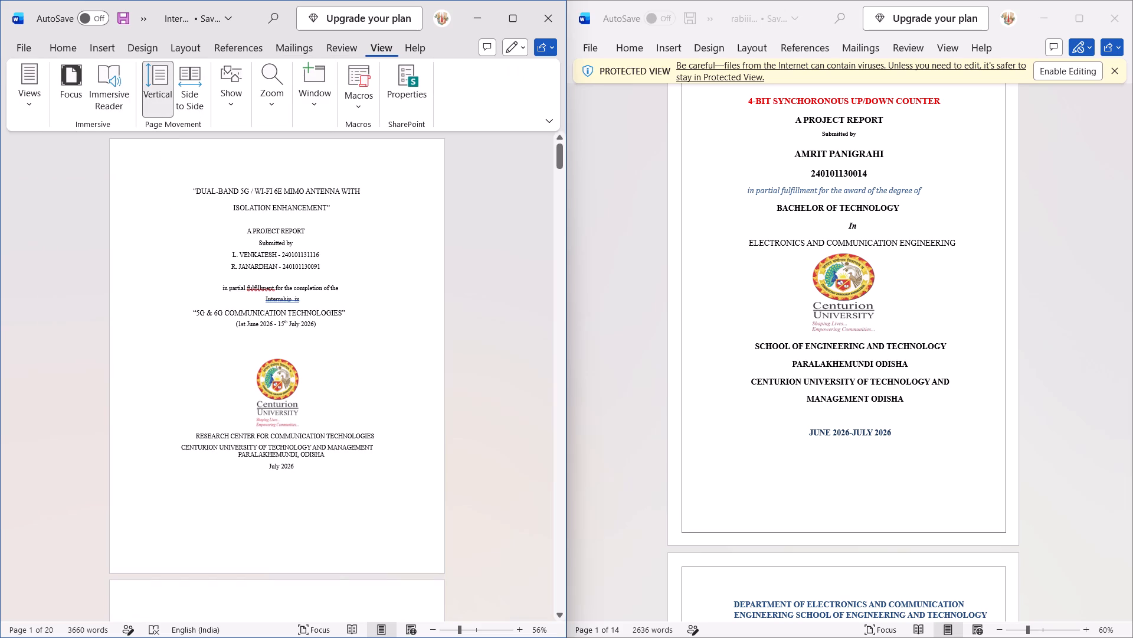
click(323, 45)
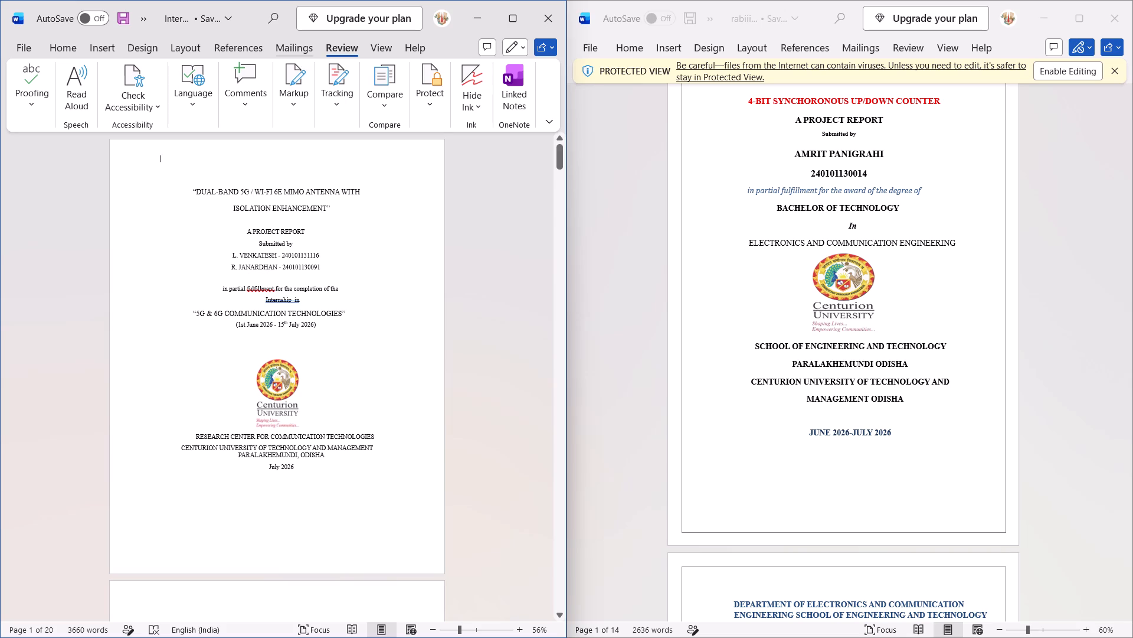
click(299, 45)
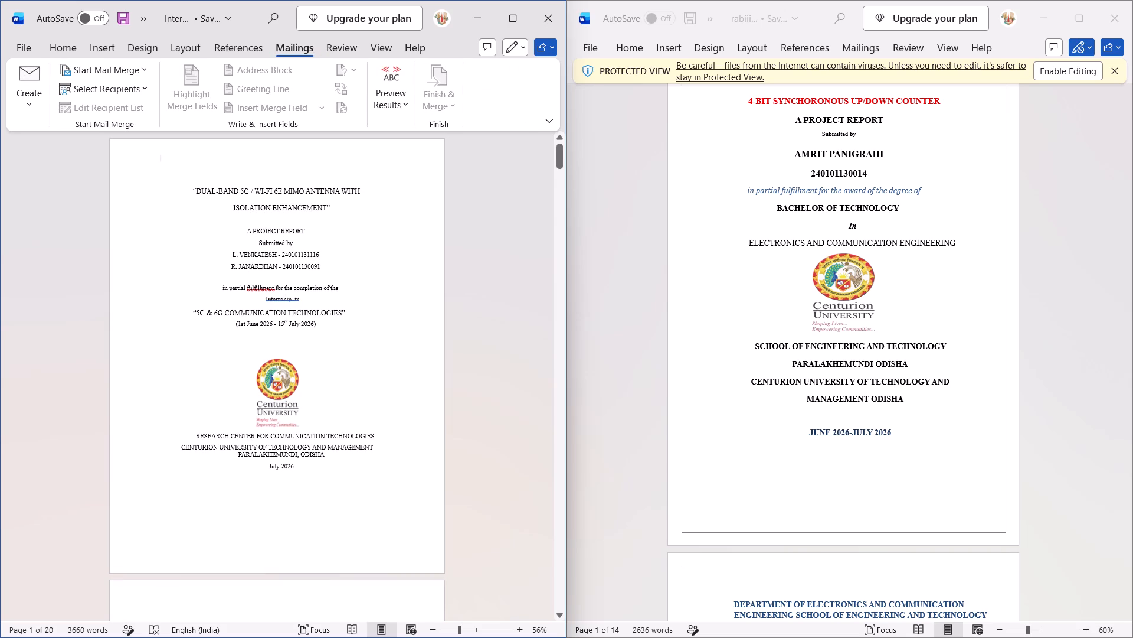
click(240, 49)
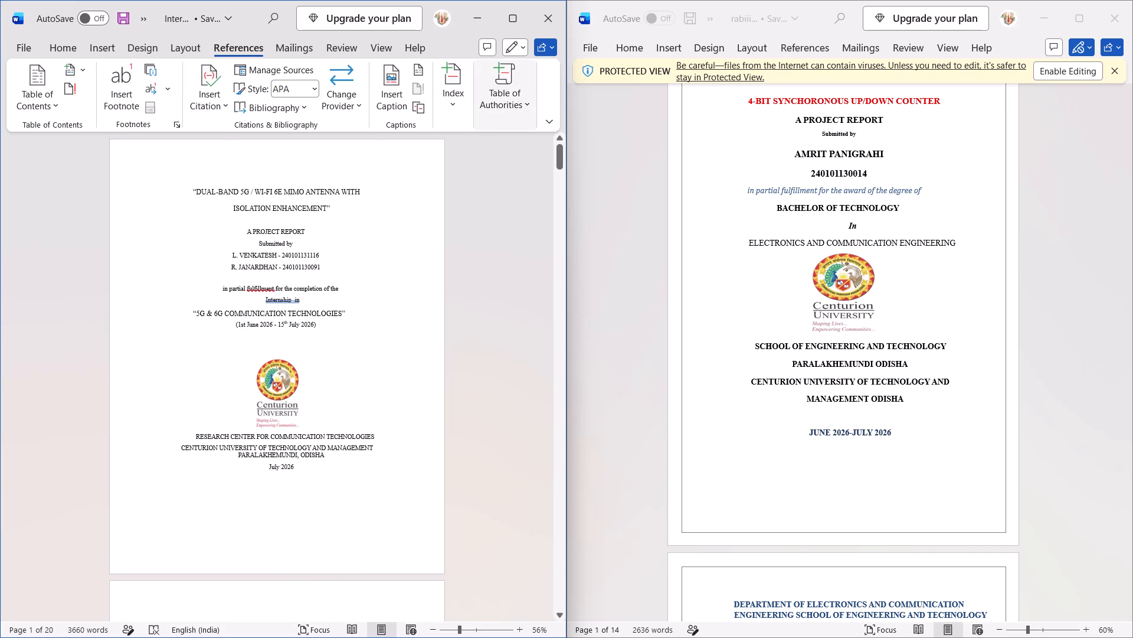
Set the internship report's paper size to A4 (21 cm x 29.7 cm).
click(190, 55)
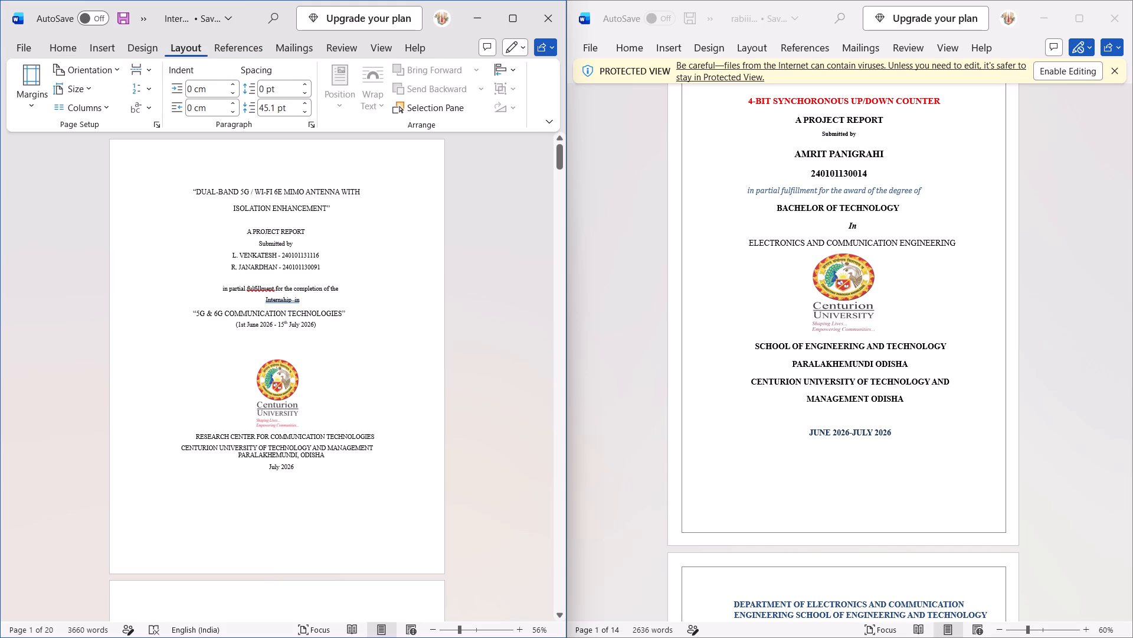
click(90, 90)
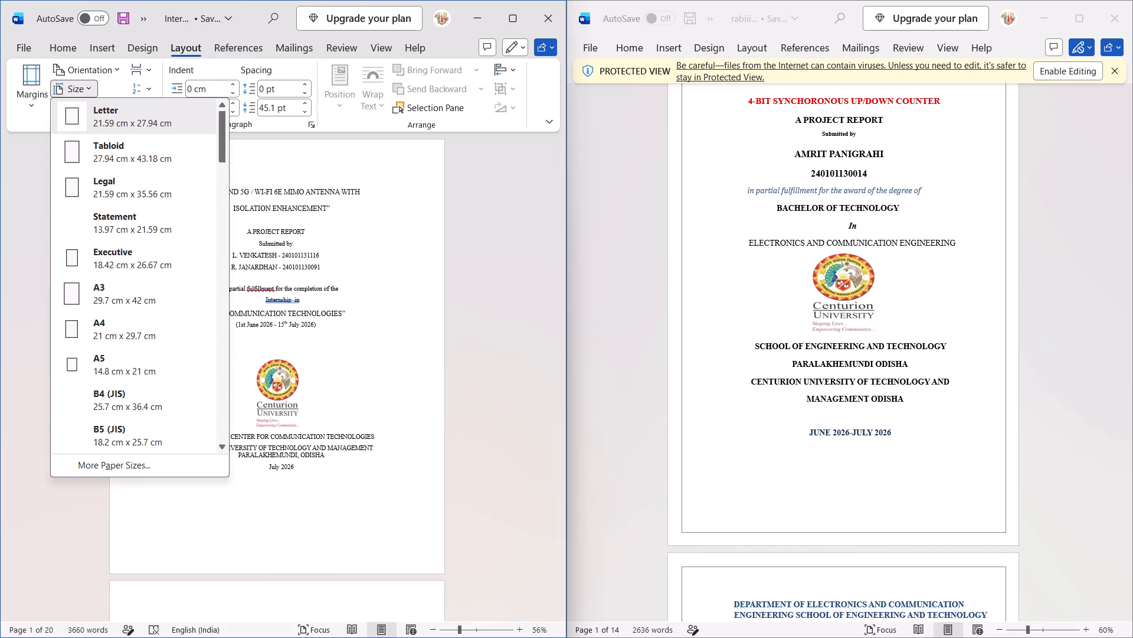
click(131, 333)
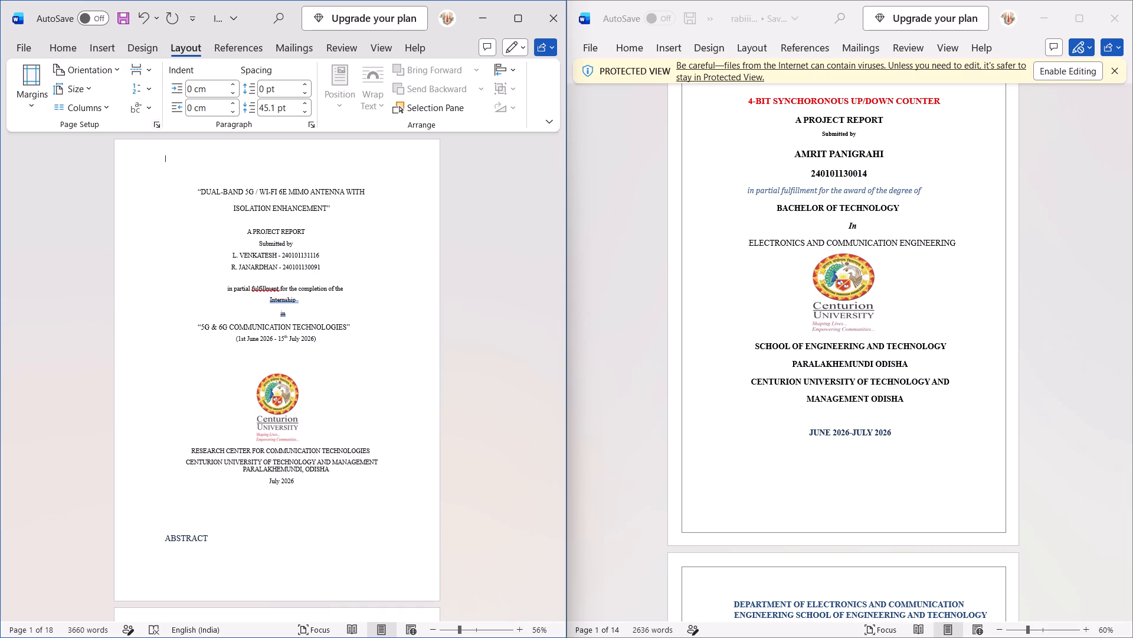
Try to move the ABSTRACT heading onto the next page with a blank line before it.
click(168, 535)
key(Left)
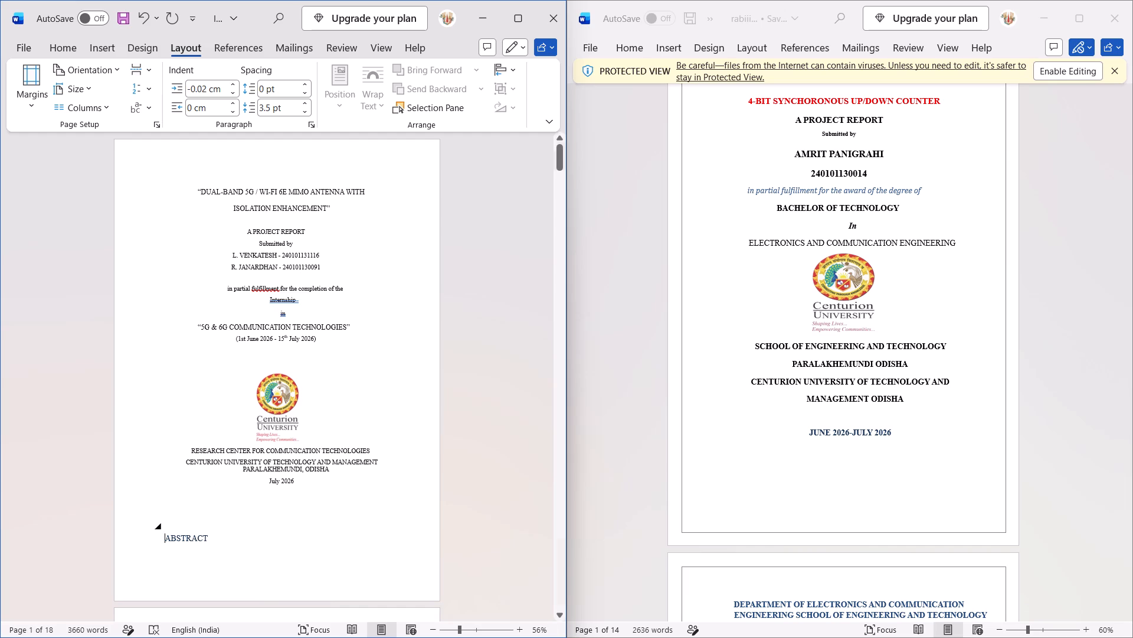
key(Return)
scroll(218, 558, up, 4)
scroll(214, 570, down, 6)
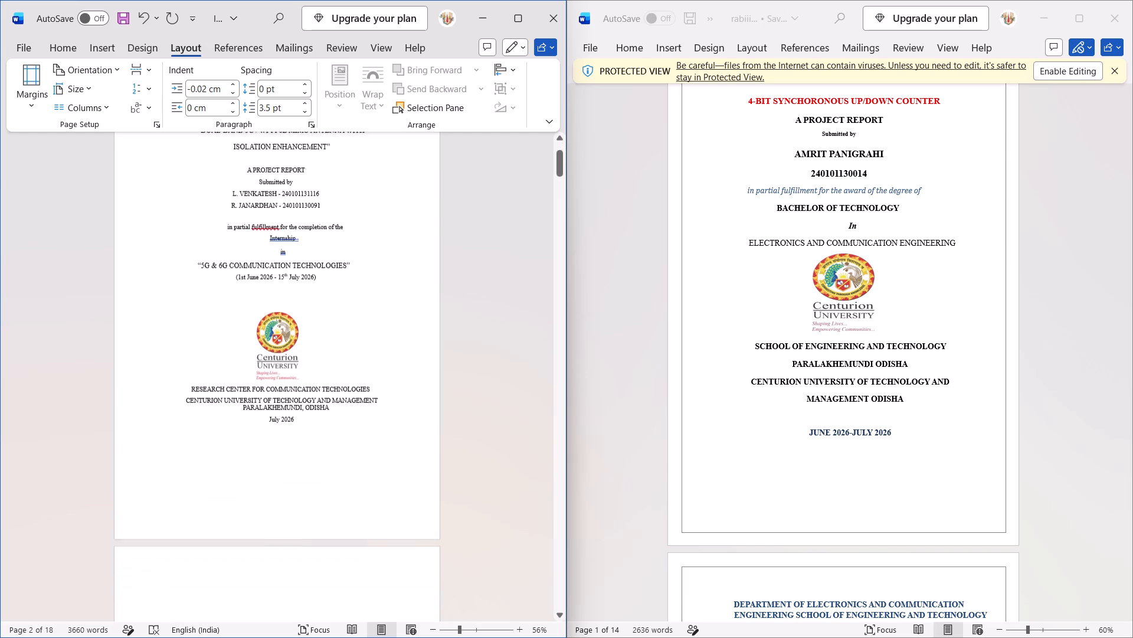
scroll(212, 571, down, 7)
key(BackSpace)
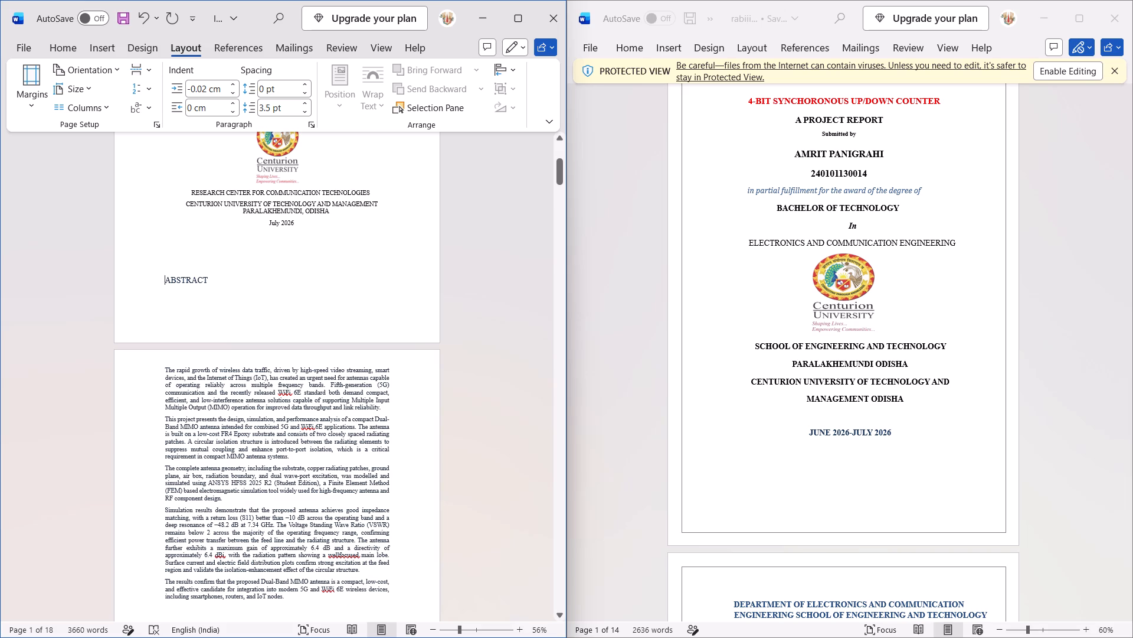
Remove the empty space between the ABSTRACT heading and its first paragraph so the text follows directly under the heading.
click(162, 372)
key(BackSpace)
key(BackSpace)
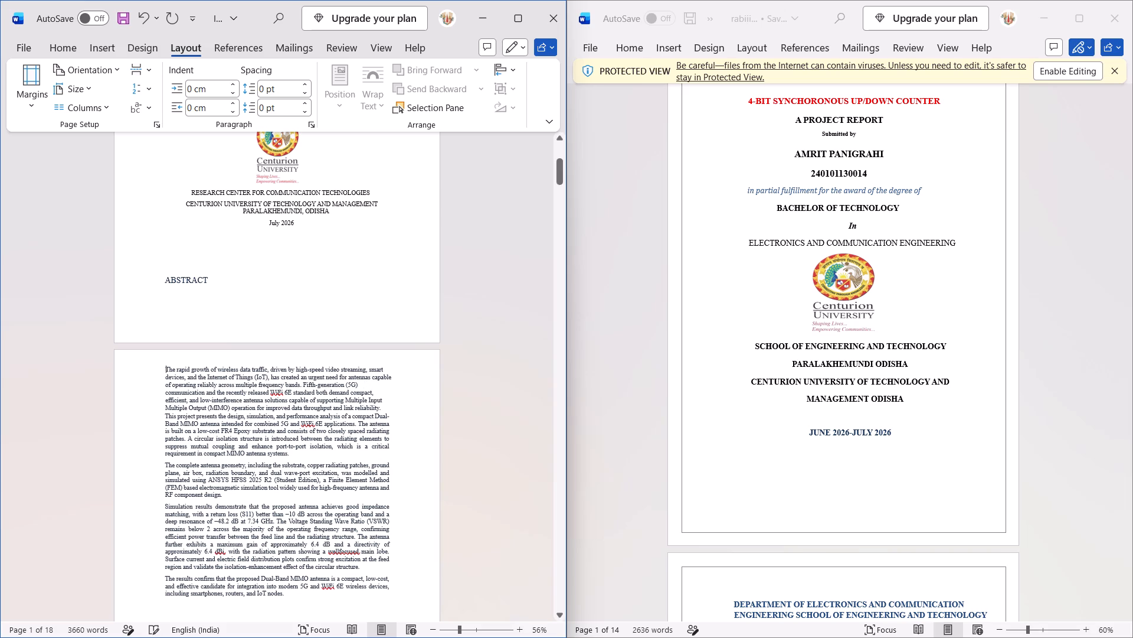
key(BackSpace)
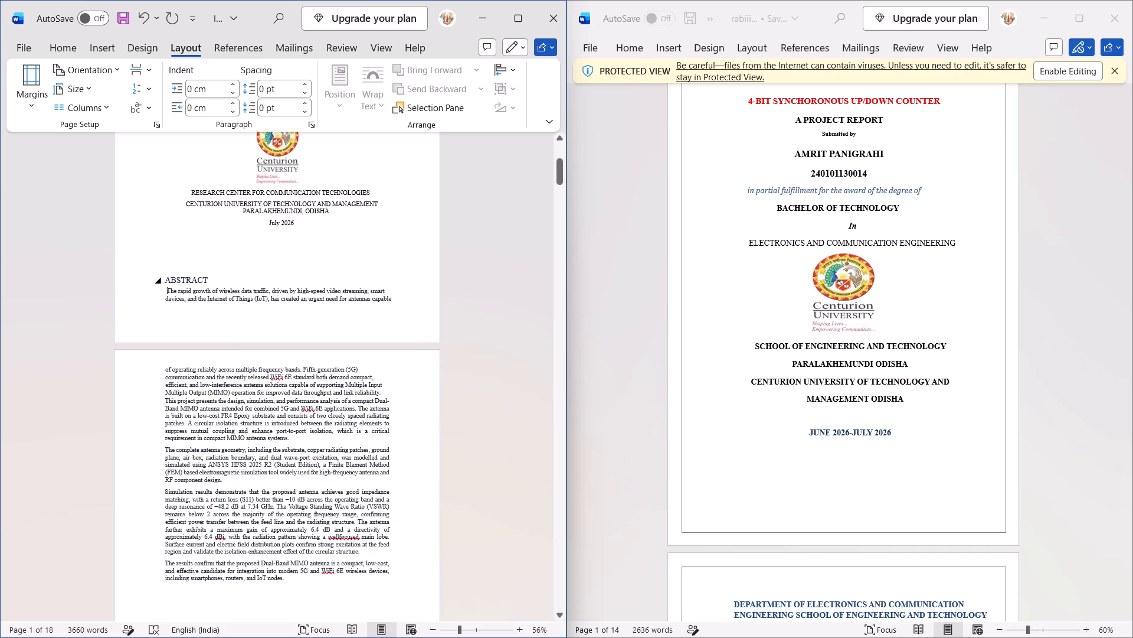
Insert a blank line before the ABSTRACT heading to move it with its text onto page 2.
click(164, 284)
key(Return)
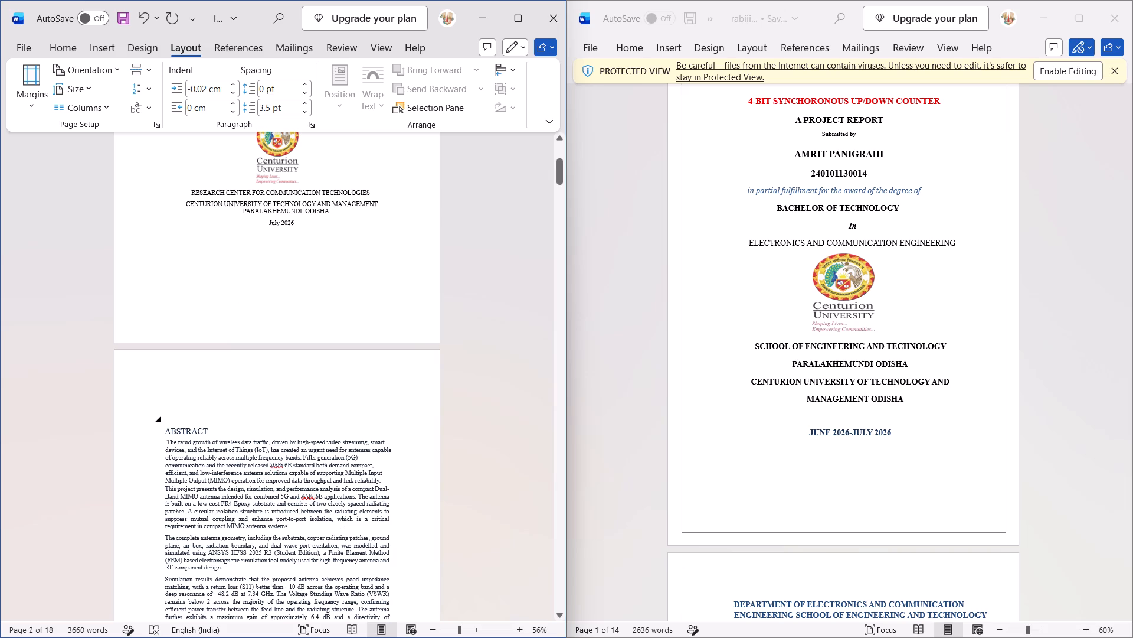
Insert five blank lines after the abstract so the TABLE OF CONTENTS starts at the top of the next page.
scroll(225, 399, down, 16)
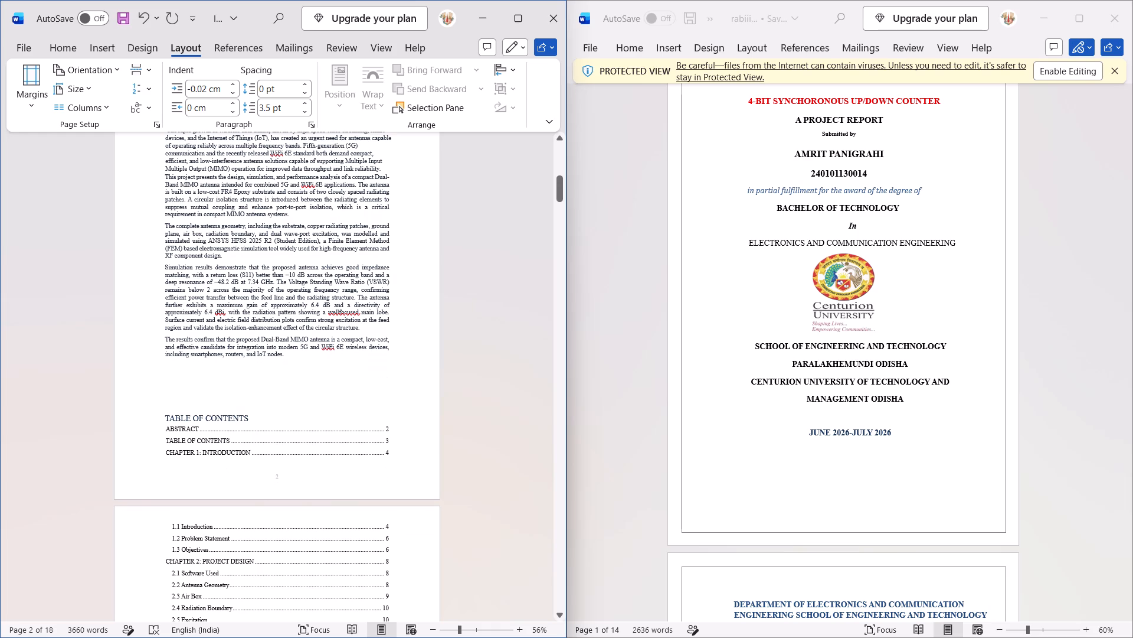
click(166, 415)
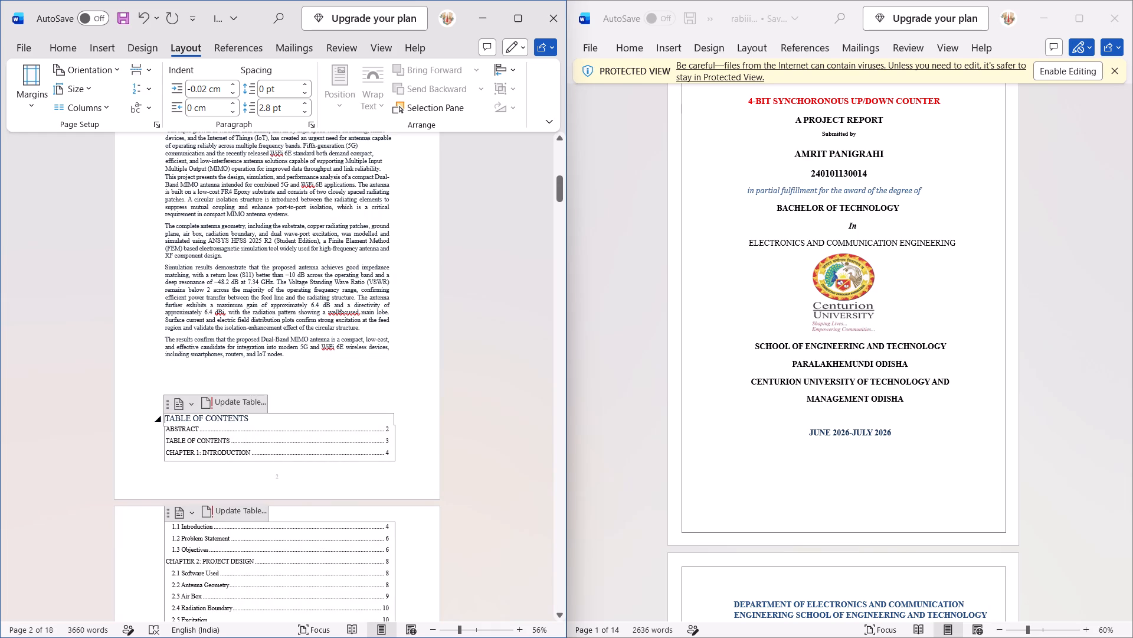
click(319, 400)
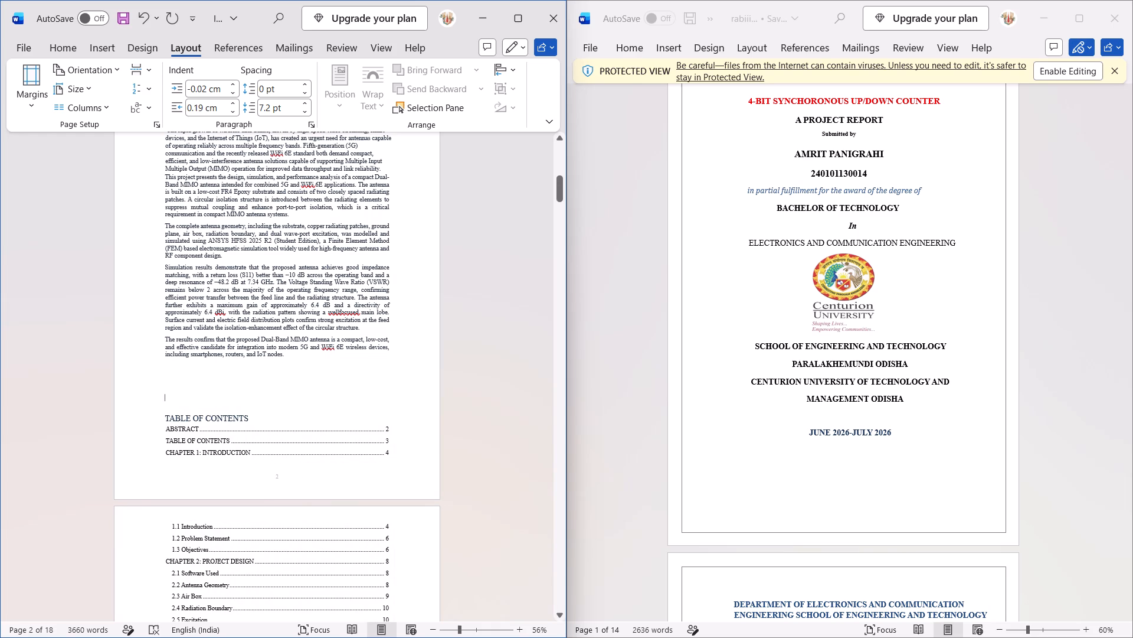
key(Return)
key(Return)
key(Return)
key(Return)
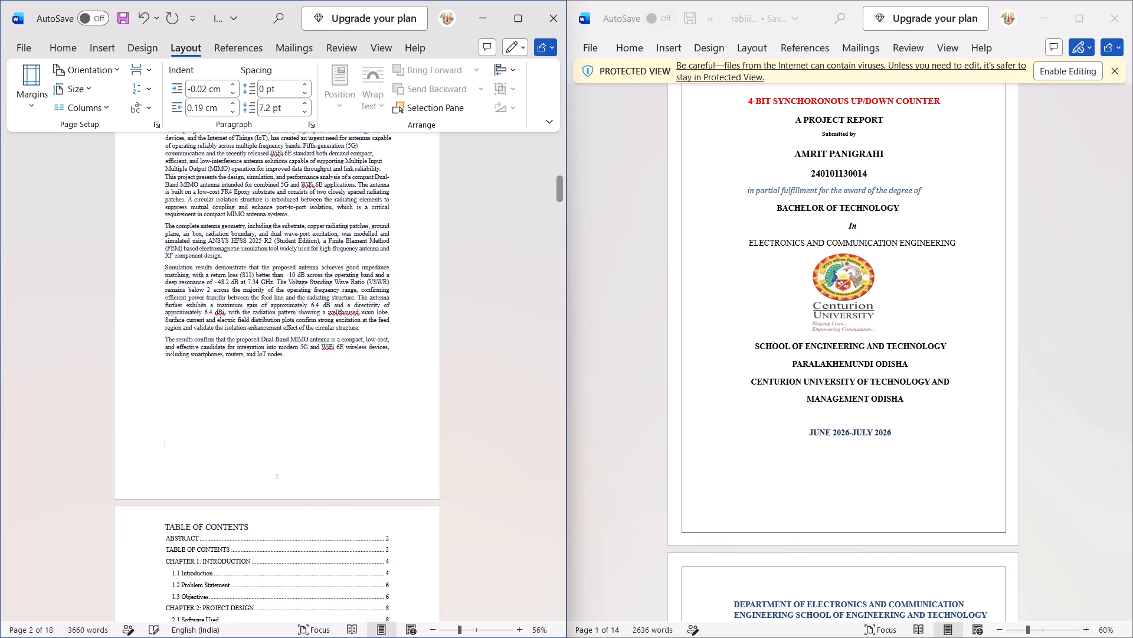
scroll(224, 401, down, 1)
key(Return)
scroll(224, 401, down, 8)
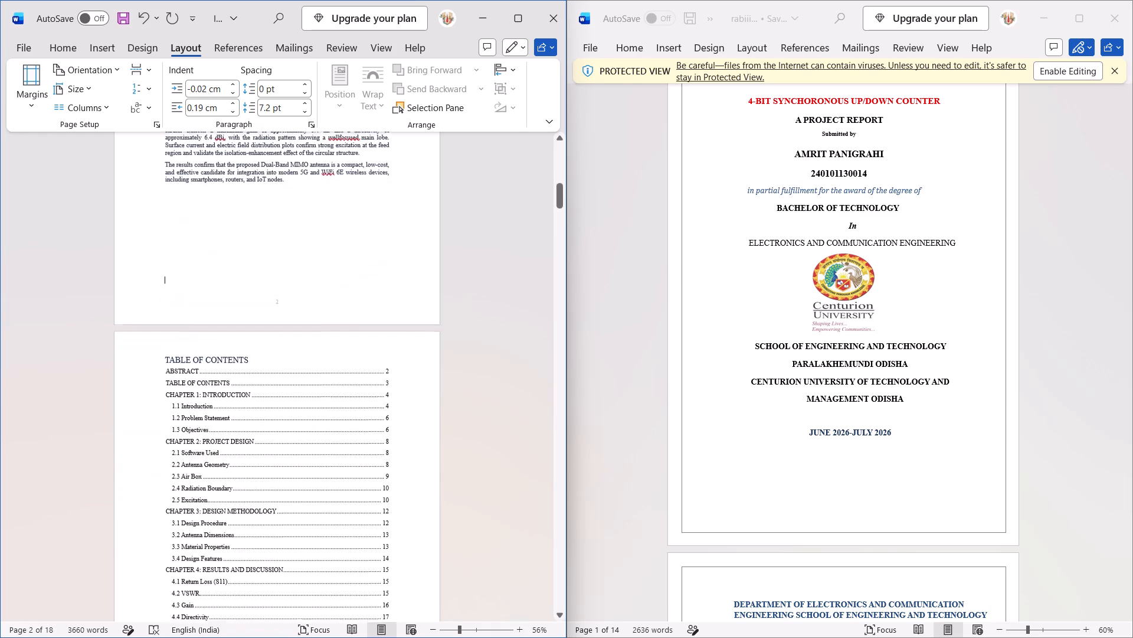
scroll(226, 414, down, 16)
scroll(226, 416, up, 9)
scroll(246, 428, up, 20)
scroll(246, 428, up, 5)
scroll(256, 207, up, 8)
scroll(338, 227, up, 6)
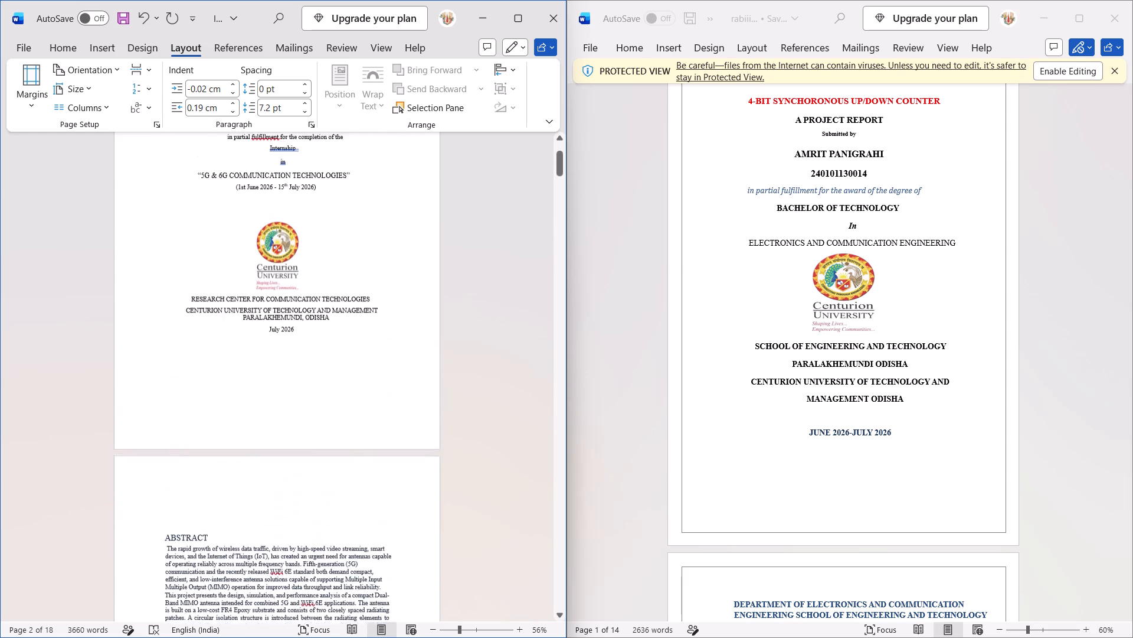
Add a box page border to the whole document, using the heavier line style just after the dashed ones at ½ pt.
scroll(369, 248, up, 8)
click(156, 50)
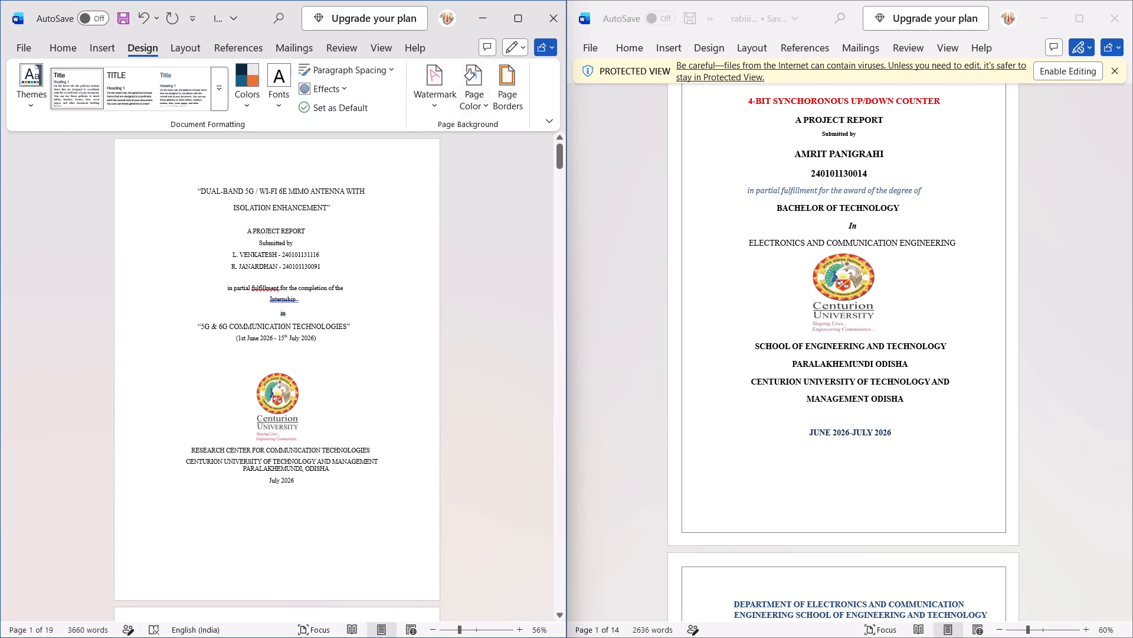
click(518, 98)
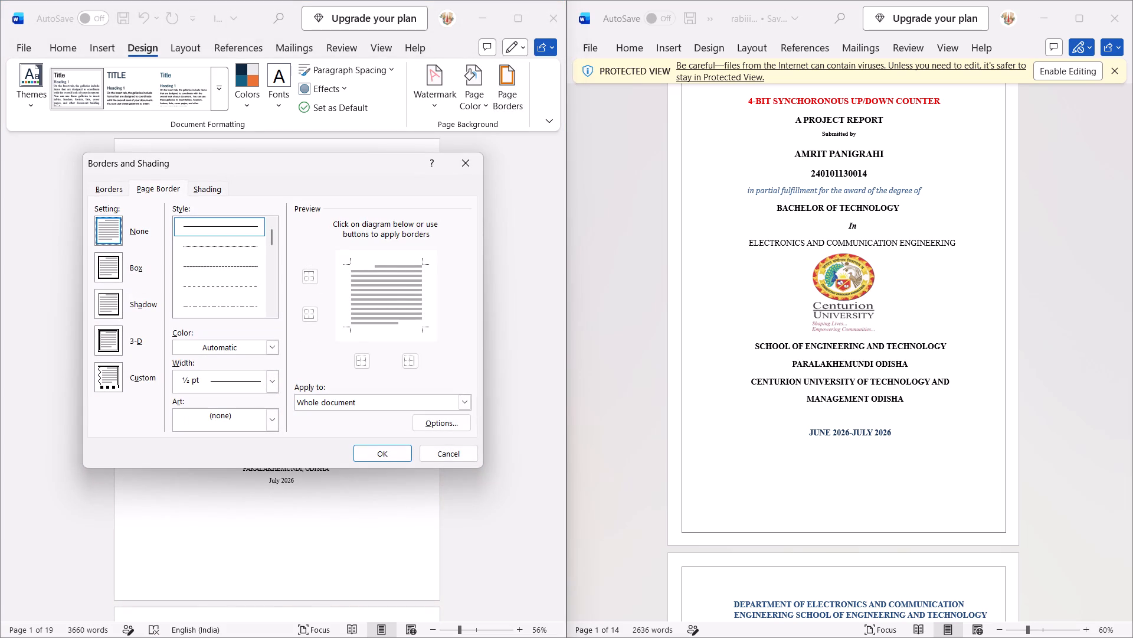
click(127, 265)
click(116, 266)
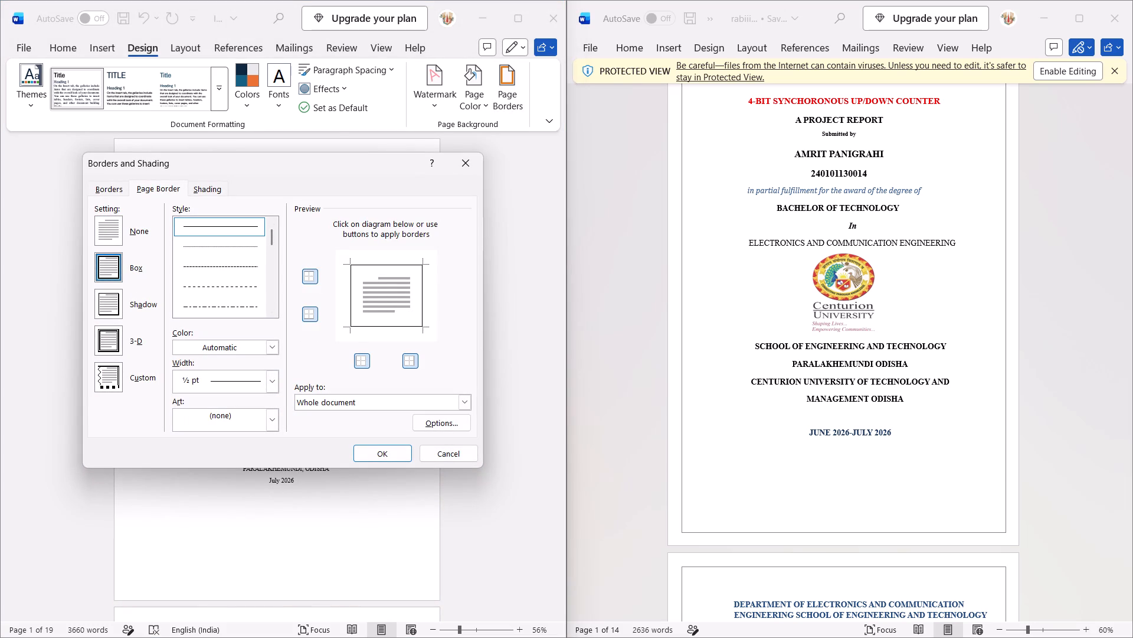
scroll(245, 295, down, 2)
click(220, 224)
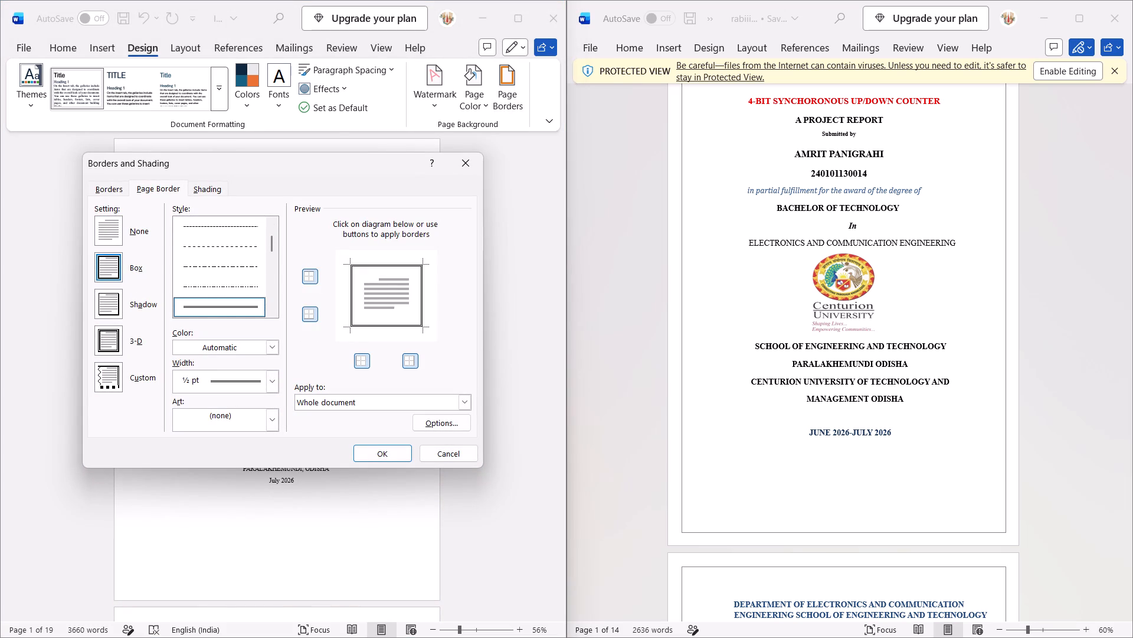
click(378, 454)
scroll(378, 454, down, 1)
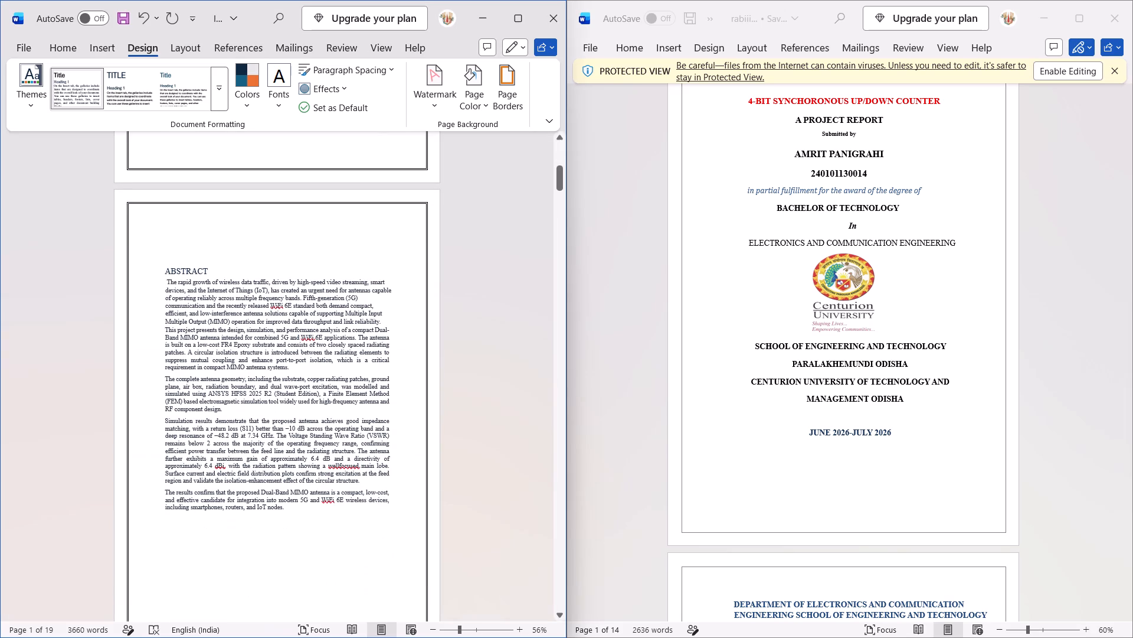
Change the font colour of the two-line project title on the cover page to red.
scroll(378, 454, down, 8)
scroll(378, 454, up, 19)
scroll(397, 445, up, 3)
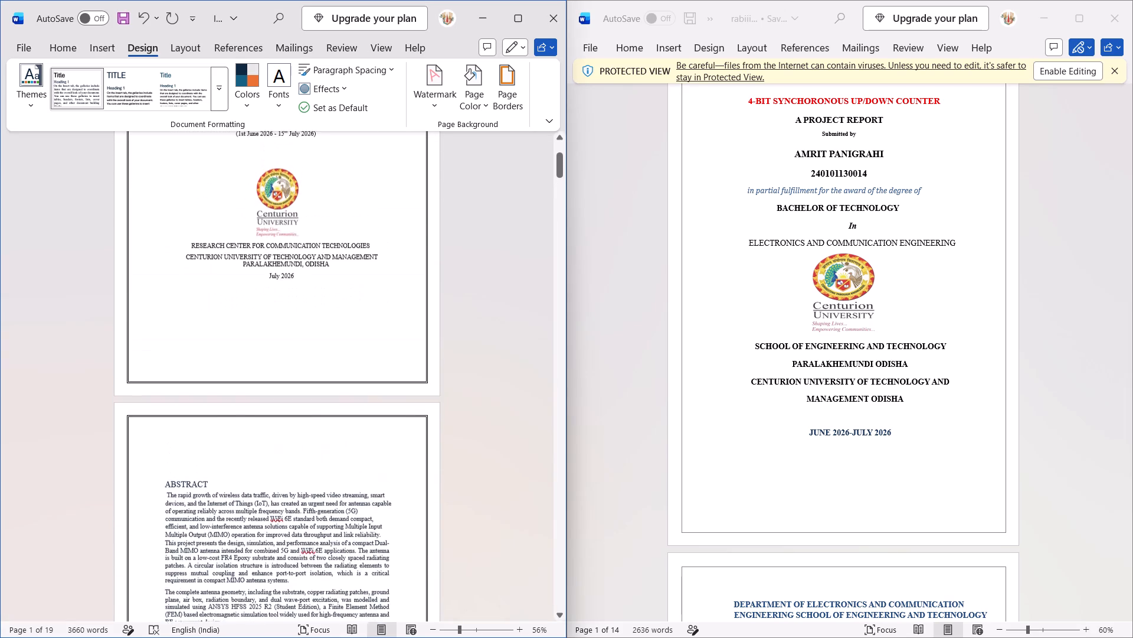
scroll(397, 445, up, 16)
scroll(368, 384, up, 6)
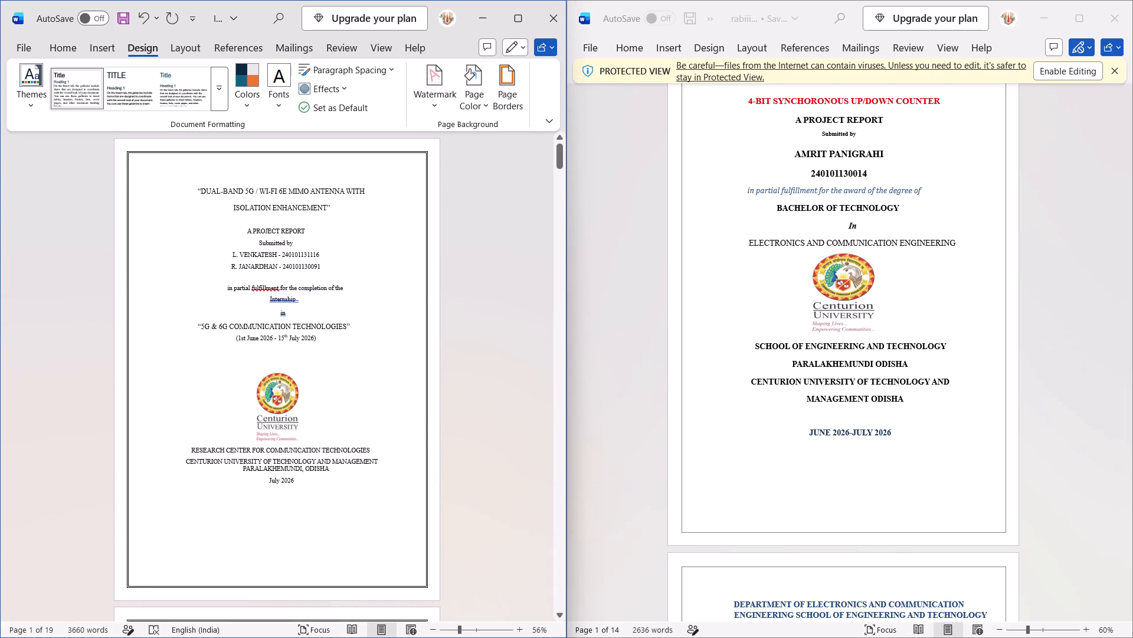
drag(198, 194, 335, 222)
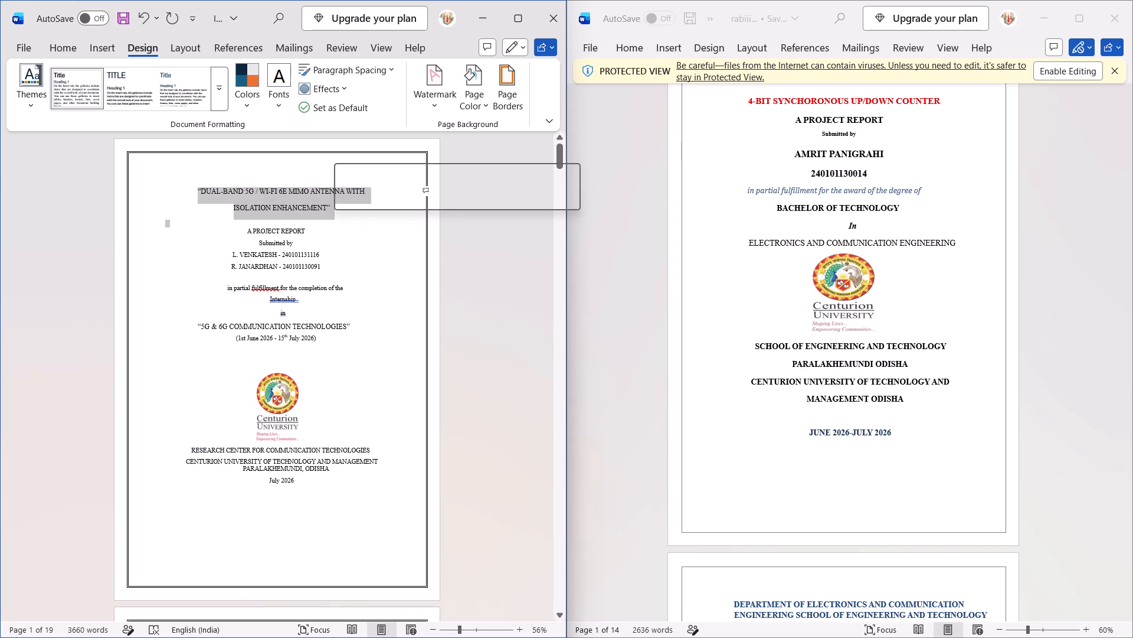
click(425, 197)
click(361, 242)
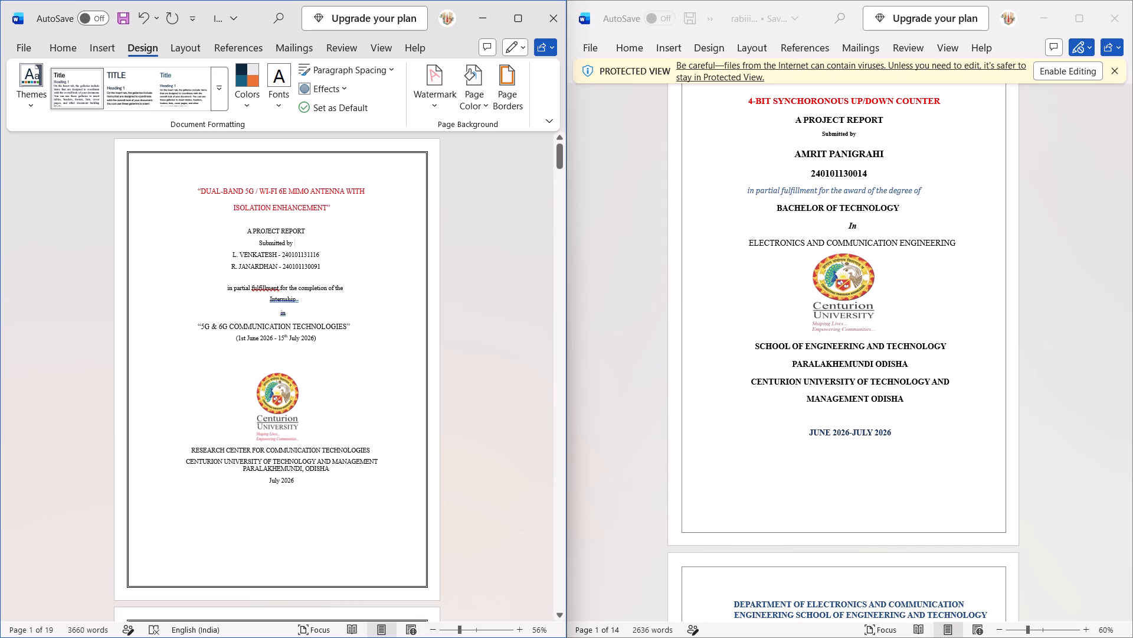
Make the two-line project title on the cover page bold.
drag(199, 190, 325, 220)
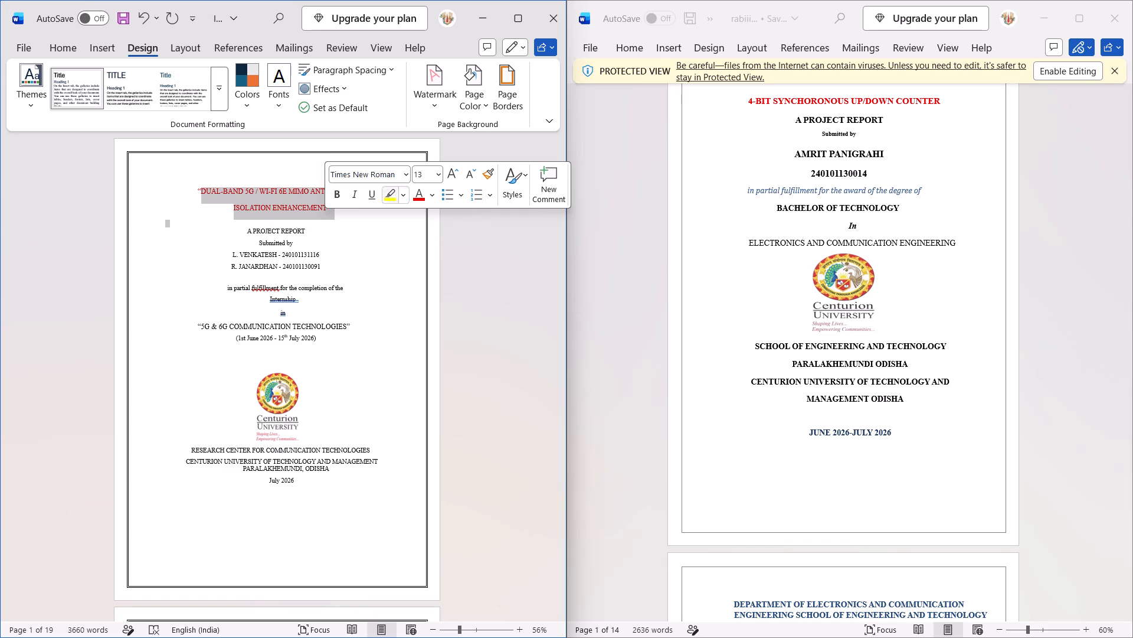
click(335, 197)
click(131, 208)
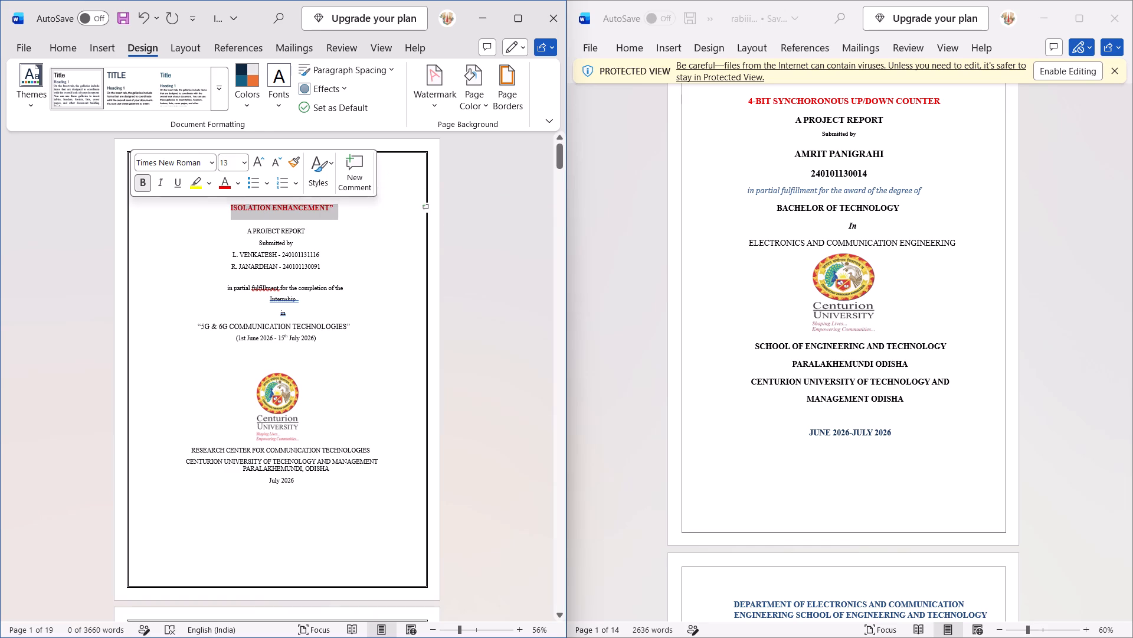
click(158, 204)
Examine the cover page at a larger size and compare its layout and formatting with the reference report's cover page.
scroll(297, 249, down, 2)
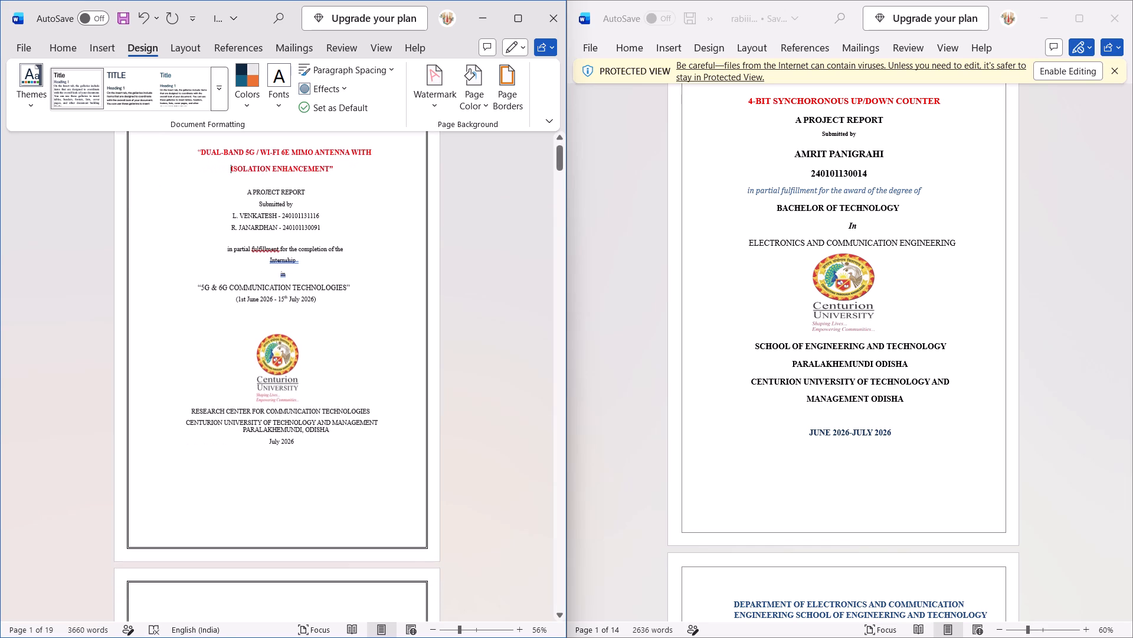
scroll(329, 261, up, 2)
ctrl+scroll(342, 326, up, 3)
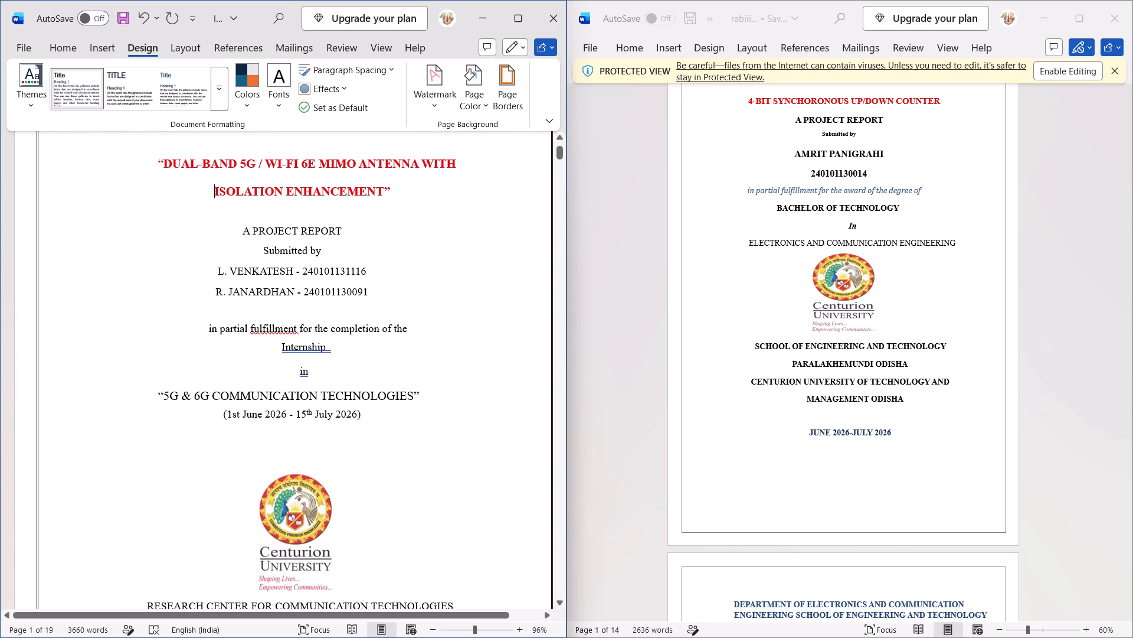
scroll(333, 330, down, 3)
ctrl+scroll(333, 330, up, 1)
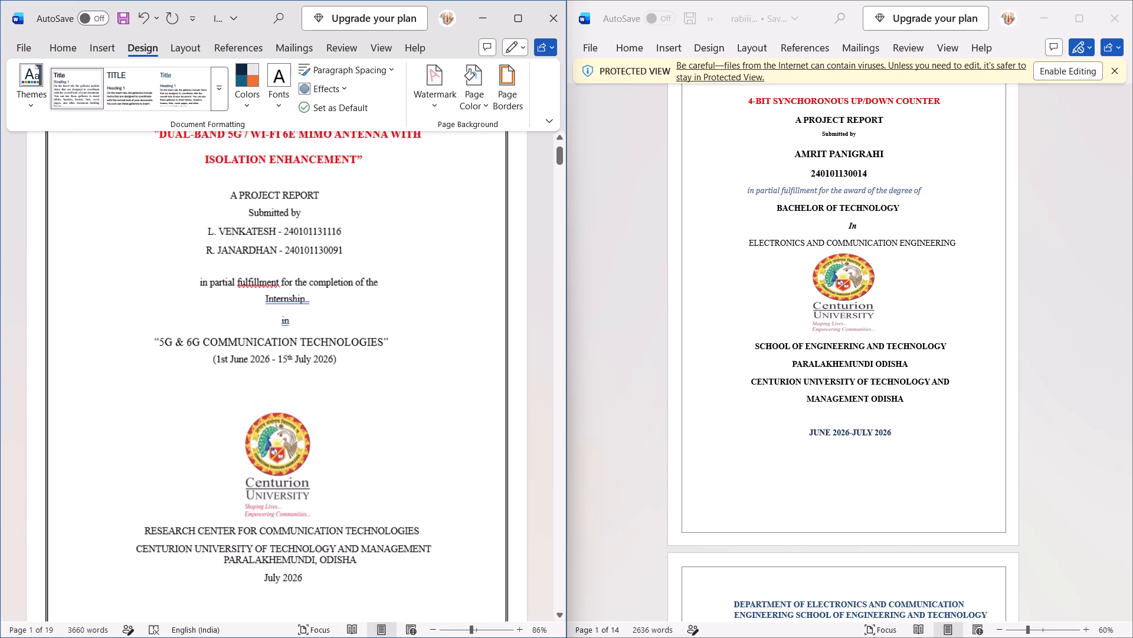
scroll(333, 330, up, 7)
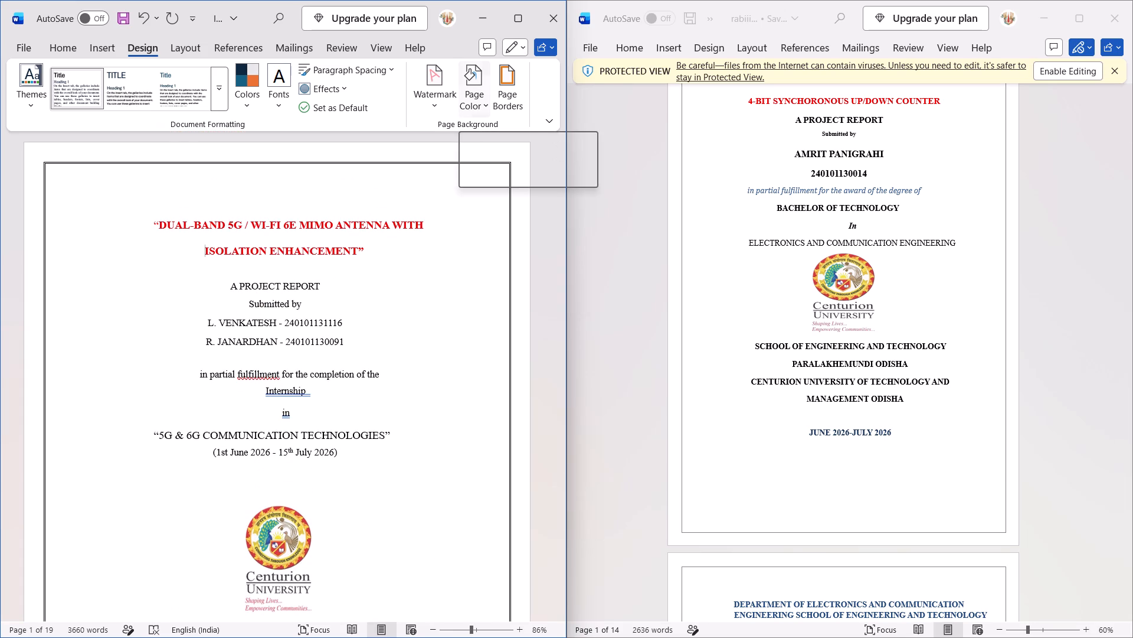
scroll(1132, 452, up, 4)
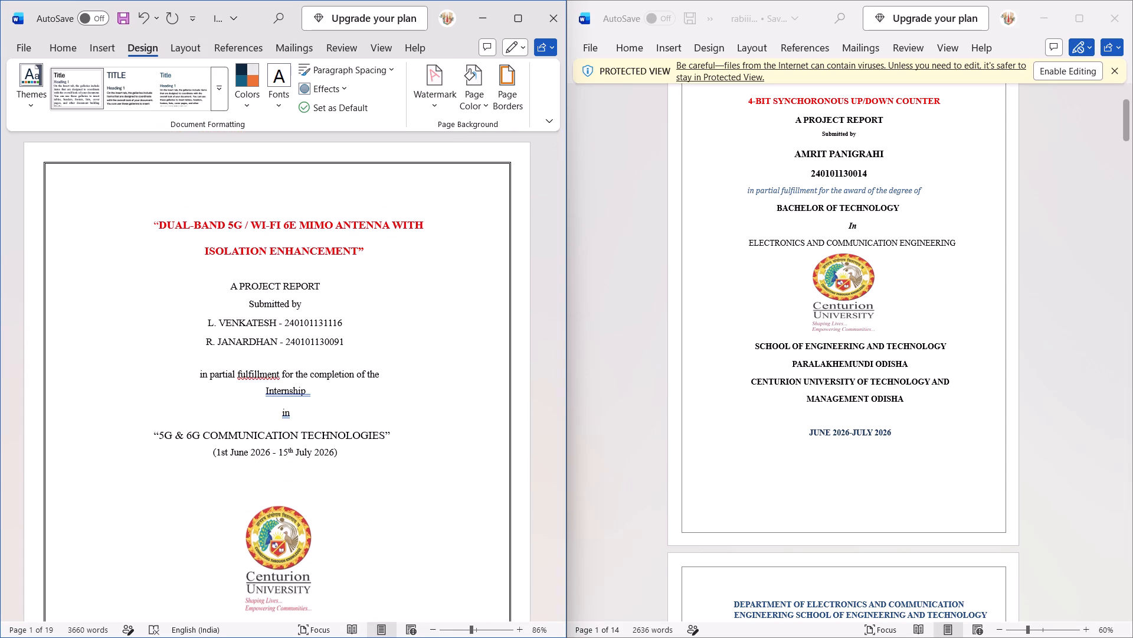
scroll(1132, 452, up, 3)
scroll(830, 490, up, 13)
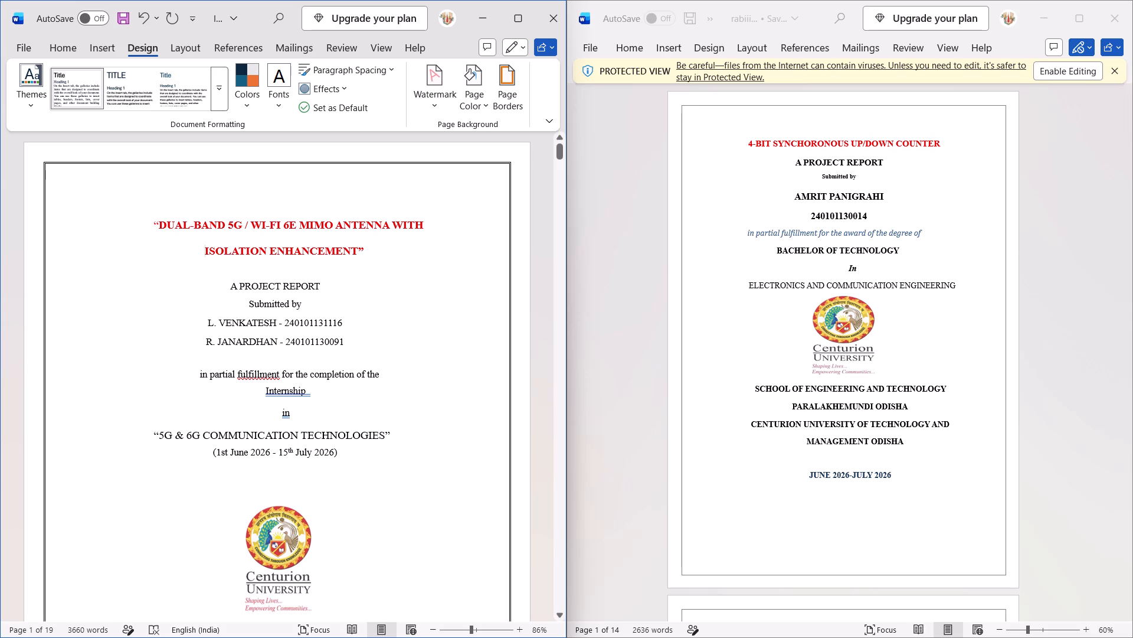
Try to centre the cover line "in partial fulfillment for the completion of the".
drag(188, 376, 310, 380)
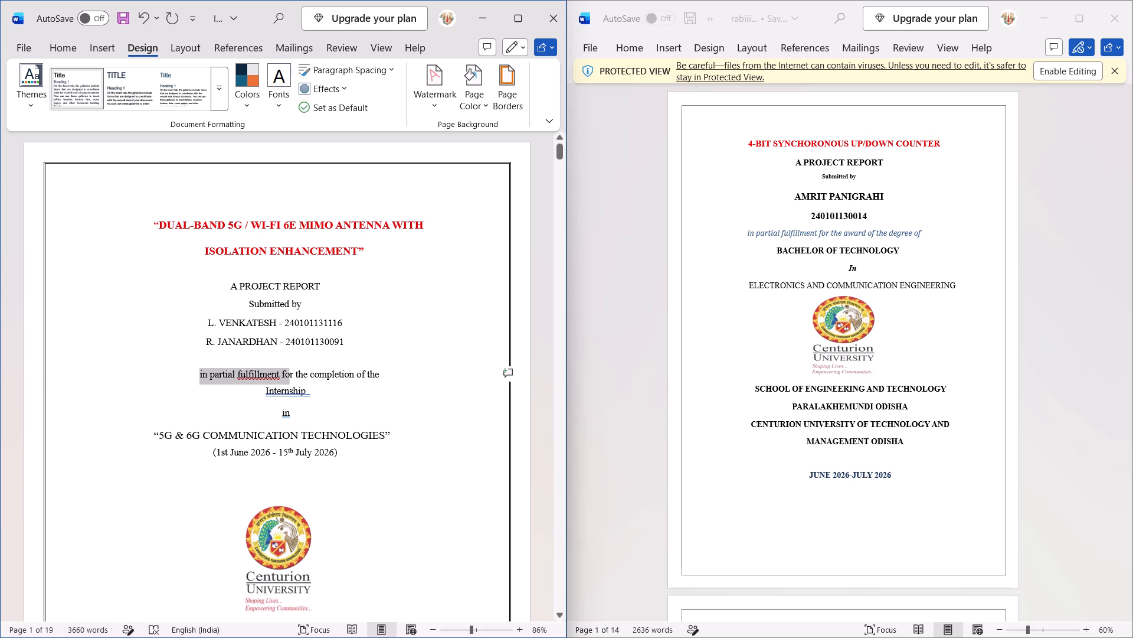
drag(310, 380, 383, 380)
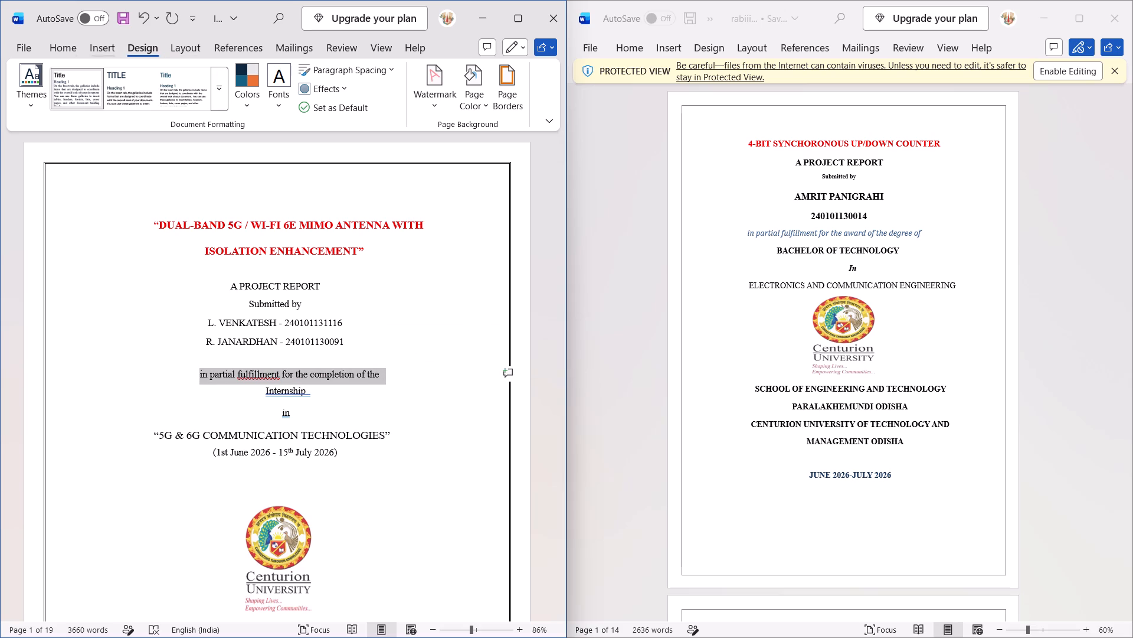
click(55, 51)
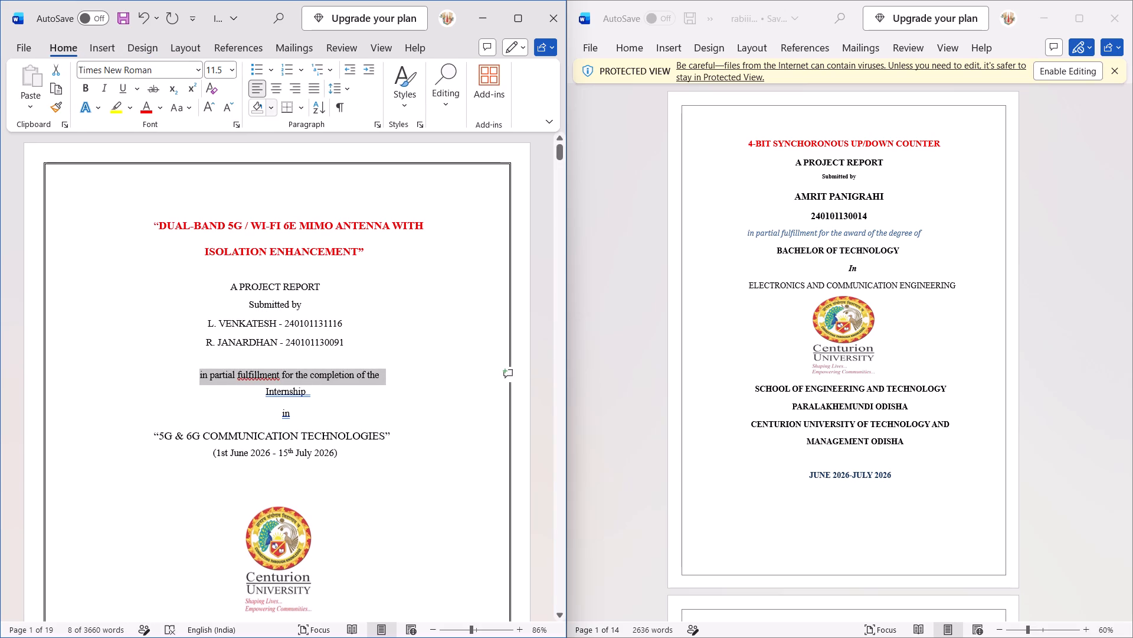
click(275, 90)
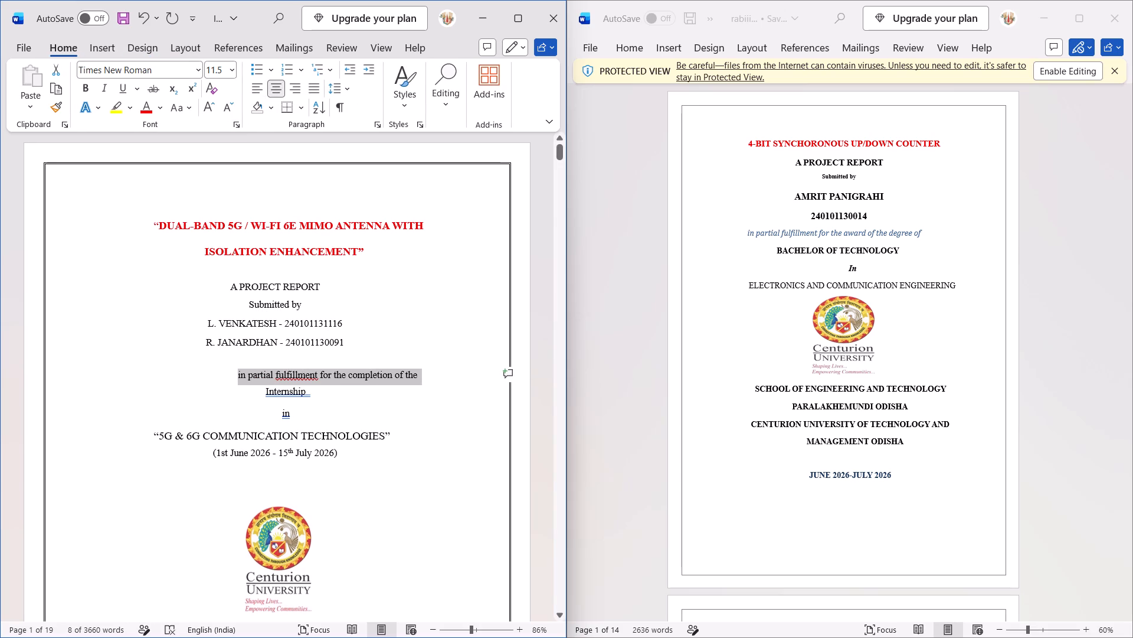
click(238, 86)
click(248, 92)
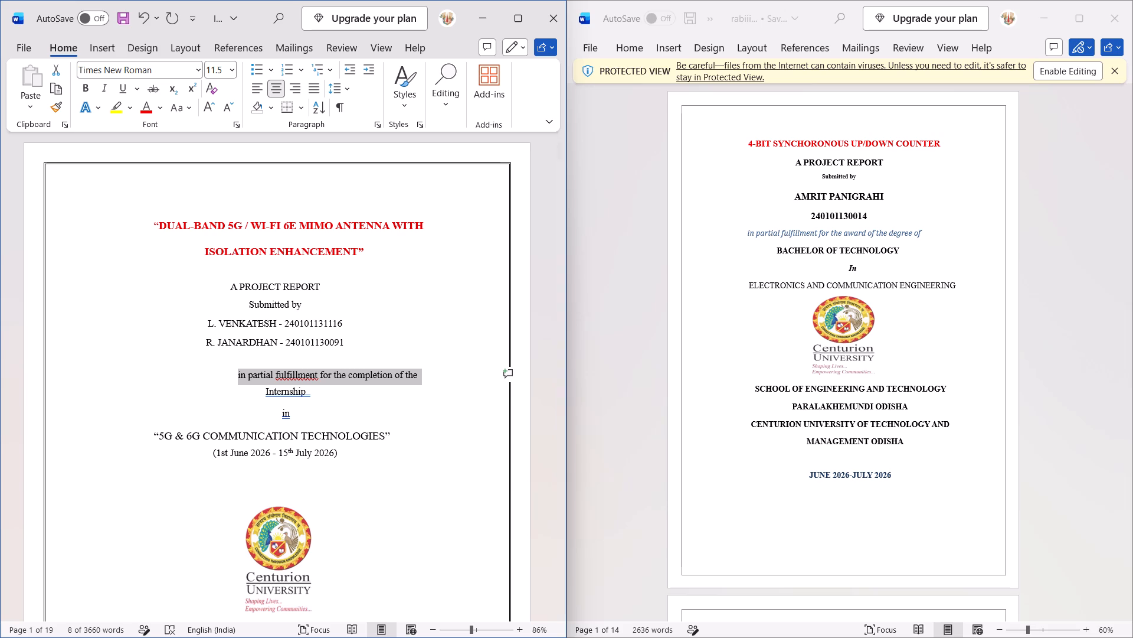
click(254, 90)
Restart the line "in partial fulfillment for the completion of the" without its indent and shift it toward the cover's centre with leading spaces.
click(203, 369)
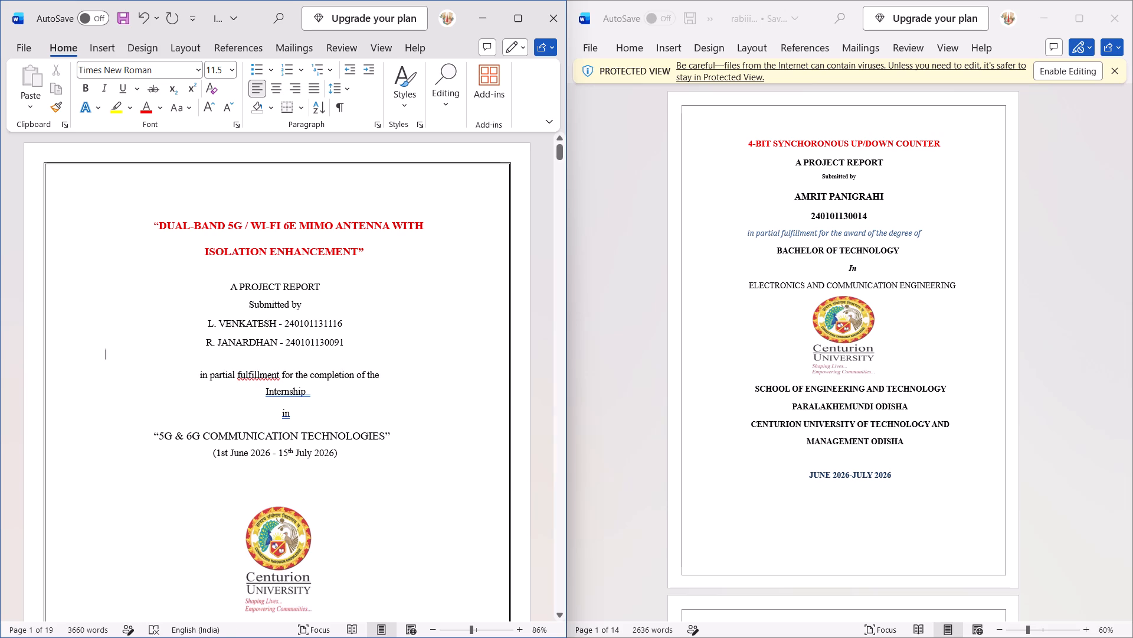
key(Down)
key(Right)
key(Left)
key(BackSpace)
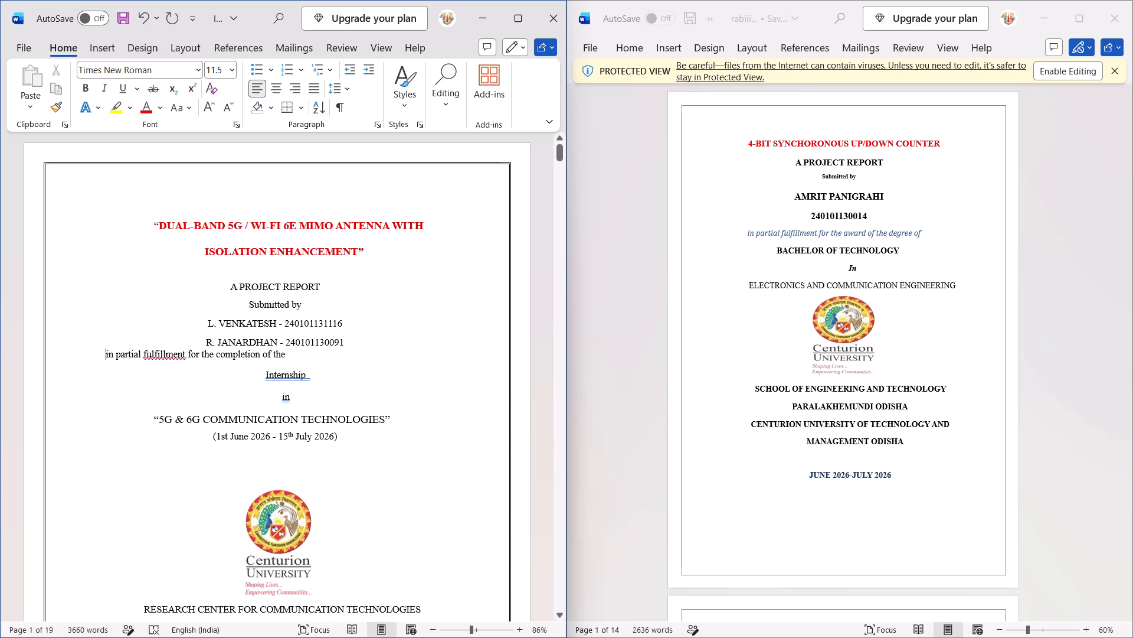
key(space)
key(space)
key(space)
key(space)
key(space)
key(space)
key(space)
key(space)
key(space)
key(space)
key(space)
key(space)
key(space)
key(space)
key(space)
key(space)
key(space)
key(space)
key(space)
key(space)
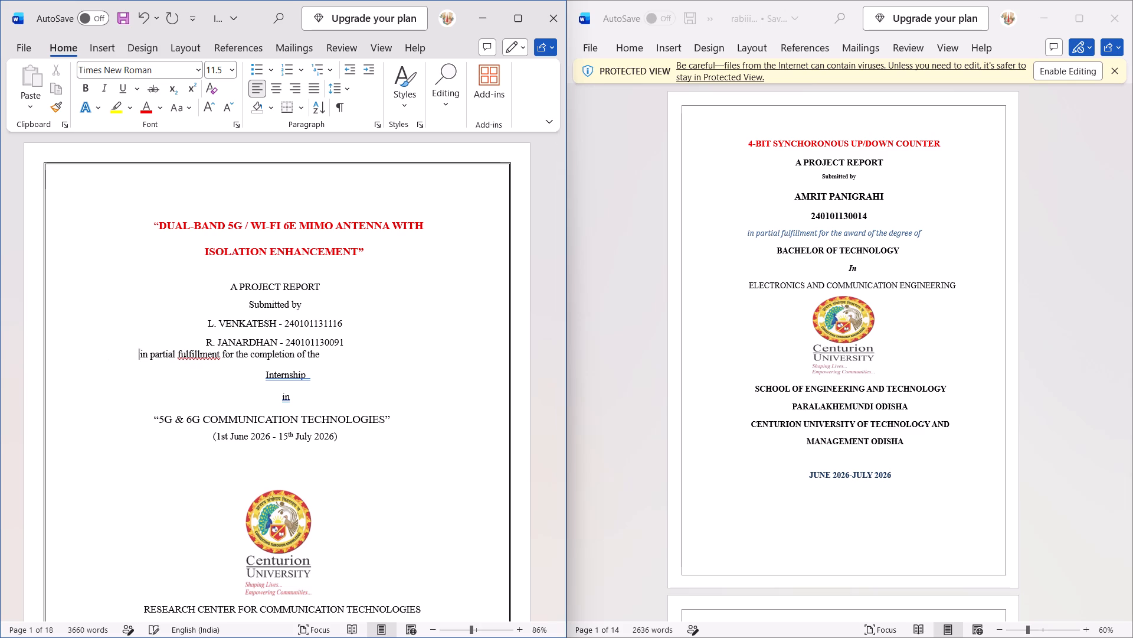
key(Return)
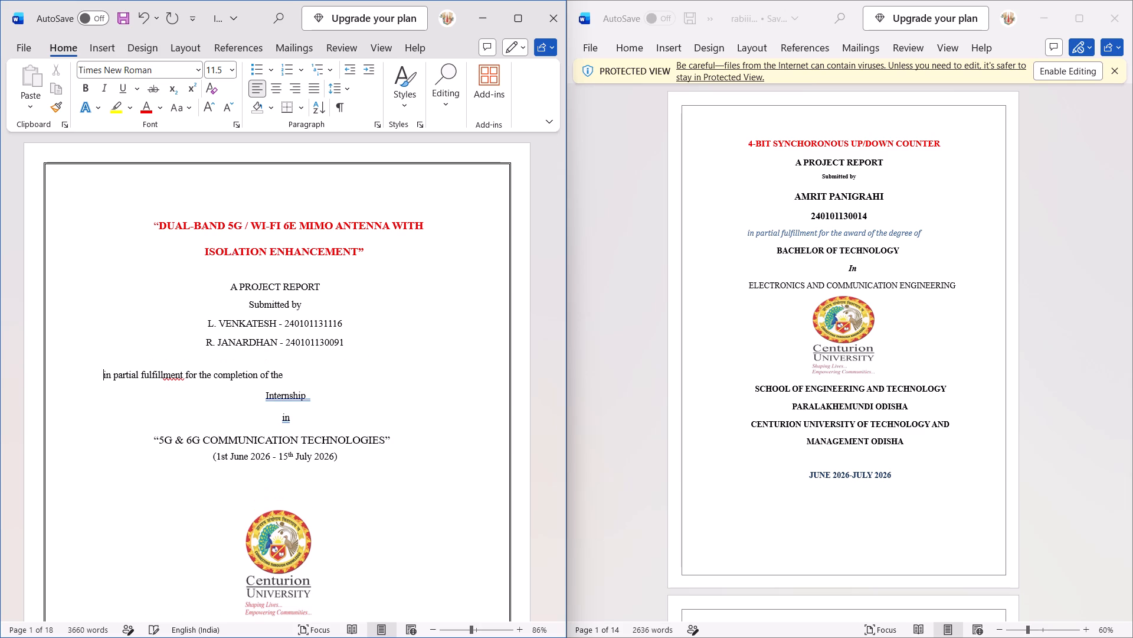
key(space)
key(space)
key(space)
key(space)
key(space)
key(space)
key(space)
key(space)
key(space)
key(space)
key(space)
key(space)
key(space)
key(space)
key(space)
key(space)
key(space)
key(space)
key(space)
key(space)
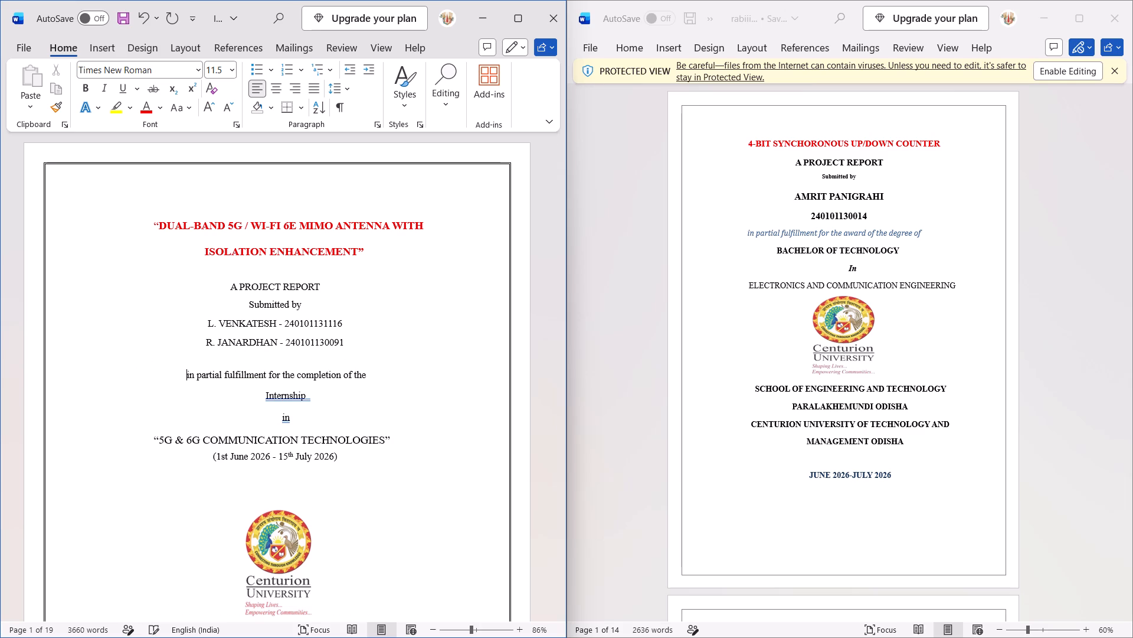
key(space)
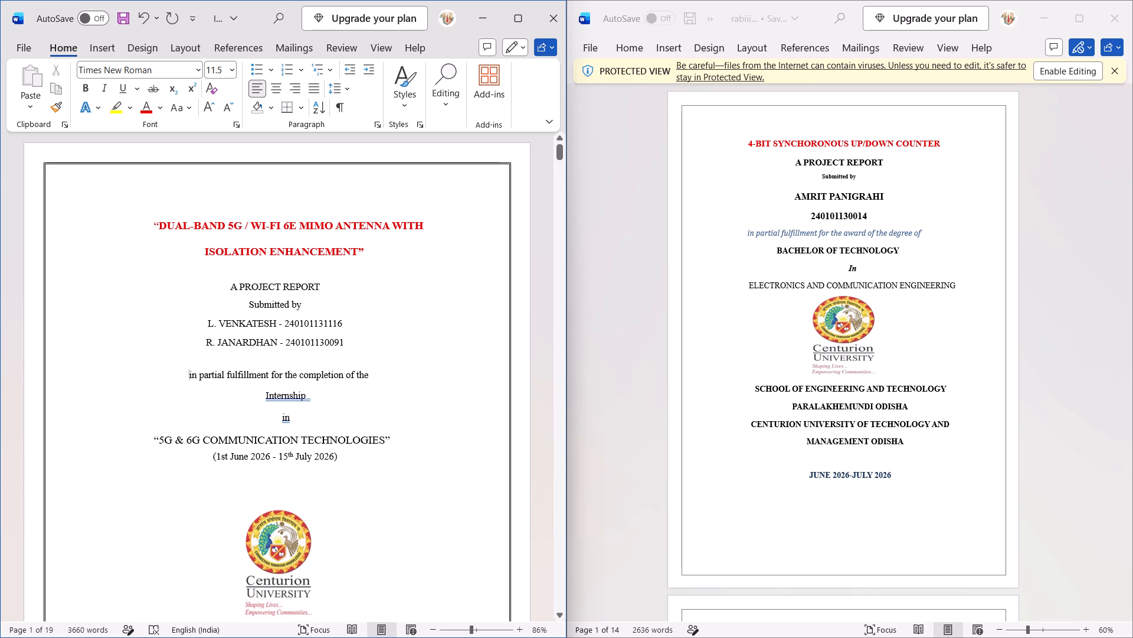
Change the font colour of the cover line "in partial fulfillment for the completion of the" to light blue.
drag(186, 373, 312, 375)
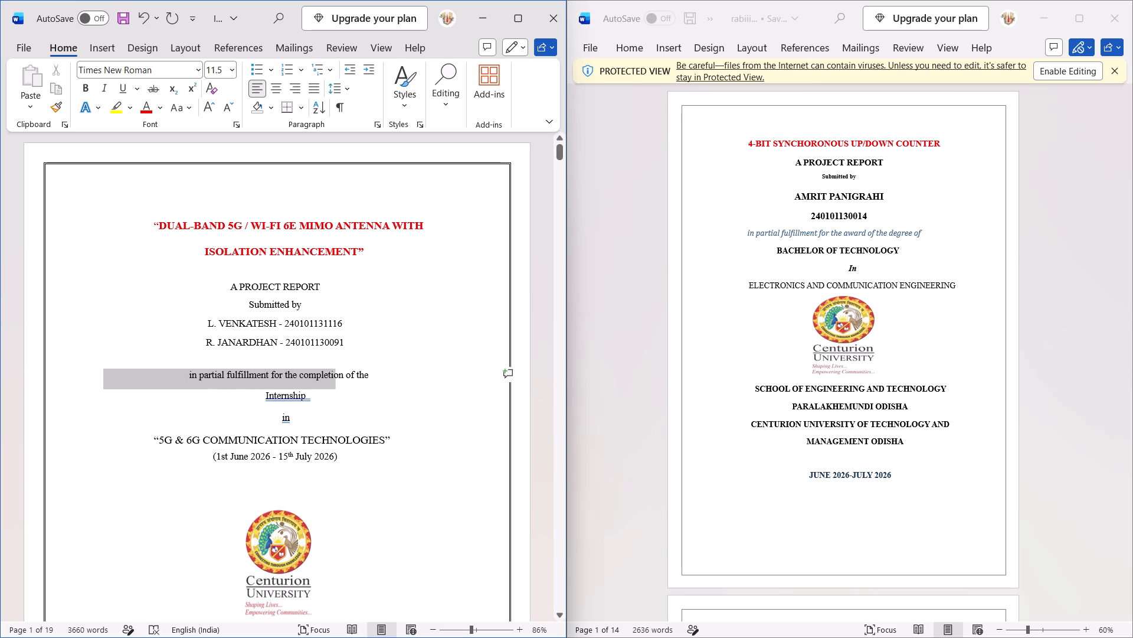
drag(312, 375, 375, 383)
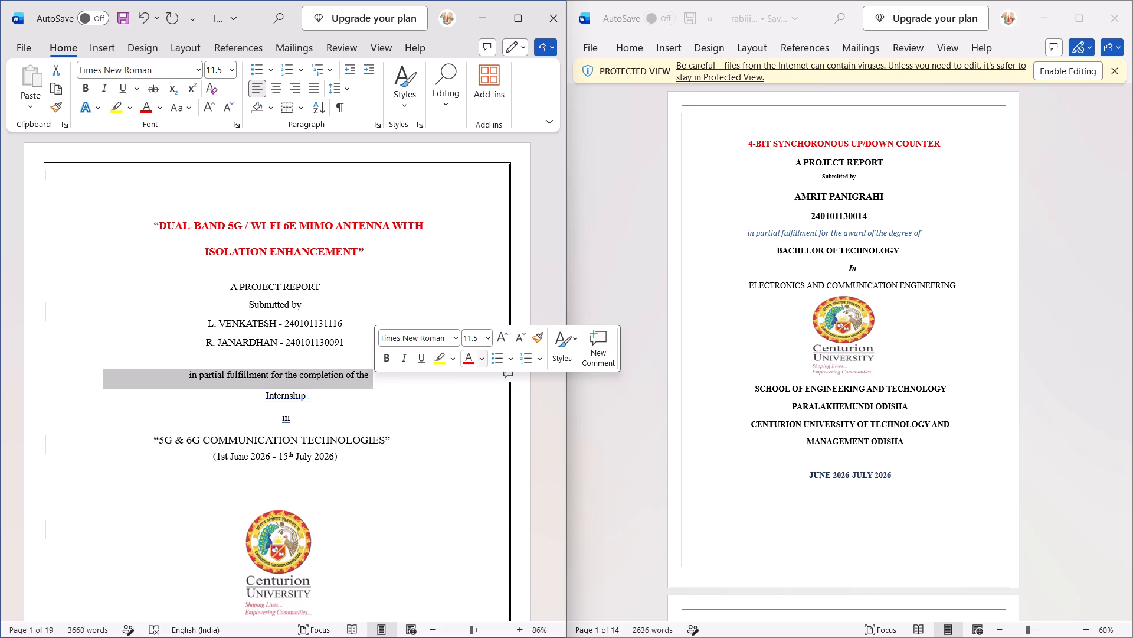
click(483, 367)
click(546, 201)
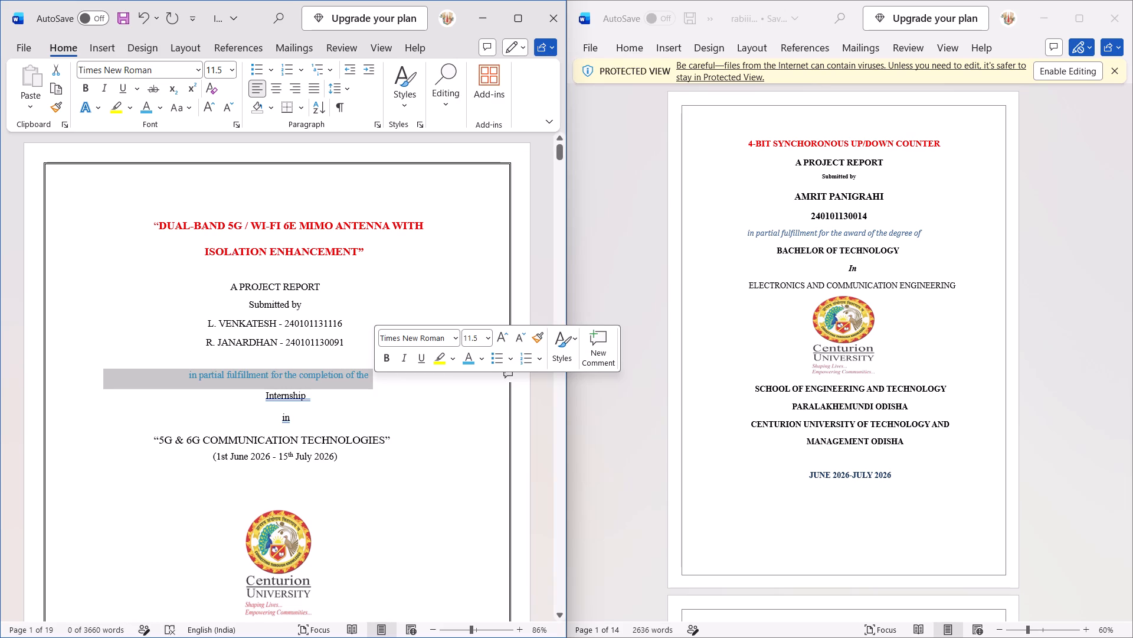
click(330, 395)
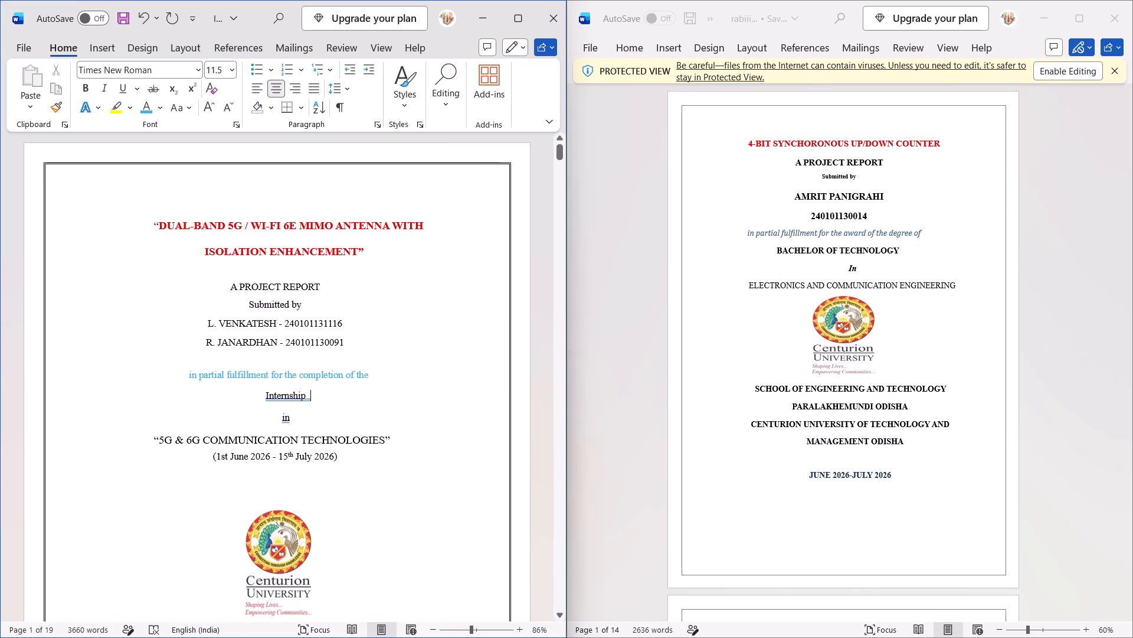
Apply the same light blue font colour to the word "Internship" on the cover.
drag(260, 396, 318, 399)
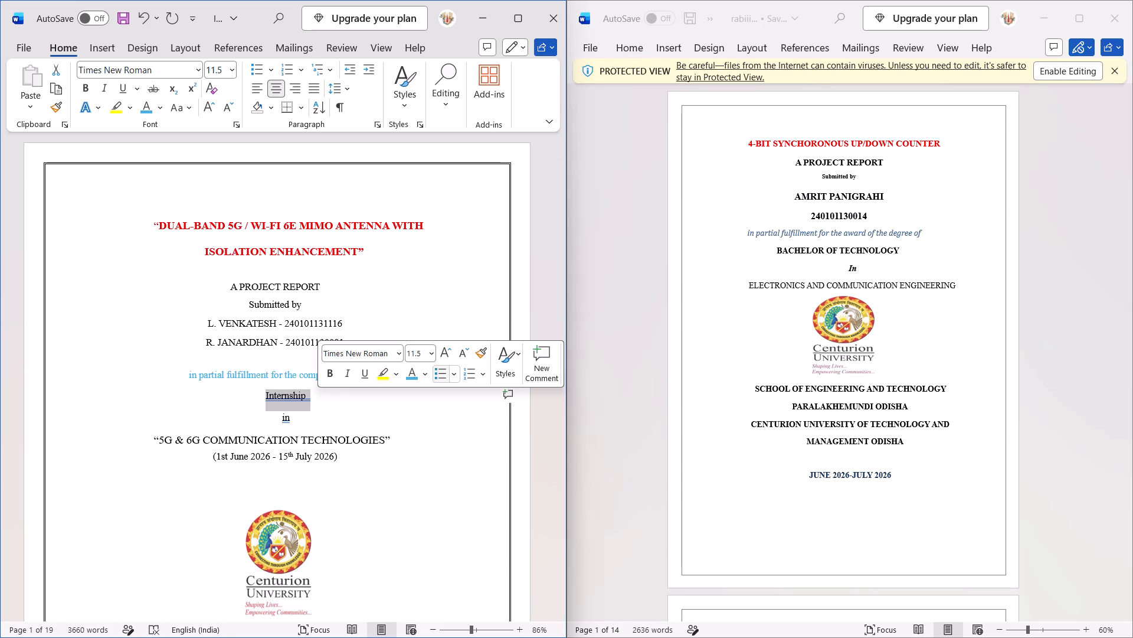
click(408, 379)
click(357, 398)
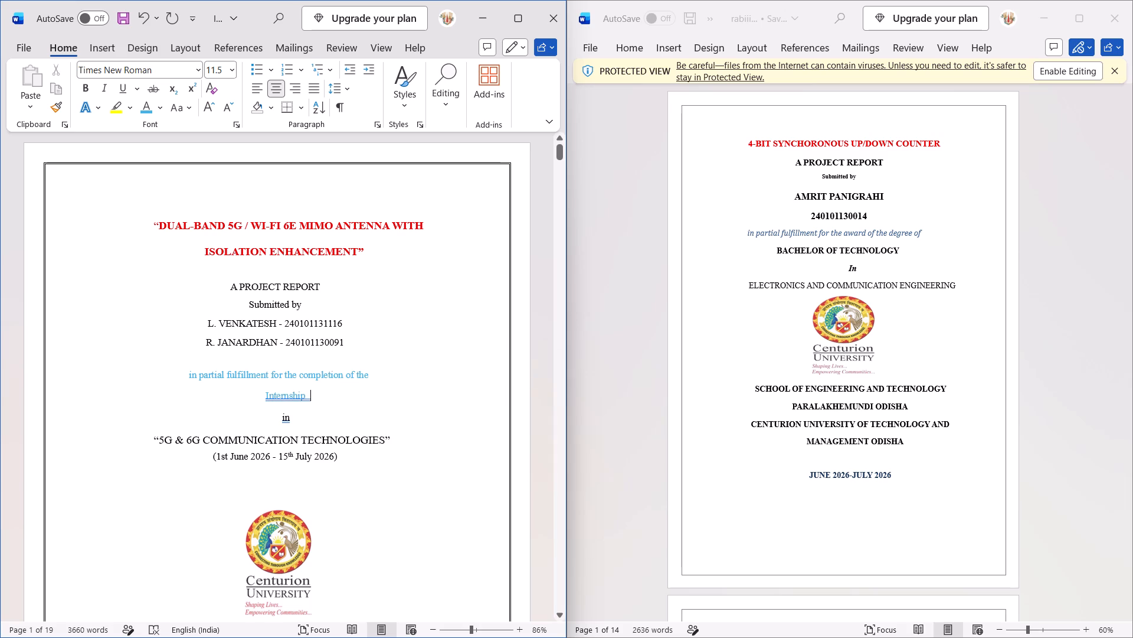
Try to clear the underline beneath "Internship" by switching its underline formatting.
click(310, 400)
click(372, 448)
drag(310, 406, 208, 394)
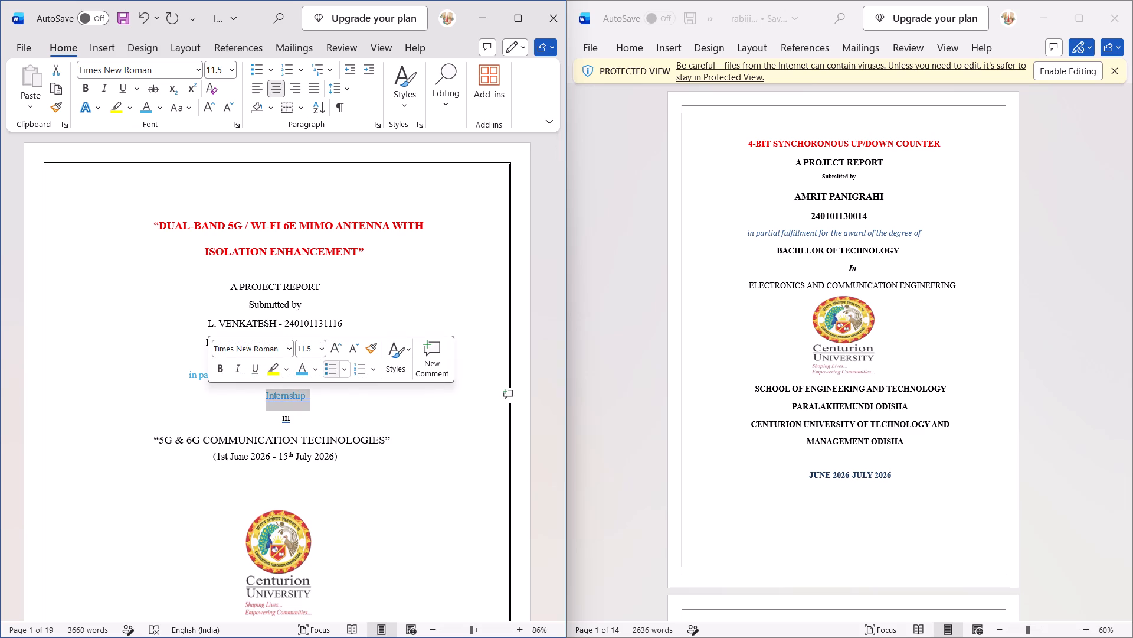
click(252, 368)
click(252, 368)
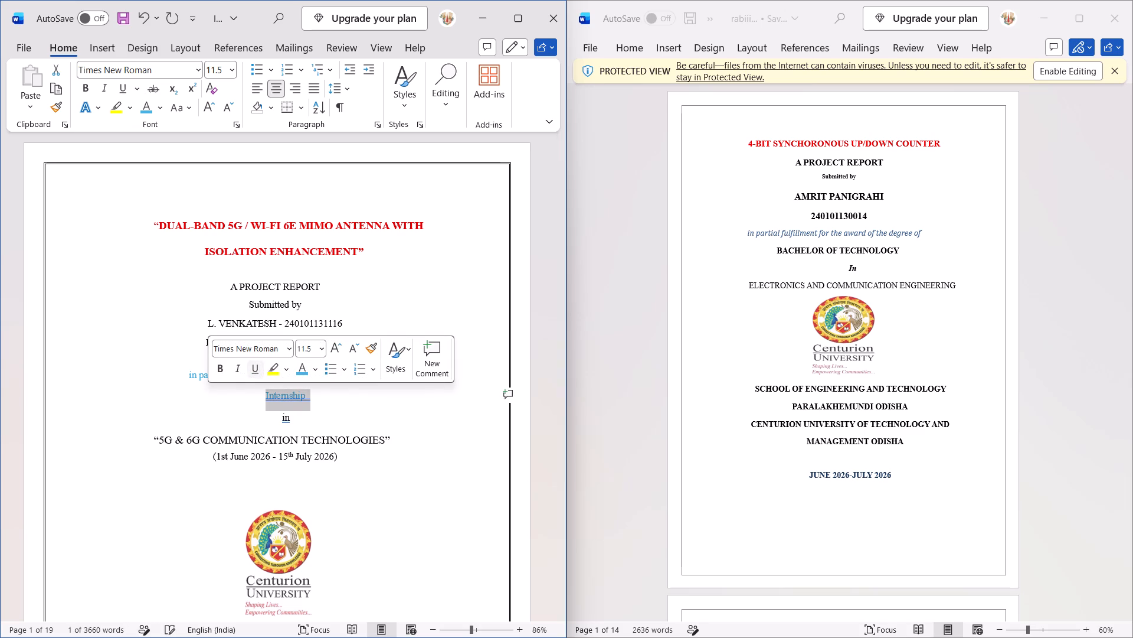
Delete the extra trailing space after "Internship" on the cover.
click(338, 406)
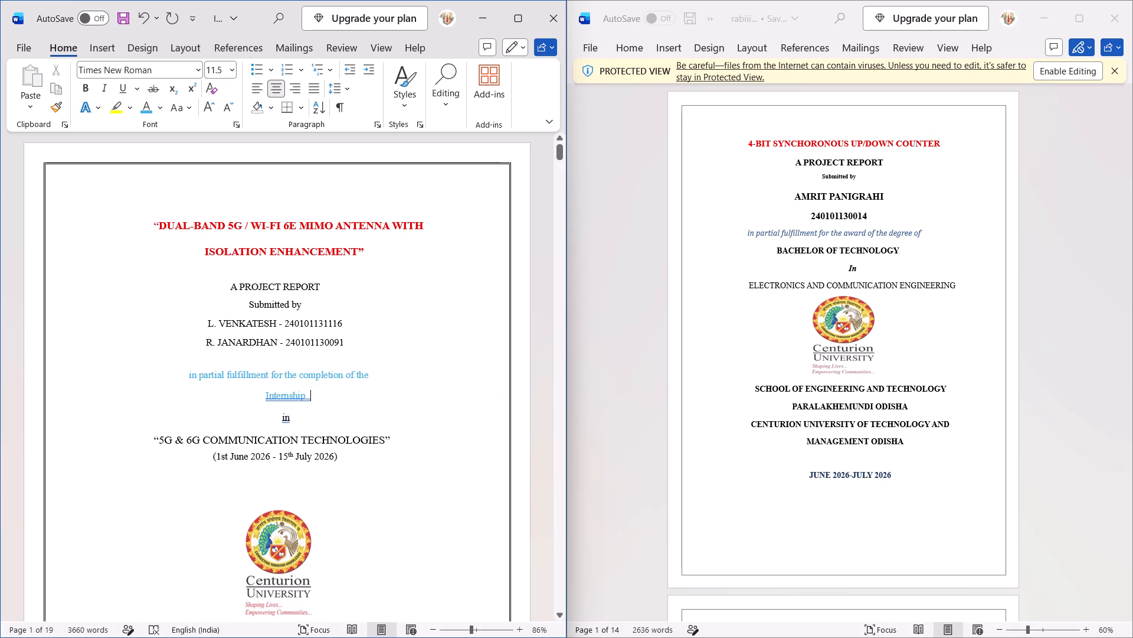
key(BackSpace)
Shift the cover line "5G & 6G COMMUNICATION TECHNOLOGIES" toward the page centre with four leading spaces.
scroll(238, 383, down, 4)
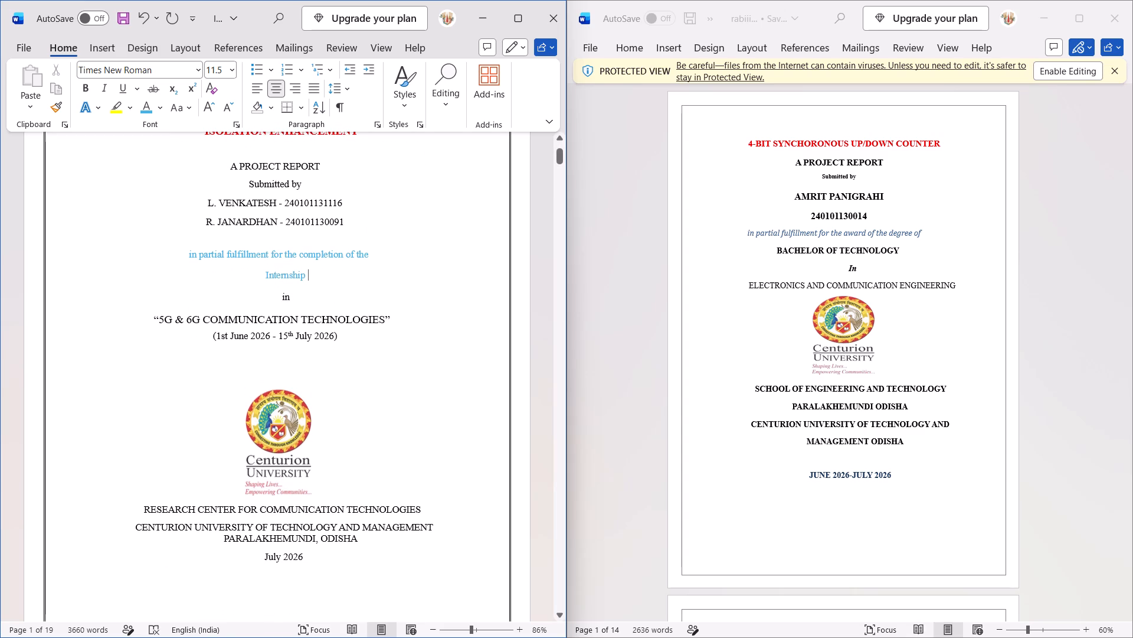
scroll(266, 343, up, 3)
scroll(271, 350, down, 3)
scroll(205, 342, up, 1)
click(155, 341)
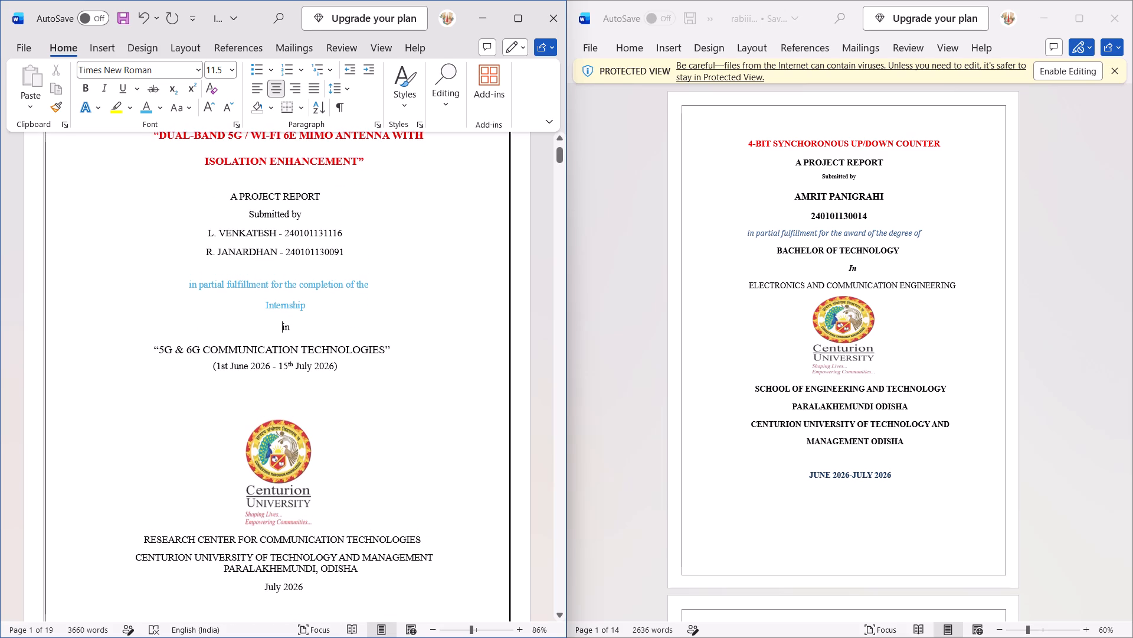
click(155, 354)
key(space)
key(space)
key(space)
key(space)
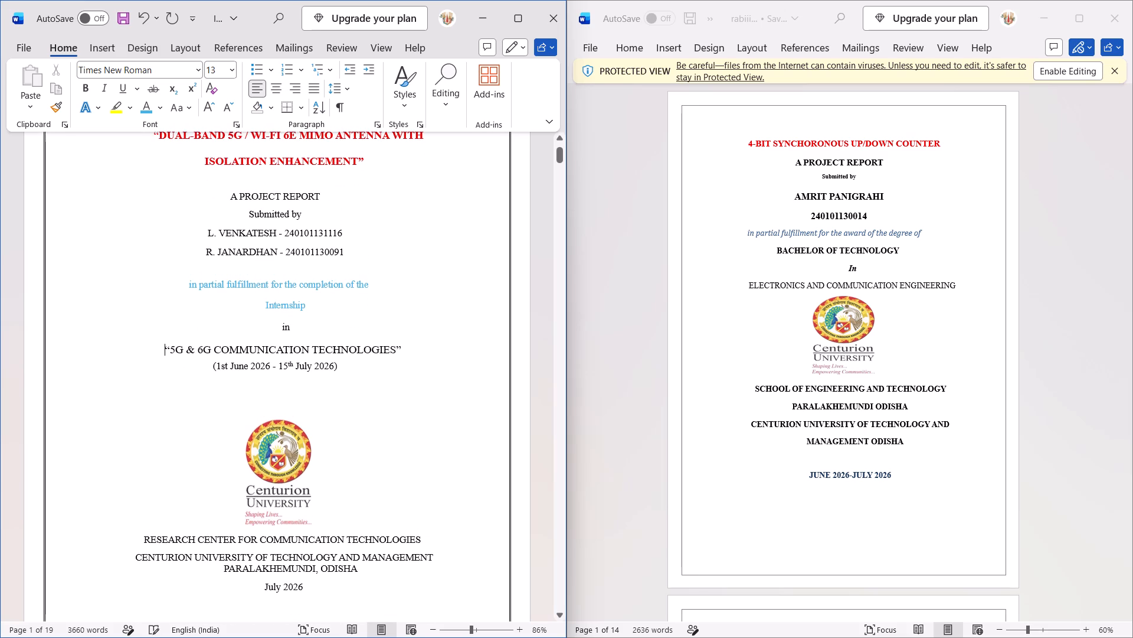
Insert four spaces before the date line "(1st June 2026 - 15th July 2026)" to align it under the line above.
click(205, 372)
key(space)
key(space)
key(space)
key(space)
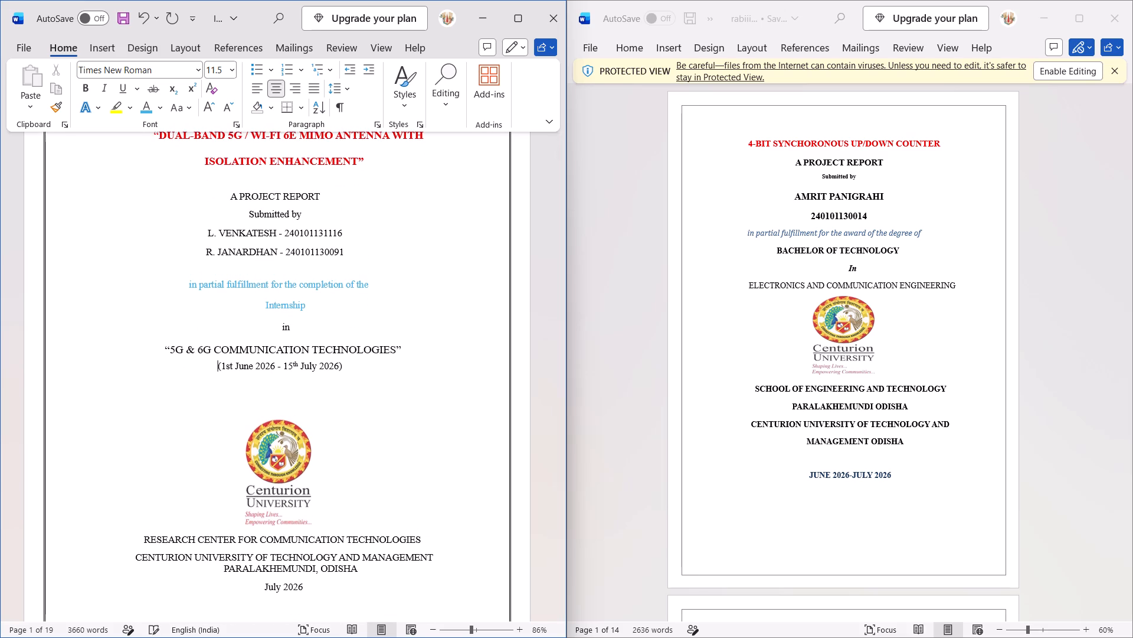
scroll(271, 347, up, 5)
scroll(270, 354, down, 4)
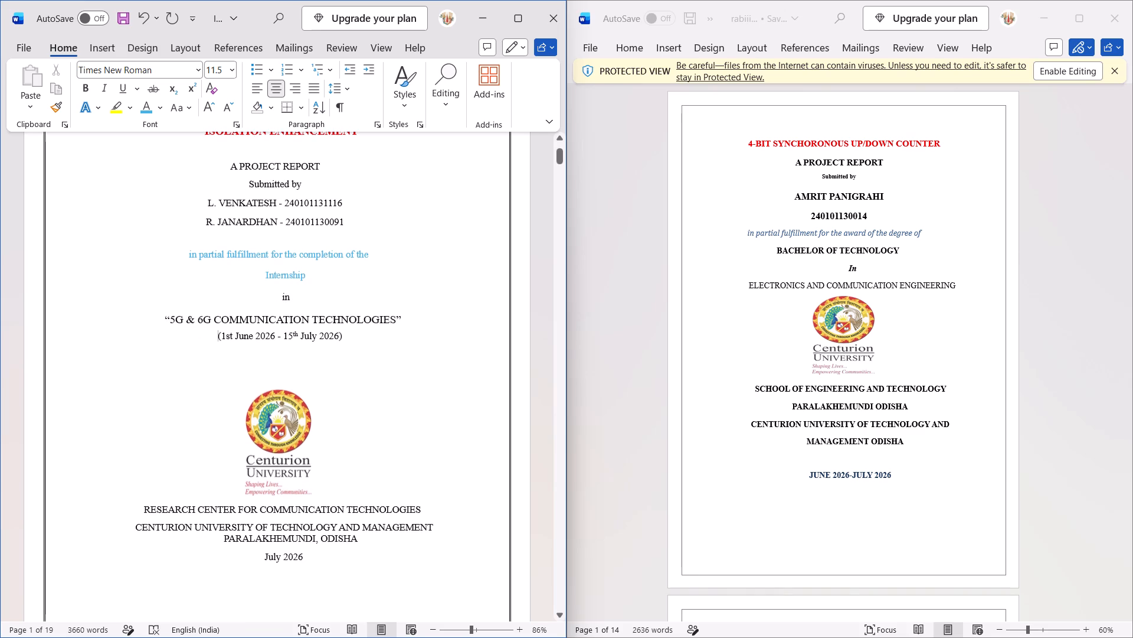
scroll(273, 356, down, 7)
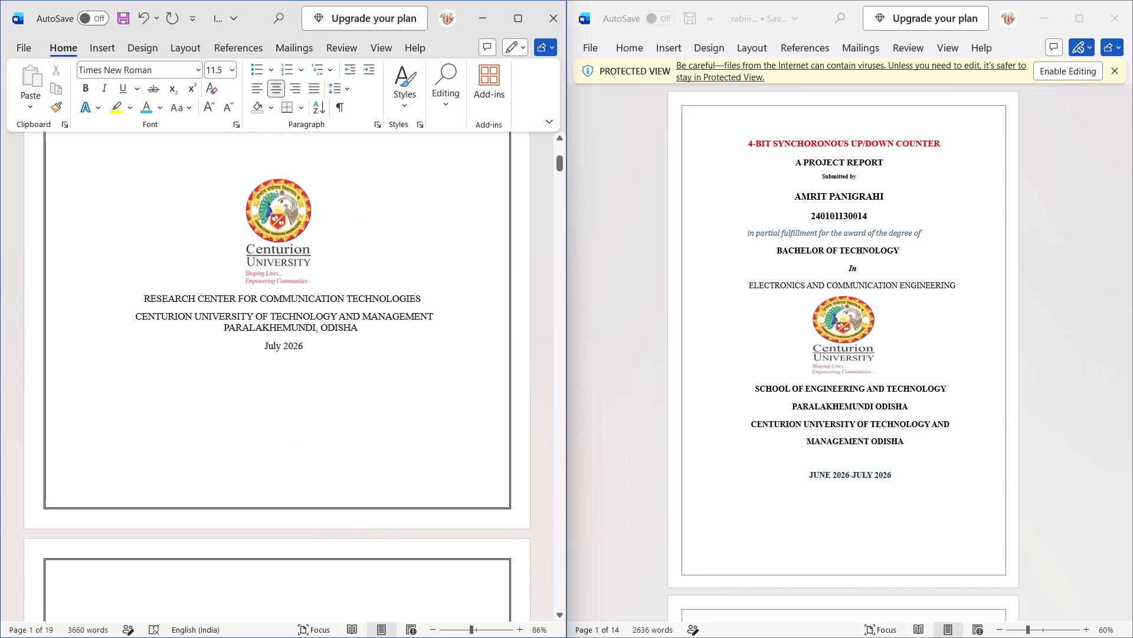
Insert three blank lines on the cover between the university logo and "RESEARCH CENTER FOR COMMUNICATION TECHNOLOGIES".
click(137, 297)
key(Return)
key(Return)
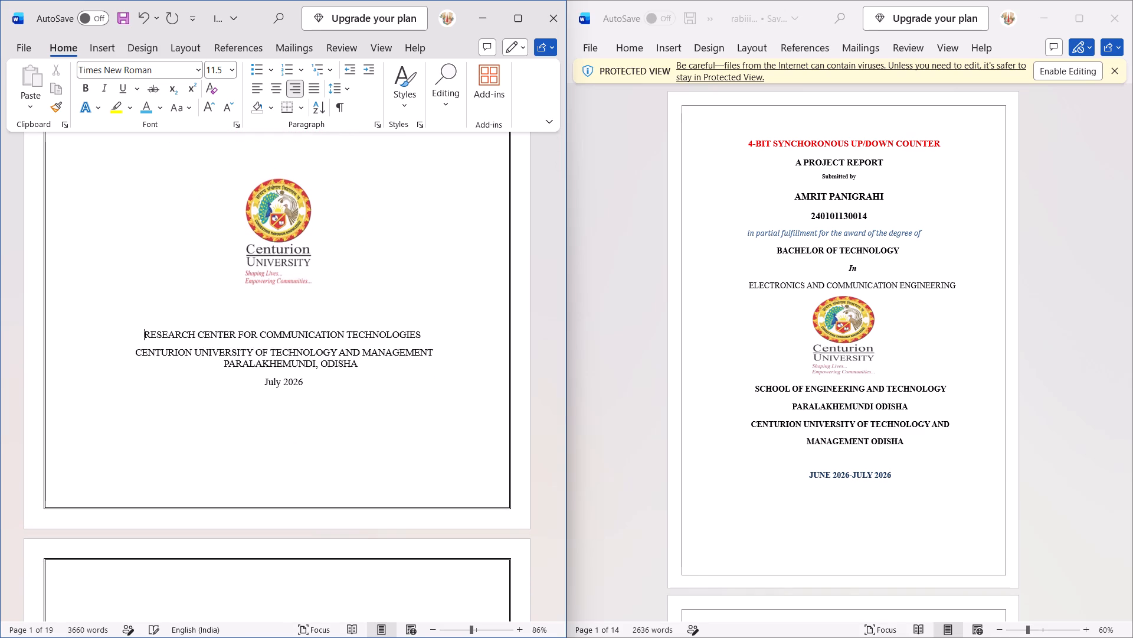
key(Return)
Enlarge the Centurion University logo on the cover by stretching it outward from a corner, making it noticeably wider and taller.
scroll(228, 304, up, 4)
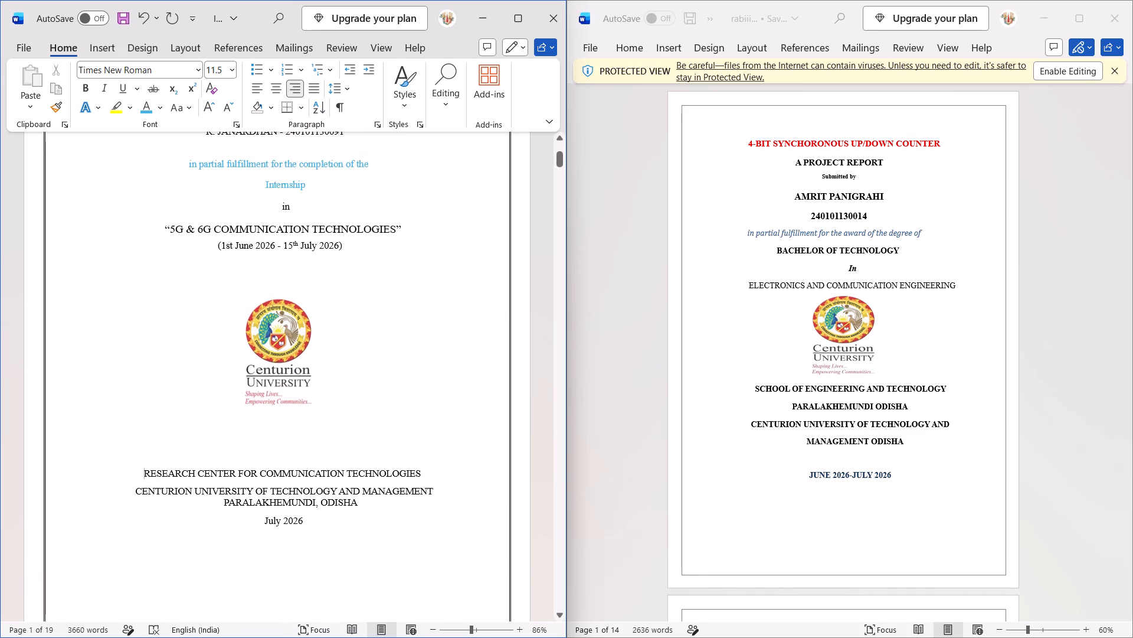
click(266, 380)
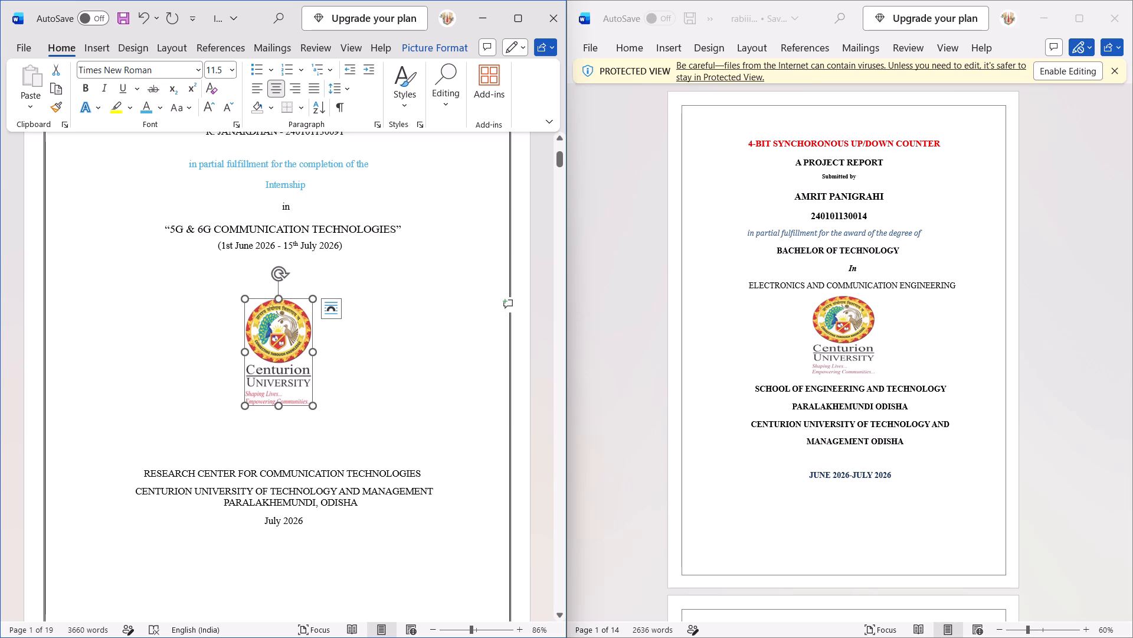
drag(313, 414, 322, 444)
click(290, 389)
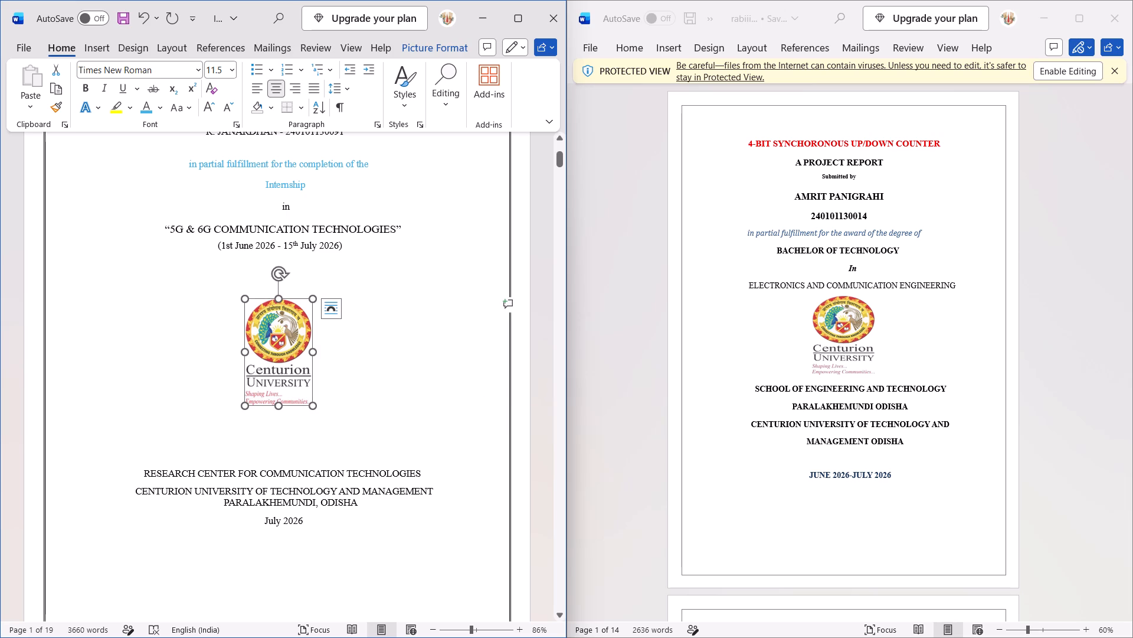
click(316, 399)
drag(315, 404, 325, 407)
drag(325, 407, 336, 422)
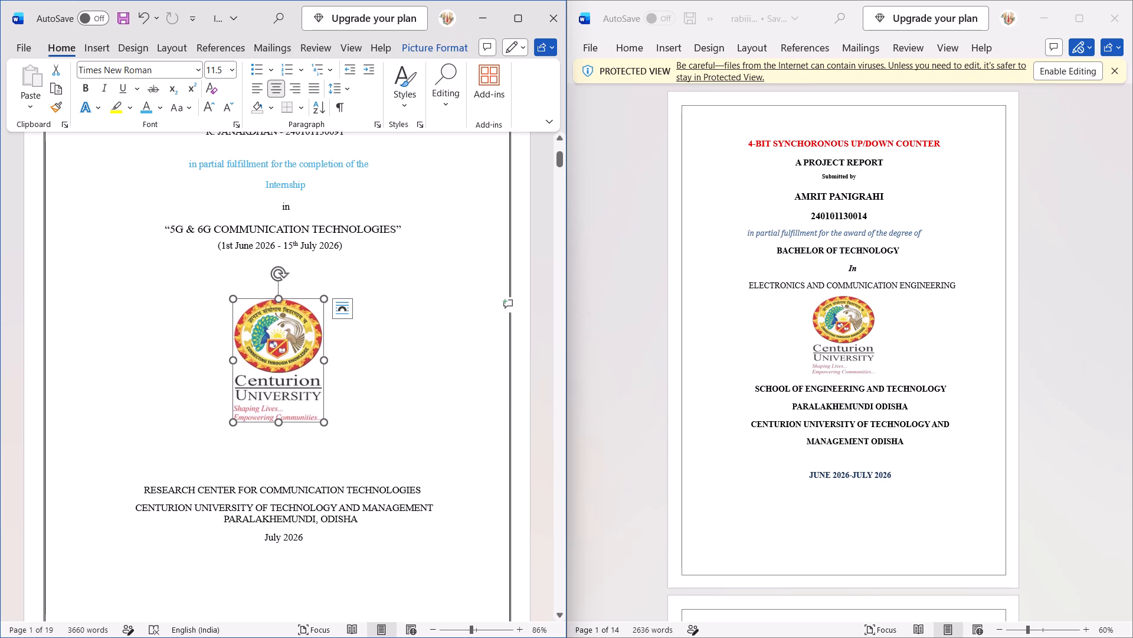
drag(325, 424, 348, 437)
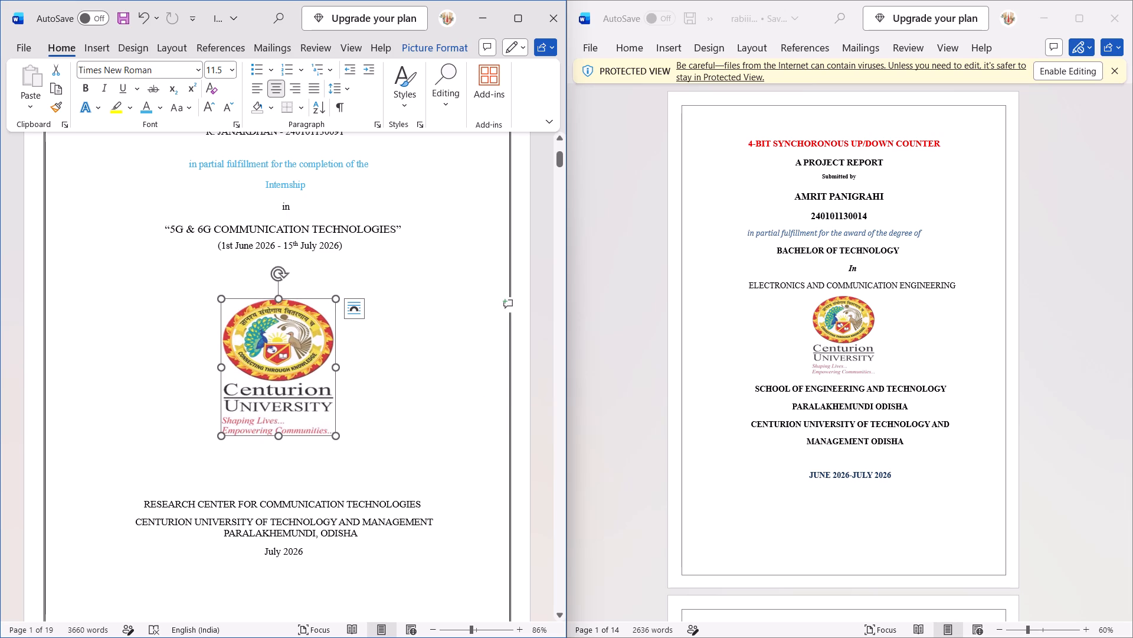
Remove one blank line directly above "RESEARCH CENTER FOR COMMUNICATION TECHNOLOGIES" on the cover.
click(139, 496)
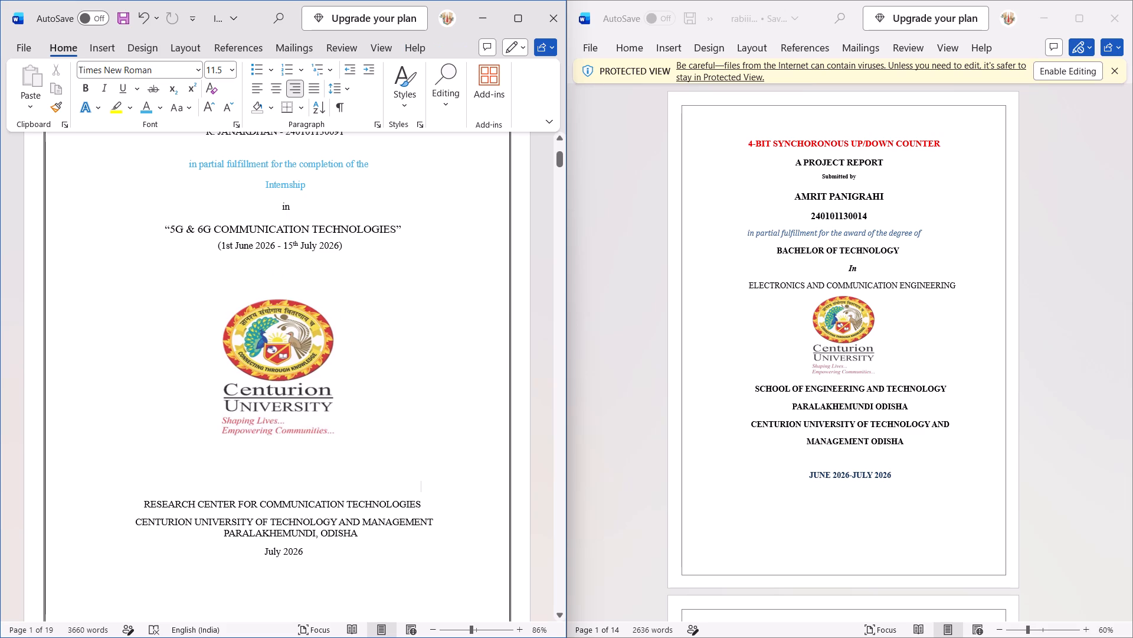
key(Left)
key(Down)
key(Down)
key(Left)
key(Left)
key(Left)
key(Left)
key(Left)
key(Left)
key(Left)
key(Left)
key(Left)
key(Left)
key(Left)
key(Left)
key(Left)
key(Left)
key(Left)
key(Left)
key(Left)
key(Left)
key(Left)
key(Left)
key(Left)
key(Left)
key(Left)
key(Left)
key(Left)
key(Left)
key(BackSpace)
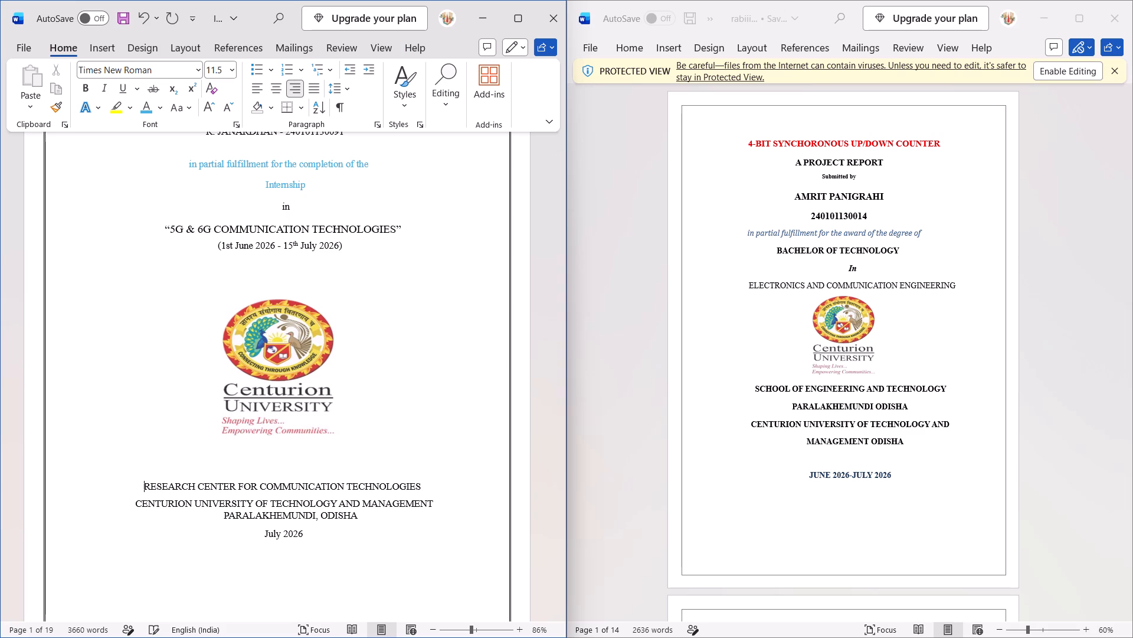
Delete the three empty lines above the ABSTRACT heading on page 2 so it starts at the page's top margin.
scroll(168, 517, down, 7)
scroll(201, 471, down, 3)
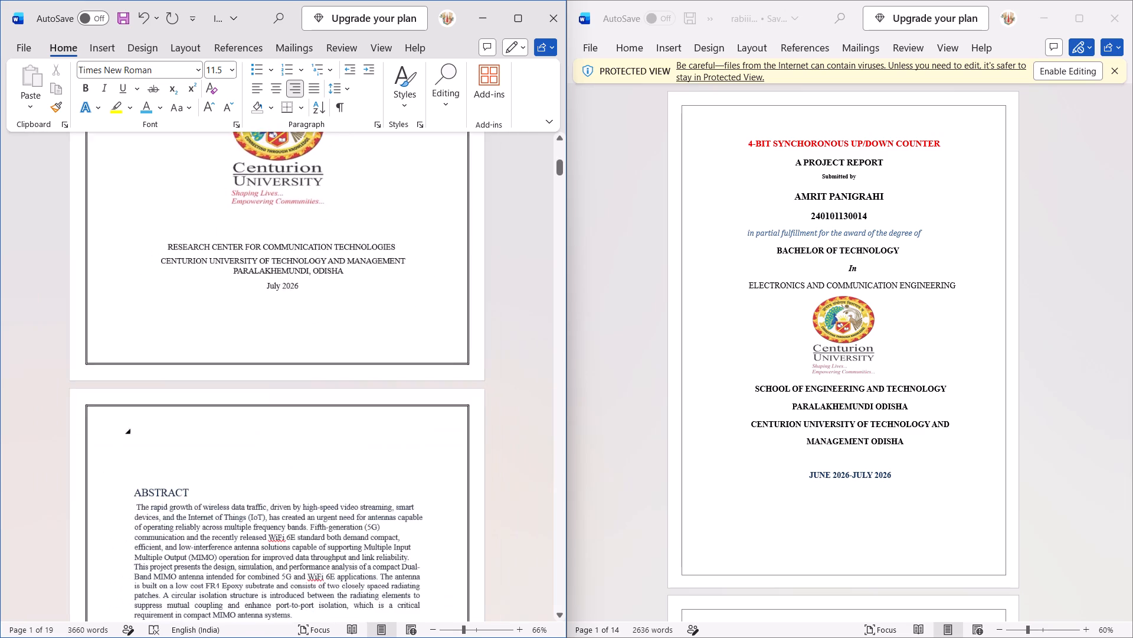
scroll(201, 471, down, 1)
scroll(219, 465, up, 17)
scroll(248, 483, up, 5)
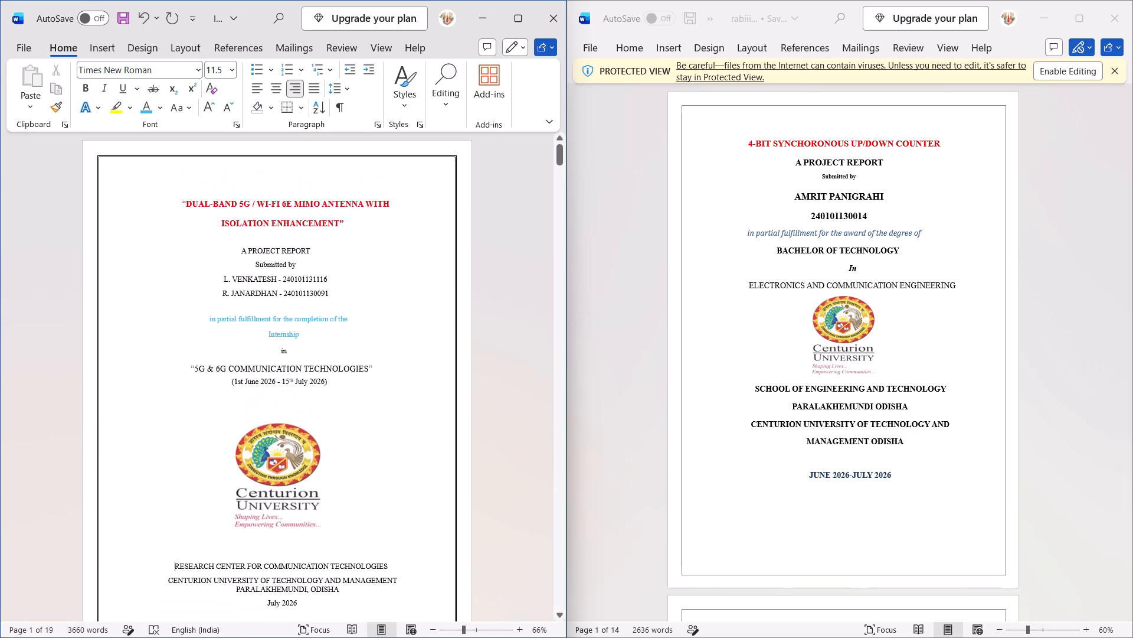
scroll(276, 460, down, 10)
scroll(316, 369, down, 6)
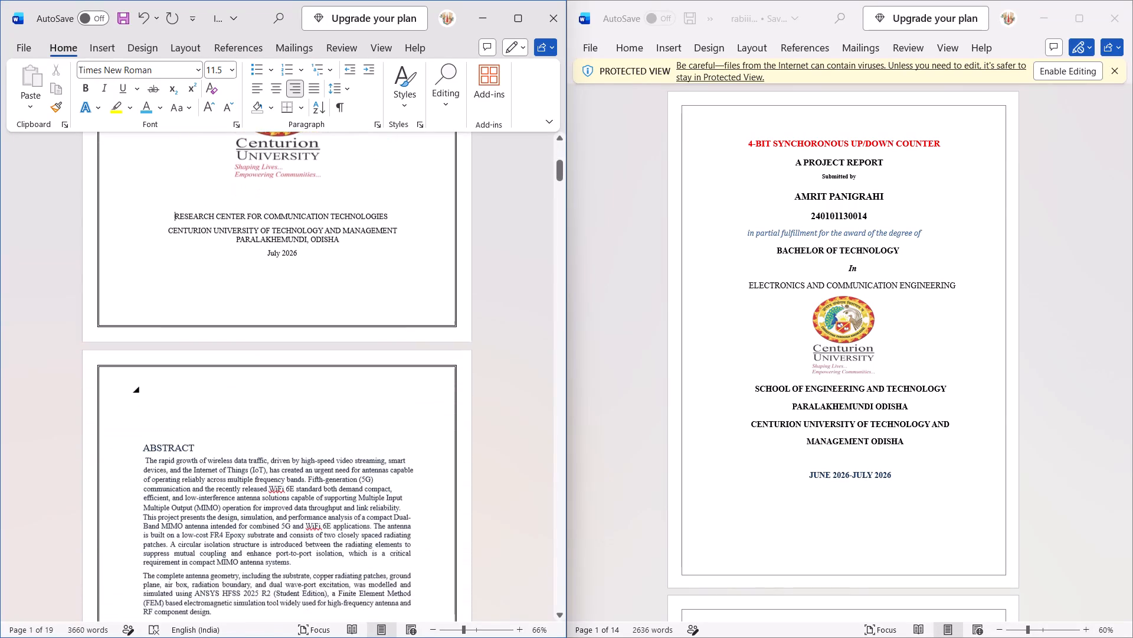
scroll(316, 369, down, 6)
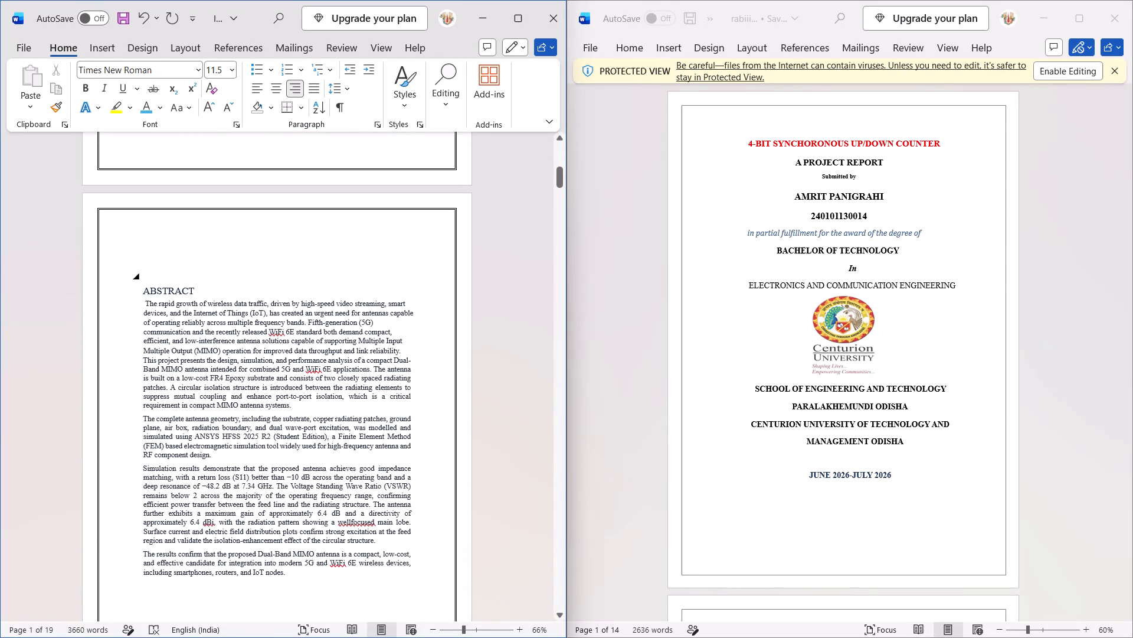
click(148, 278)
key(BackSpace)
key(BackSpace)
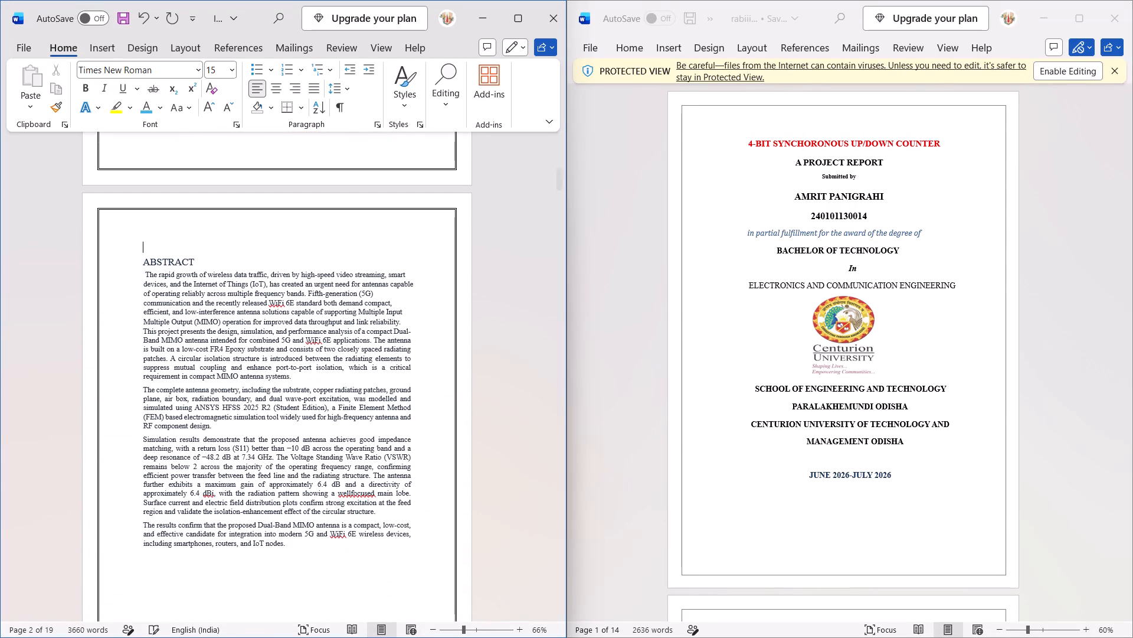
key(BackSpace)
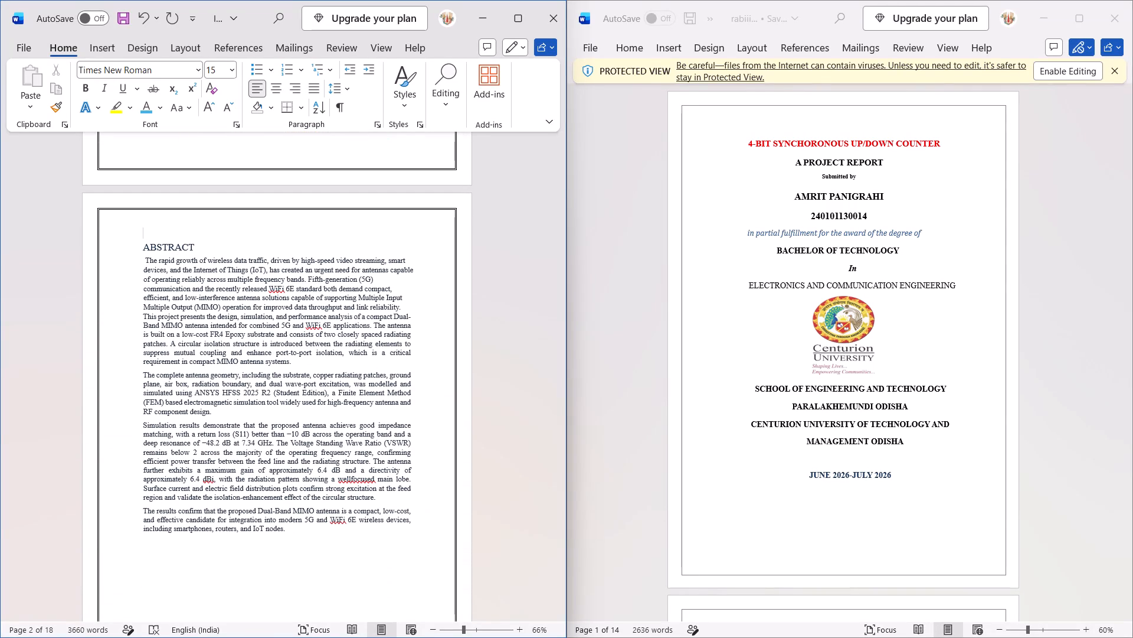
Insert one blank line below the ABSTRACT heading and one after each of the first two abstract paragraphs.
click(179, 251)
key(Right)
key(Right)
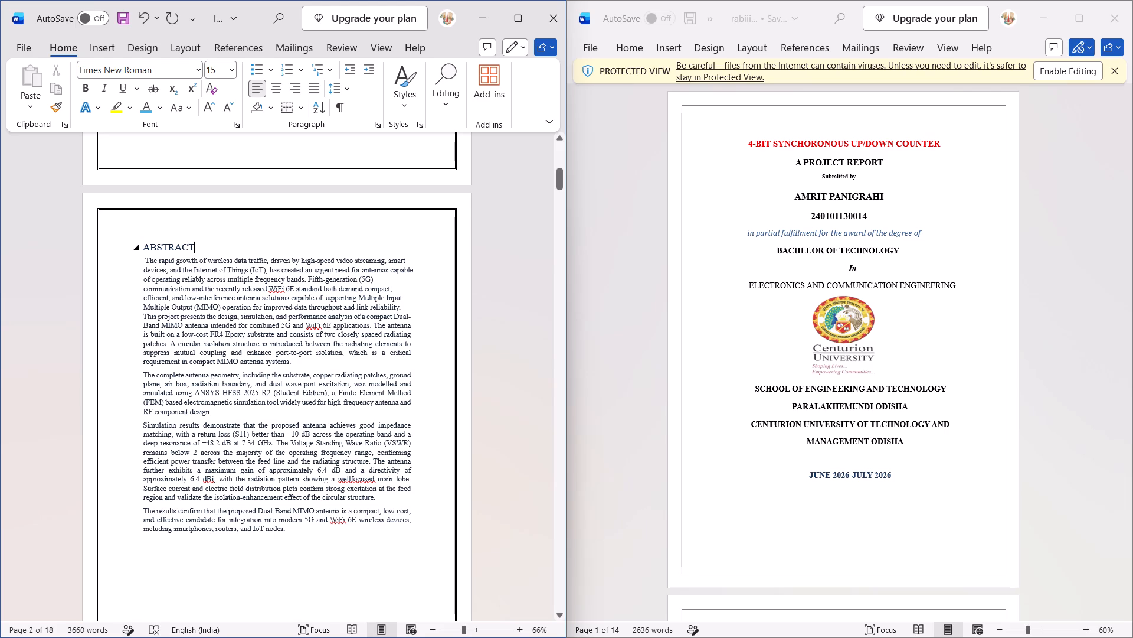
key(Return)
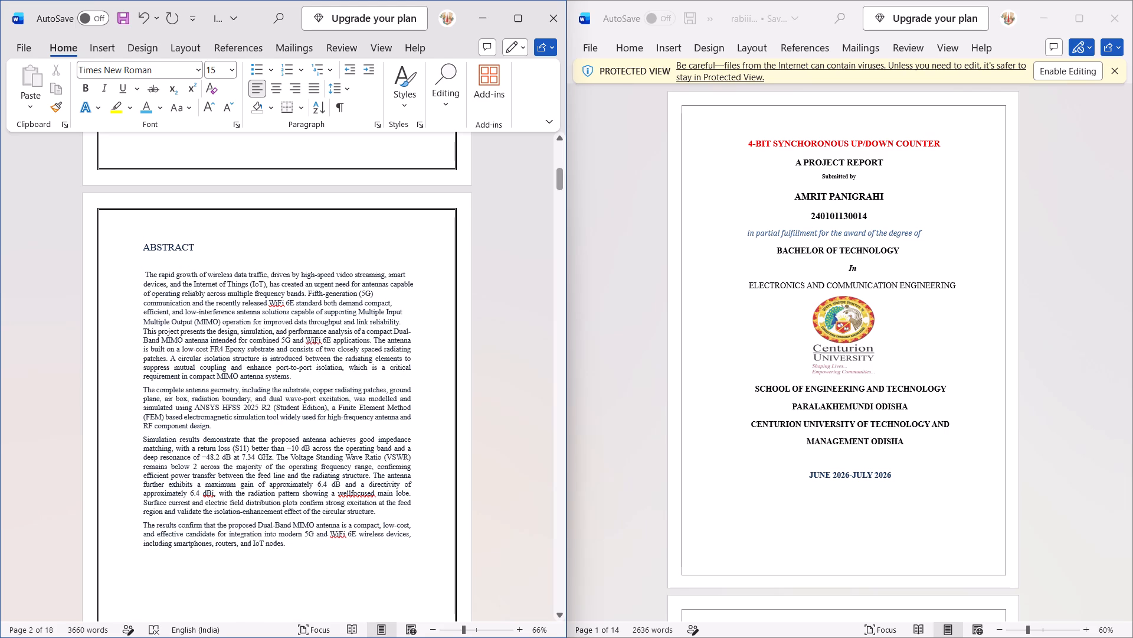
click(297, 384)
key(Return)
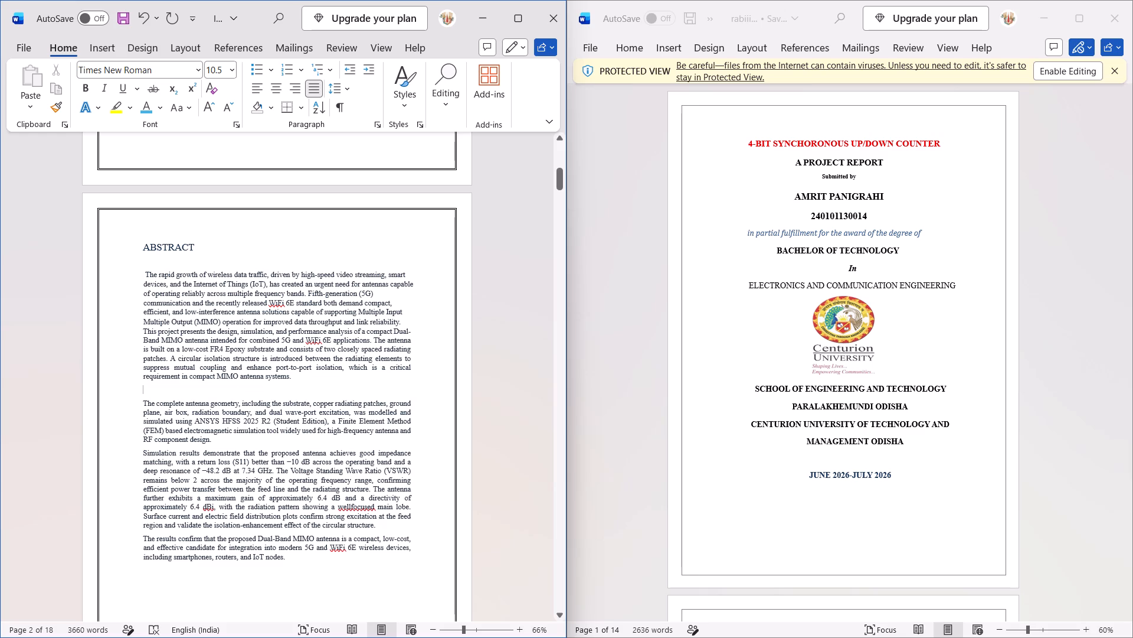
click(214, 444)
key(Return)
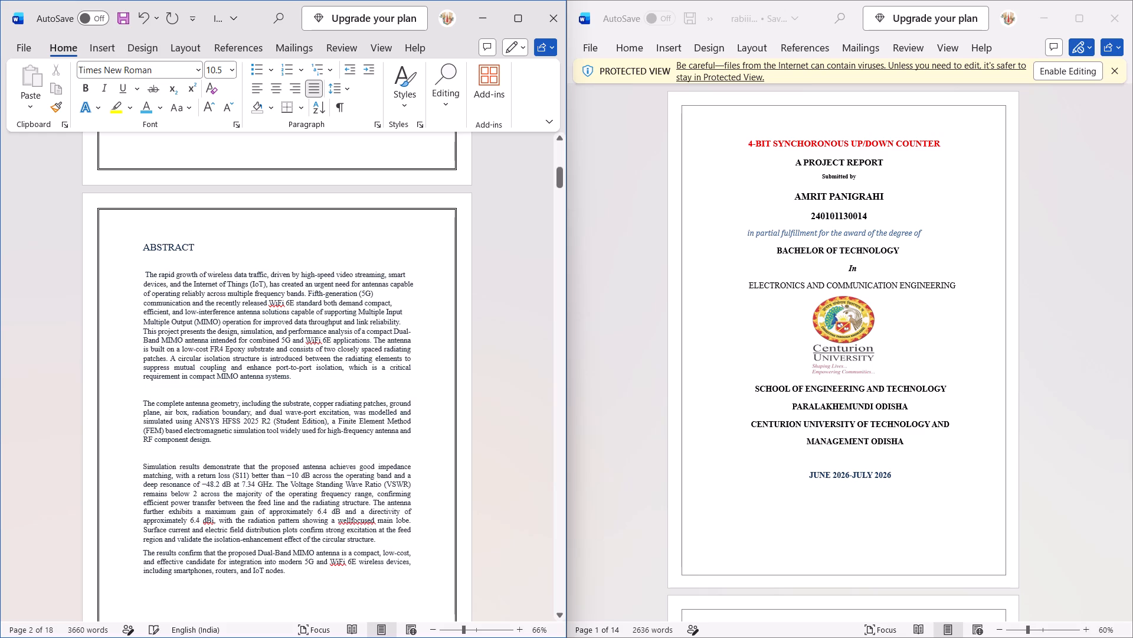
Insert one blank line between the TABLE OF CONTENTS heading and its first entry.
scroll(218, 447, down, 6)
scroll(198, 531, down, 15)
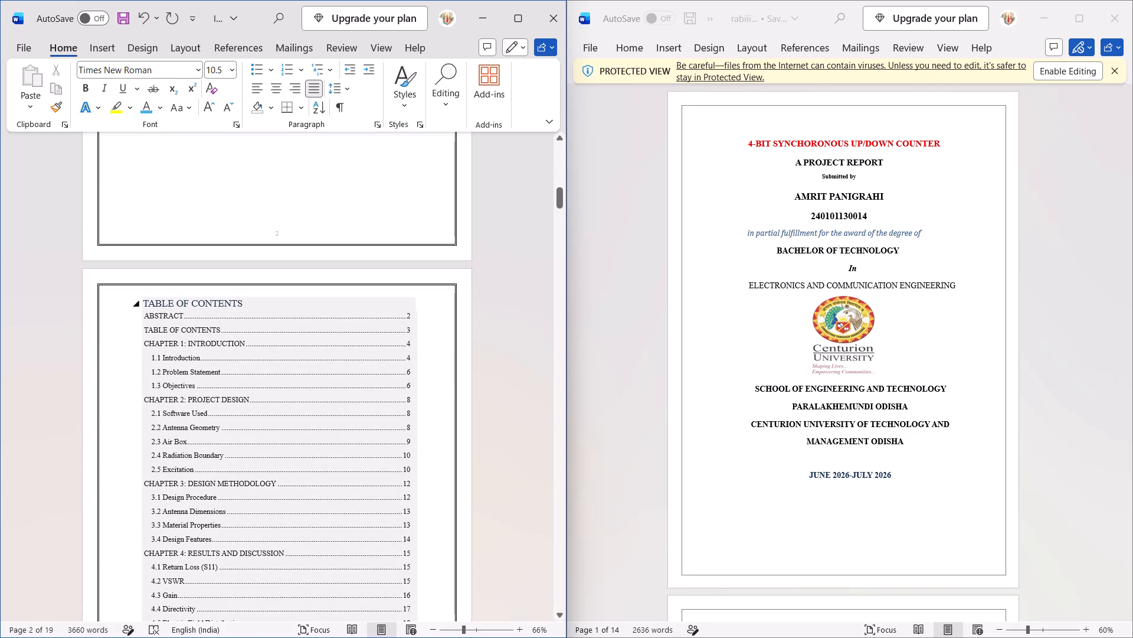
click(242, 305)
key(Return)
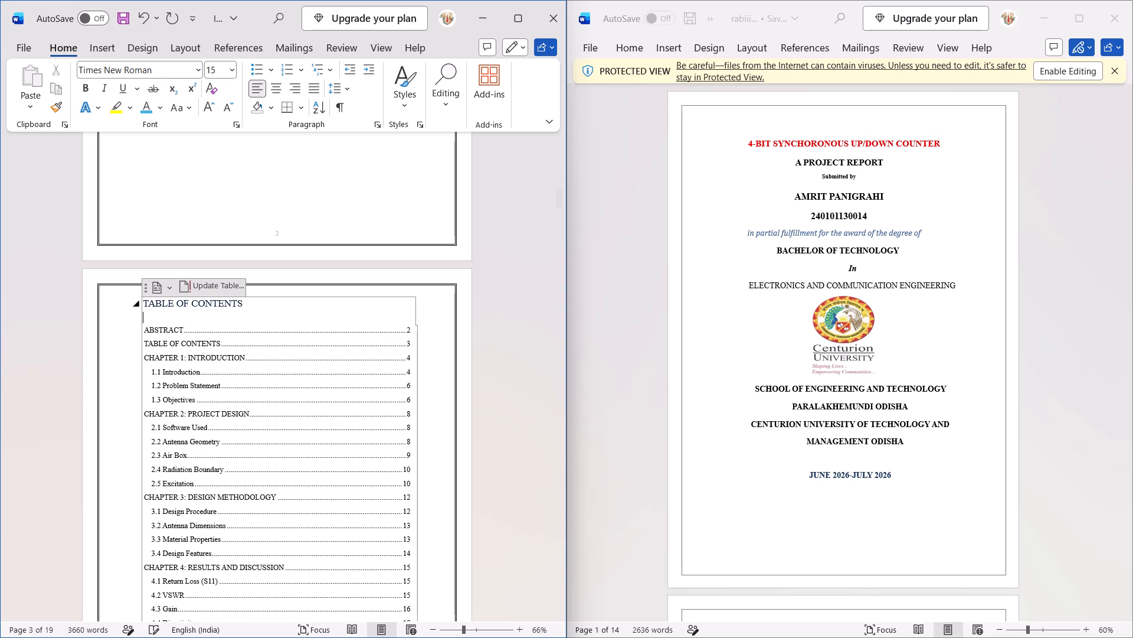
Add one blank line above and one below the "CHAPTER 1: INTRODUCTION" heading.
scroll(263, 308, down, 7)
scroll(212, 334, down, 15)
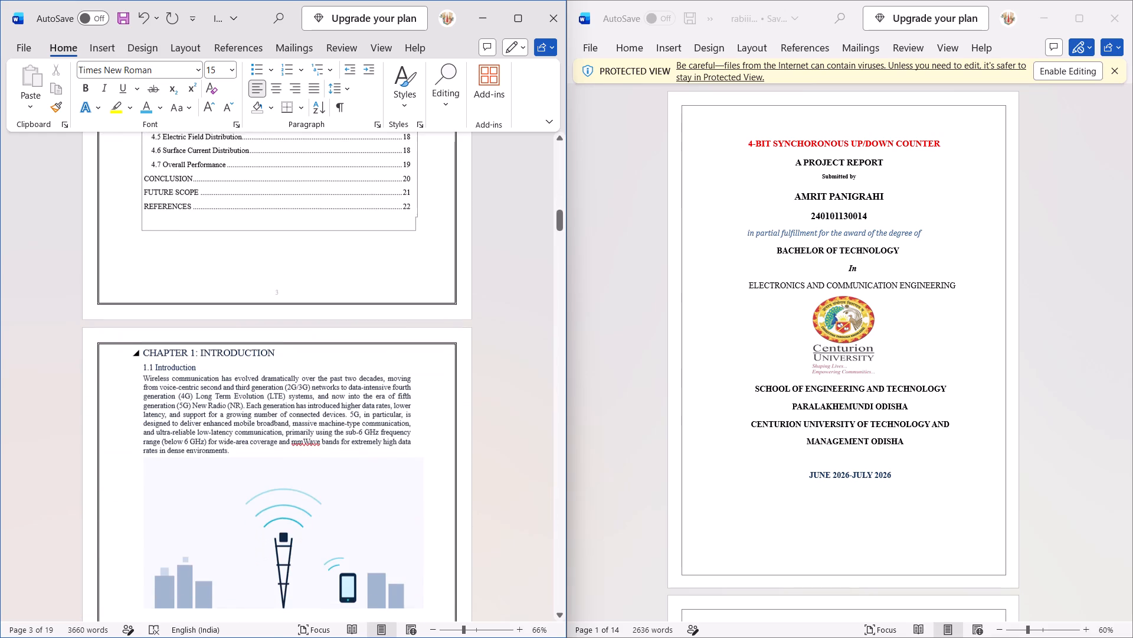
click(142, 347)
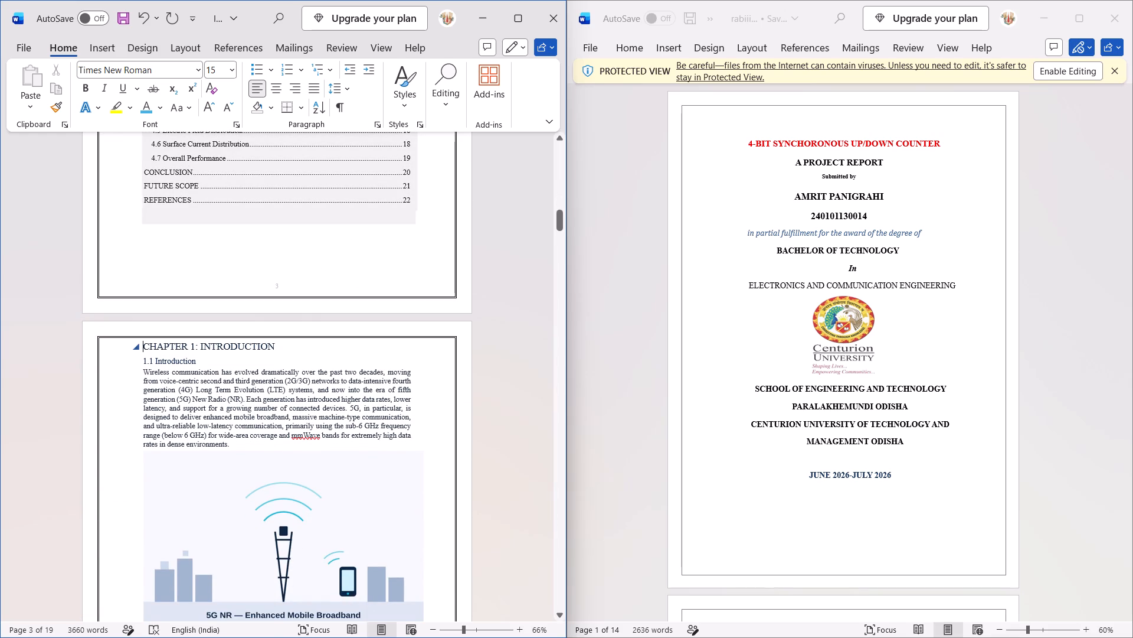
key(Return)
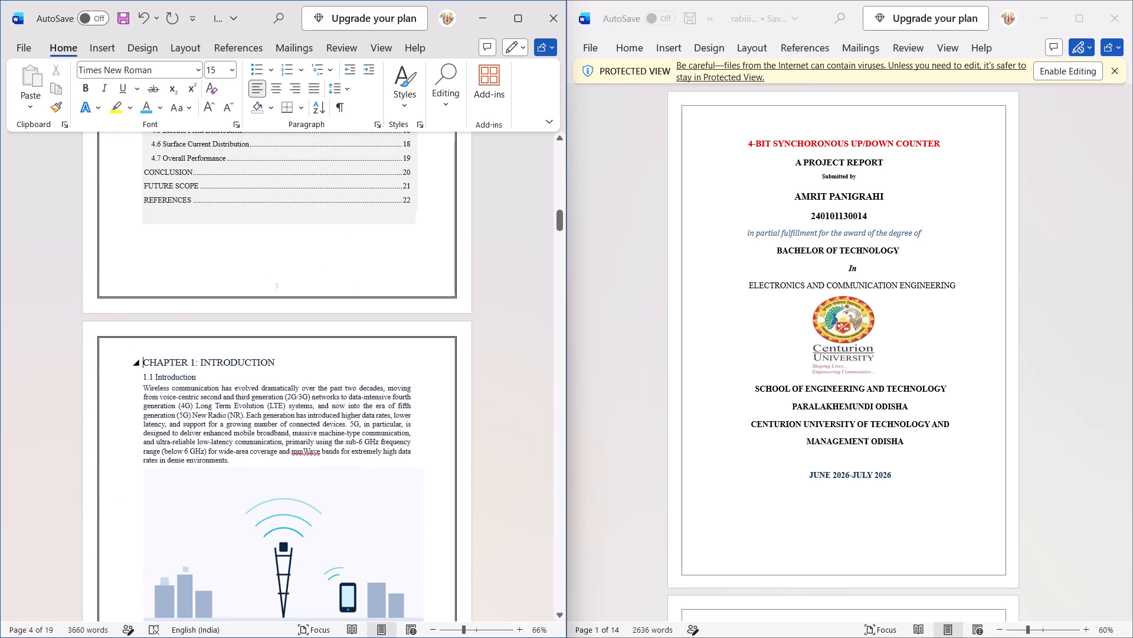
click(282, 365)
key(Return)
Push the "CHAPTER 2: PROJECT DESIGN" heading onto the next page by inserting seven blank lines before it, the last two at that page's top.
scroll(282, 365, down, 8)
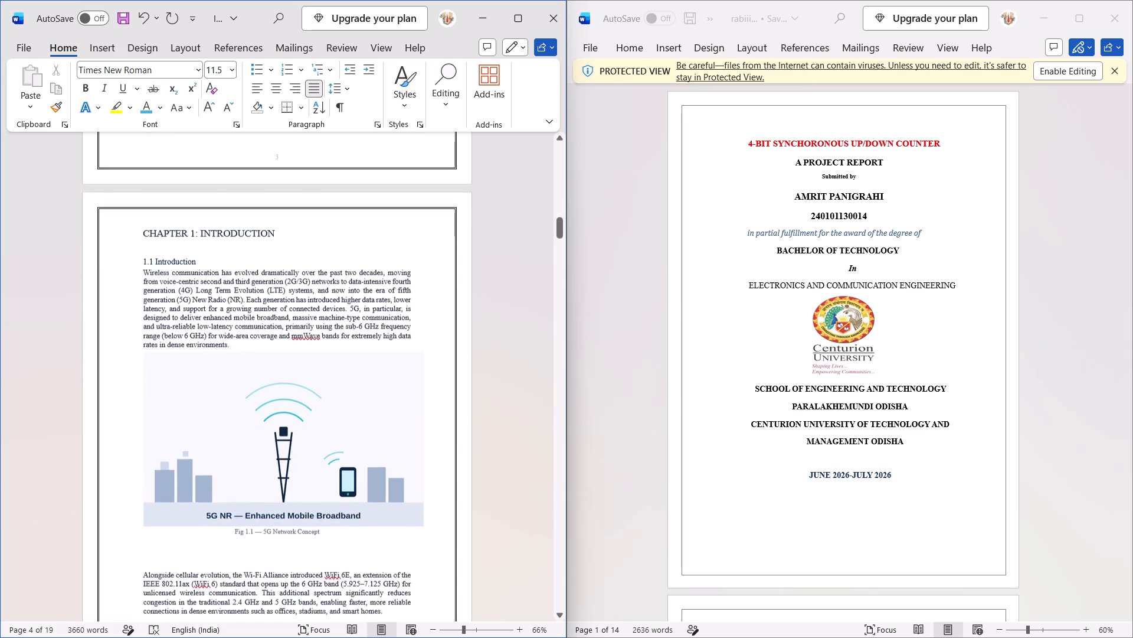
scroll(184, 424, down, 15)
scroll(183, 441, down, 8)
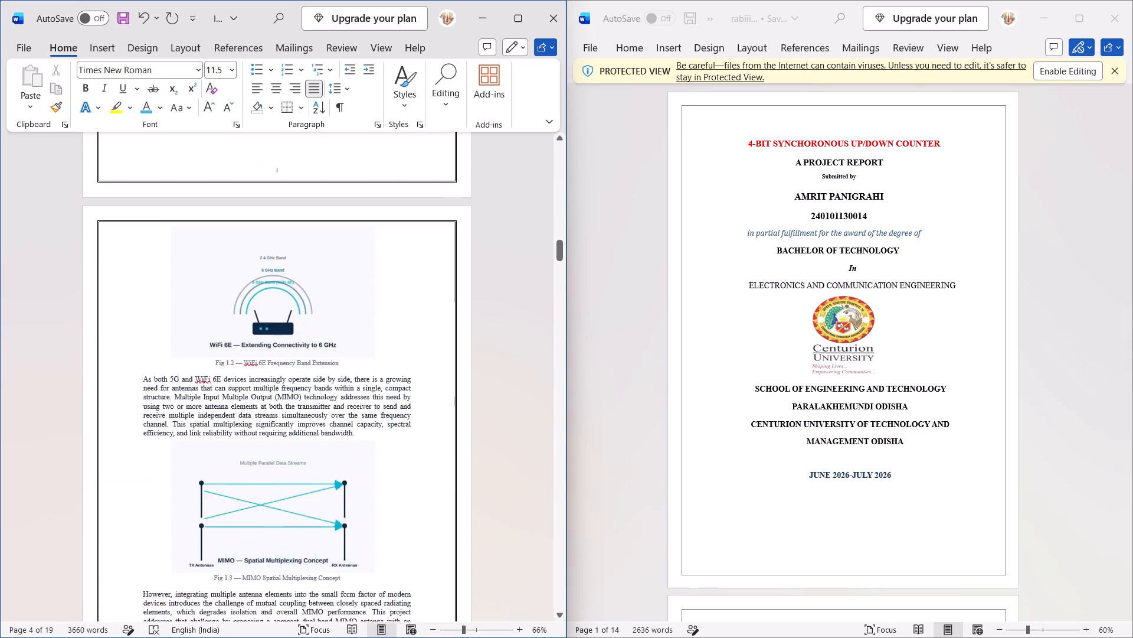
scroll(183, 441, down, 17)
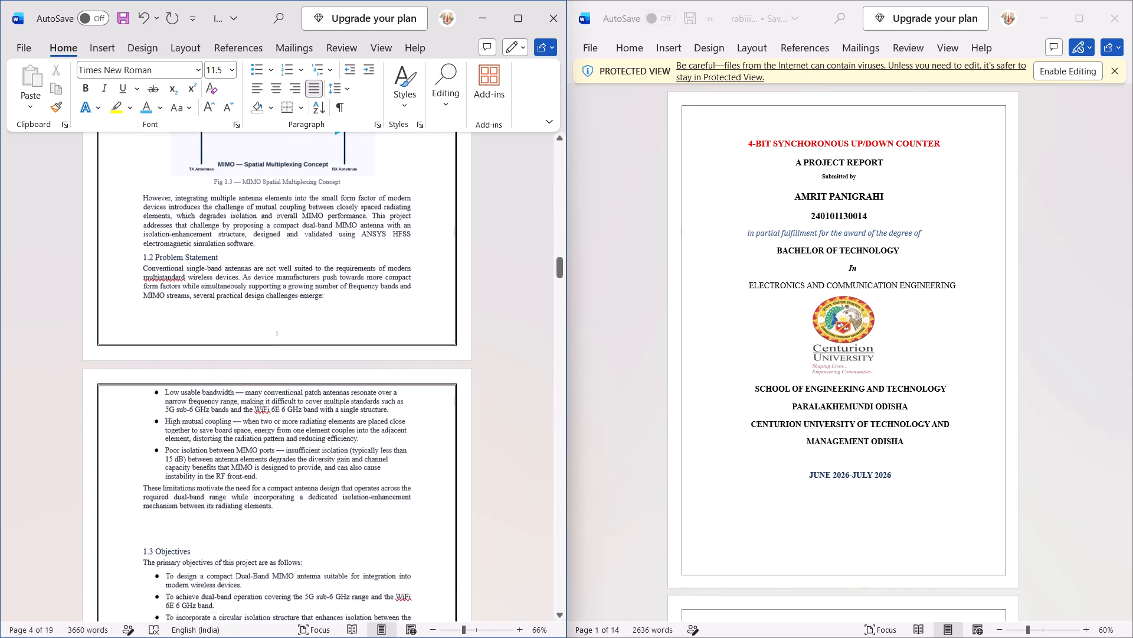
scroll(183, 441, down, 20)
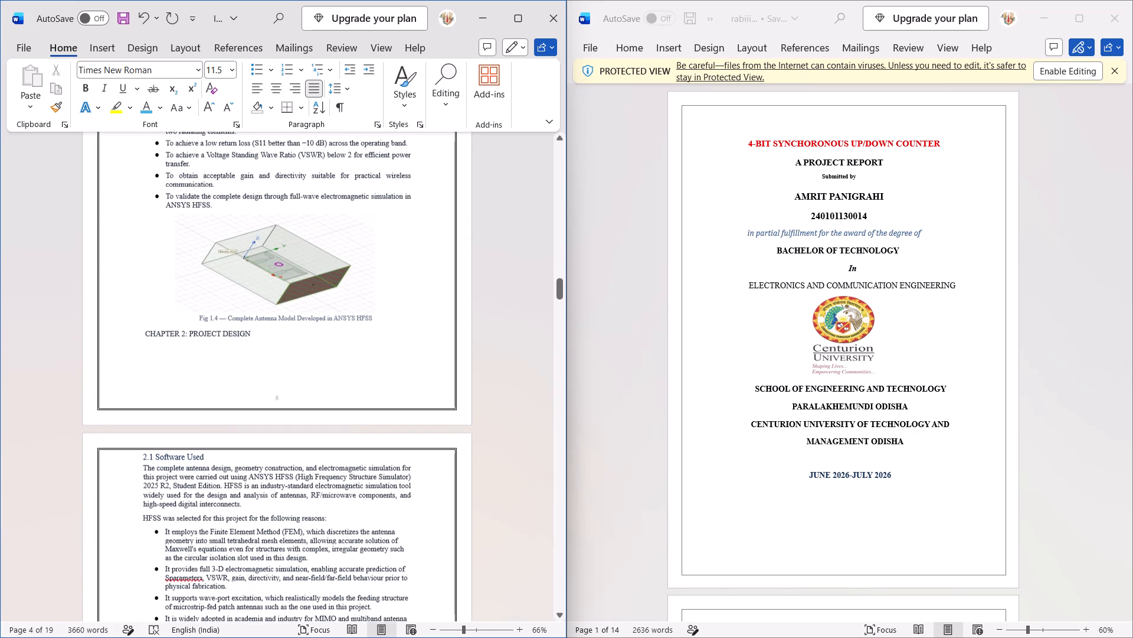
click(146, 336)
key(Return)
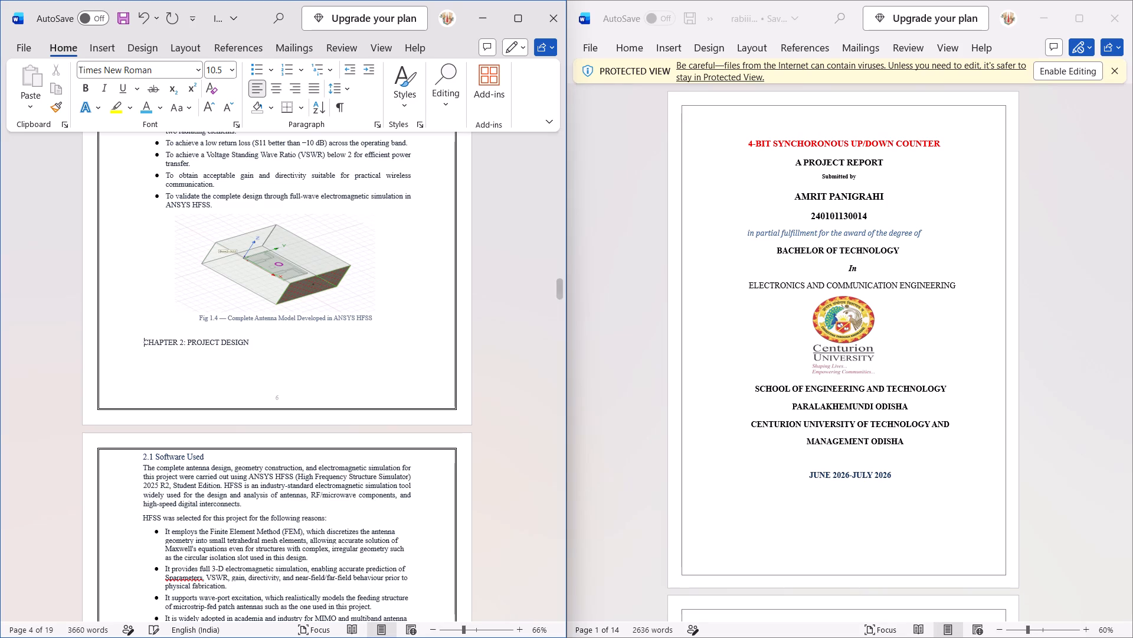
key(Return)
key(Return)
key(Return)
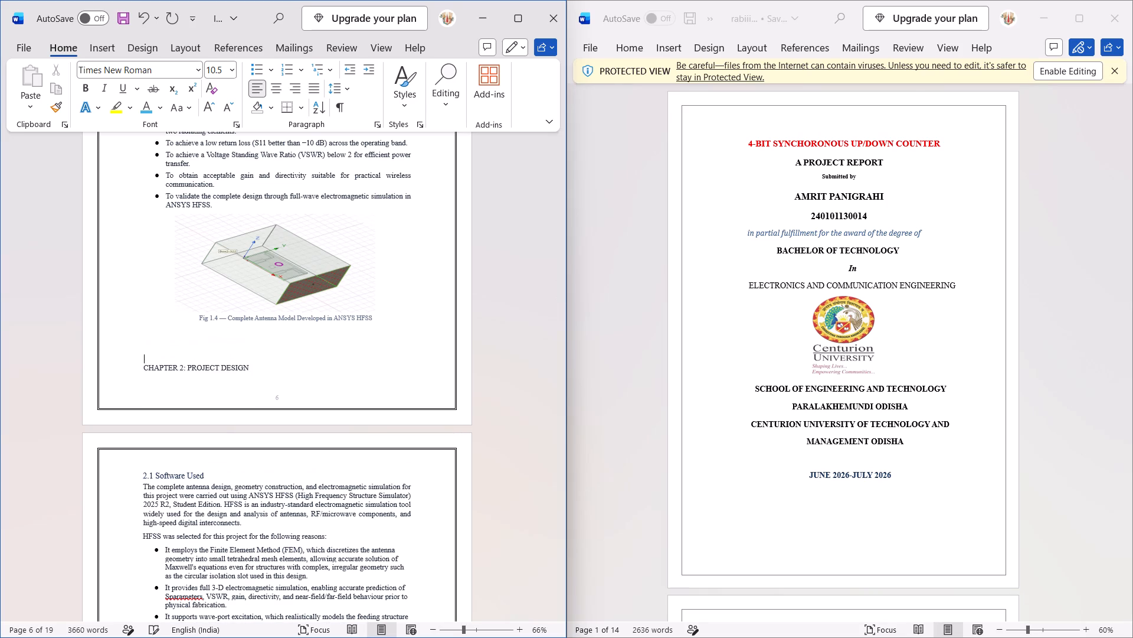
key(Return)
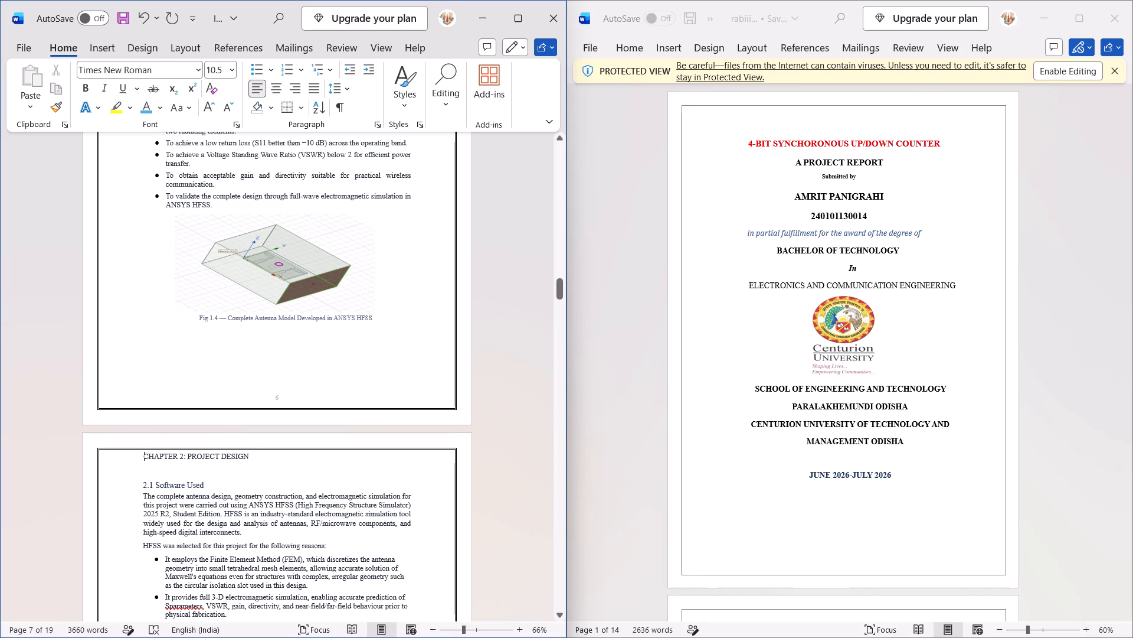
key(Return)
key(Return)
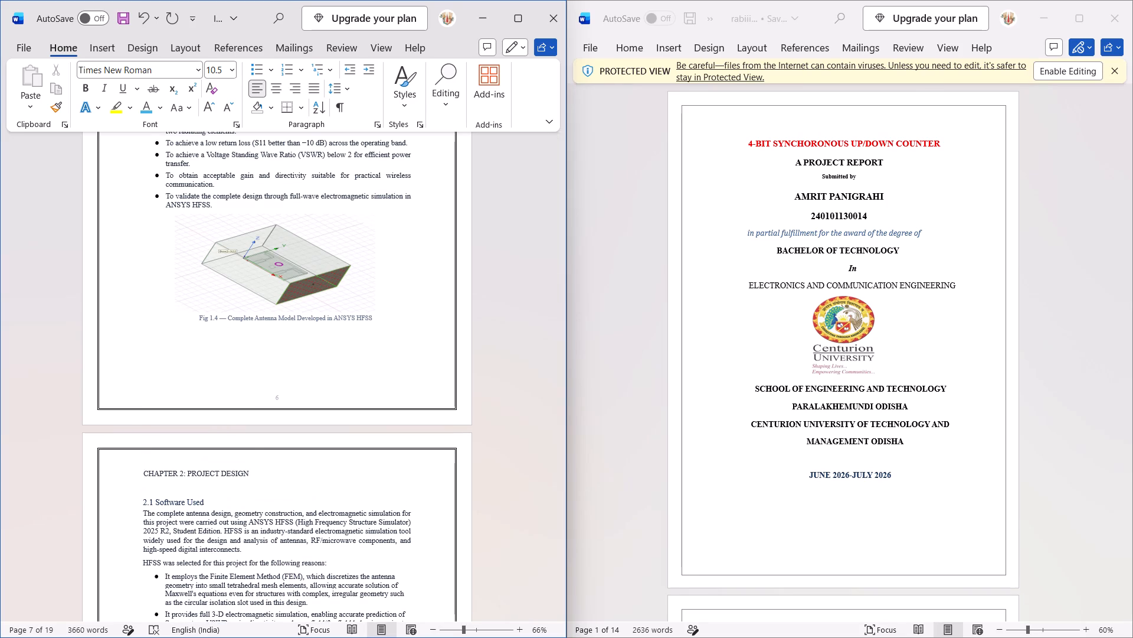
Remove and reinsert the paragraph break just before the "2.1 Software Used" heading under CHAPTER 2.
click(145, 503)
key(BackSpace)
key(Return)
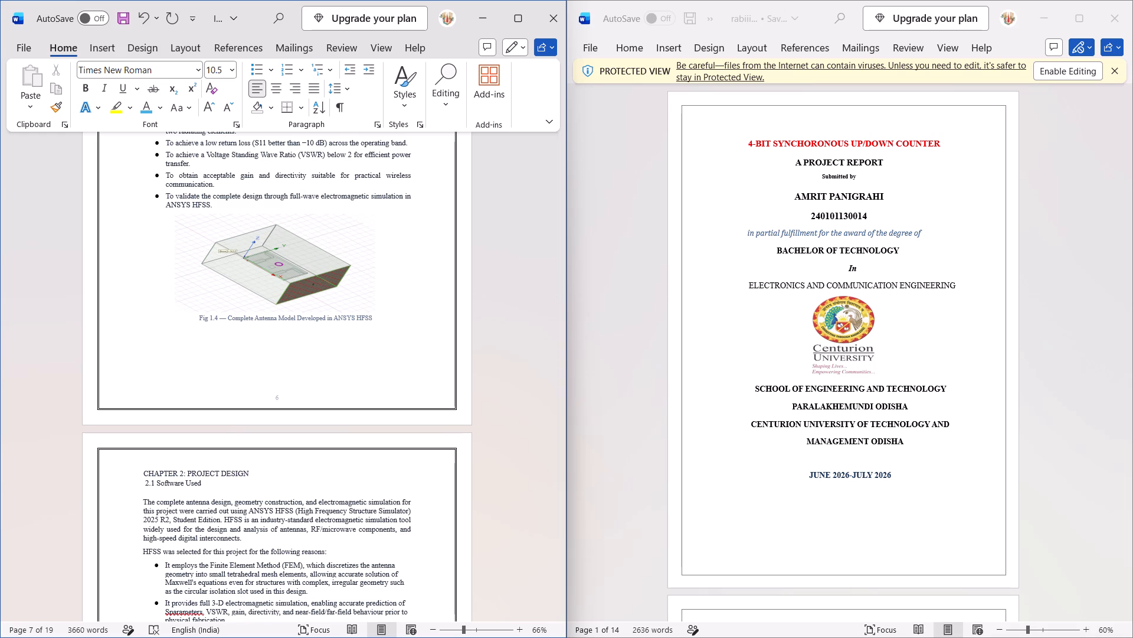
Insert one blank line above the "2.4 Radiation Boundary" heading at the start of its page.
scroll(158, 496, down, 2)
scroll(171, 553, down, 6)
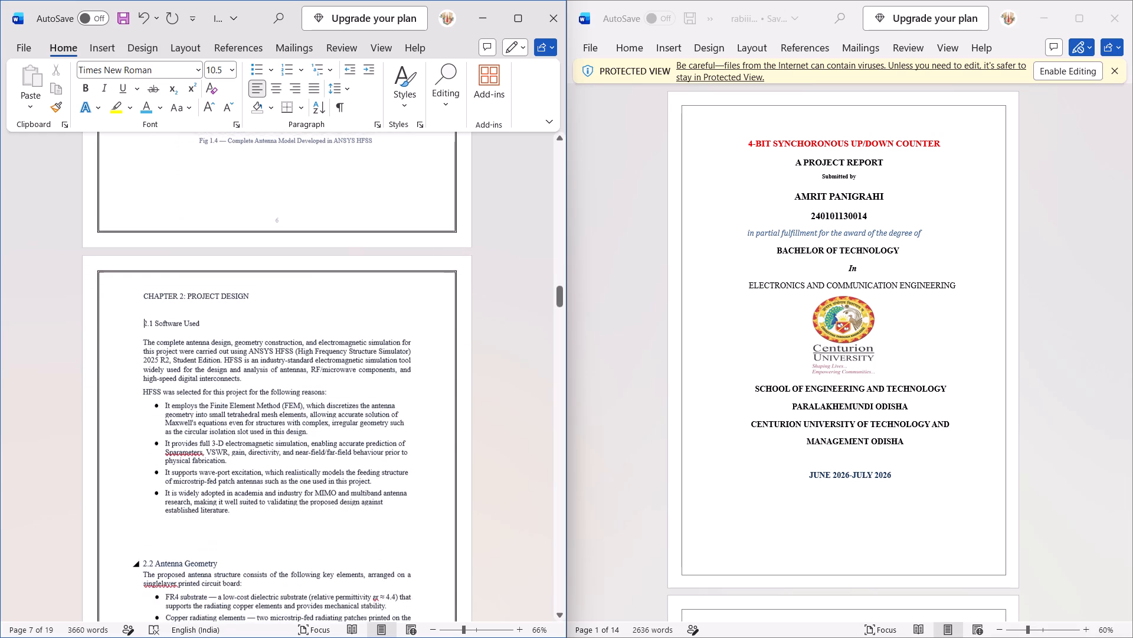
scroll(204, 528, down, 18)
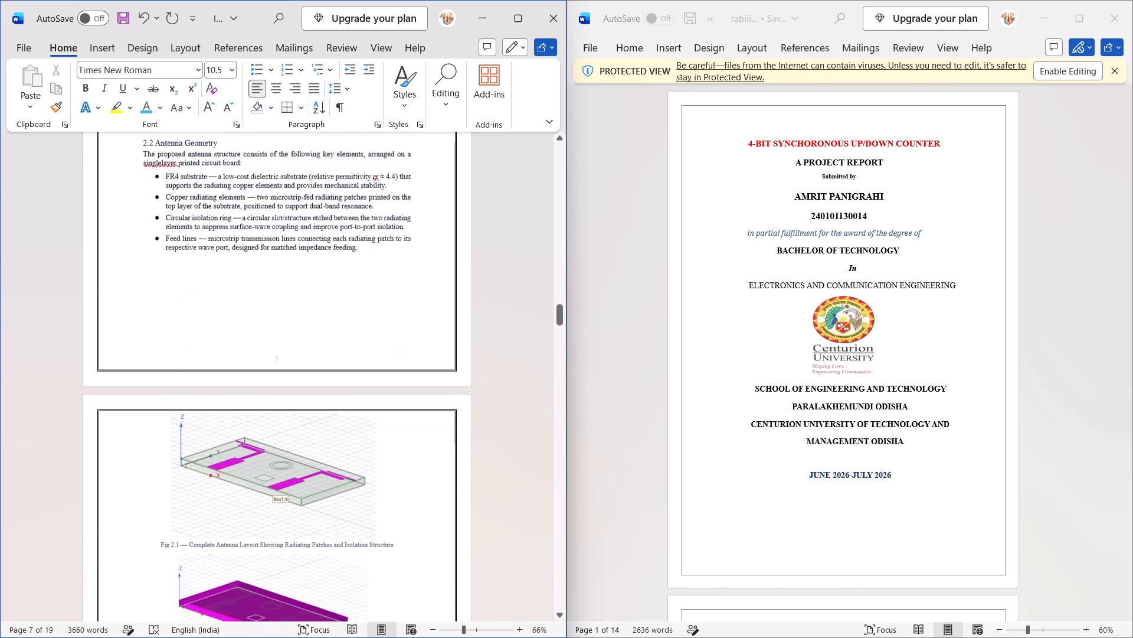
scroll(231, 496, down, 19)
scroll(234, 490, down, 2)
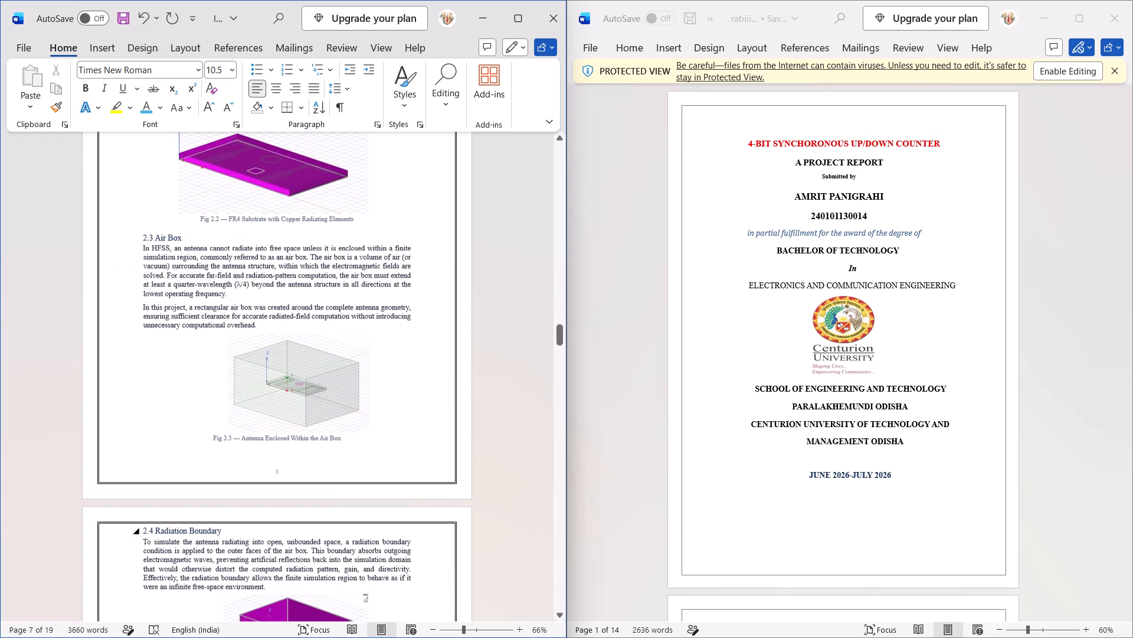
scroll(234, 490, down, 17)
scroll(234, 488, up, 11)
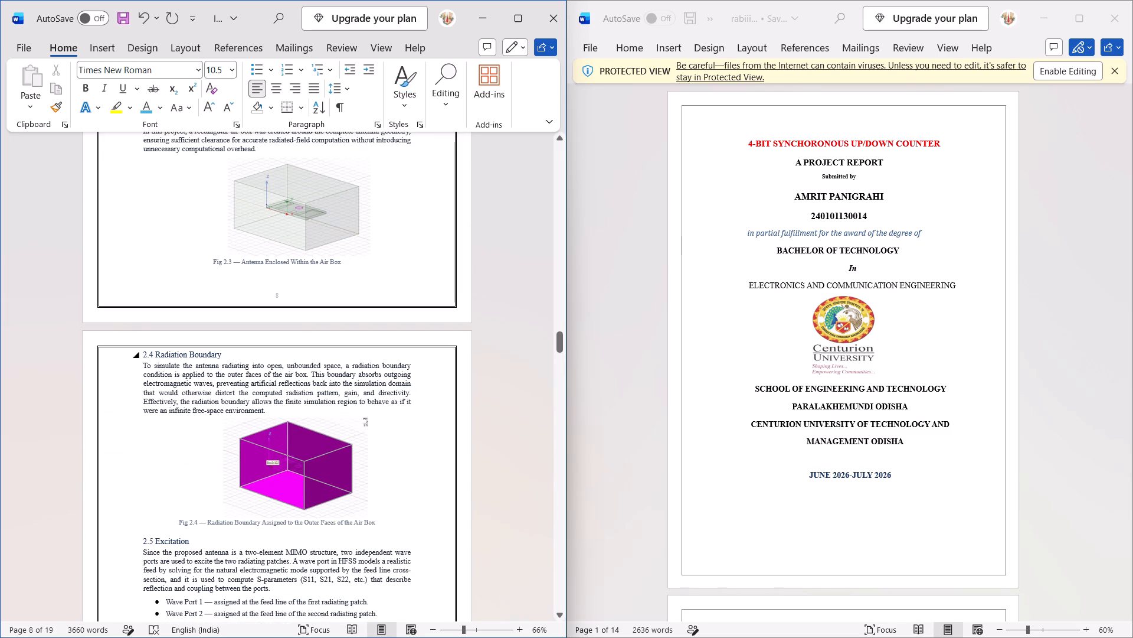
click(142, 353)
key(Return)
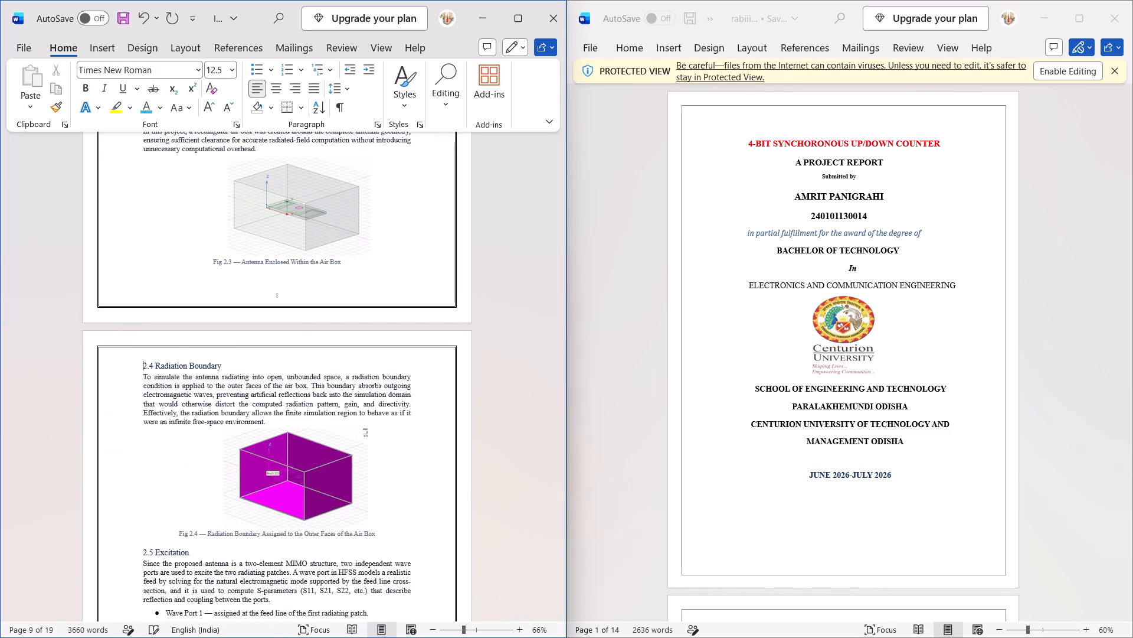
Push the "CHAPTER 3: DESIGN METHODOLOGY" heading onto the next page by inserting eight blank lines before it.
scroll(156, 347, down, 8)
scroll(108, 422, down, 7)
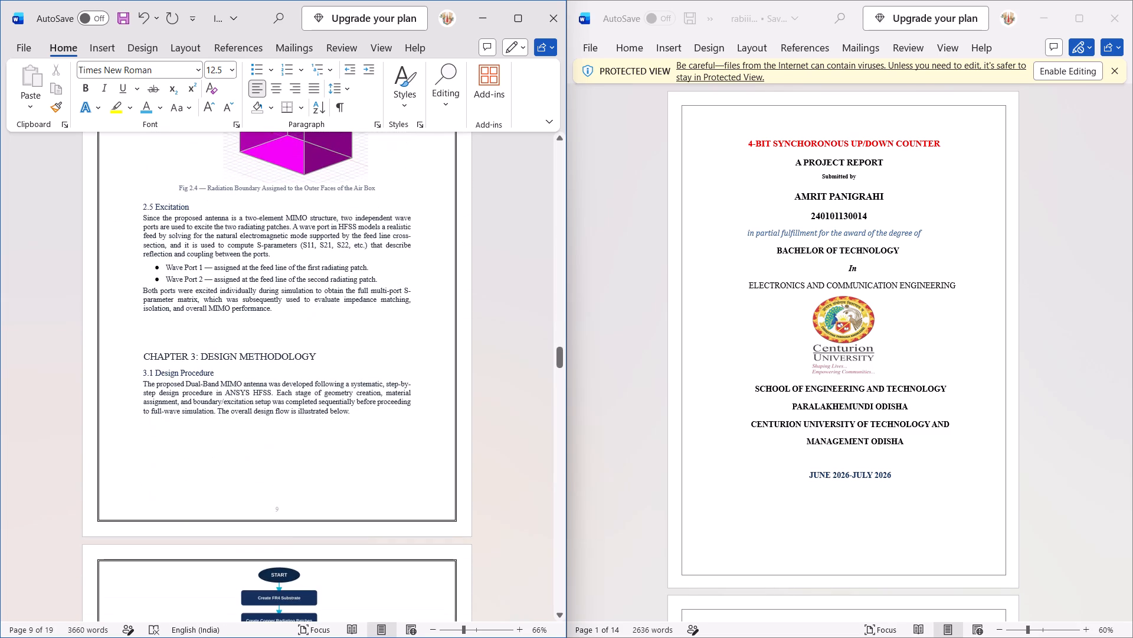
click(141, 362)
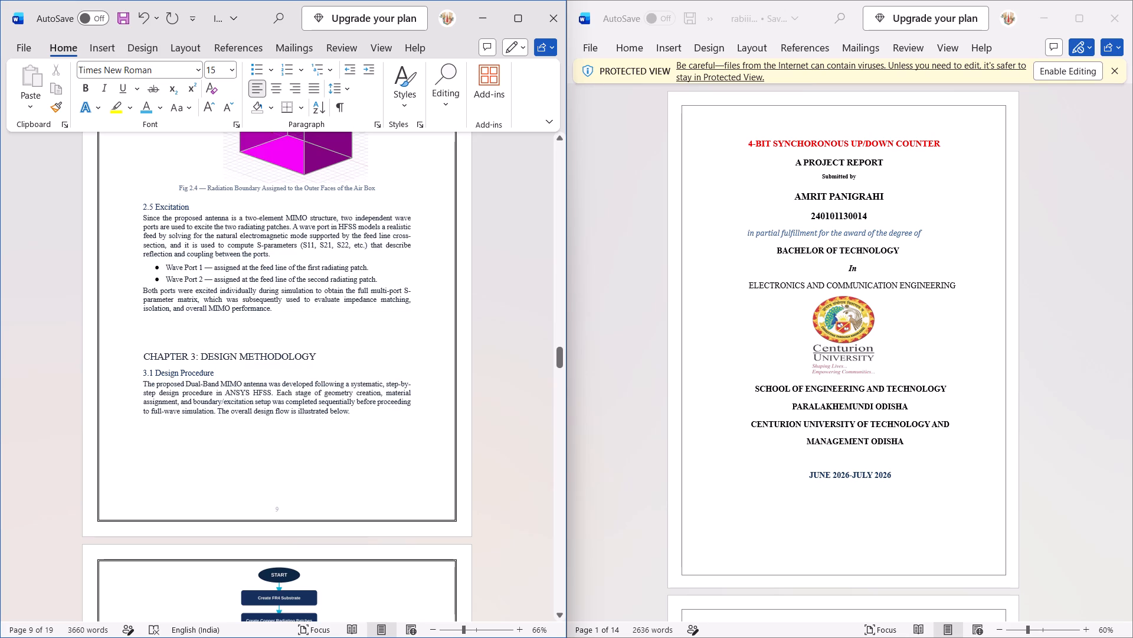
key(Return)
key(Return)
key(Return)
key(Return)
key(Return)
key(Return)
key(Return)
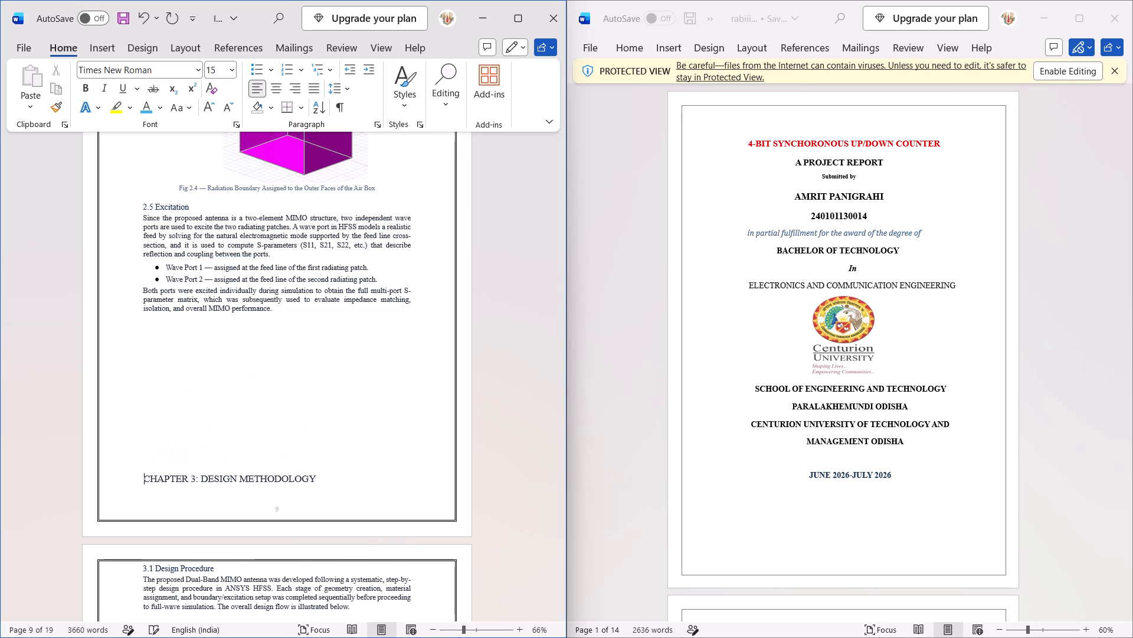
key(Return)
Insert one blank line between the "CHAPTER 3: DESIGN METHODOLOGY" heading and the "3.1 Design Procedure" heading.
key(Right)
key(Right)
key(Right)
key(Right)
key(Right)
key(Right)
key(Right)
key(Right)
key(Right)
key(Right)
key(Right)
key(Right)
key(Right)
key(Right)
key(Right)
key(Right)
key(Right)
key(Right)
key(Right)
key(Right)
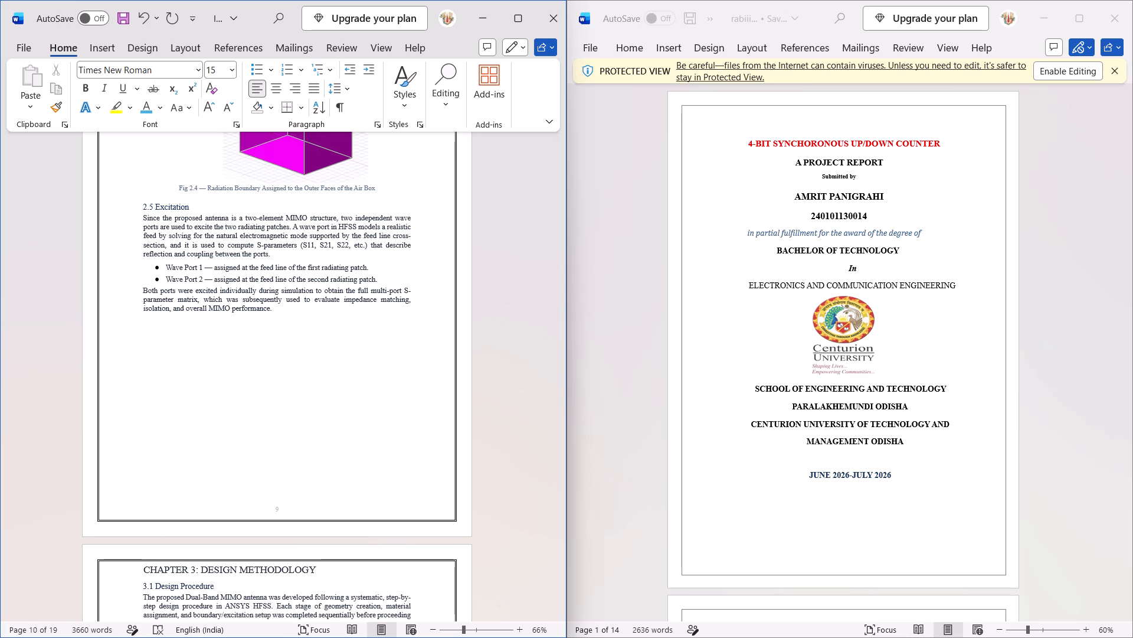
key(Right)
key(Right)
key(Right)
key(Return)
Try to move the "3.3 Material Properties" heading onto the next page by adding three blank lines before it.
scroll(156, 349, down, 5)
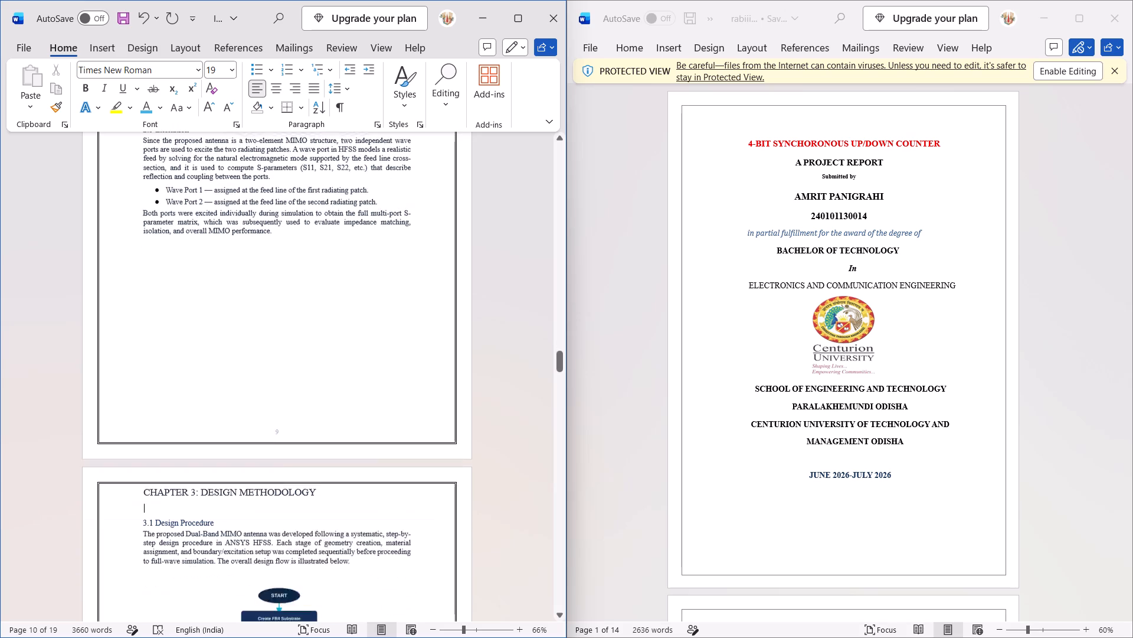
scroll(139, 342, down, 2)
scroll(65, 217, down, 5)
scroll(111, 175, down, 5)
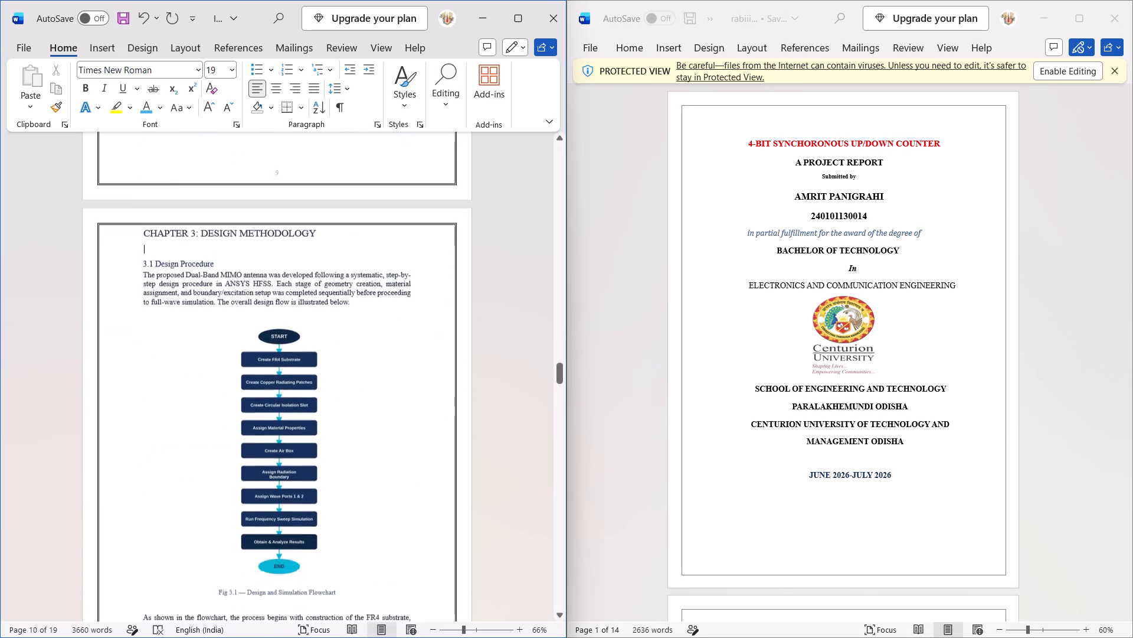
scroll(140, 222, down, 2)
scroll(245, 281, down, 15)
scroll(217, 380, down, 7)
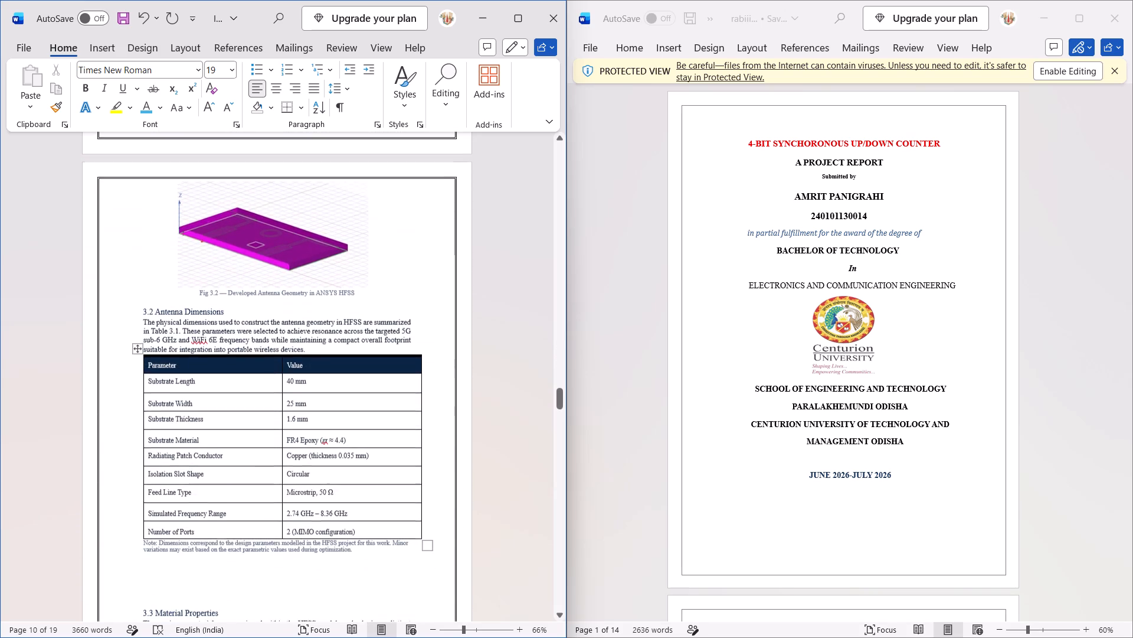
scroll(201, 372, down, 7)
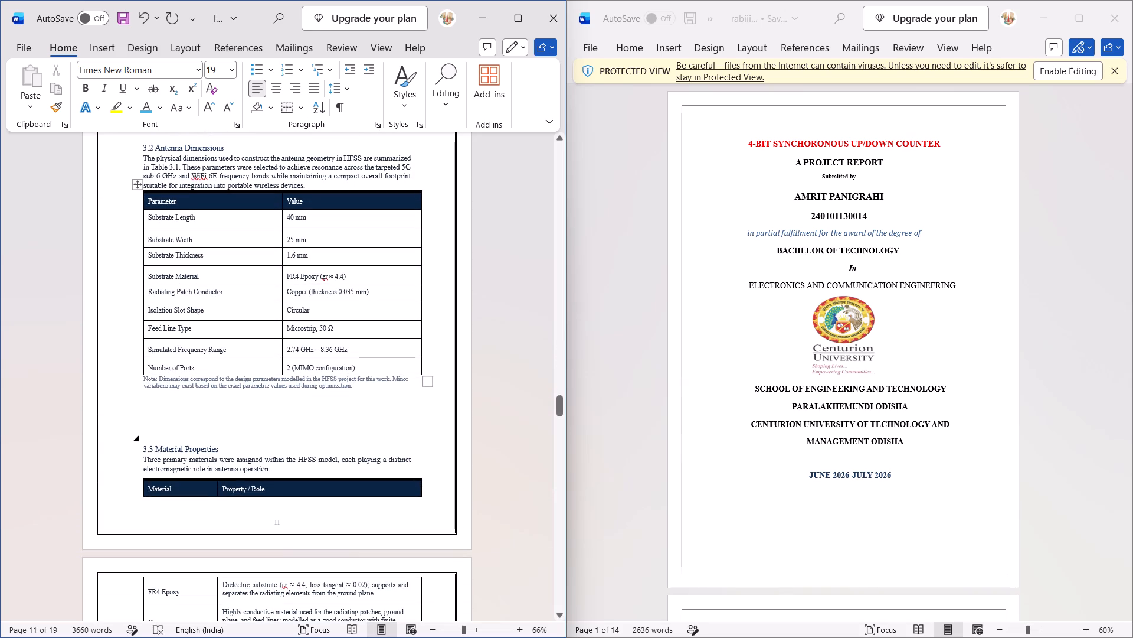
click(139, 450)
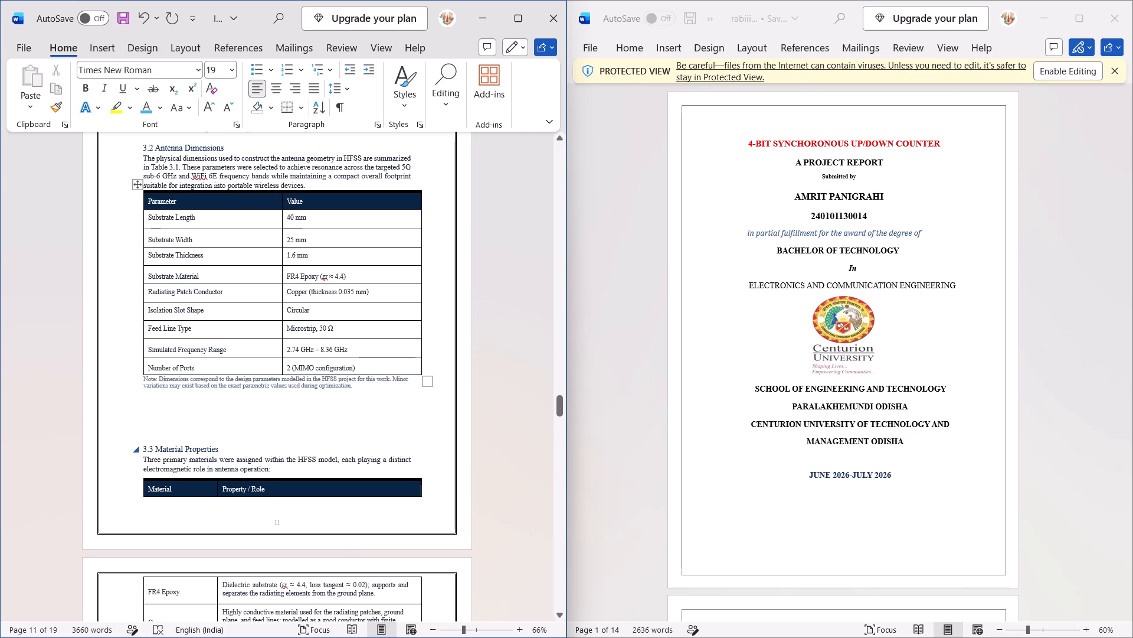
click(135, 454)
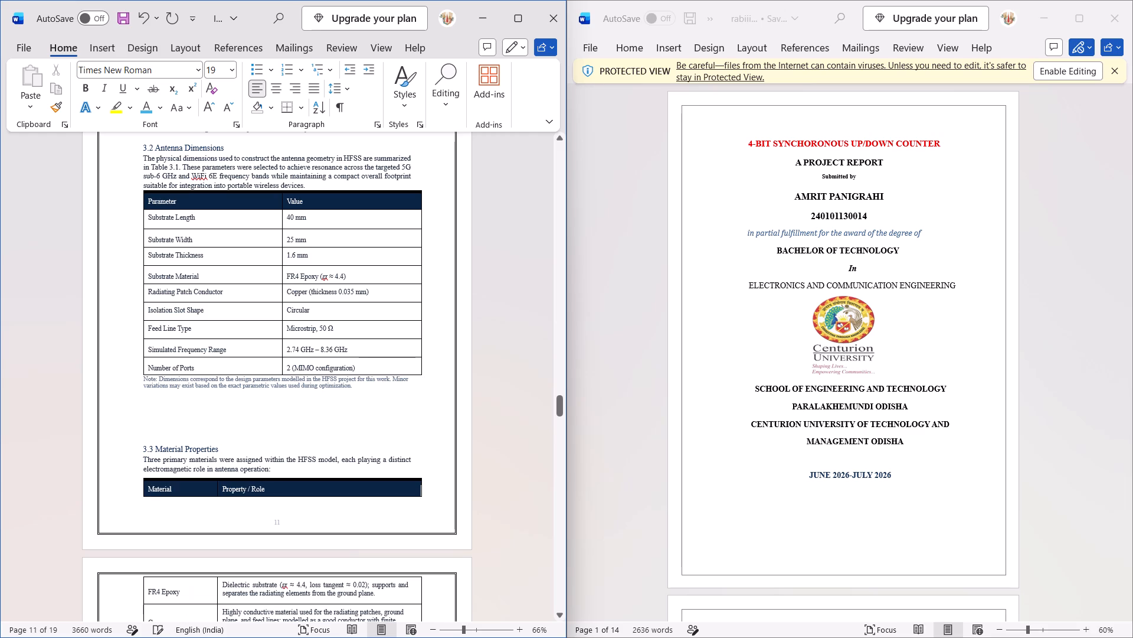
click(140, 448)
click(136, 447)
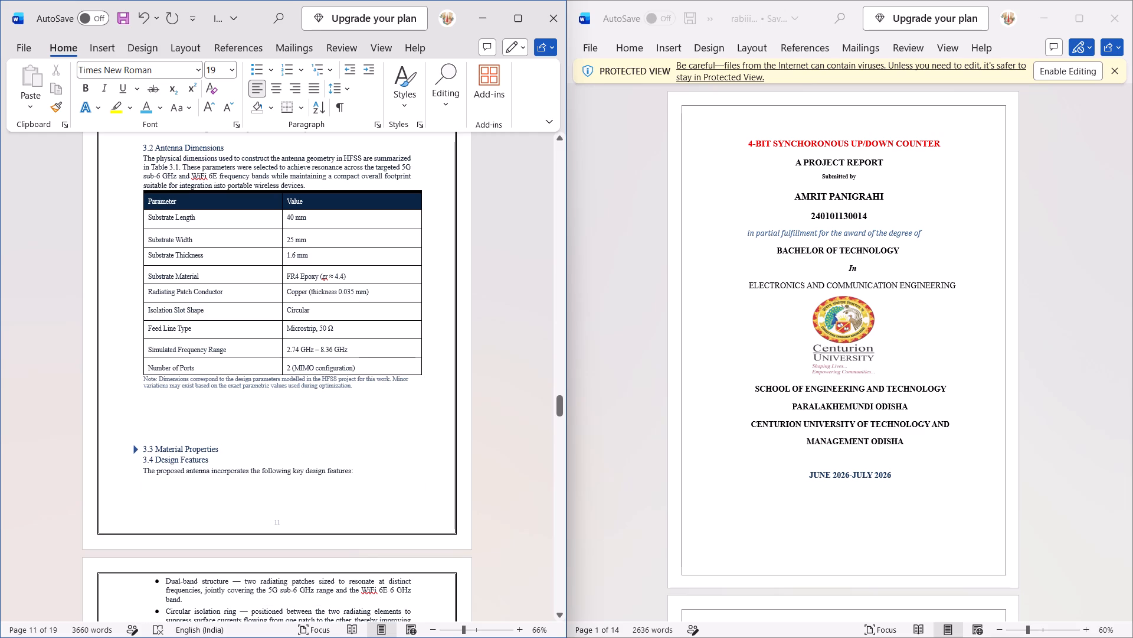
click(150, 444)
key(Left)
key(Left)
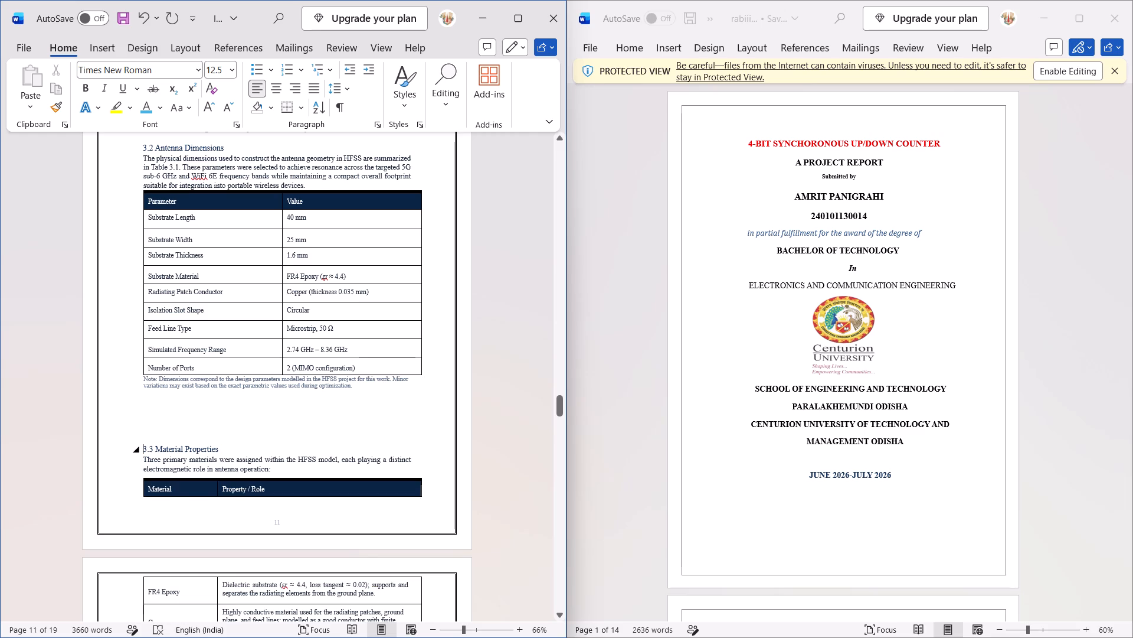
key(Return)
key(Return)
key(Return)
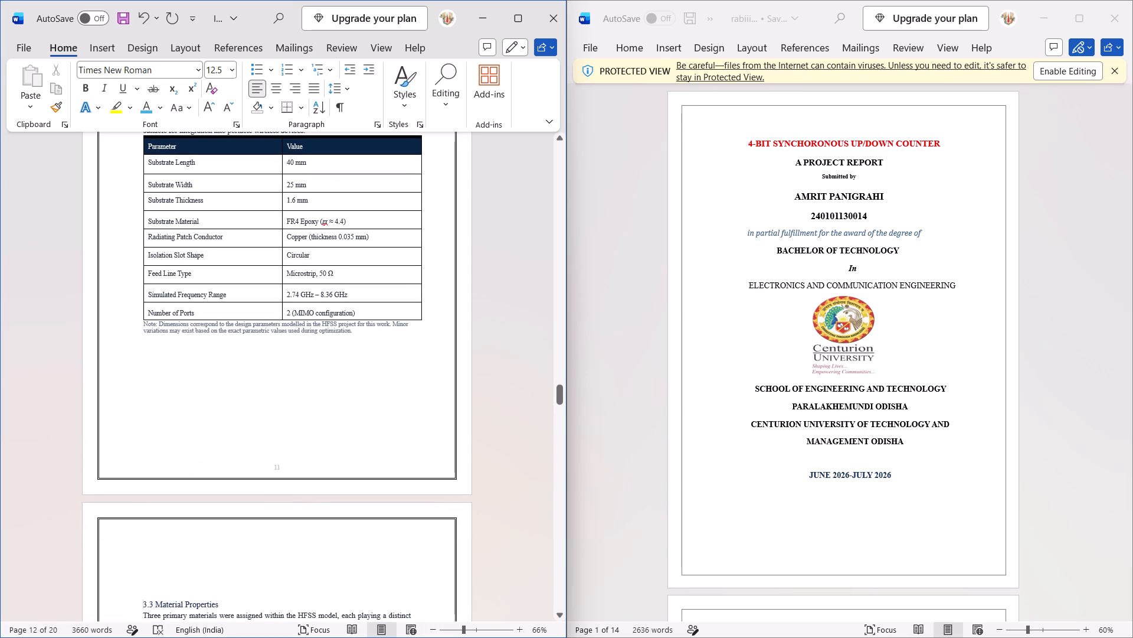
Delete the blank lines between the note under the antenna dimensions table and the "3.3 Material Properties" heading.
key(Up)
key(BackSpace)
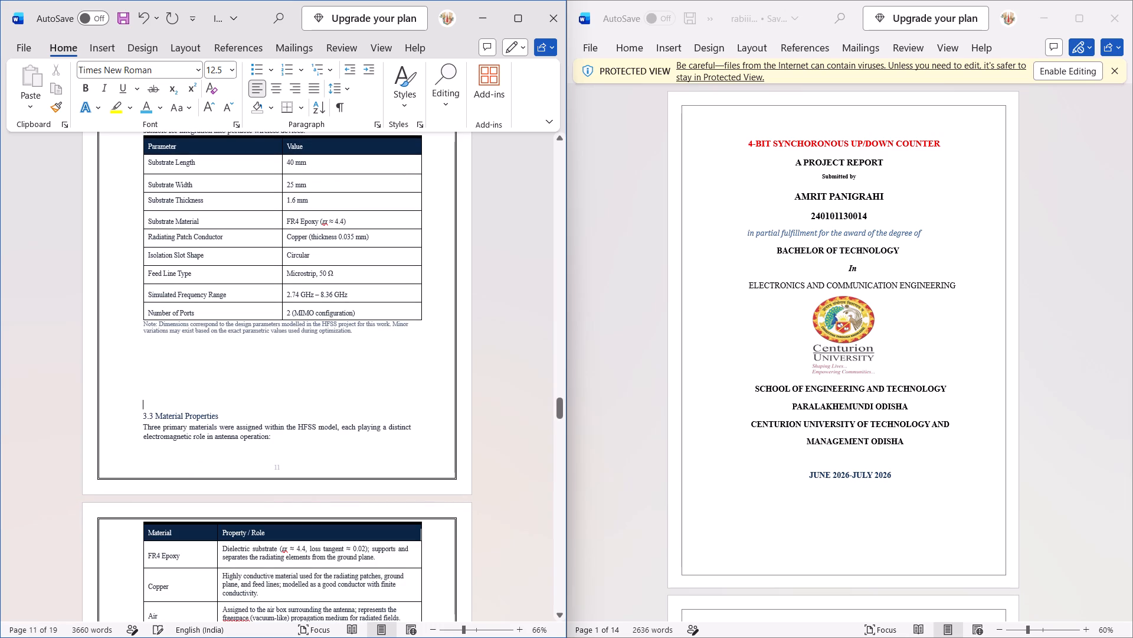
key(BackSpace)
key(BackSpace)
key(BackSpace)
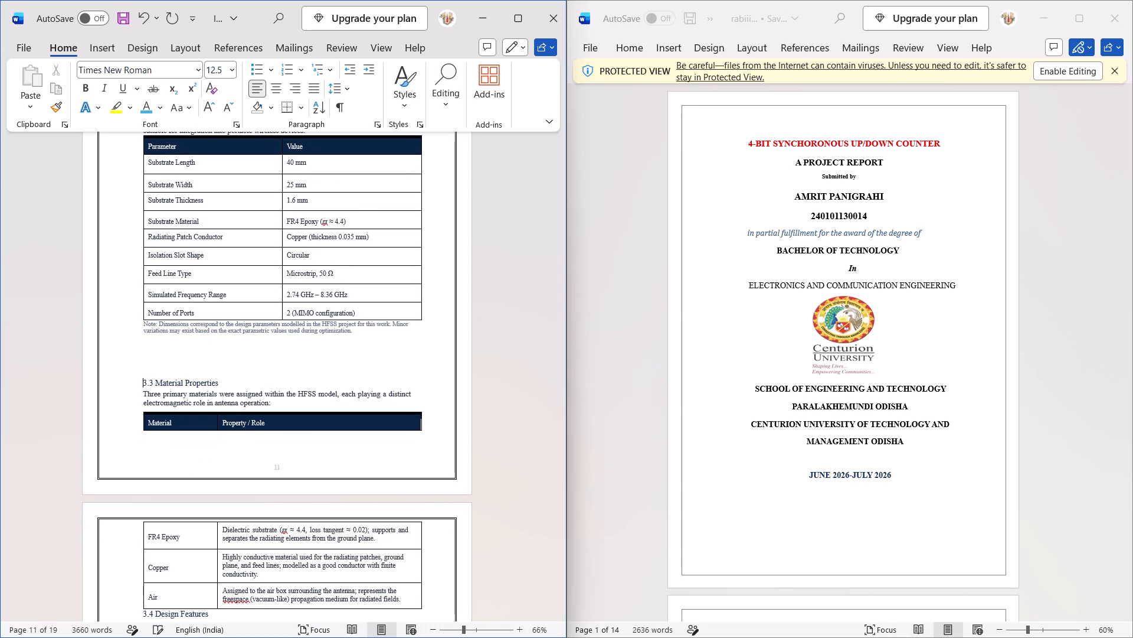
key(BackSpace)
key(BackSpace)
key(BackSpace)
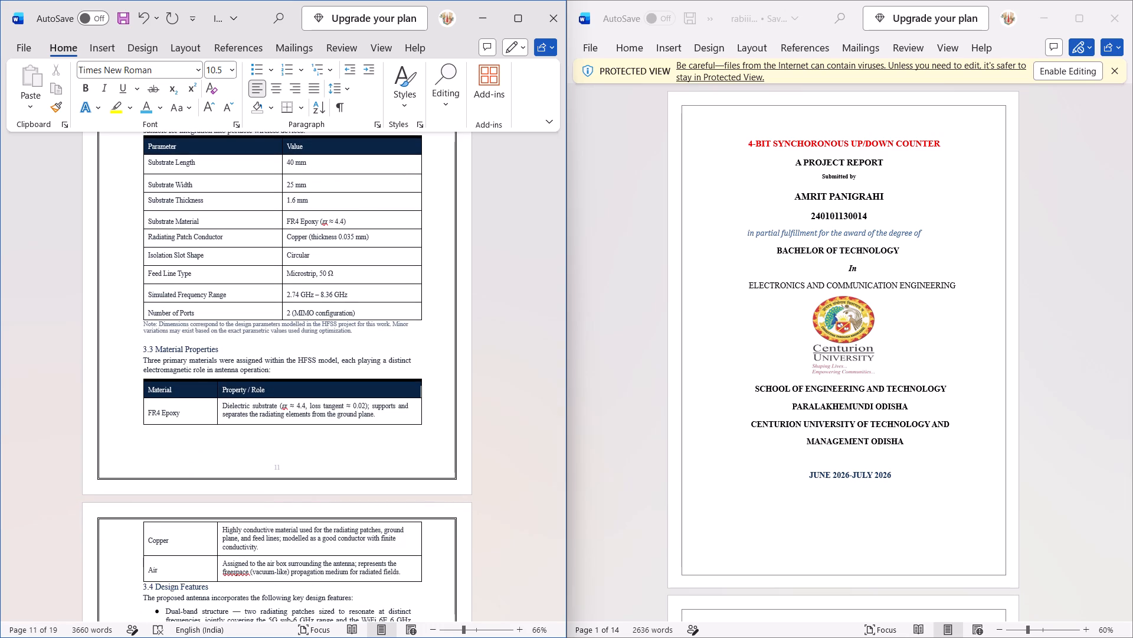
Push the "3.3 Material Properties" heading onto the next page with seven new blank lines, leaving one at that page's top.
key(Return)
key(Return)
key(Return)
key(Return)
key(Return)
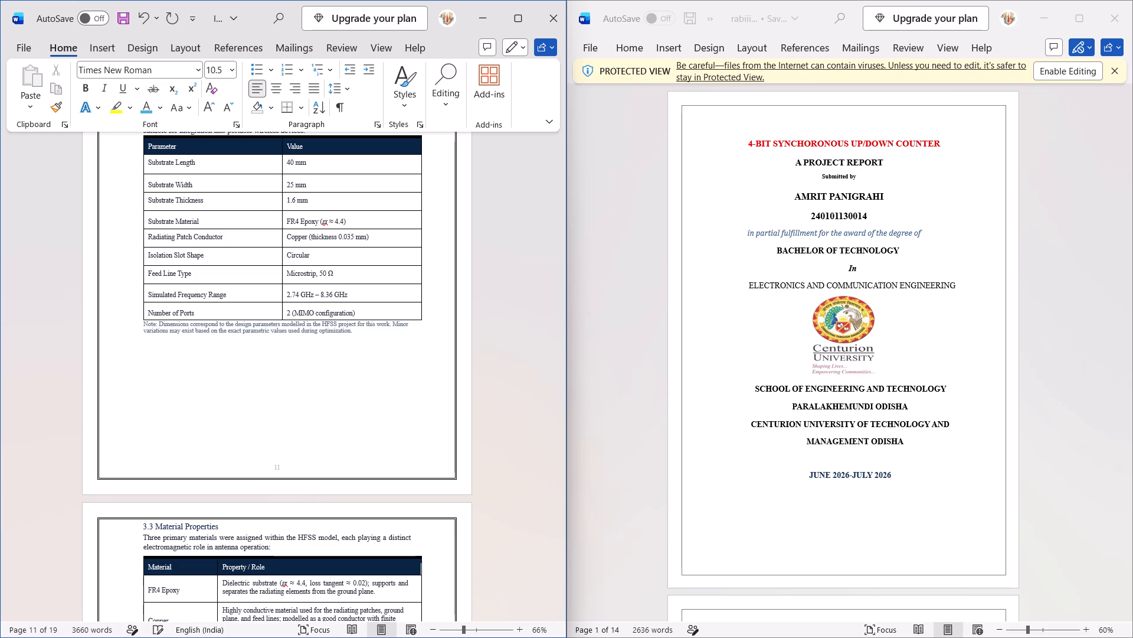
key(Return)
key(Return)
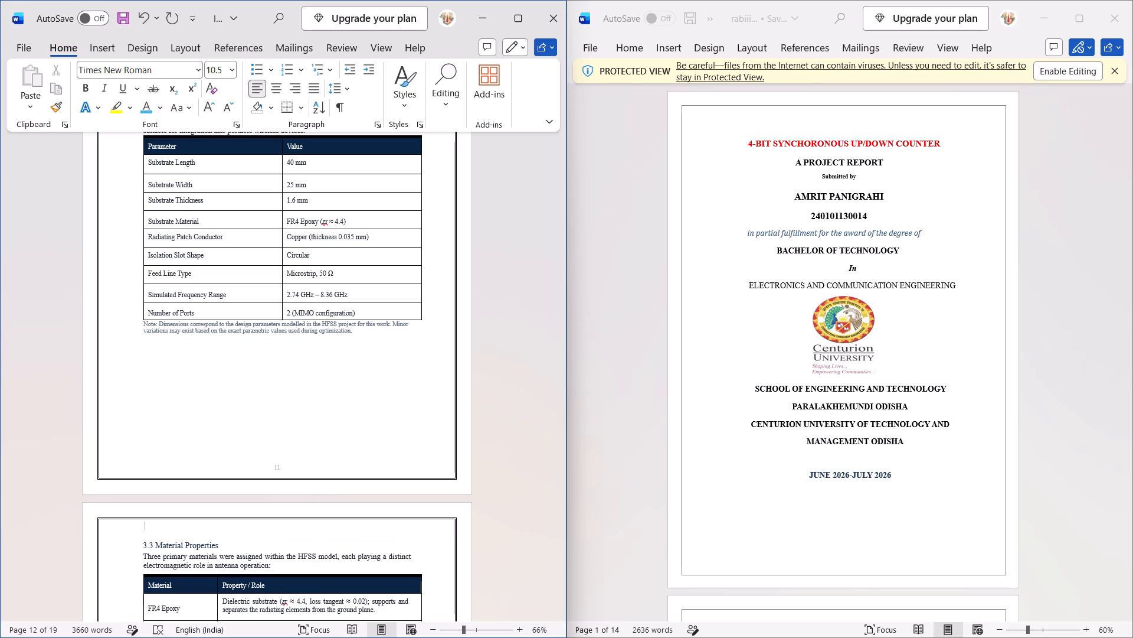
Push the "CHAPTER 4: RESULTS AND DISCUSSION" heading onto the next page by inserting one blank line before it.
scroll(128, 594, down, 5)
scroll(32, 622, down, 6)
scroll(423, 271, down, 8)
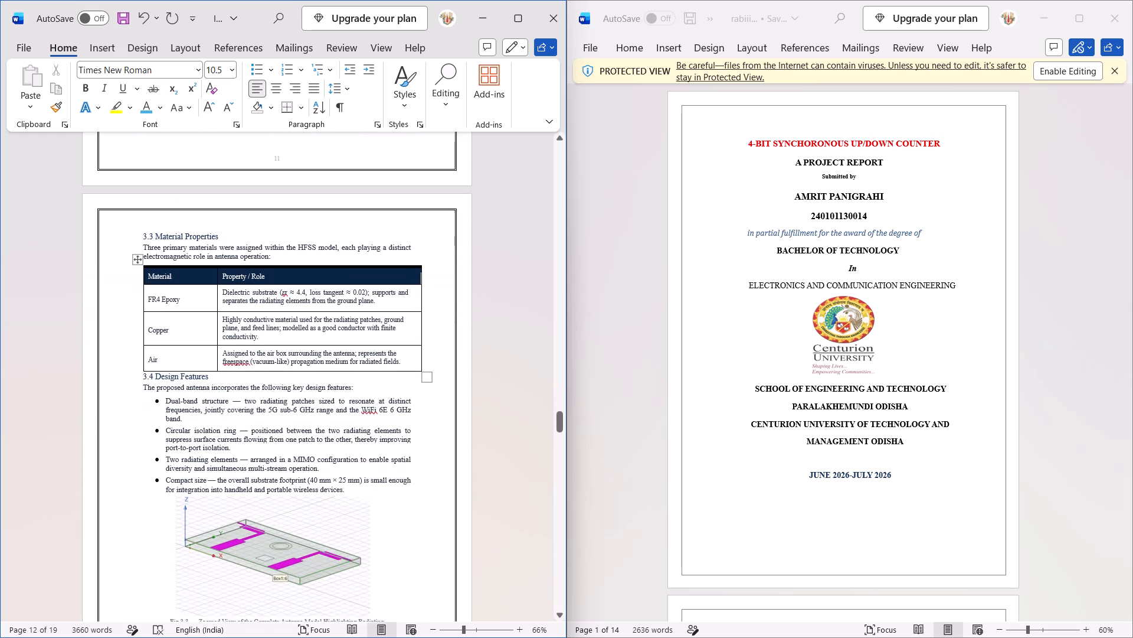
scroll(209, 274, down, 4)
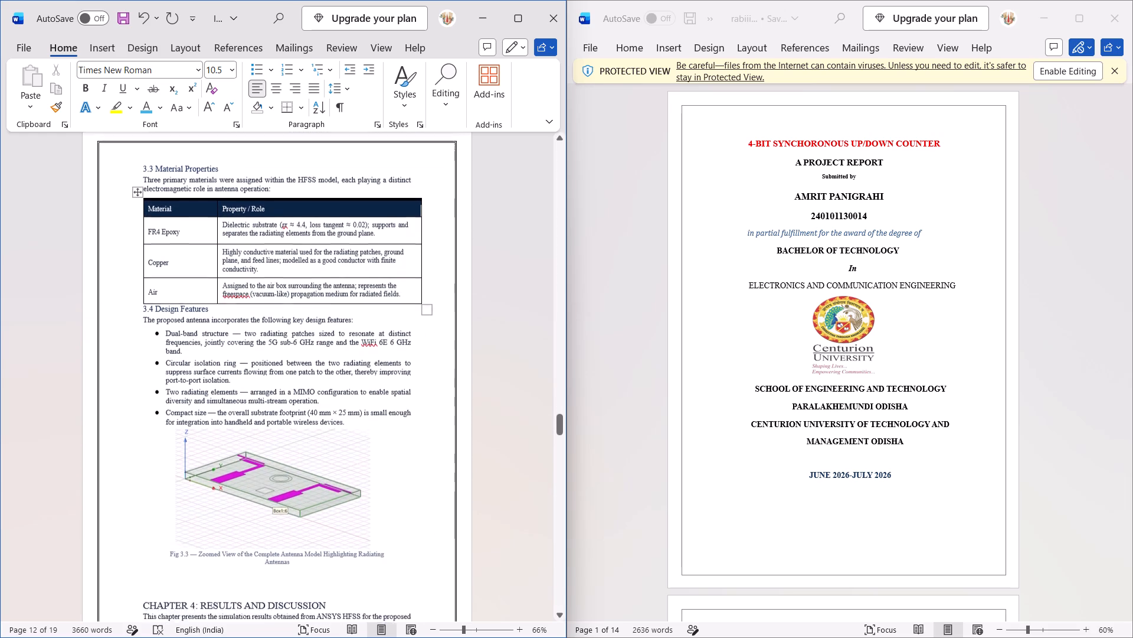
scroll(213, 273, down, 3)
click(142, 470)
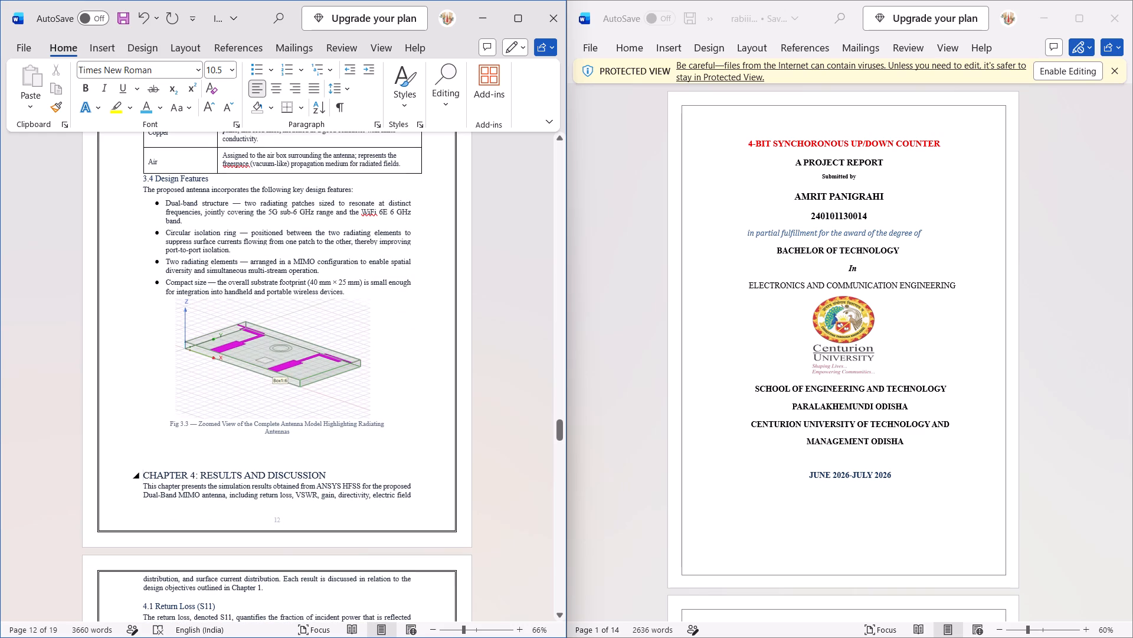
key(Return)
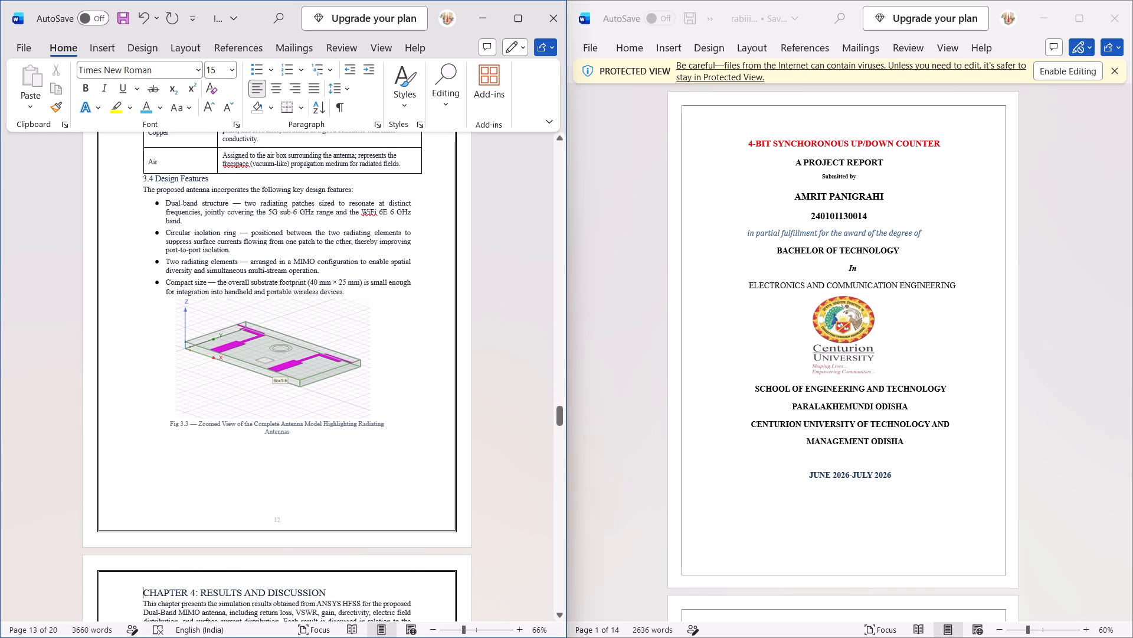
Examine the spacing and page breaks of Chapter 4 from section 4.1 Return Loss through section 4.3 Gain.
scroll(147, 478, down, 14)
scroll(205, 548, down, 8)
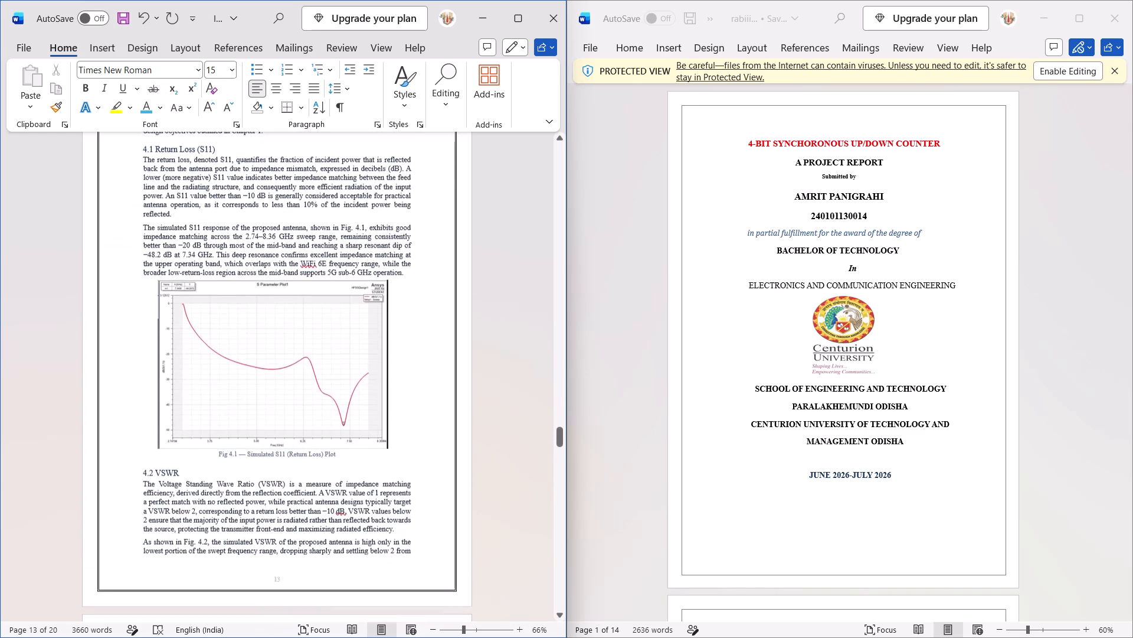
scroll(217, 518, down, 11)
scroll(218, 483, up, 5)
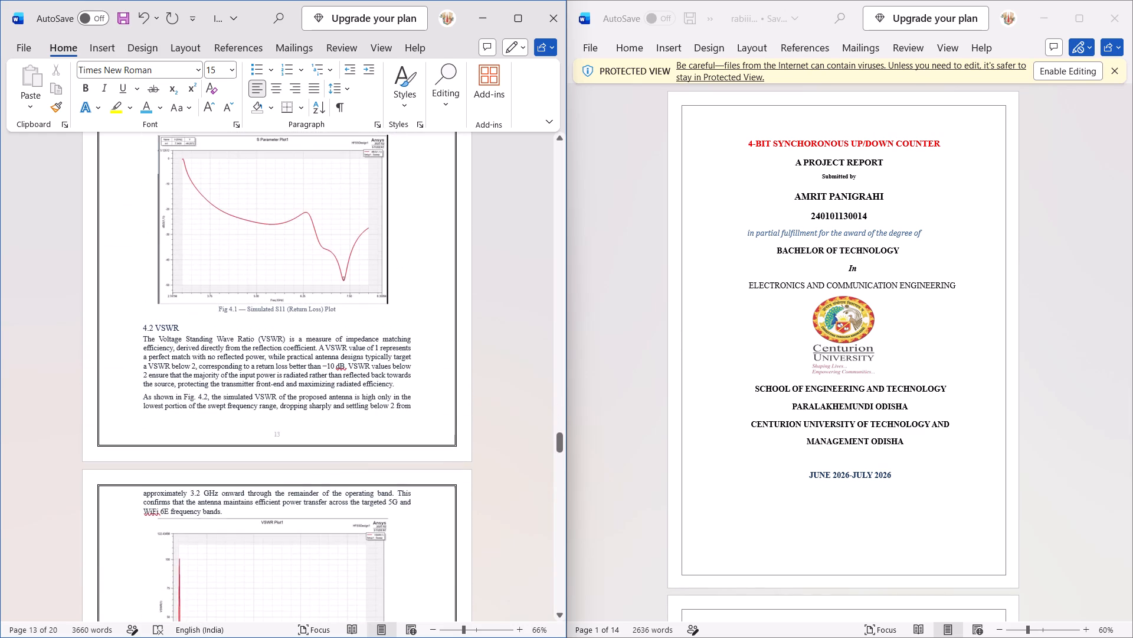
scroll(218, 483, up, 3)
scroll(218, 483, down, 18)
scroll(218, 483, down, 4)
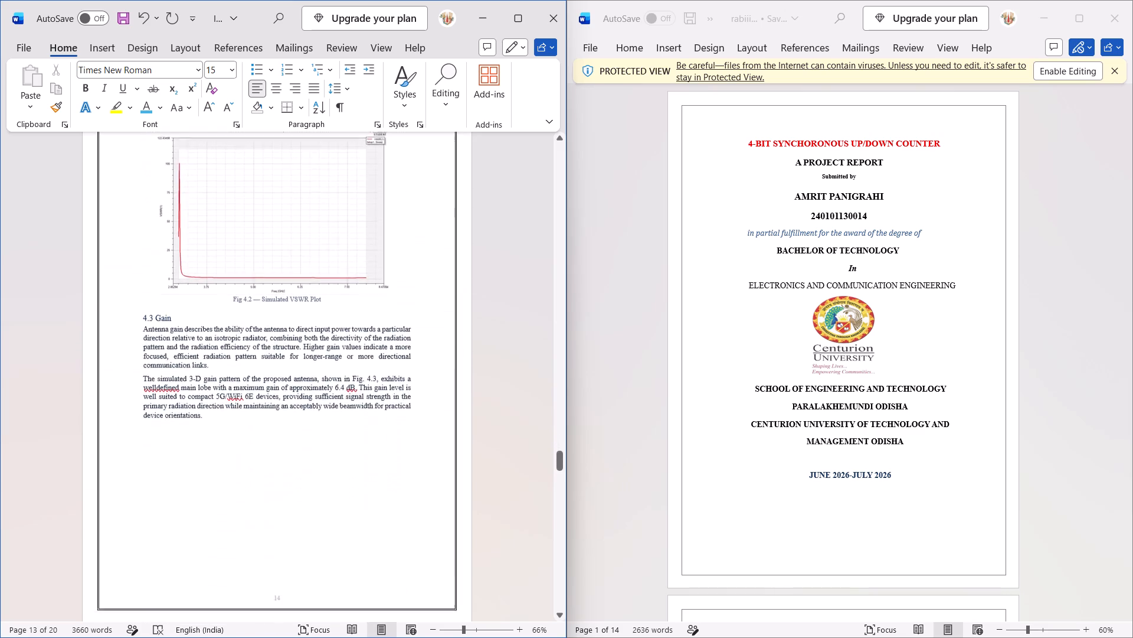
scroll(218, 483, down, 2)
scroll(218, 483, up, 4)
scroll(218, 483, down, 6)
scroll(218, 483, up, 19)
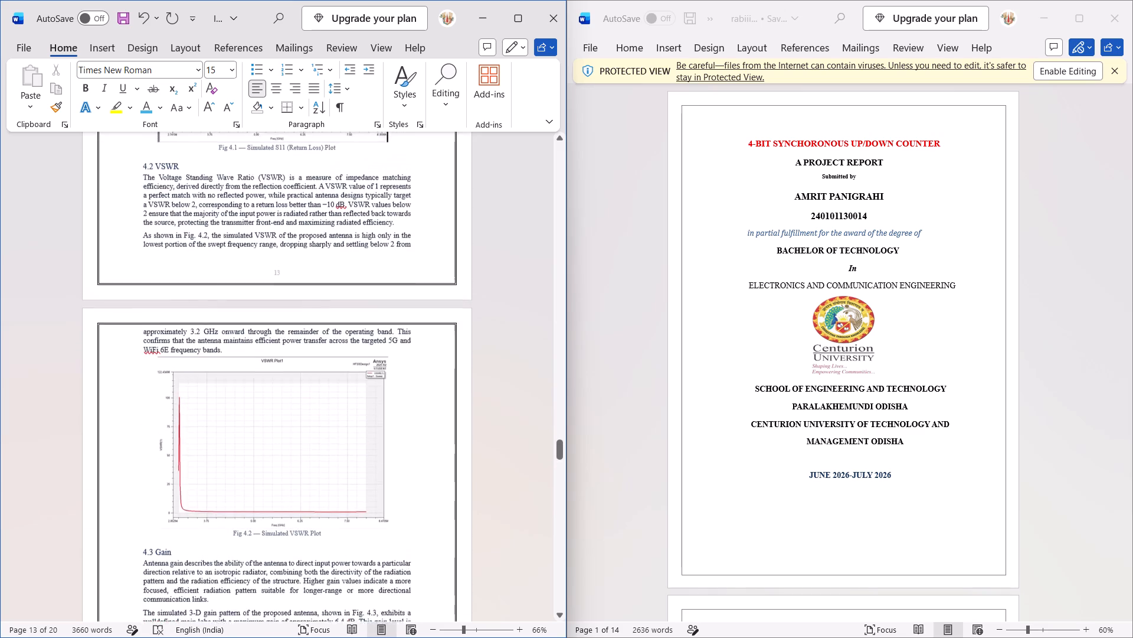
scroll(217, 487, up, 11)
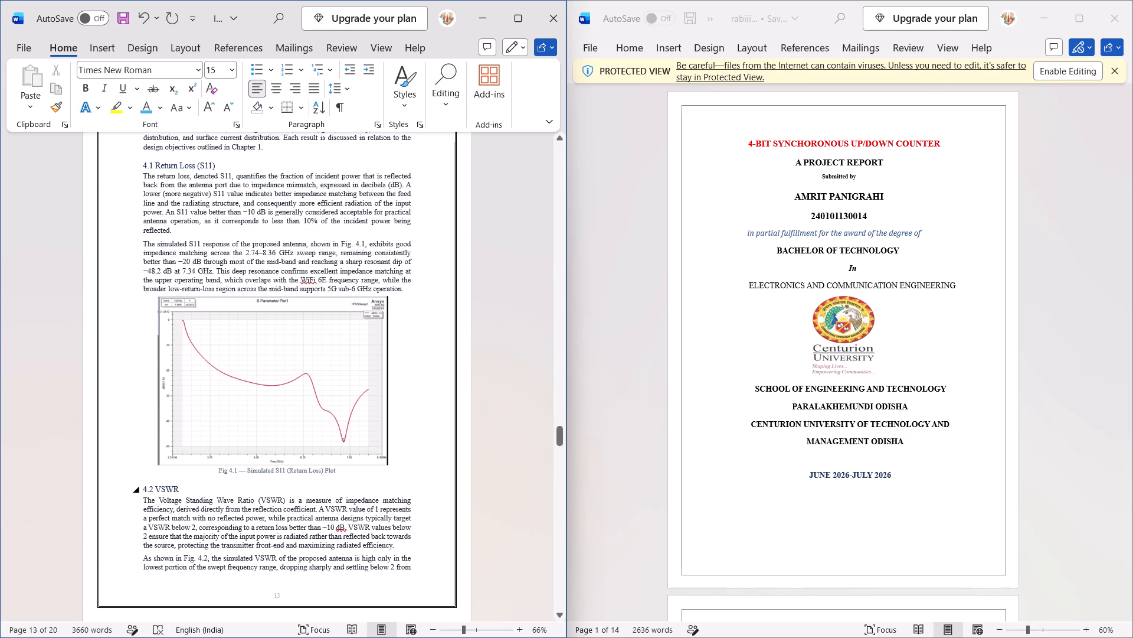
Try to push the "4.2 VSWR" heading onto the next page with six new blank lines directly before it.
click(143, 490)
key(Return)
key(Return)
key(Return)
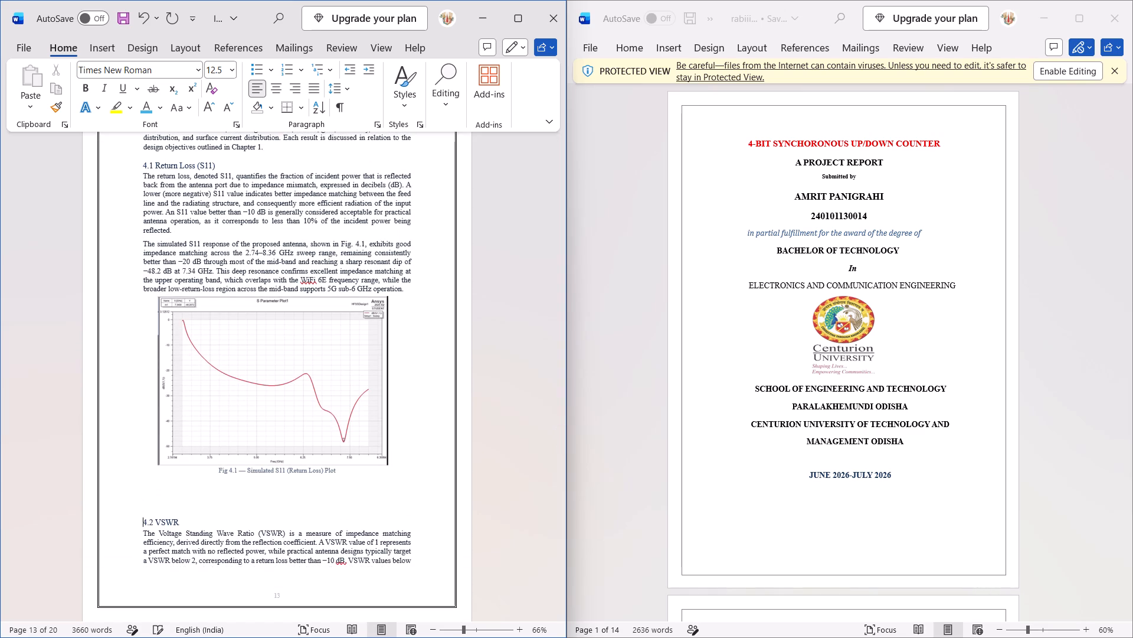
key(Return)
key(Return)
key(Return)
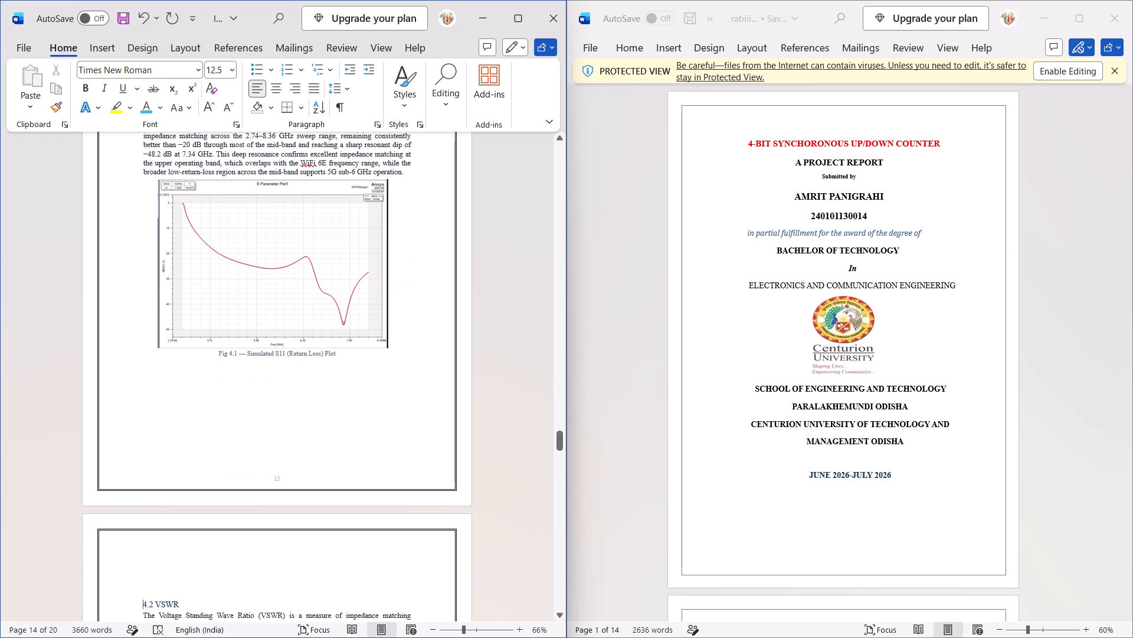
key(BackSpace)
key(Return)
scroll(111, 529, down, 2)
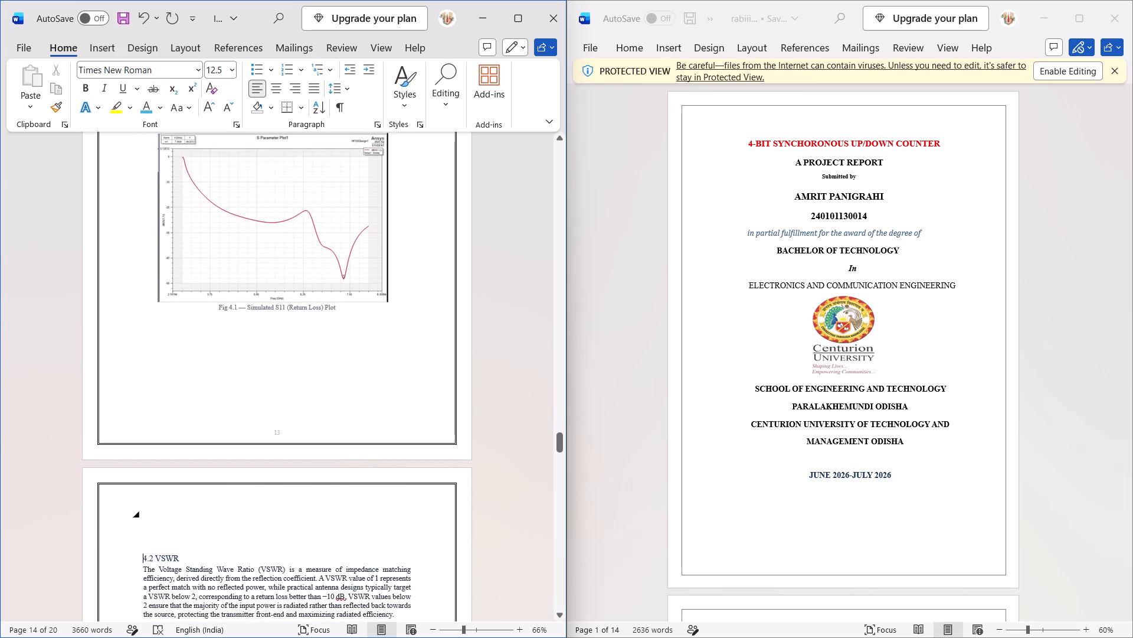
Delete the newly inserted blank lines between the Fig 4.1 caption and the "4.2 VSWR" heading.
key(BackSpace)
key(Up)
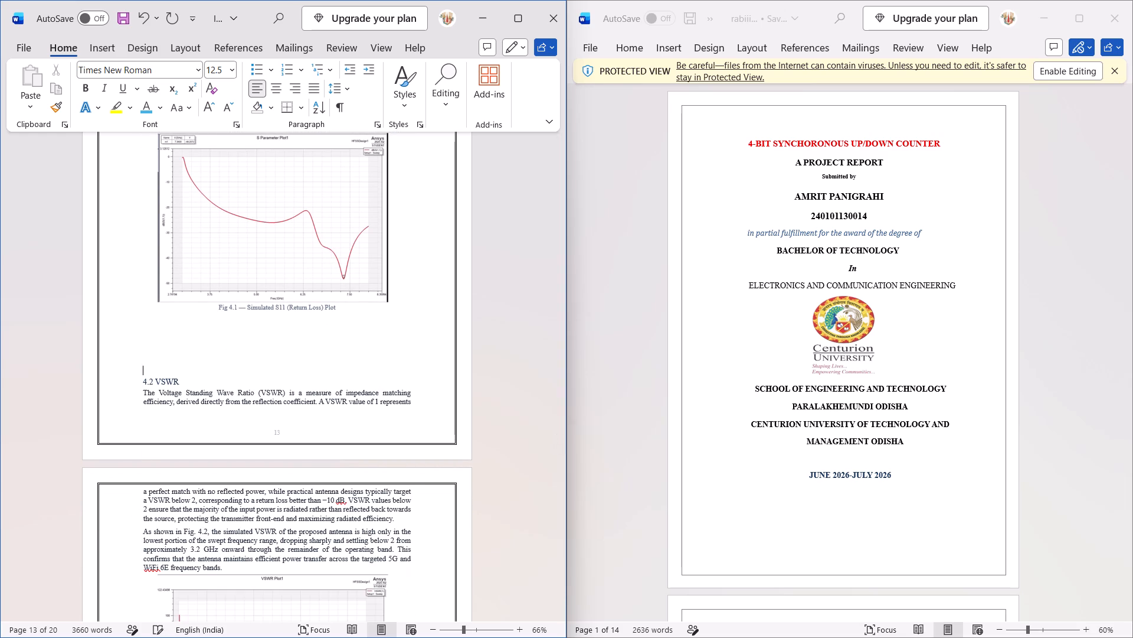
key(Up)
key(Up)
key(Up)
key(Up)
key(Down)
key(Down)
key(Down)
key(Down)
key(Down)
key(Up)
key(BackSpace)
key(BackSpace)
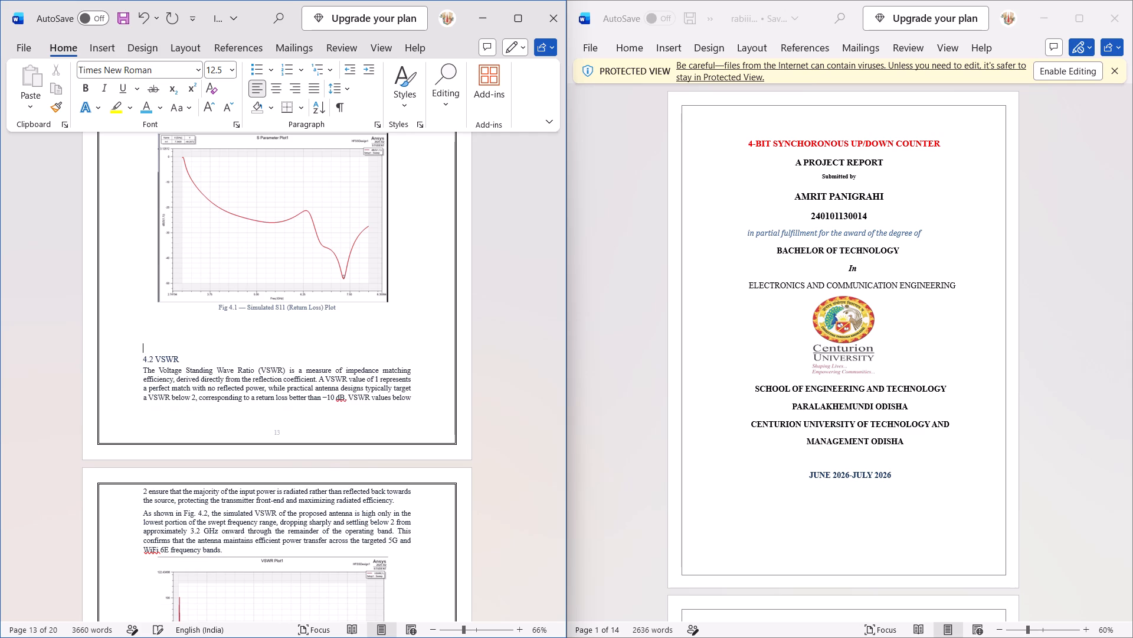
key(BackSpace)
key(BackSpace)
Push the "4.2 VSWR" heading onto the next page with seven new blank lines, leaving one at that page's top.
key(Return)
key(Return)
key(Return)
key(Return)
key(Return)
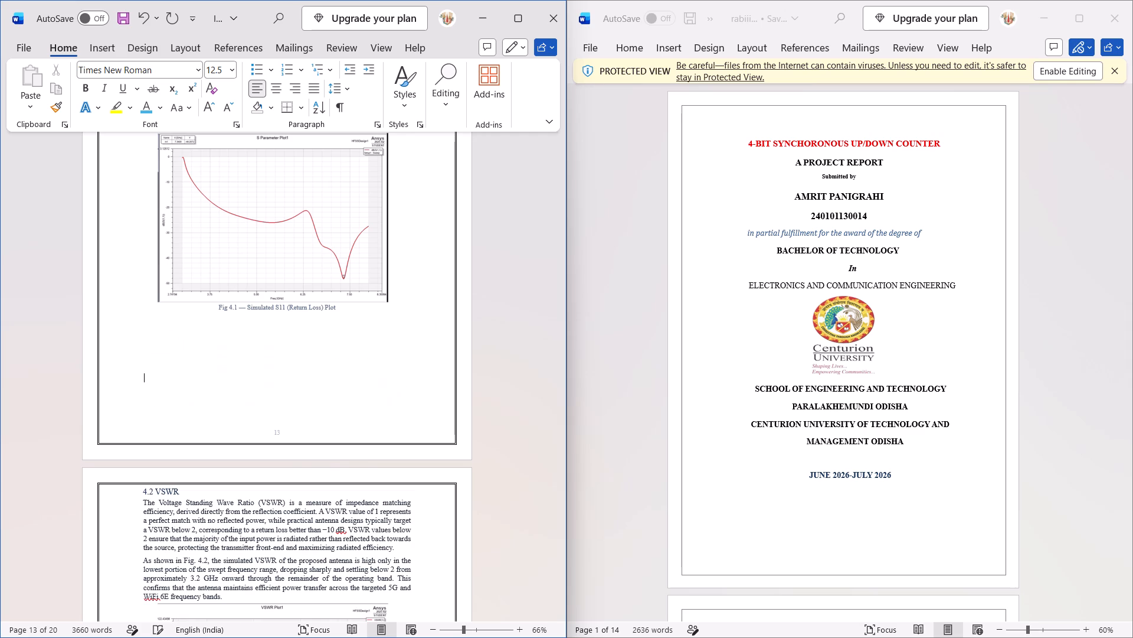
key(Return)
key(Return)
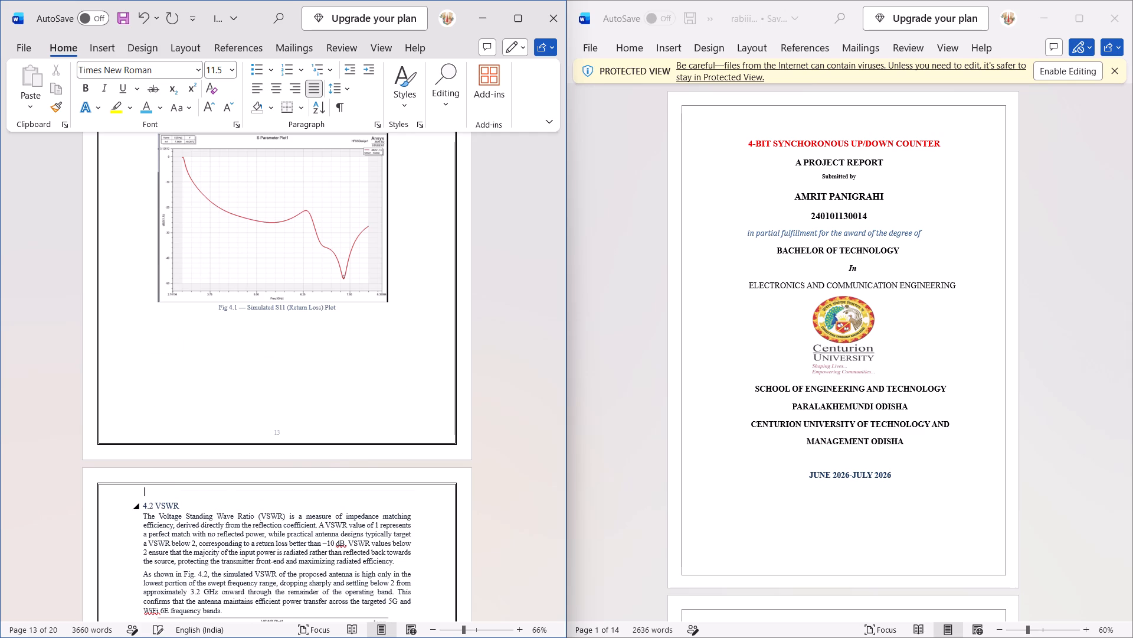
Insert one blank line between the "4.2 VSWR" heading and its first paragraph.
click(185, 504)
key(Return)
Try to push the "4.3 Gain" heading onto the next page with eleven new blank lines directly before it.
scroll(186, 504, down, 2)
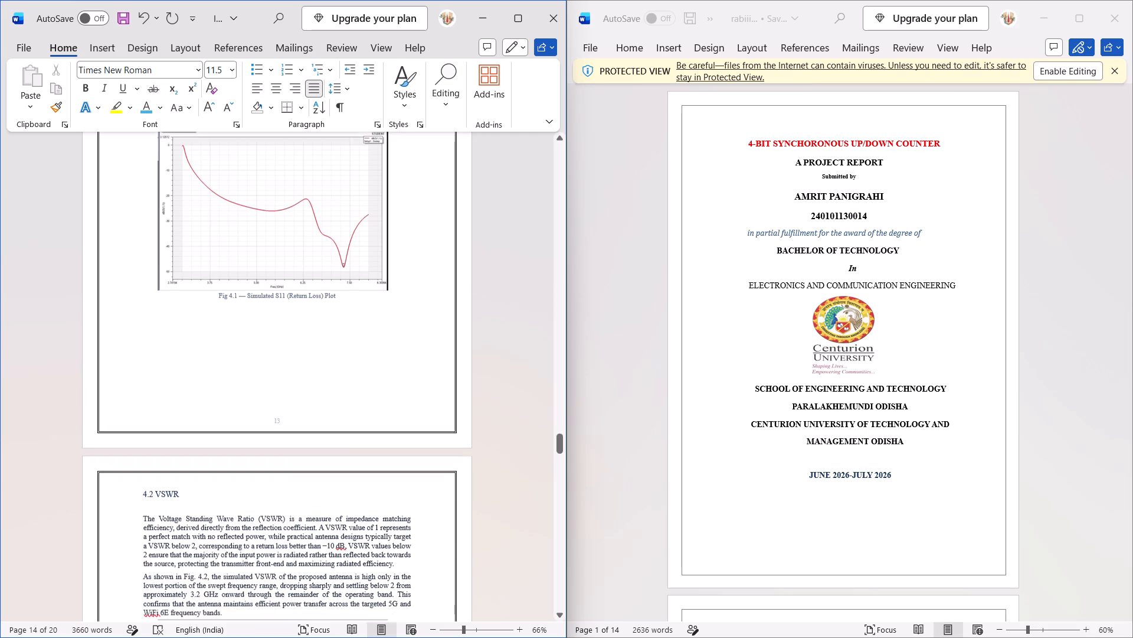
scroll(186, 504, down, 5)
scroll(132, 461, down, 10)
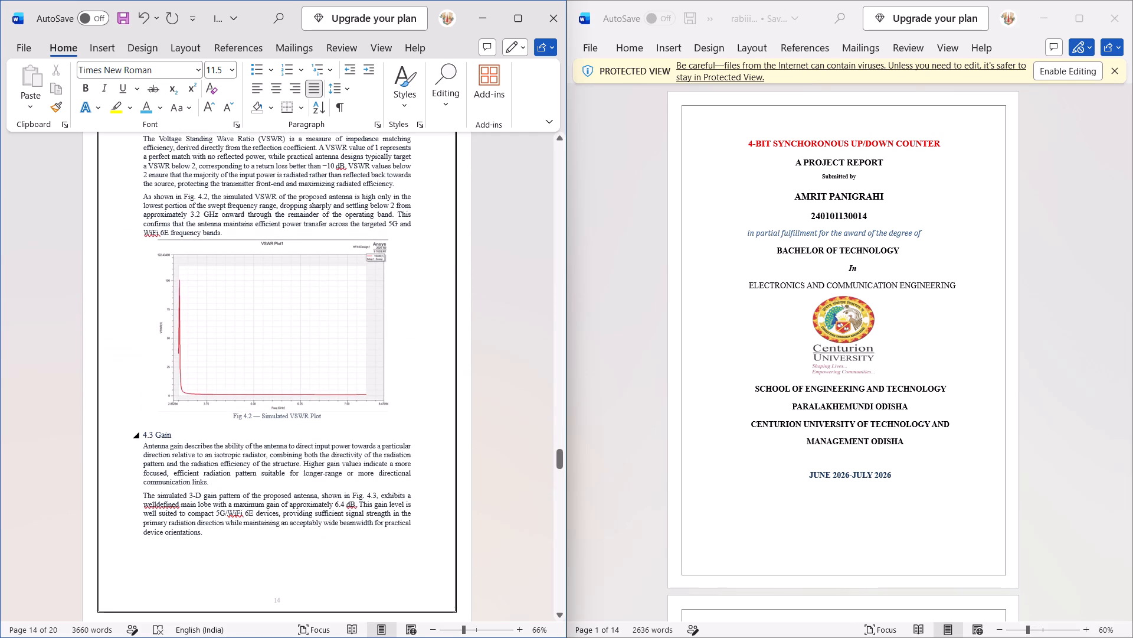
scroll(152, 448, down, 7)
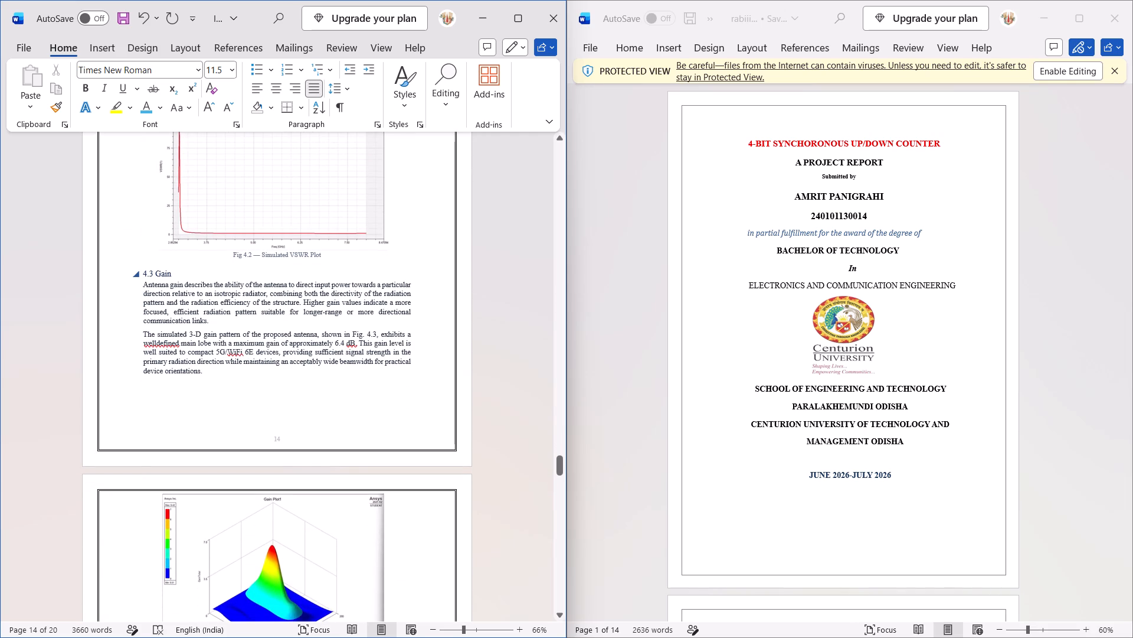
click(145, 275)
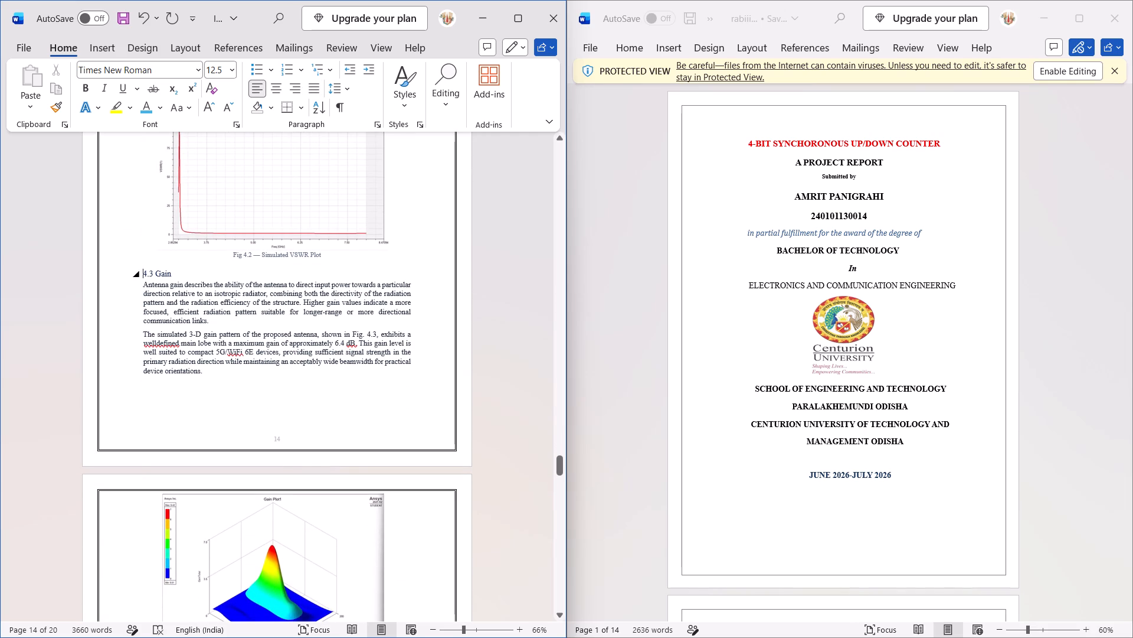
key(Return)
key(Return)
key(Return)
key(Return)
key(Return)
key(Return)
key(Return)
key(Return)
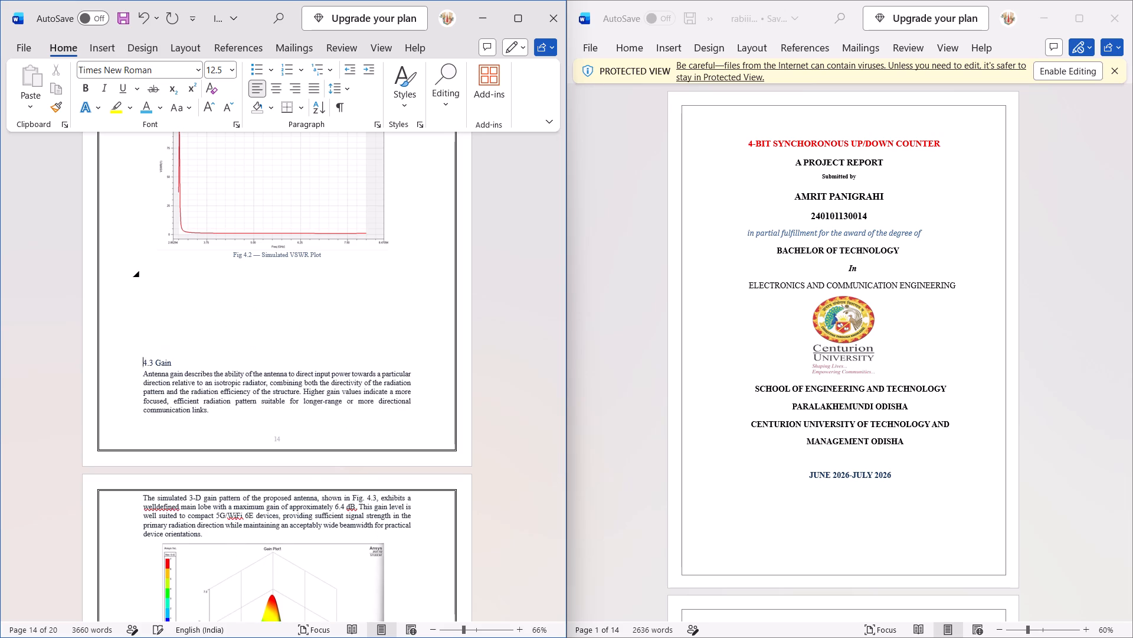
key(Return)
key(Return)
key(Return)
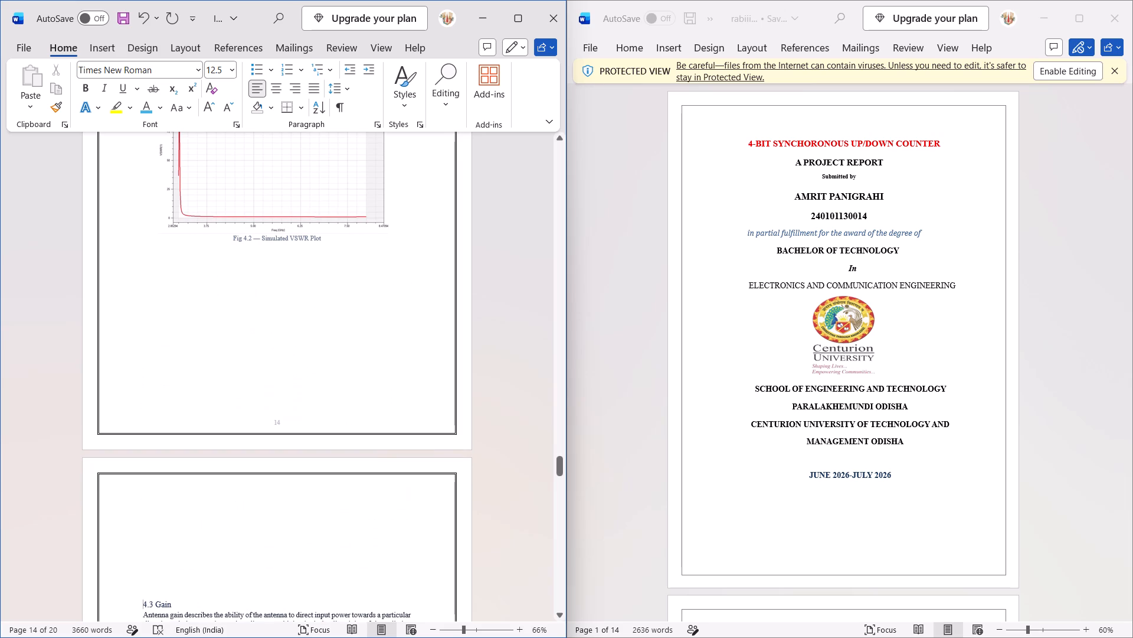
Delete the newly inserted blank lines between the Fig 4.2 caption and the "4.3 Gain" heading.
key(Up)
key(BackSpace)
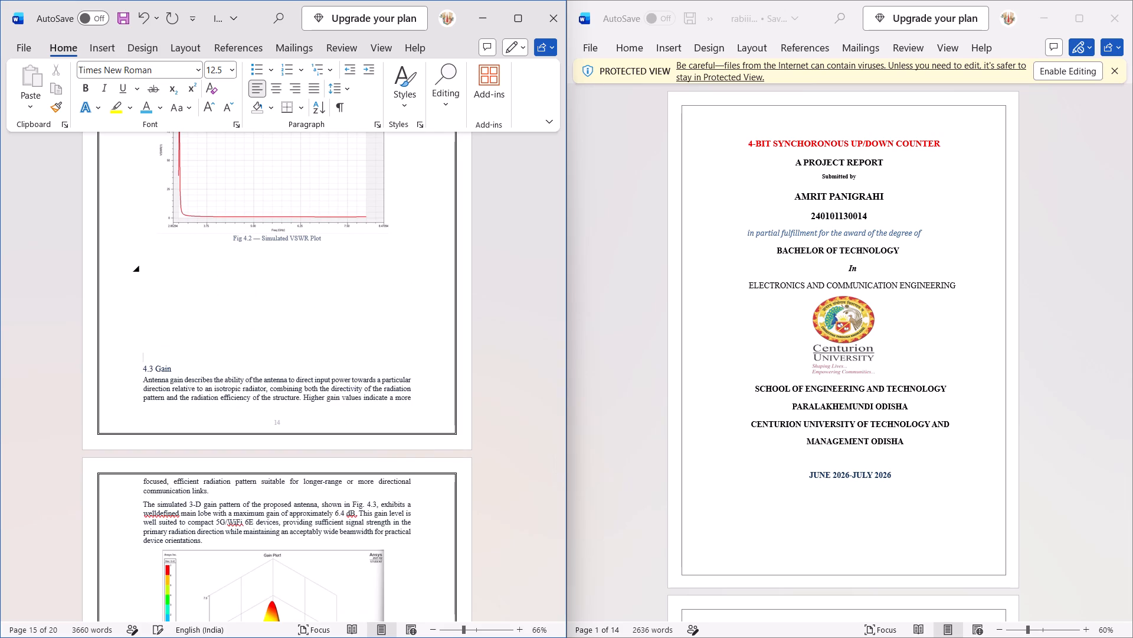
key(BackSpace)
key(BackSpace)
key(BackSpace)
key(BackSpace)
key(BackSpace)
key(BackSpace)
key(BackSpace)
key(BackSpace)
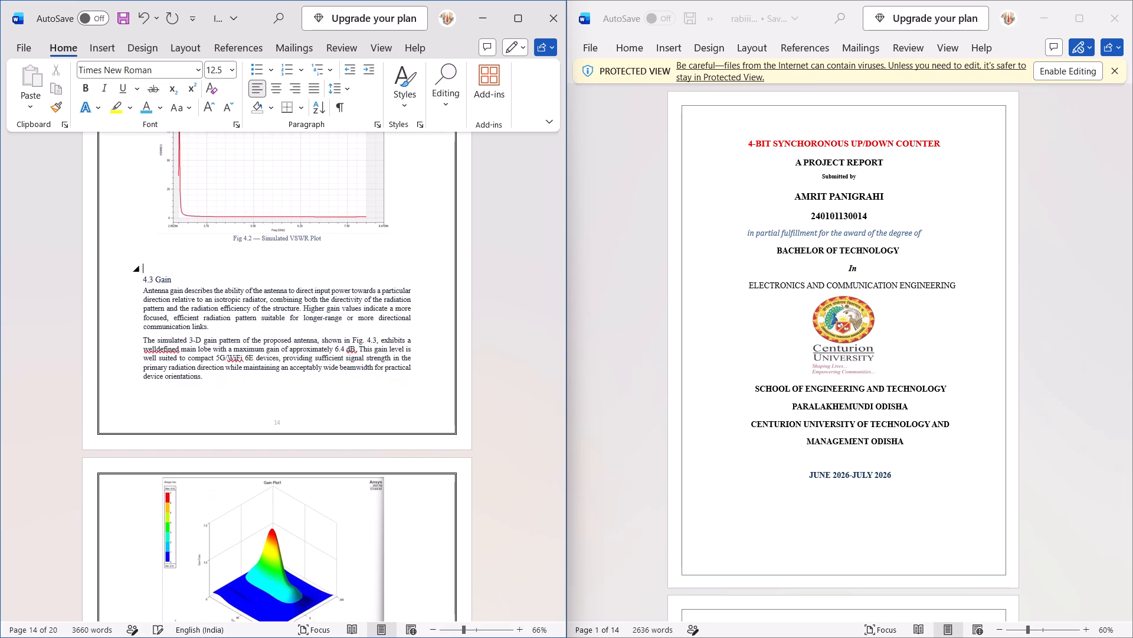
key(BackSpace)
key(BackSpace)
Push the "4.3 Gain" heading onto the next page with nine new blank lines after the Fig 4.2 caption, leaving one at that page's top.
key(Return)
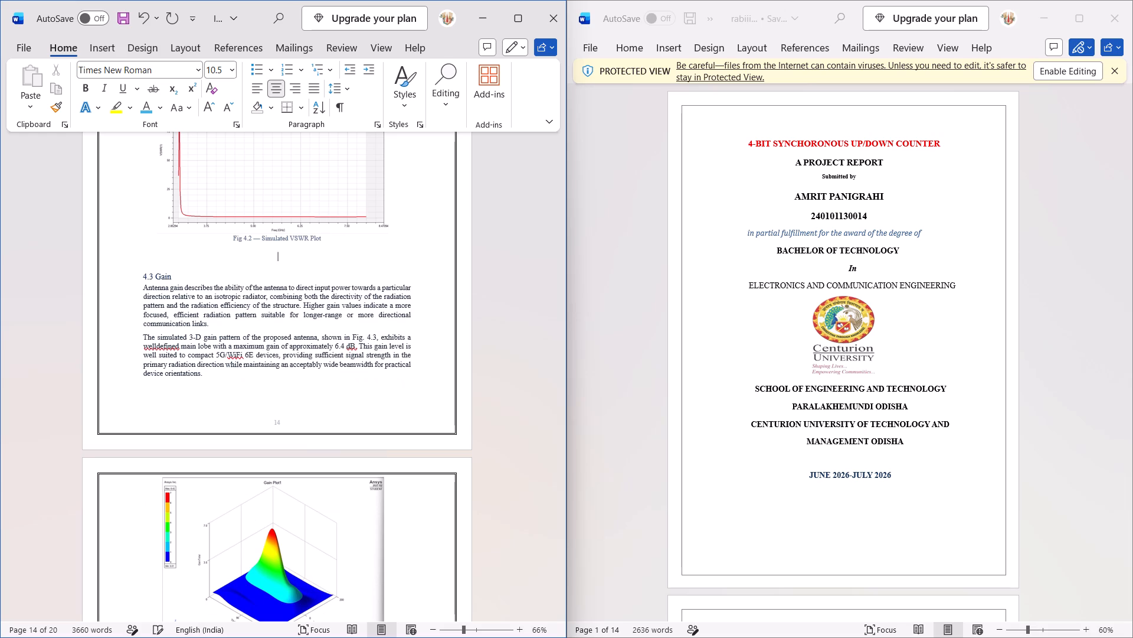
key(Return)
key(Return)
key(Return)
key(Return)
key(Return)
key(Return)
key(Return)
key(Return)
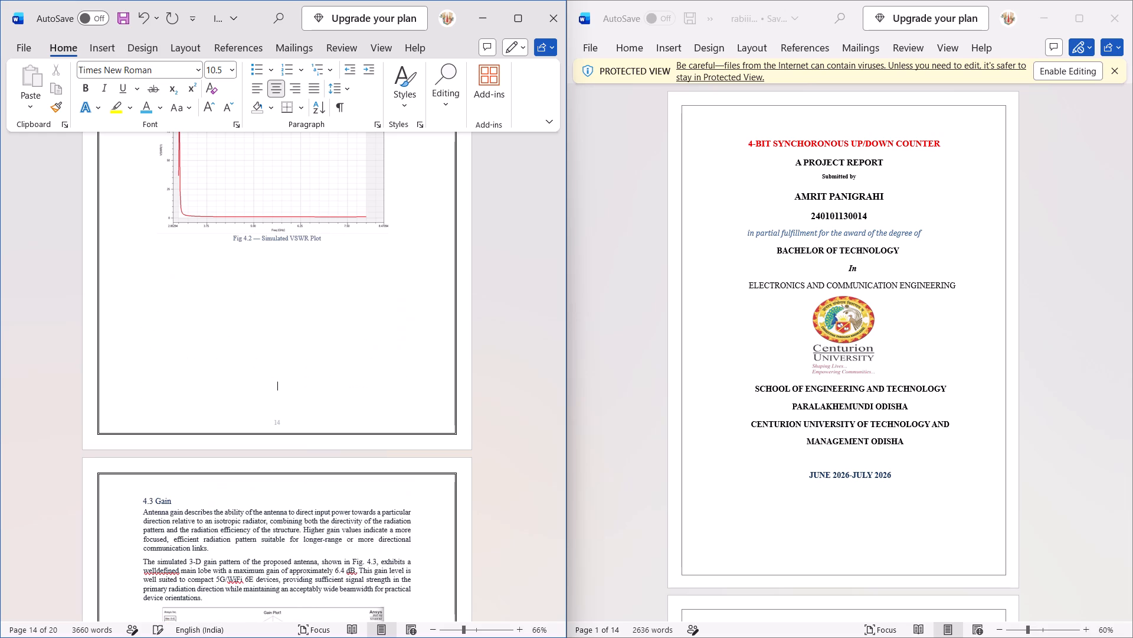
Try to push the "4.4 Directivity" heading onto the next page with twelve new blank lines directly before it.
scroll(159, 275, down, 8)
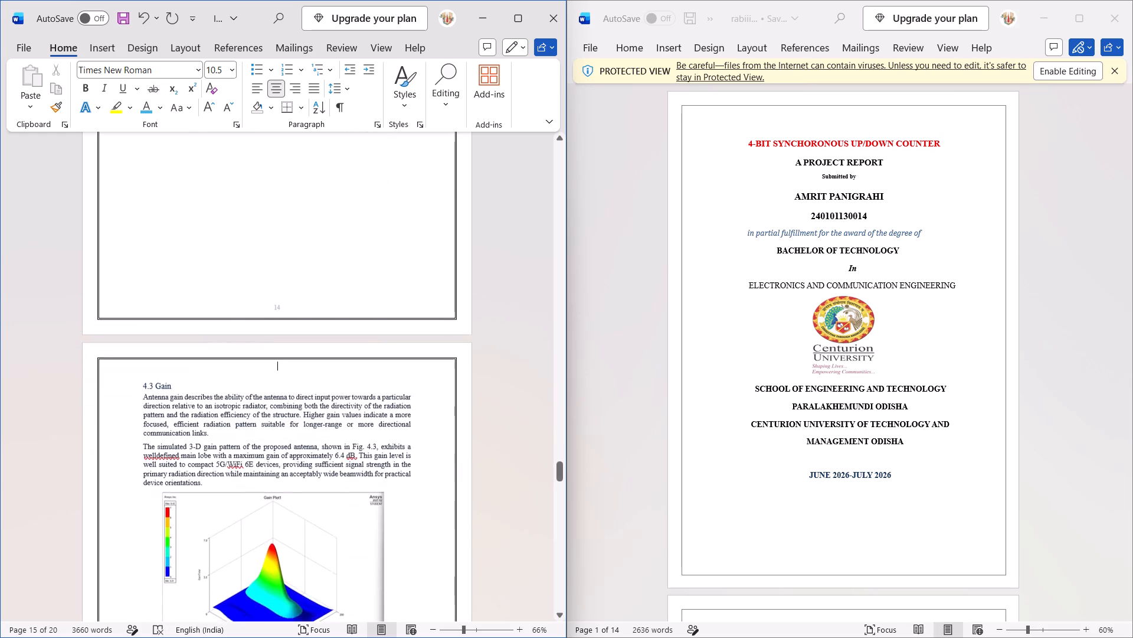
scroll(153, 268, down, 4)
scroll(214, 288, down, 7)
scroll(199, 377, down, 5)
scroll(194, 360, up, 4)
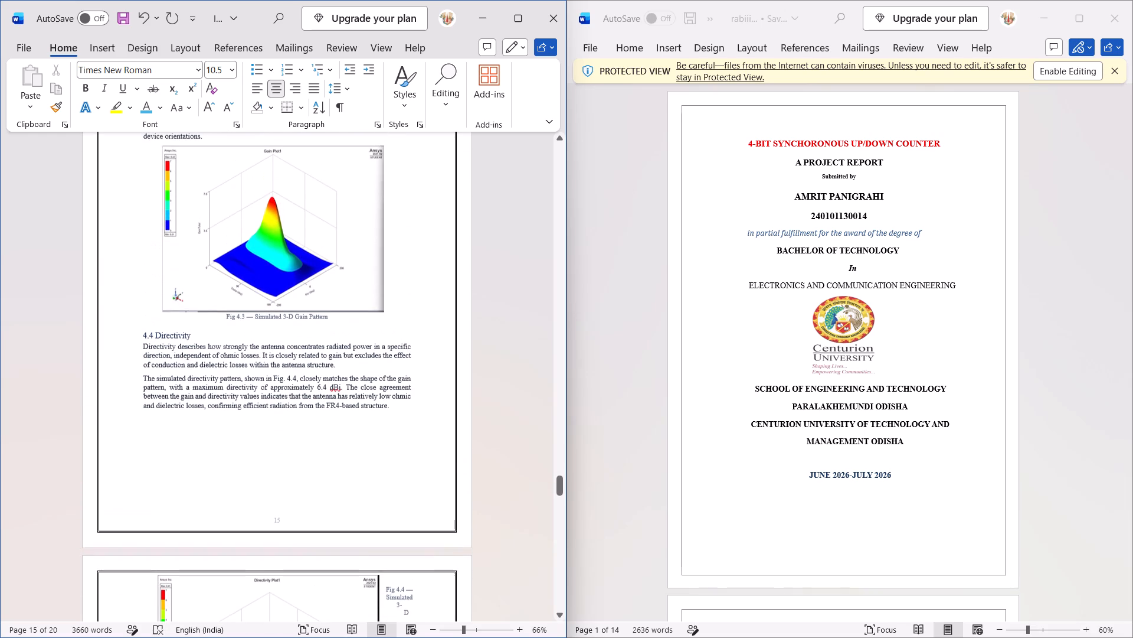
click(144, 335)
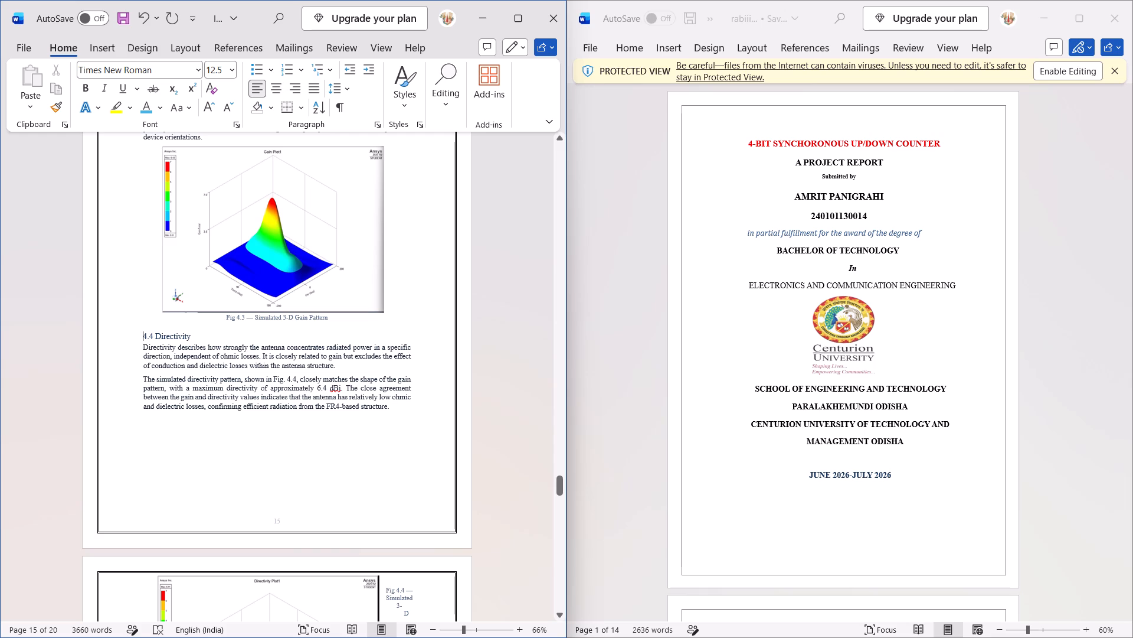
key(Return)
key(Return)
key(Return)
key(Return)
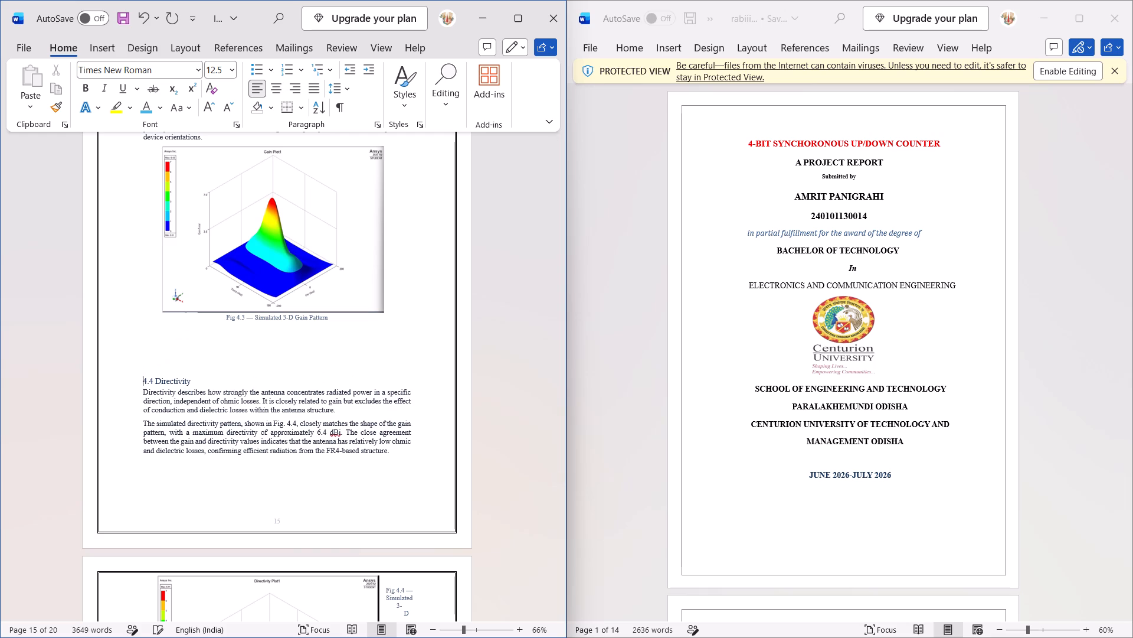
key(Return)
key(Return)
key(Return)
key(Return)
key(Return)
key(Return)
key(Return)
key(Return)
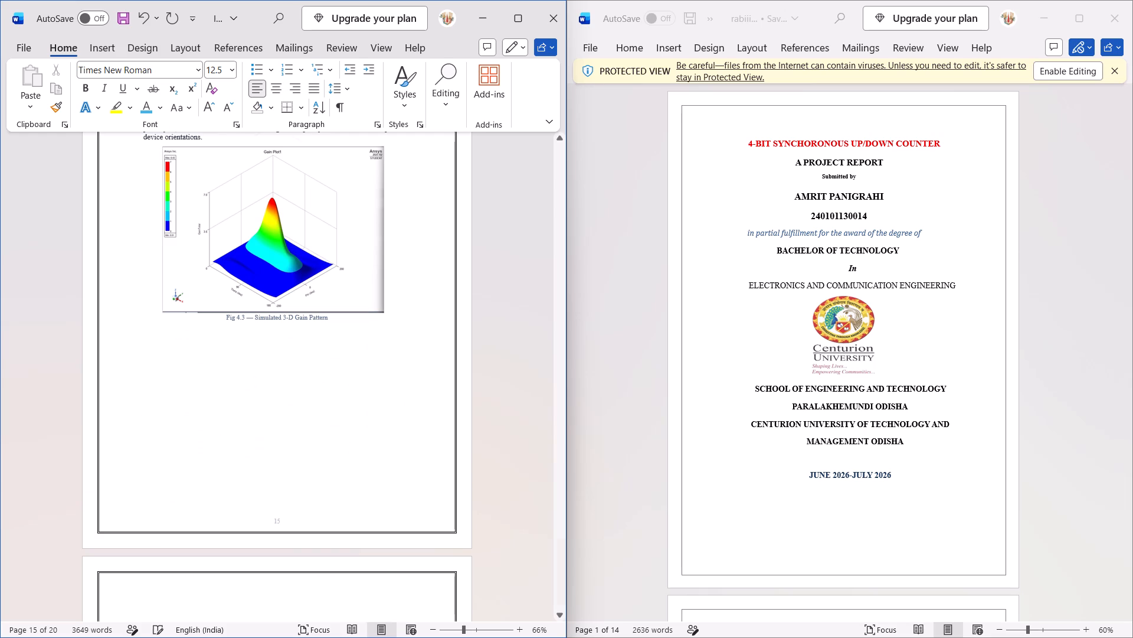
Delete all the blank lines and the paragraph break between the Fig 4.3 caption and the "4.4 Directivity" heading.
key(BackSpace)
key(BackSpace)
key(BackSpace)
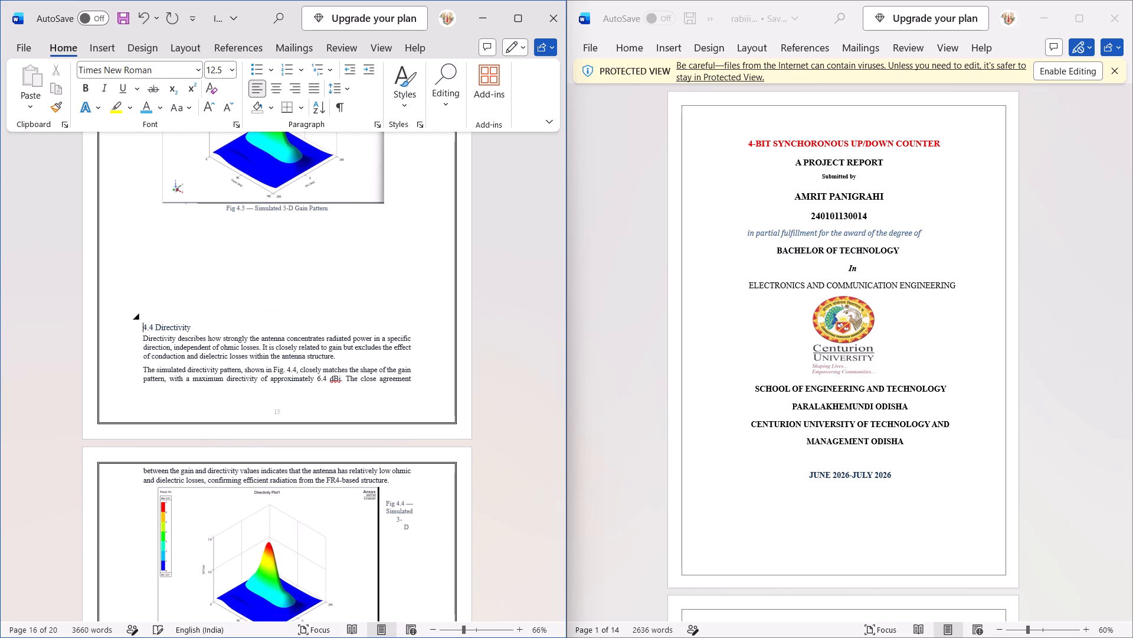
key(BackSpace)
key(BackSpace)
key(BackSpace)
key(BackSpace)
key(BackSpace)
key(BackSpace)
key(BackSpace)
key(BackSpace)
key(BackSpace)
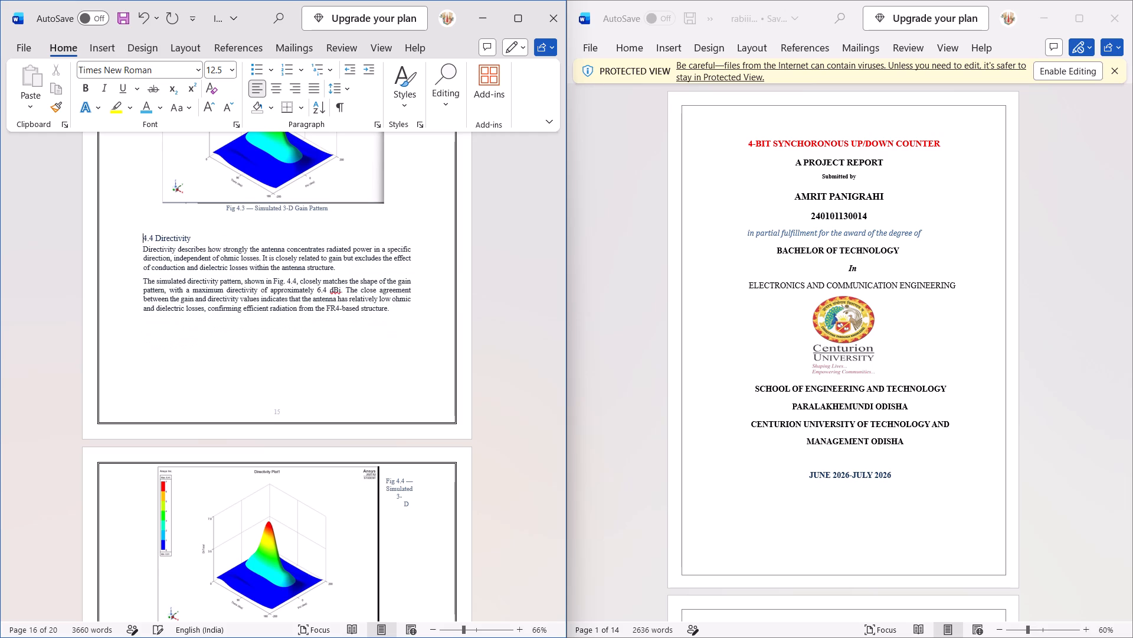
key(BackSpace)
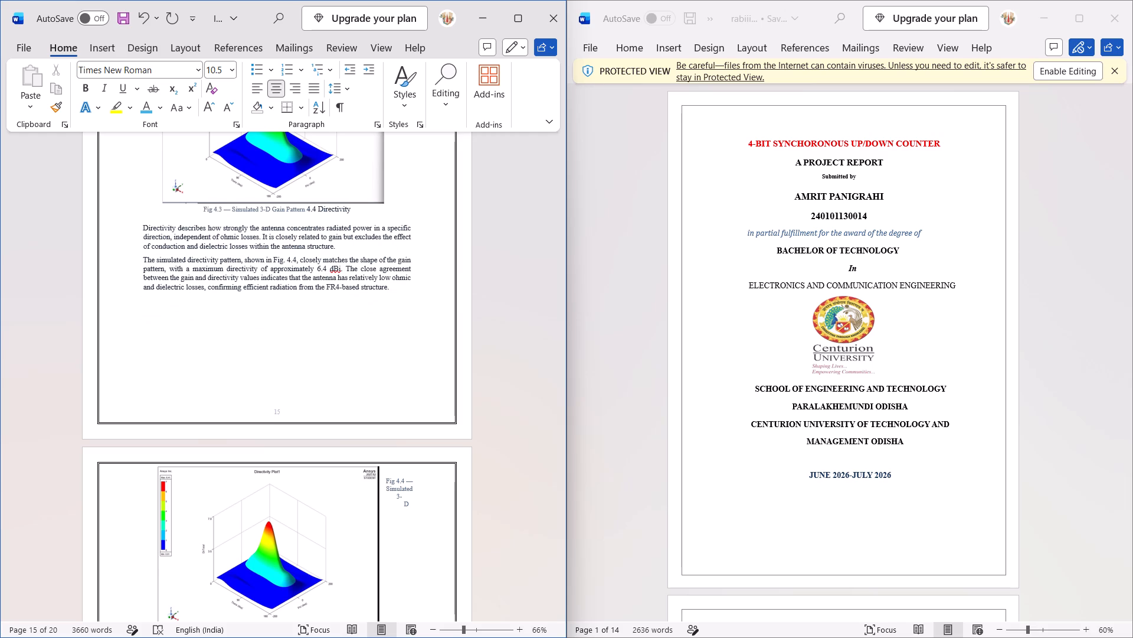
Separate "4.4 Directivity" from the Fig 4.3 caption and push it to the top of the next page with nine blank lines.
key(Return)
key(Return)
key(Return)
key(Return)
key(Return)
key(Return)
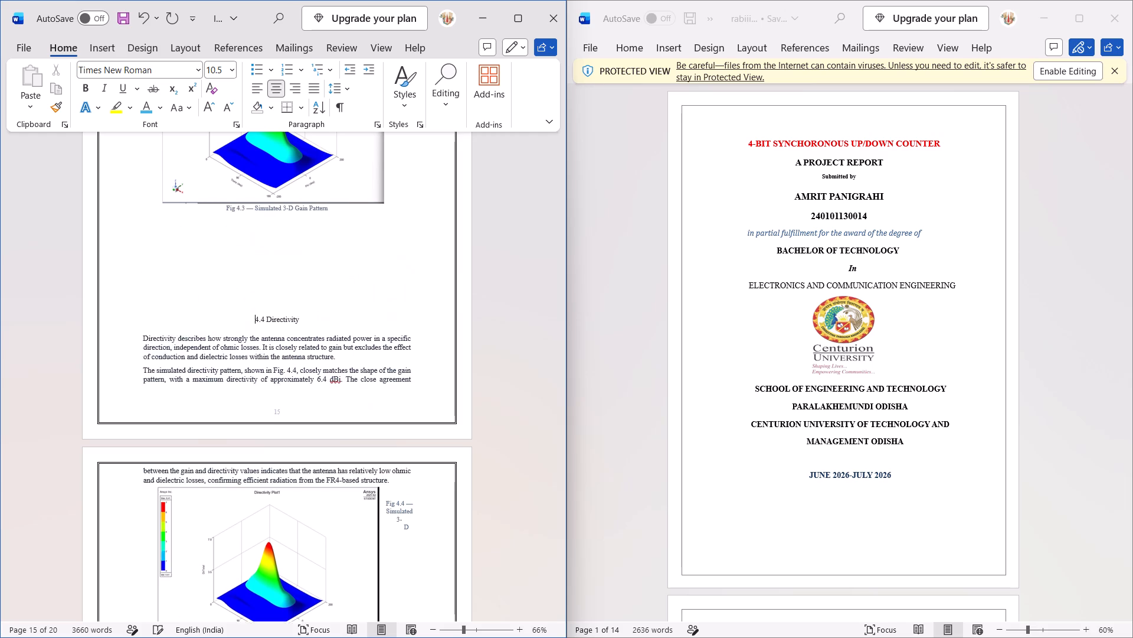
key(Return)
key(Return)
key(Return)
key(Return)
key(Return)
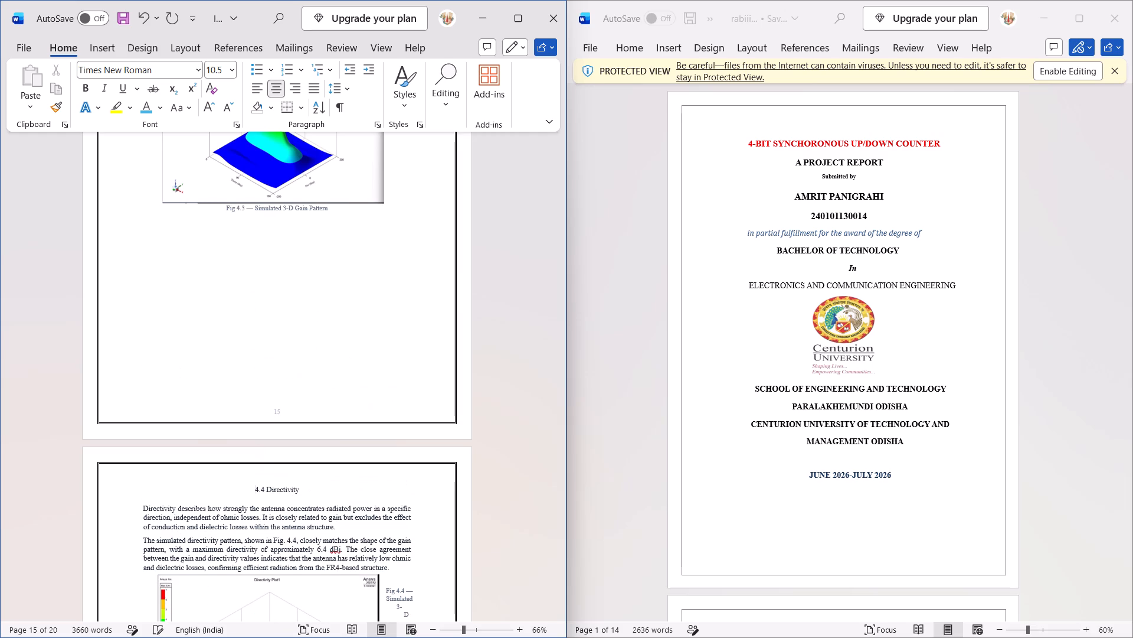
key(BackSpace)
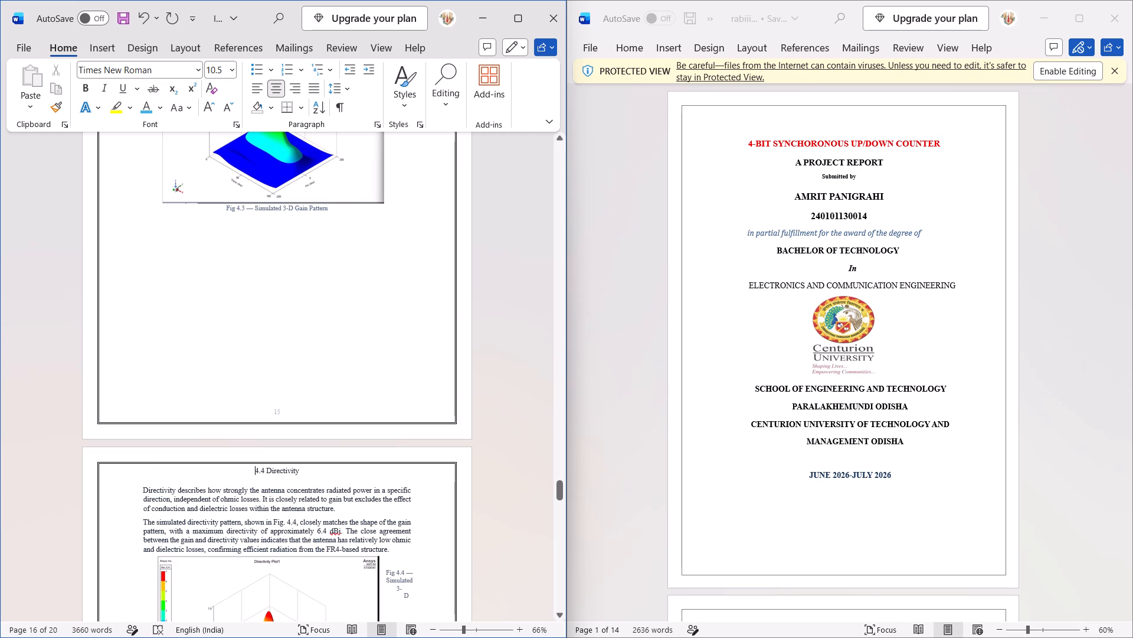
Left-align the centred "4.4 Directivity" heading.
click(296, 466)
click(308, 473)
drag(308, 473, 308, 471)
drag(308, 471, 249, 473)
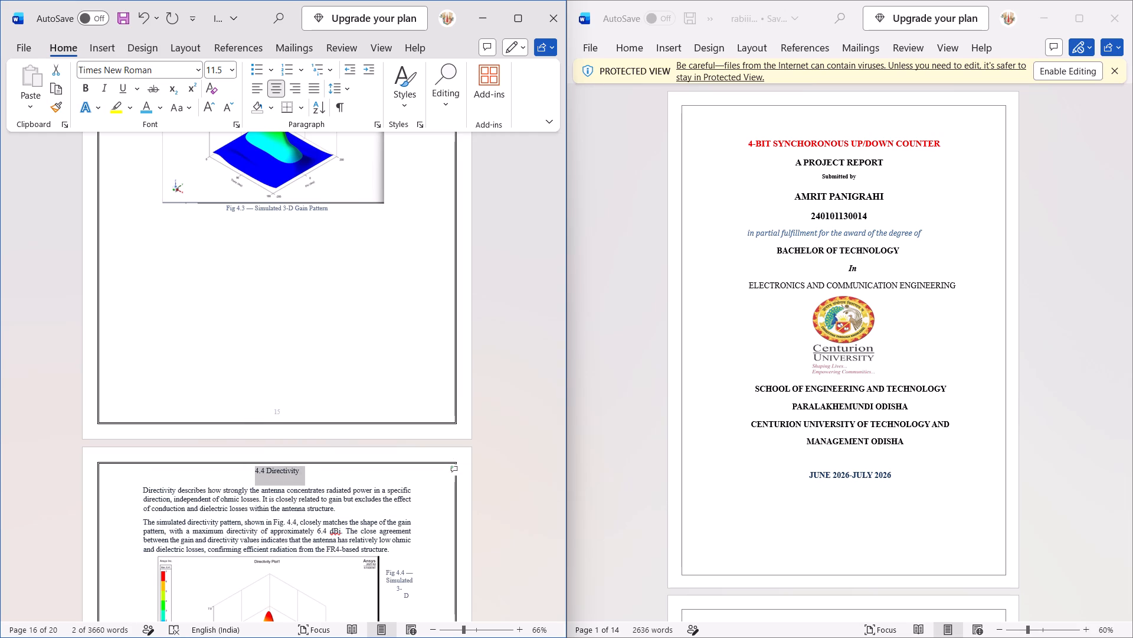
click(258, 90)
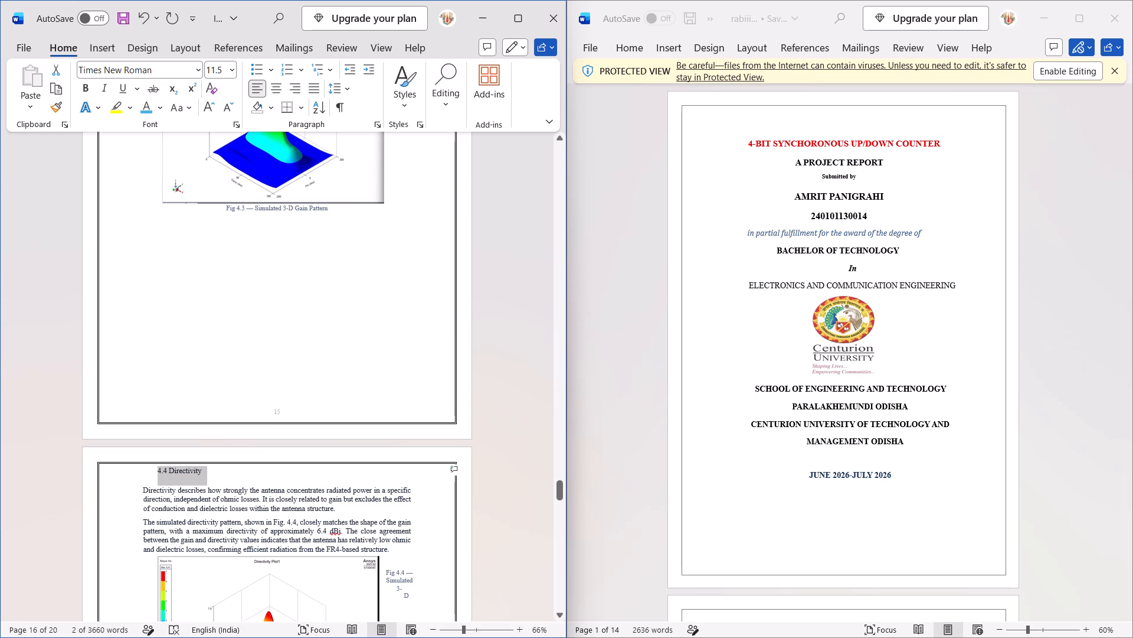
click(520, 394)
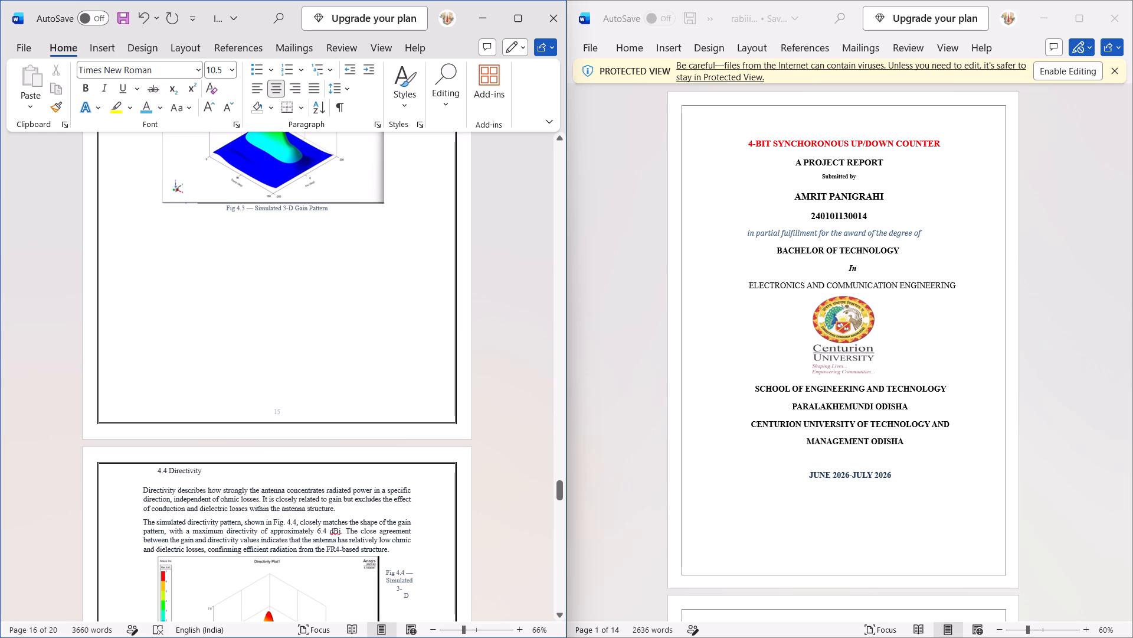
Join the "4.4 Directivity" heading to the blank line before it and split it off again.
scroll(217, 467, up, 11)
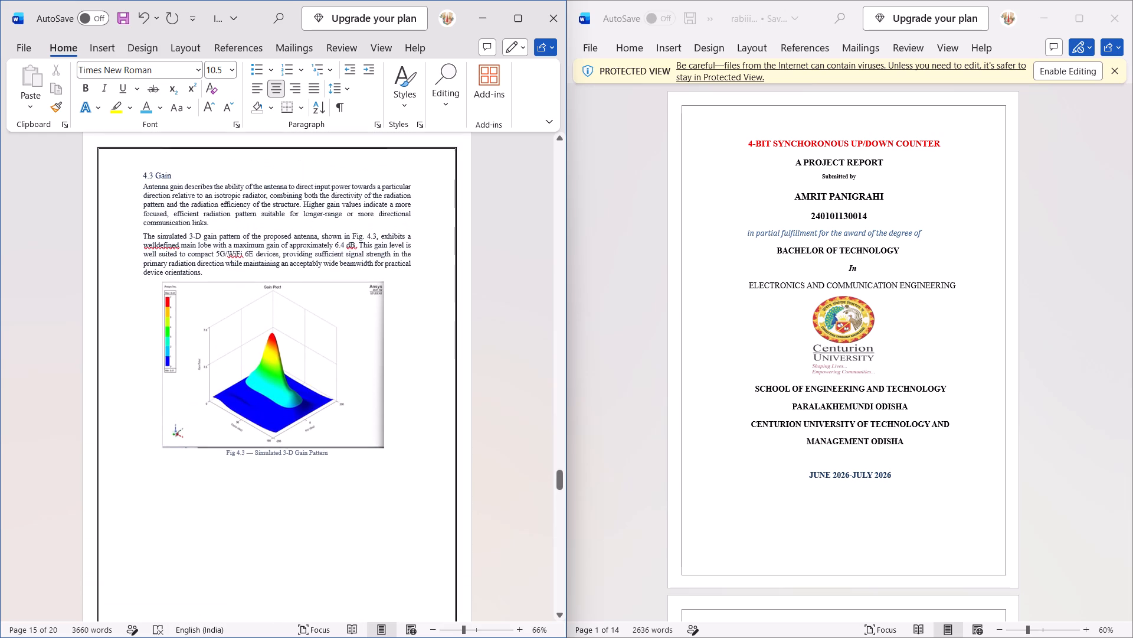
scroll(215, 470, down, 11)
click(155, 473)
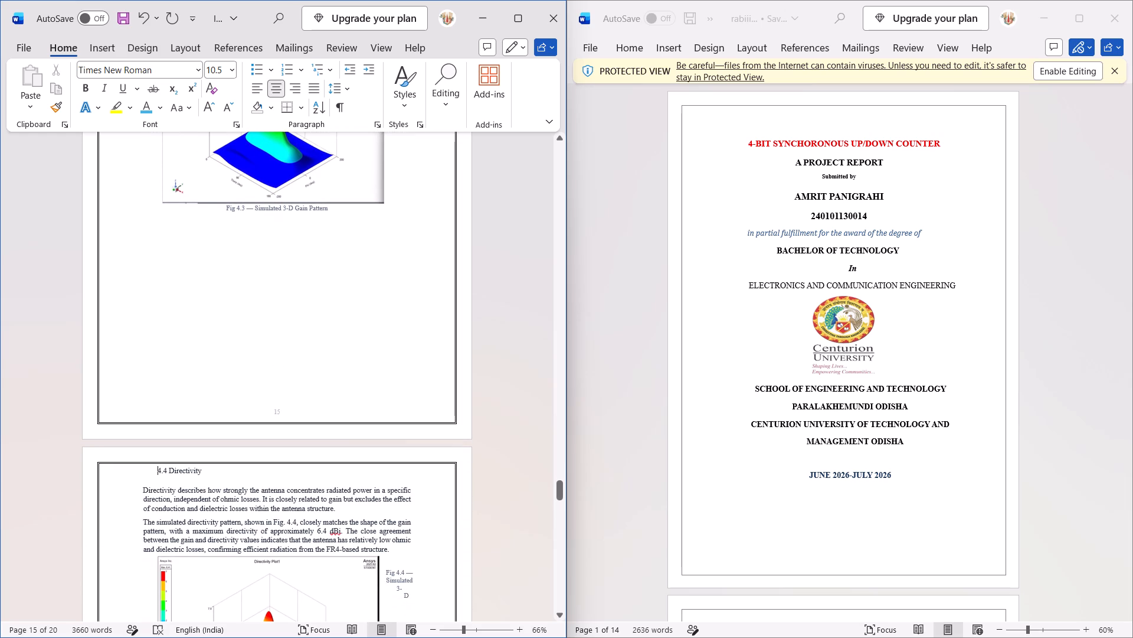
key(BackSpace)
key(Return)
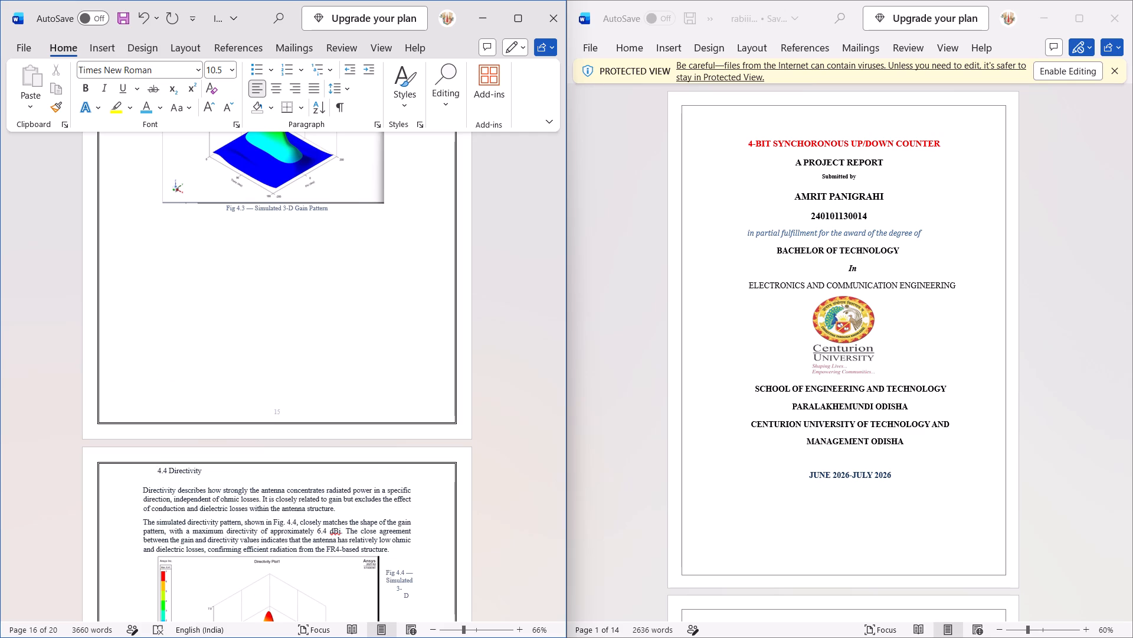
Undo the recent edits back to where "4.4 Directivity" was a separate left-aligned heading directly below the Fig 4.3 caption.
key(ctrl+z)
key(ctrl+z)
key(ctrl+z)
key(ctrl+z)
key(ctrl+z)
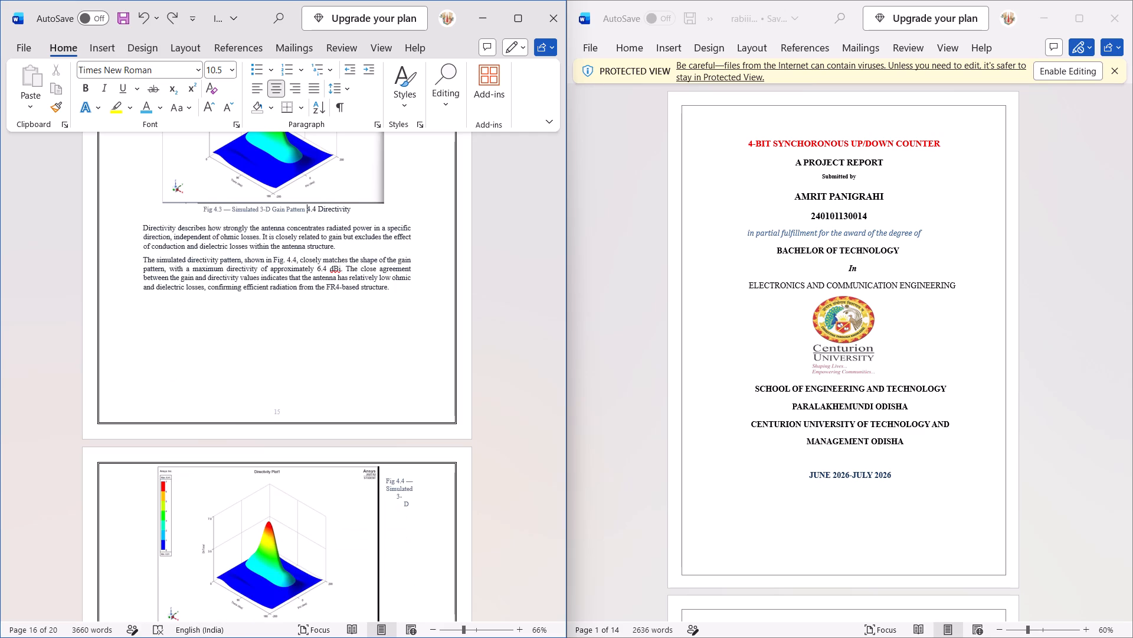
key(ctrl+z)
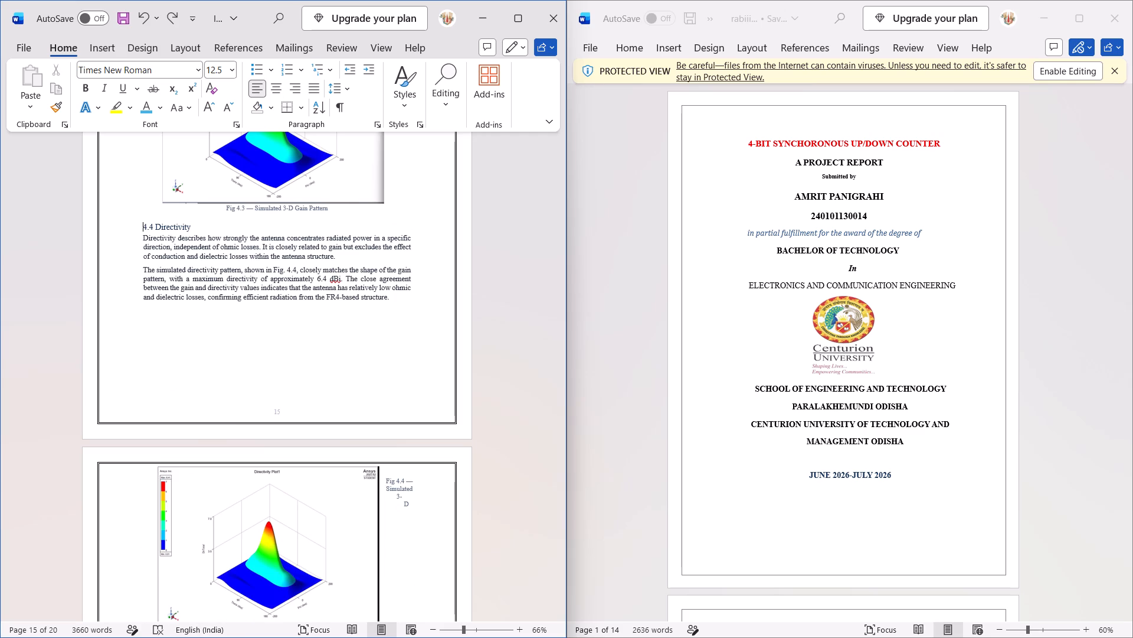
Add ten paragraph breaks at the end of the Fig 4.3 caption to move "4.4 Directivity" onto the next page.
key(Up)
key(Down)
key(Up)
key(Right)
key(Right)
key(Right)
key(Right)
key(Right)
key(Right)
key(Right)
key(Right)
key(Right)
key(Right)
key(Right)
key(Right)
key(Right)
key(Right)
key(Right)
key(Right)
key(Right)
key(Right)
key(Right)
key(Right)
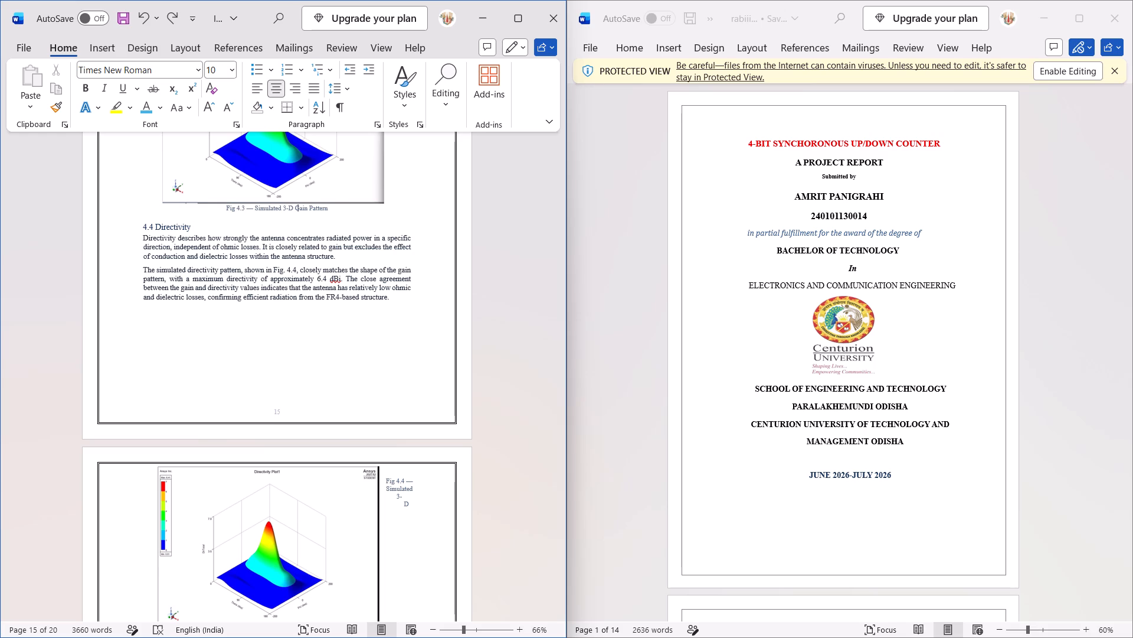
key(Right)
key(Right)
key(Right)
key(Right)
key(Right)
key(Return)
key(Return)
key(Return)
key(Return)
key(Return)
key(Return)
key(Return)
key(Return)
key(Return)
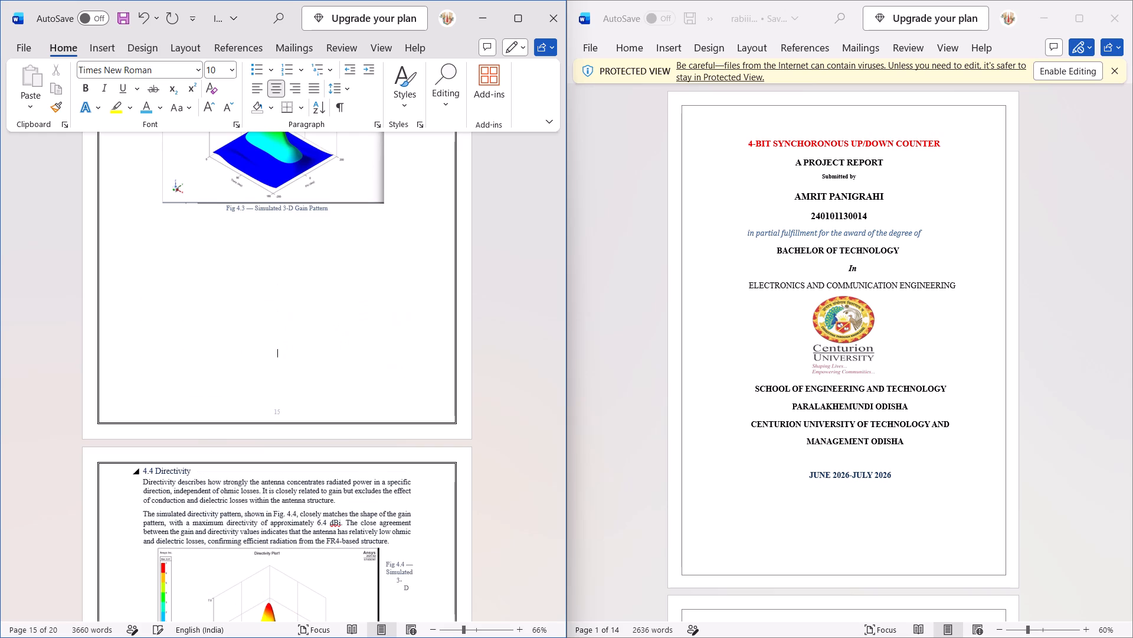
key(Return)
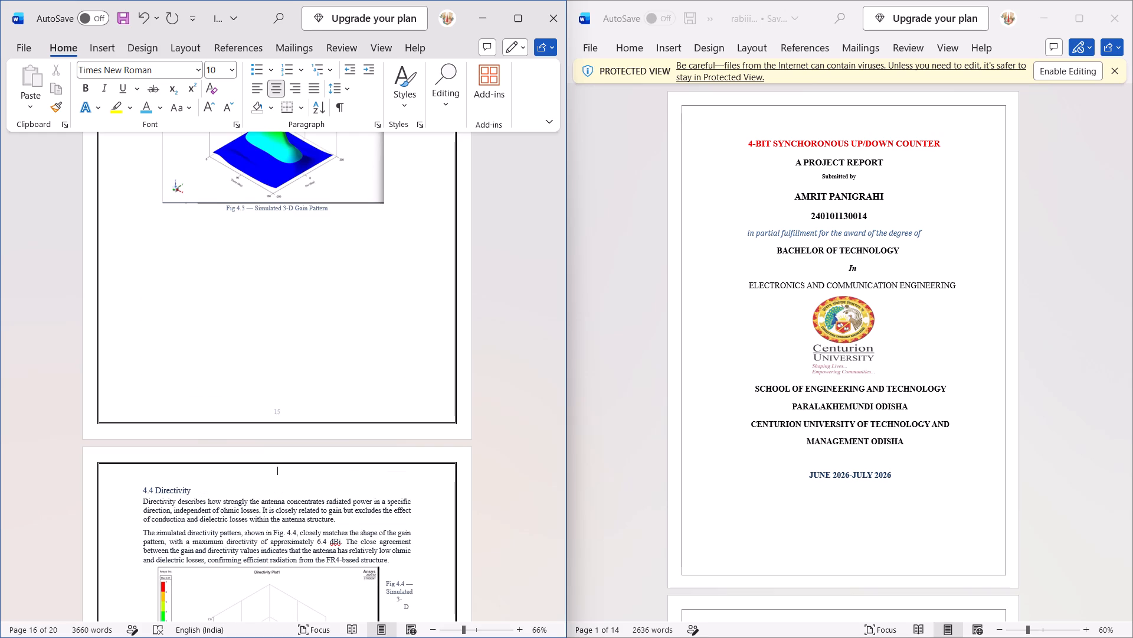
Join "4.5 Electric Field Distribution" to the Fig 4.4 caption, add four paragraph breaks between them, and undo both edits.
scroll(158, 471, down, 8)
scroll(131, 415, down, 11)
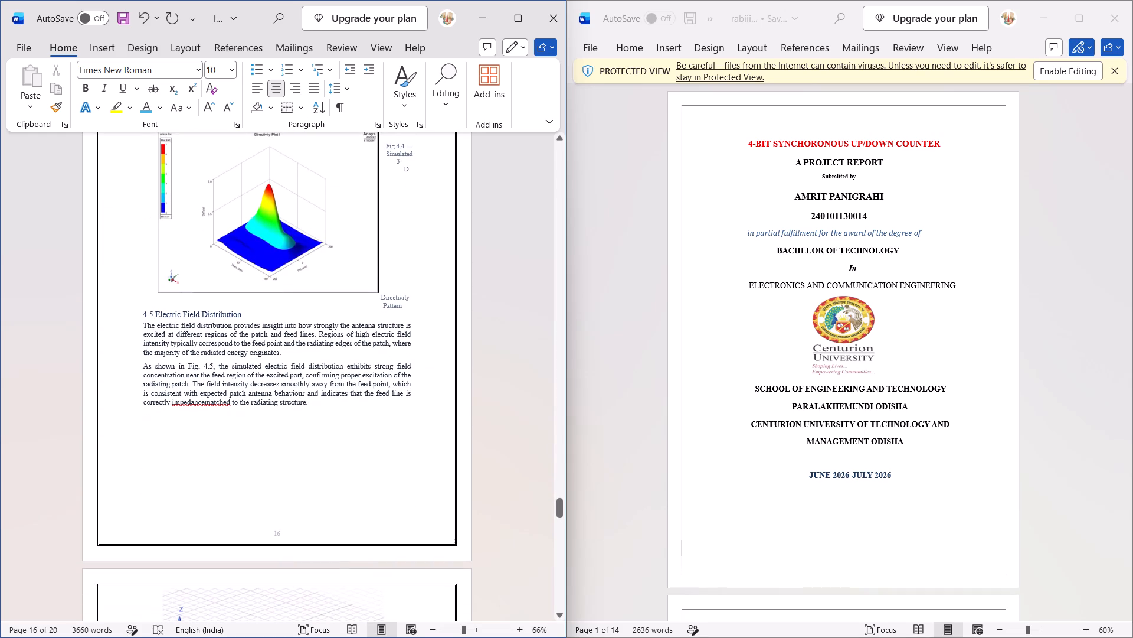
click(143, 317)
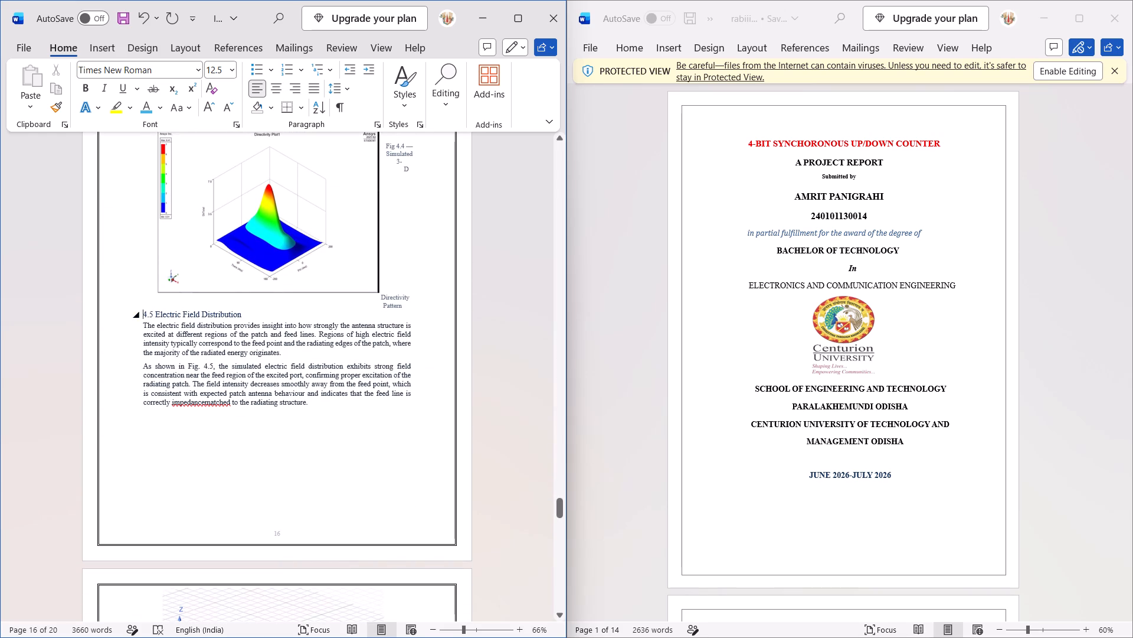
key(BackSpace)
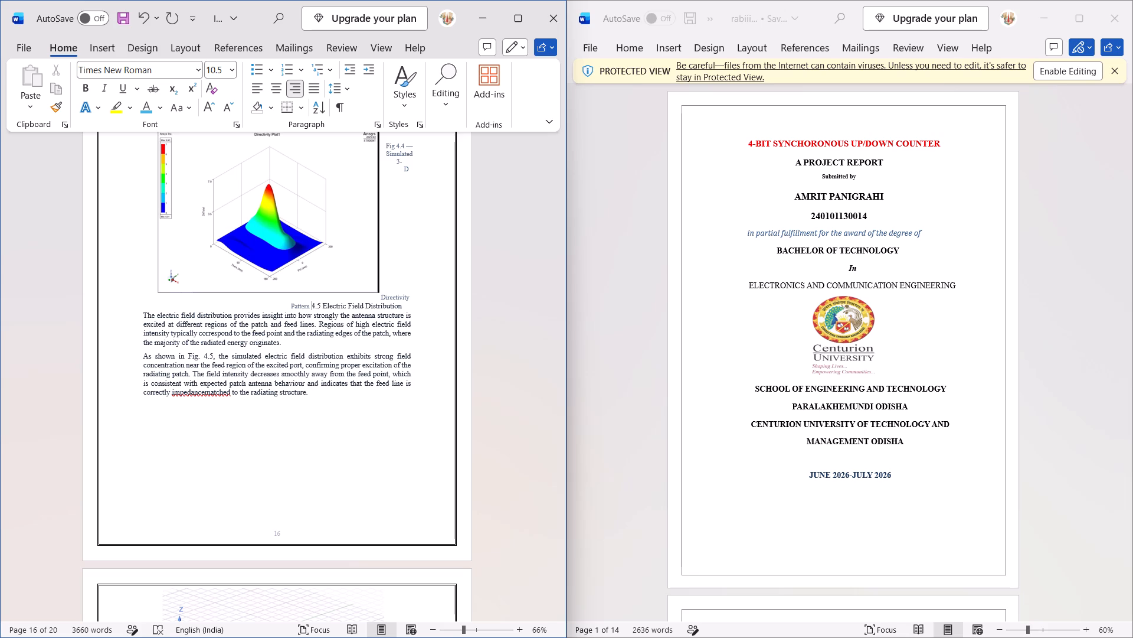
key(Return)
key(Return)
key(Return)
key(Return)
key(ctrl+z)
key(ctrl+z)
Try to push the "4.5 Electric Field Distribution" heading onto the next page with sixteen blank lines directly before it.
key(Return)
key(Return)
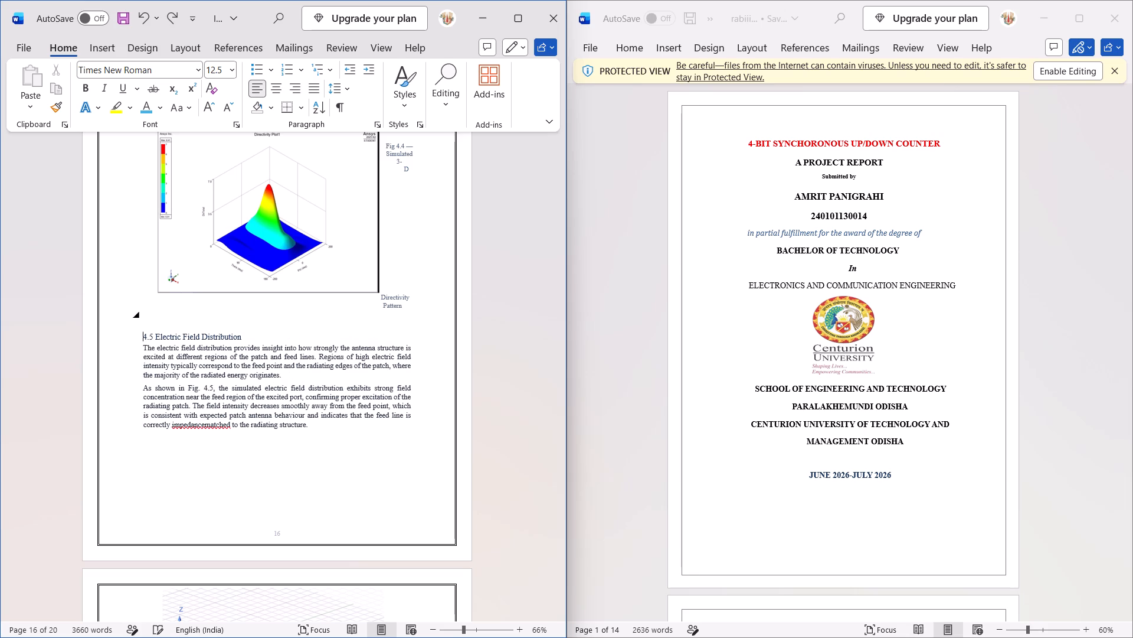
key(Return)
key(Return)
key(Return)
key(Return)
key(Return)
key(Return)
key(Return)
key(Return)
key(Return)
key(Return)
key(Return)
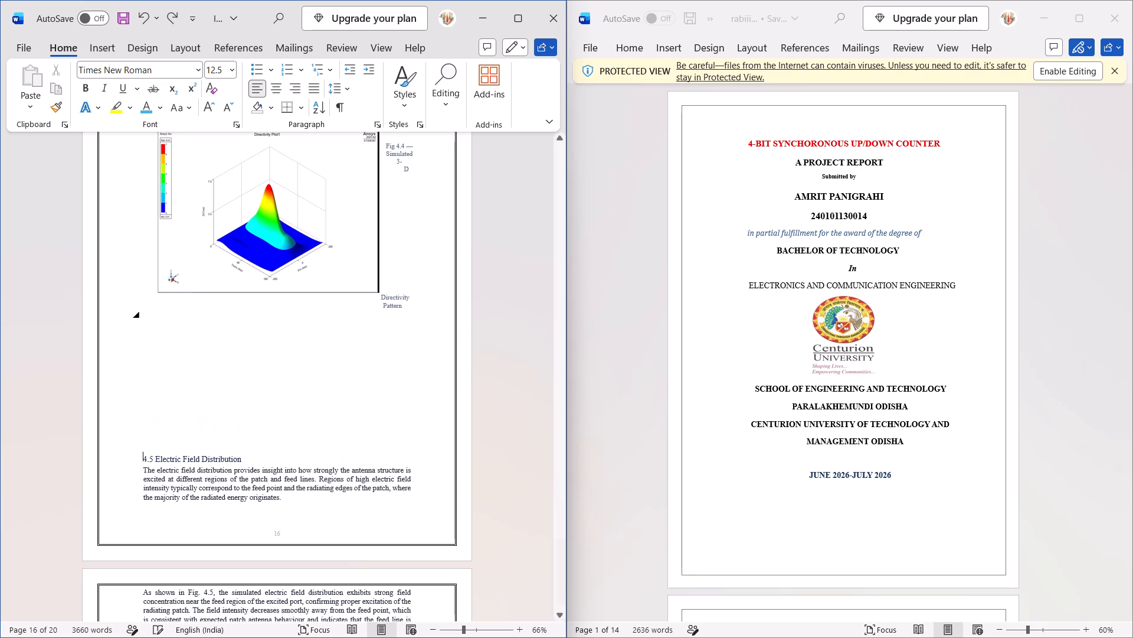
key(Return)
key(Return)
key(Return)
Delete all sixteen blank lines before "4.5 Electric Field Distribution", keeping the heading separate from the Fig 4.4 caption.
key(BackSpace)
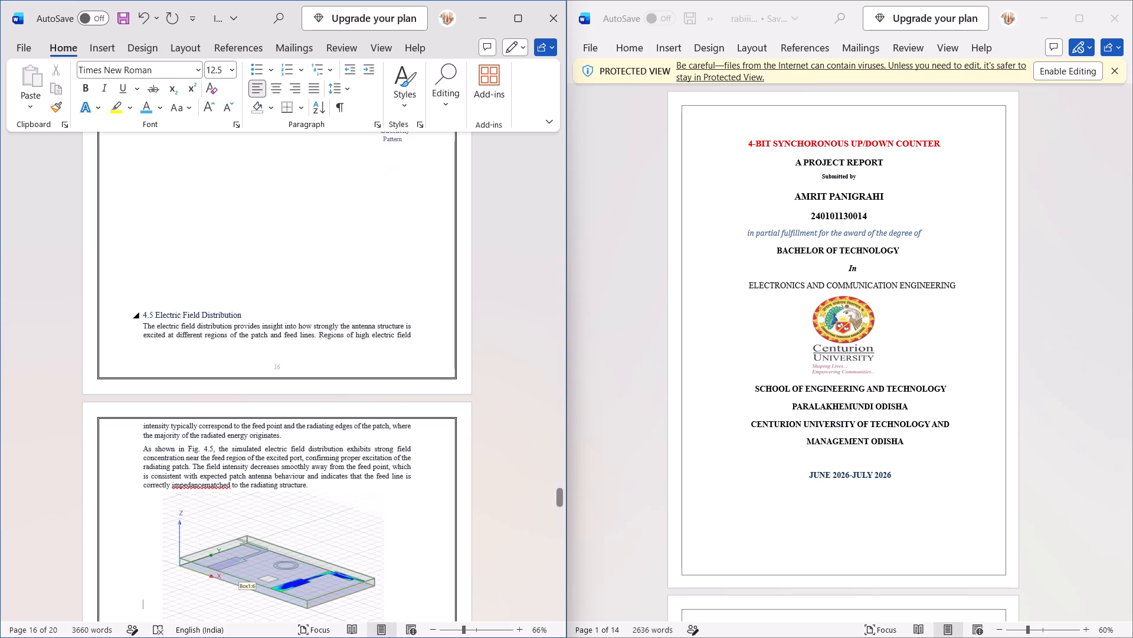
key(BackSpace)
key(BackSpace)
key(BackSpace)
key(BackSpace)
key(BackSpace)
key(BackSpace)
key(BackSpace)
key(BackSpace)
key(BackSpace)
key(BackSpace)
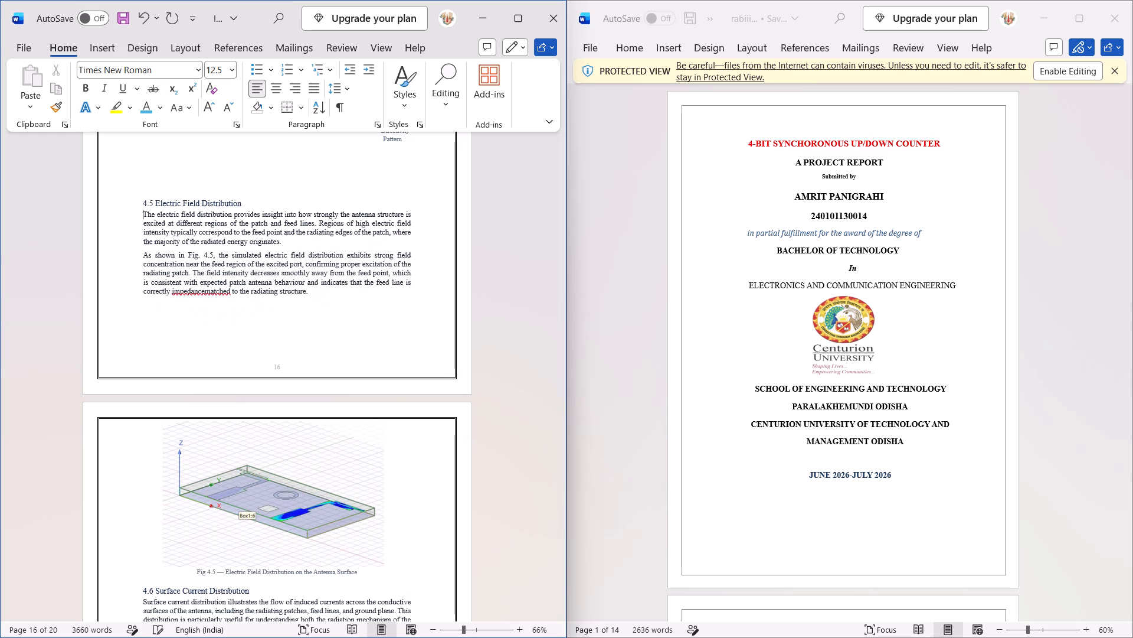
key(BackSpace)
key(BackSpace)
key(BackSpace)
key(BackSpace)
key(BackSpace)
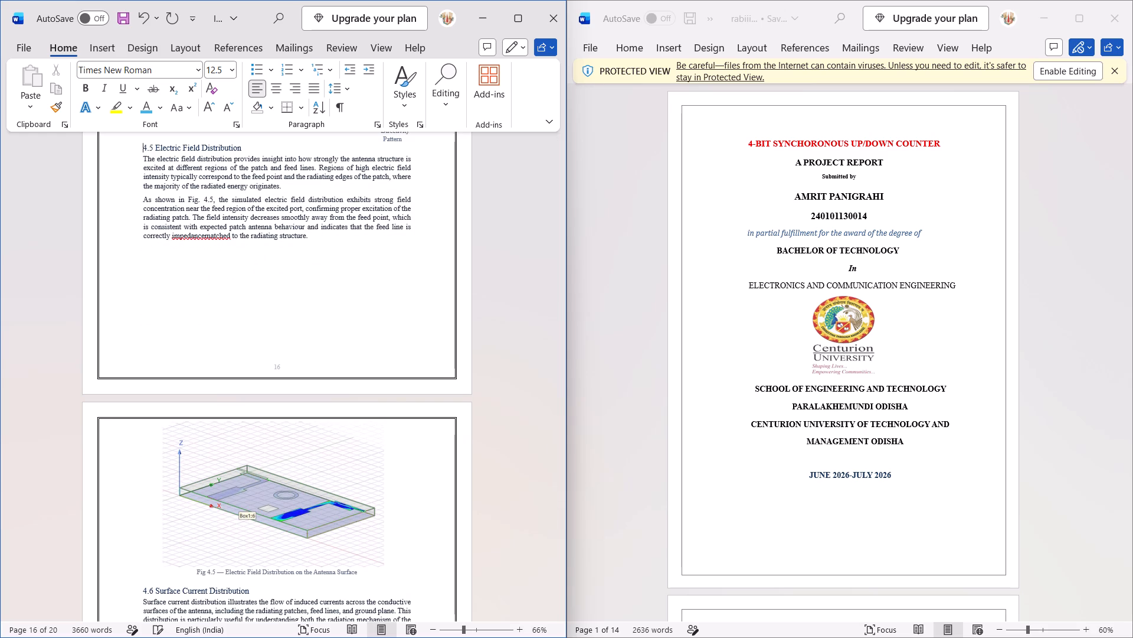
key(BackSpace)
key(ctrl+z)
Insert seventeen blank lines directly before "4.5 Electric Field Distribution" to push the heading onto the next page.
key(Return)
key(Return)
key(Return)
key(Return)
key(Return)
key(Return)
key(Return)
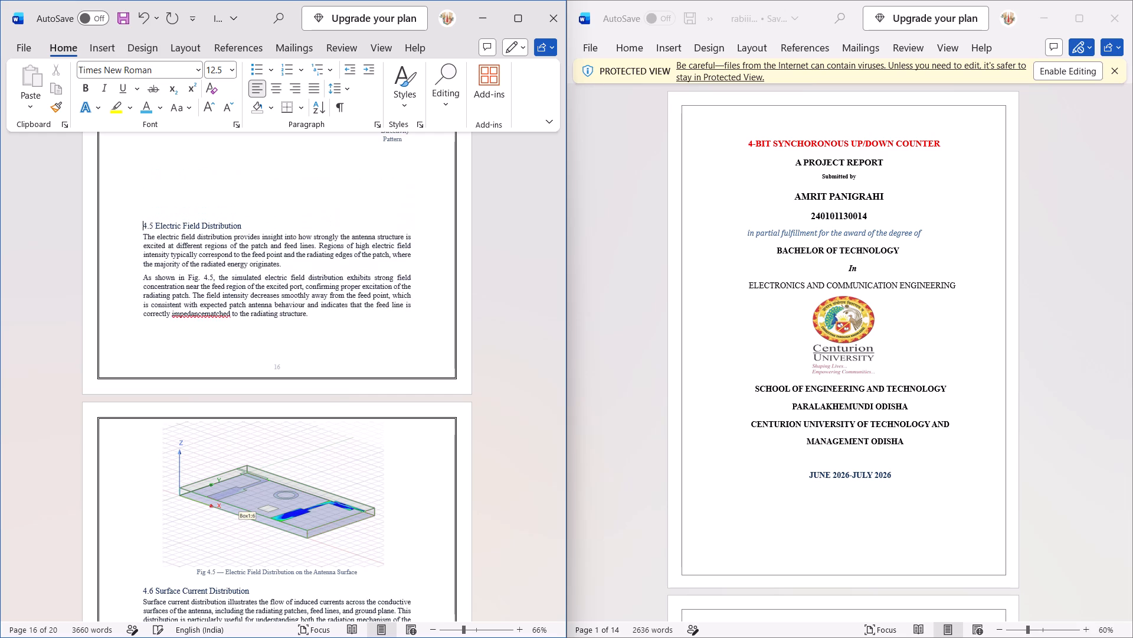
key(Return)
key(Return)
key(Return)
key(Return)
key(Return)
key(Return)
key(Return)
key(Return)
key(Return)
key(Return)
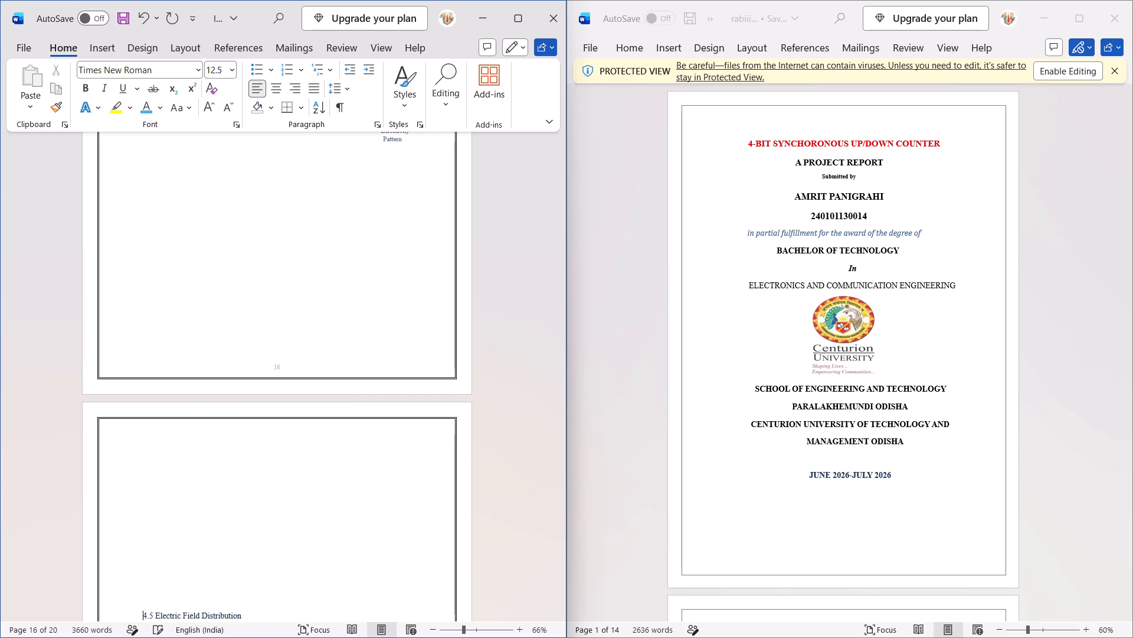
Delete thirteen of the blank lines before "4.5 Electric Field Distribution".
key(BackSpace)
key(BackSpace)
key(BackSpace)
key(BackSpace)
key(BackSpace)
key(BackSpace)
key(BackSpace)
key(BackSpace)
key(BackSpace)
key(BackSpace)
key(BackSpace)
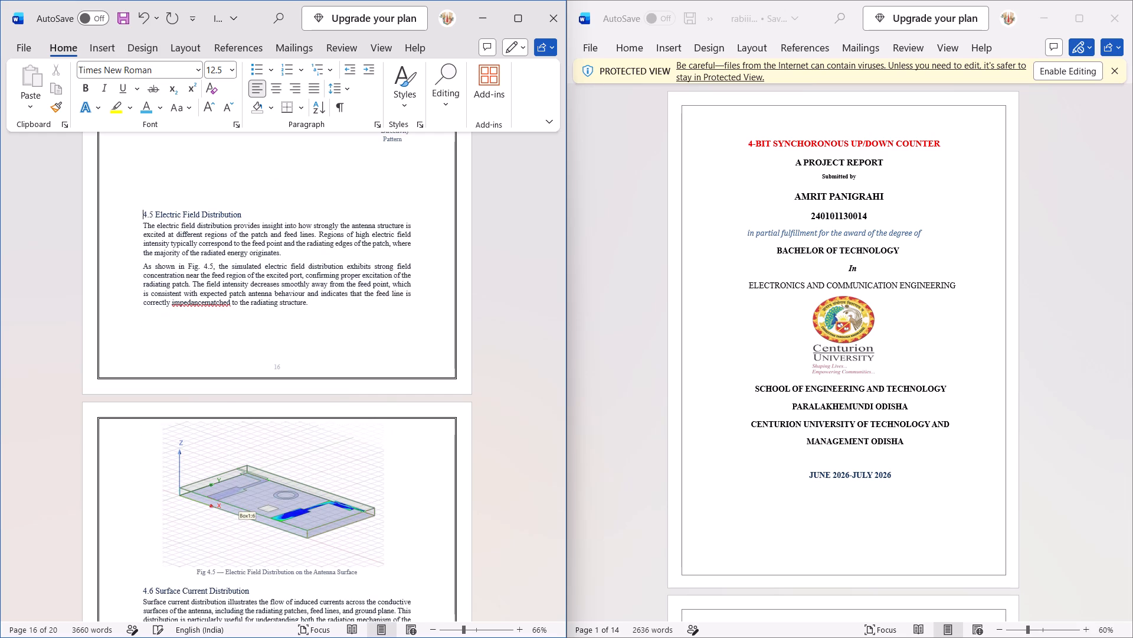
key(BackSpace)
key(BackSpace)
Insert sixteen more blank lines before "4.5 Electric Field Distribution" and delete five of them, leaving fifteen in total.
key(Return)
key(Return)
key(Return)
key(Return)
key(Return)
key(Return)
key(Return)
key(Return)
key(Return)
key(Return)
key(Return)
key(Return)
key(Return)
key(Return)
key(Return)
key(Return)
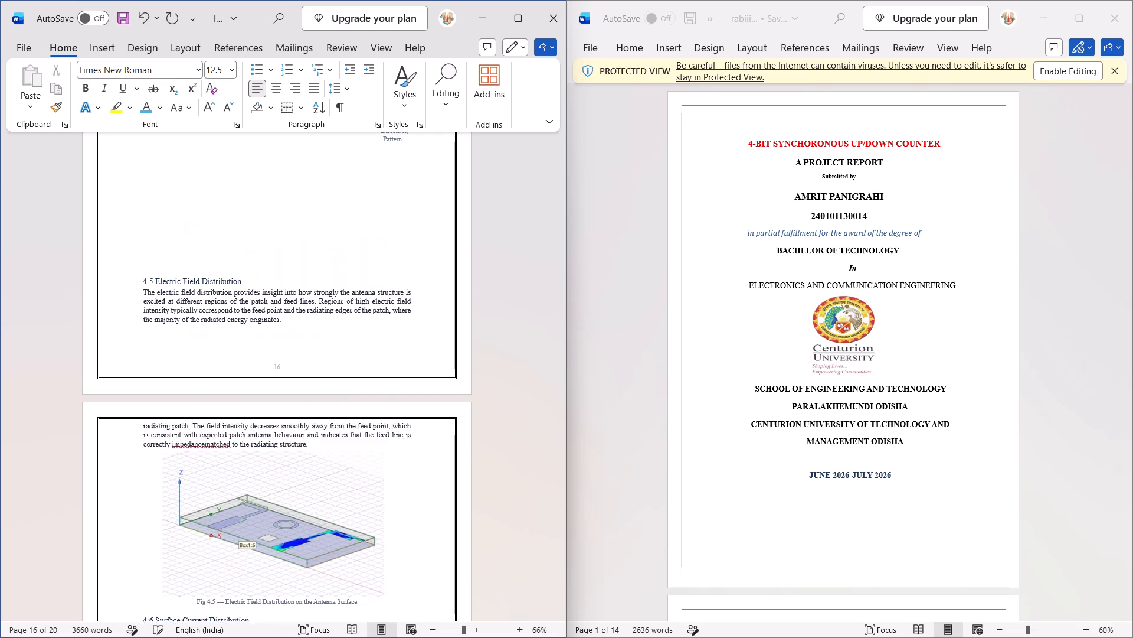
key(BackSpace)
key(BackSpace)
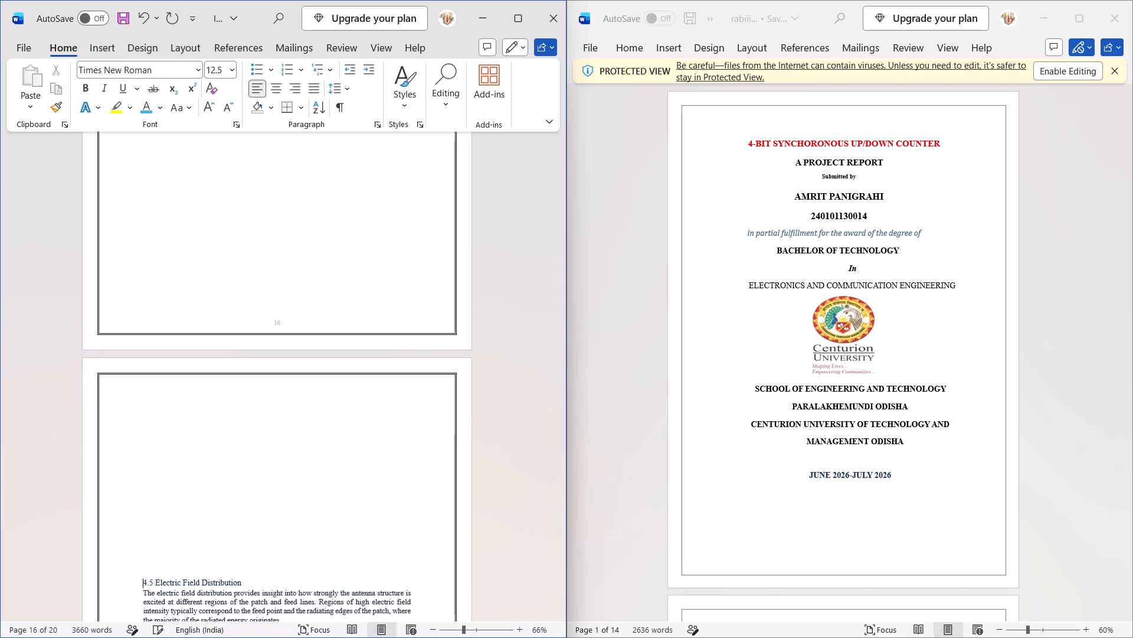
key(BackSpace)
key(BackSpace)
key(BackSpace)
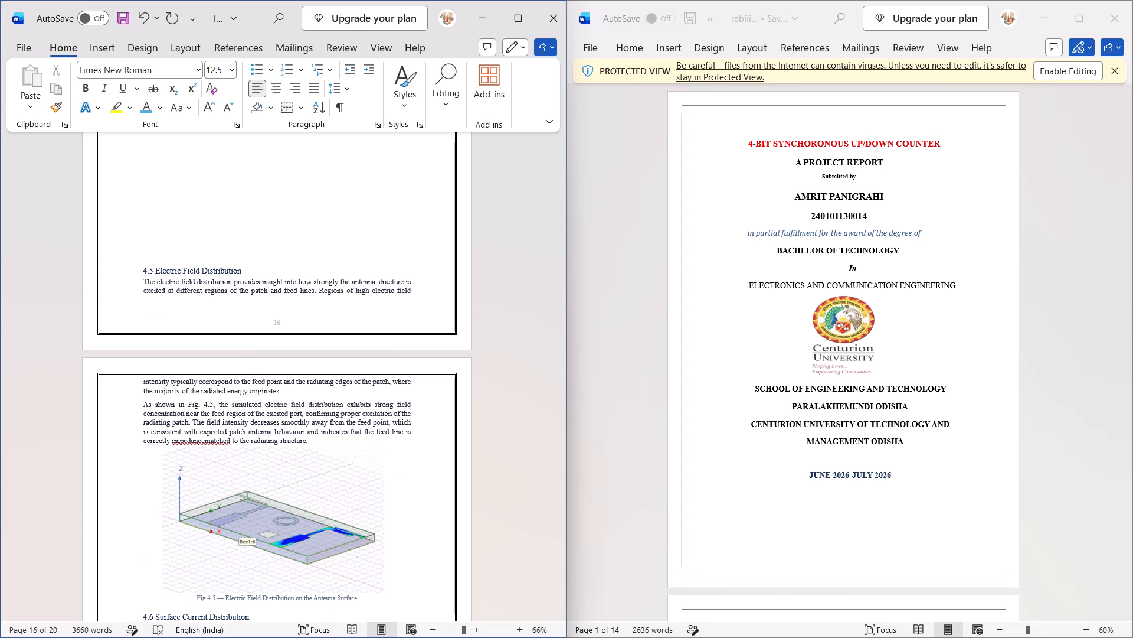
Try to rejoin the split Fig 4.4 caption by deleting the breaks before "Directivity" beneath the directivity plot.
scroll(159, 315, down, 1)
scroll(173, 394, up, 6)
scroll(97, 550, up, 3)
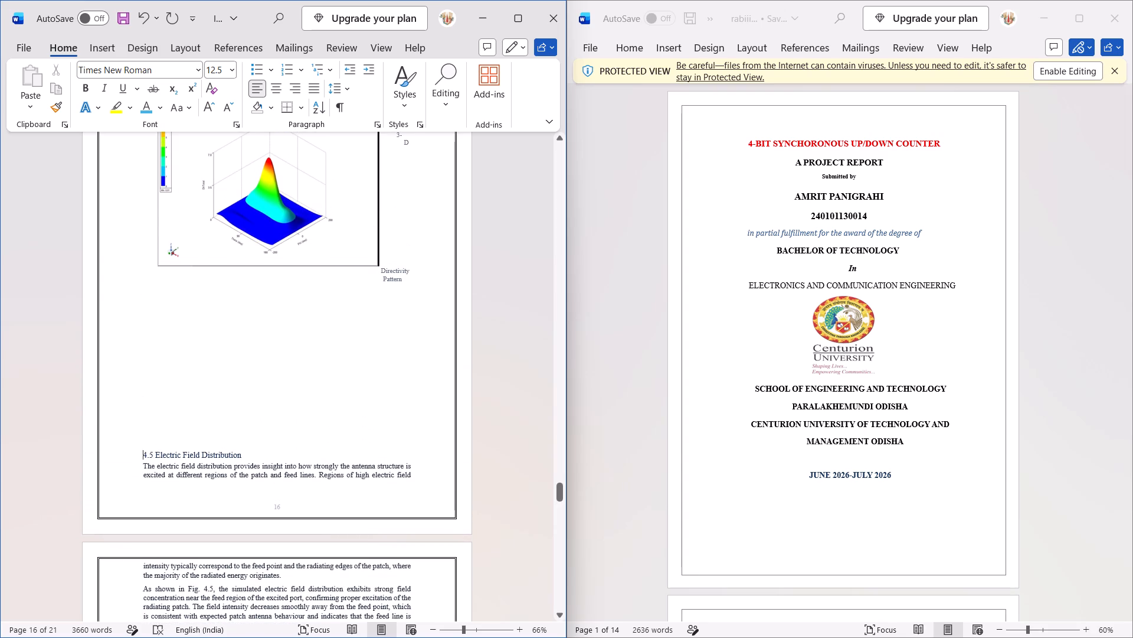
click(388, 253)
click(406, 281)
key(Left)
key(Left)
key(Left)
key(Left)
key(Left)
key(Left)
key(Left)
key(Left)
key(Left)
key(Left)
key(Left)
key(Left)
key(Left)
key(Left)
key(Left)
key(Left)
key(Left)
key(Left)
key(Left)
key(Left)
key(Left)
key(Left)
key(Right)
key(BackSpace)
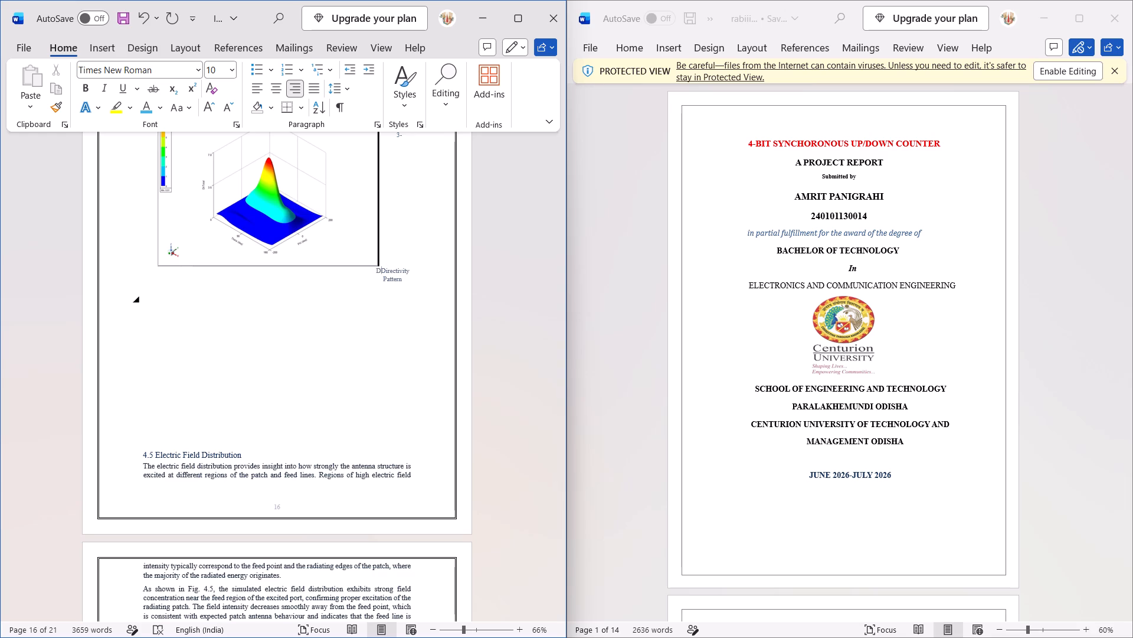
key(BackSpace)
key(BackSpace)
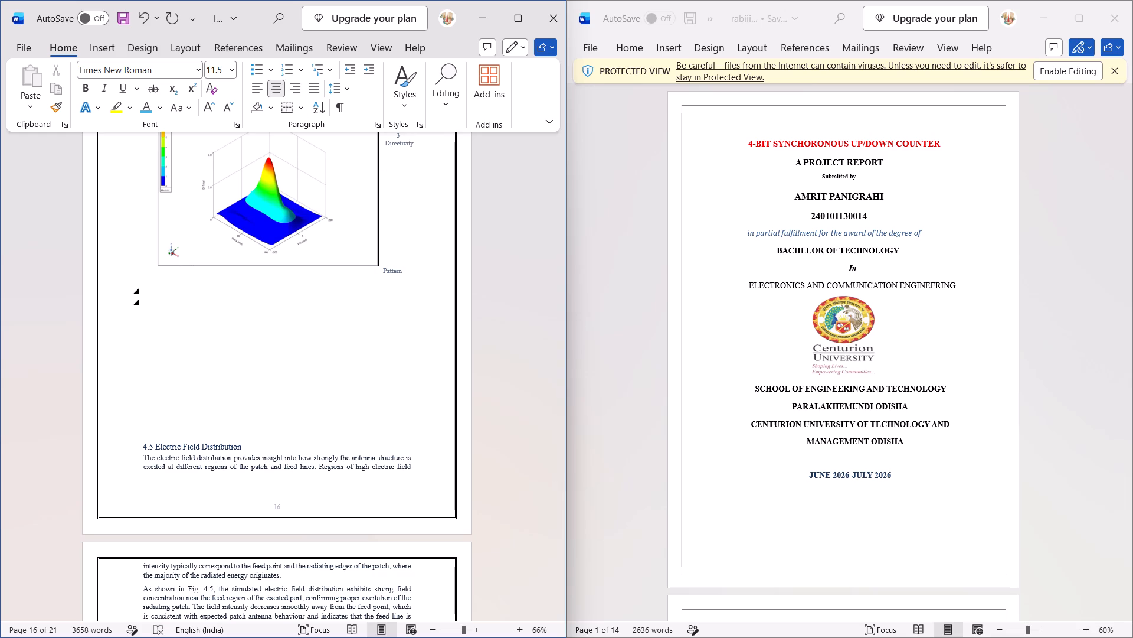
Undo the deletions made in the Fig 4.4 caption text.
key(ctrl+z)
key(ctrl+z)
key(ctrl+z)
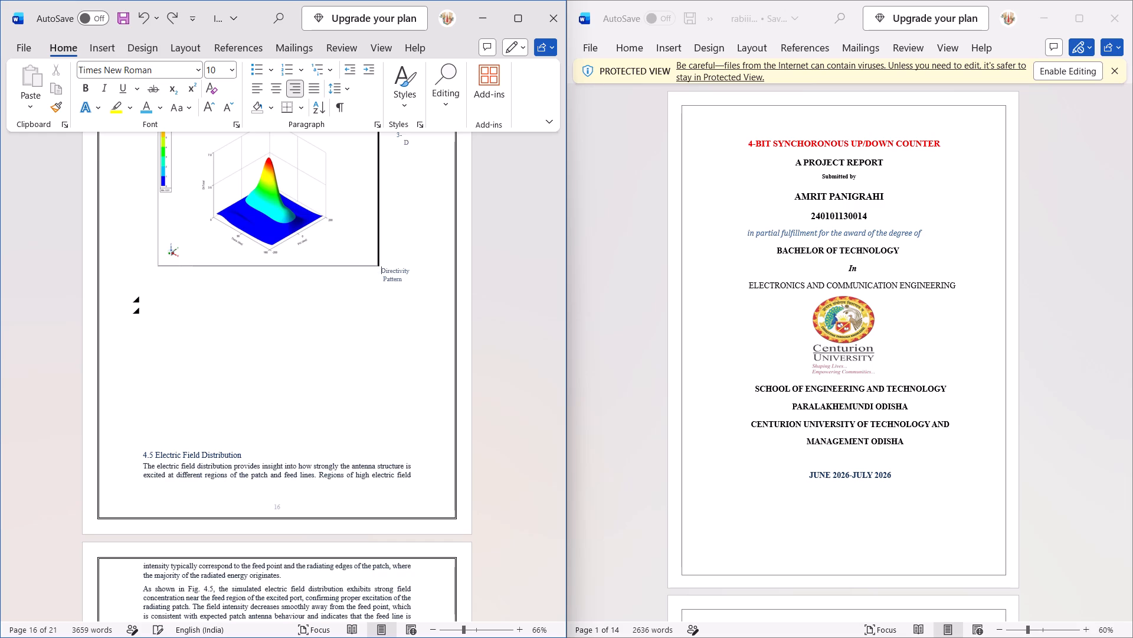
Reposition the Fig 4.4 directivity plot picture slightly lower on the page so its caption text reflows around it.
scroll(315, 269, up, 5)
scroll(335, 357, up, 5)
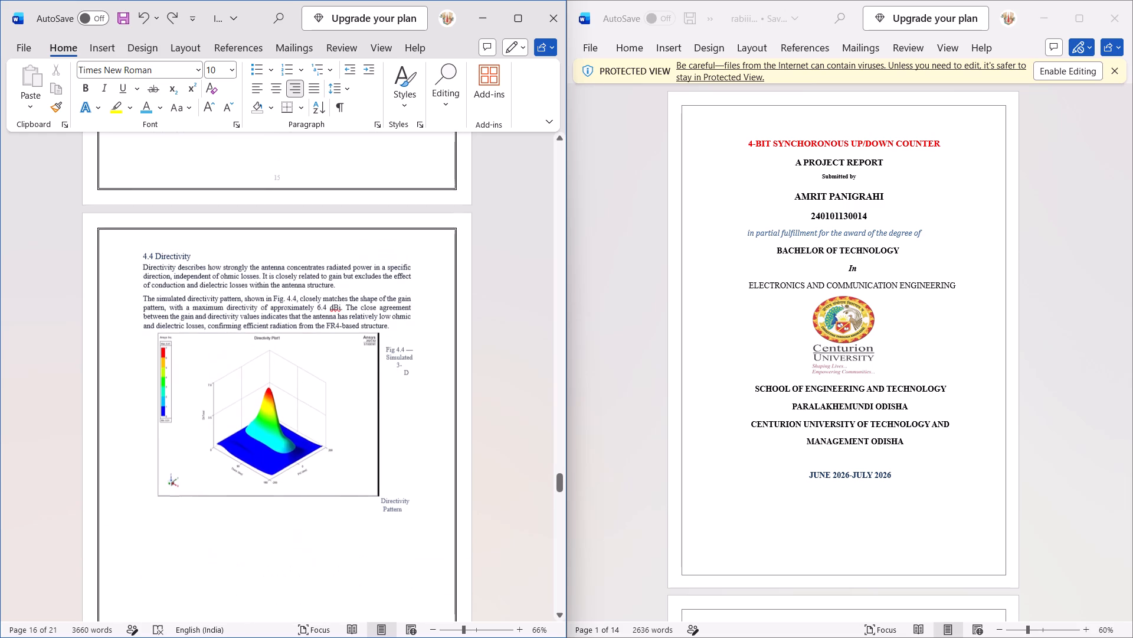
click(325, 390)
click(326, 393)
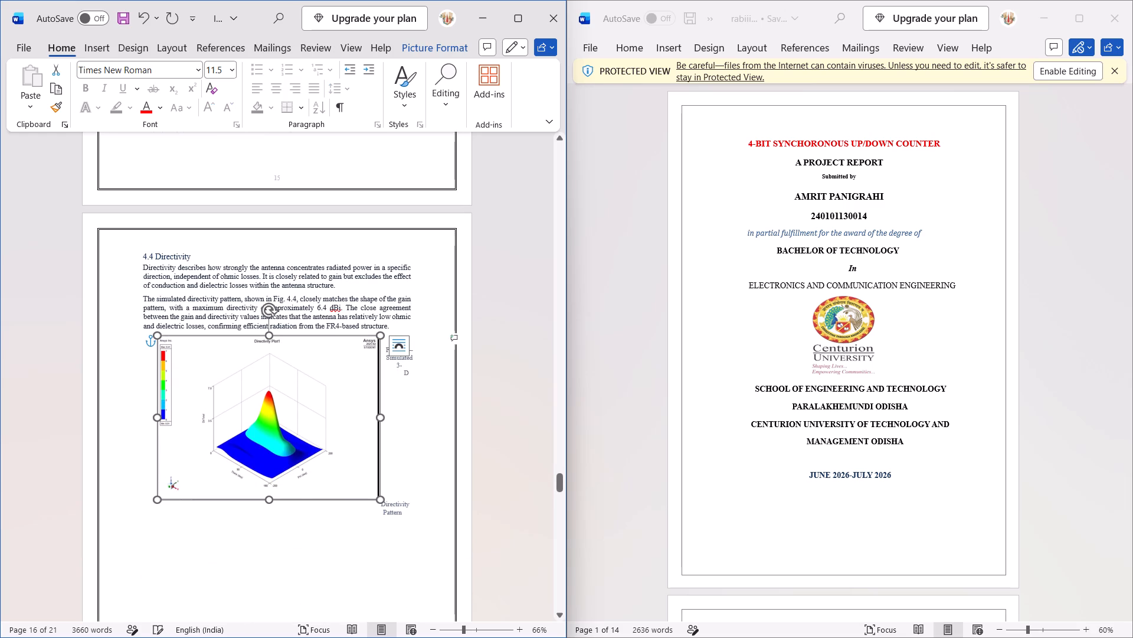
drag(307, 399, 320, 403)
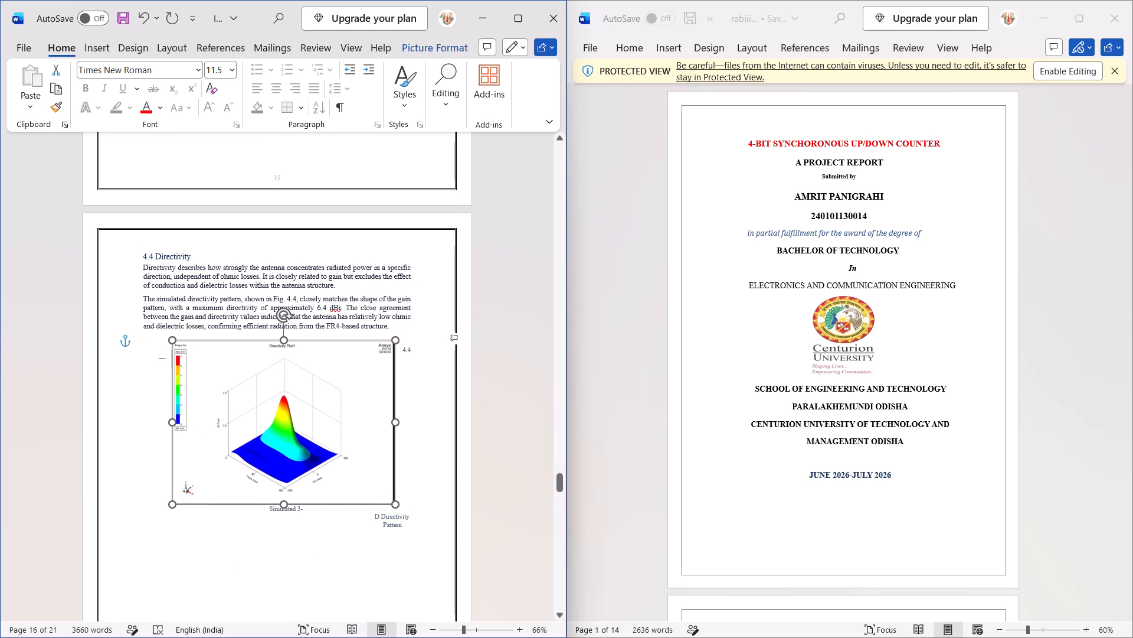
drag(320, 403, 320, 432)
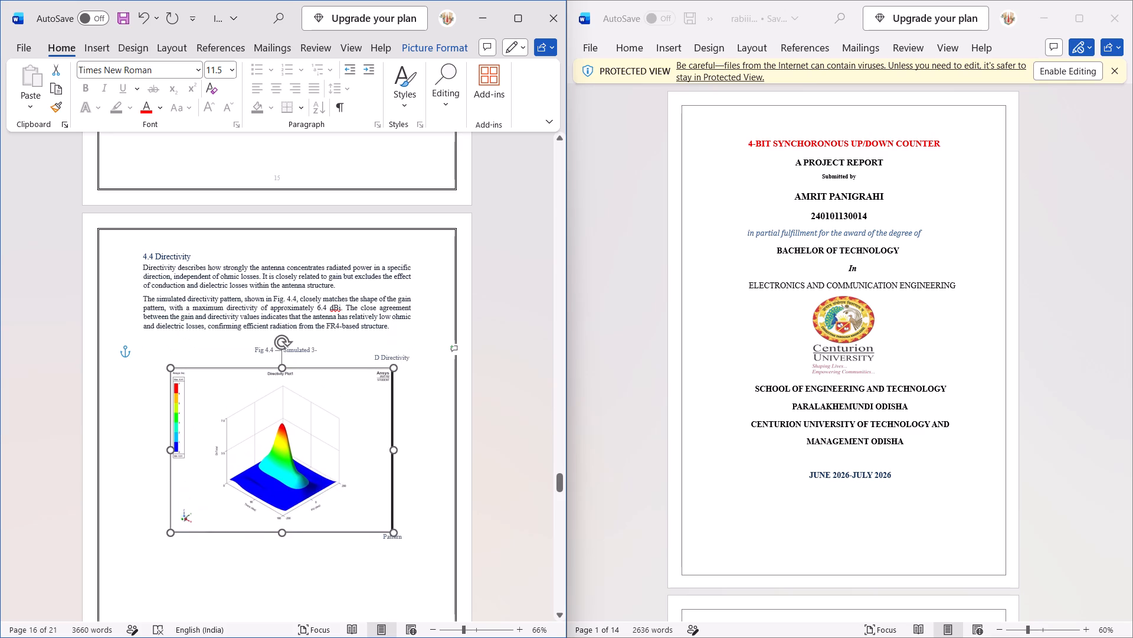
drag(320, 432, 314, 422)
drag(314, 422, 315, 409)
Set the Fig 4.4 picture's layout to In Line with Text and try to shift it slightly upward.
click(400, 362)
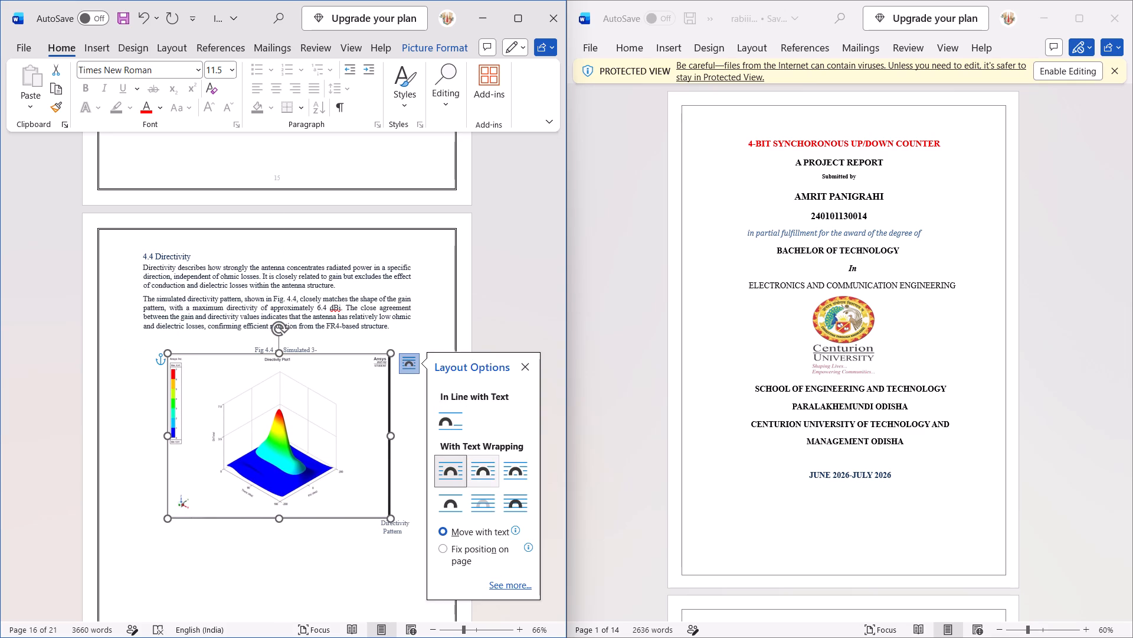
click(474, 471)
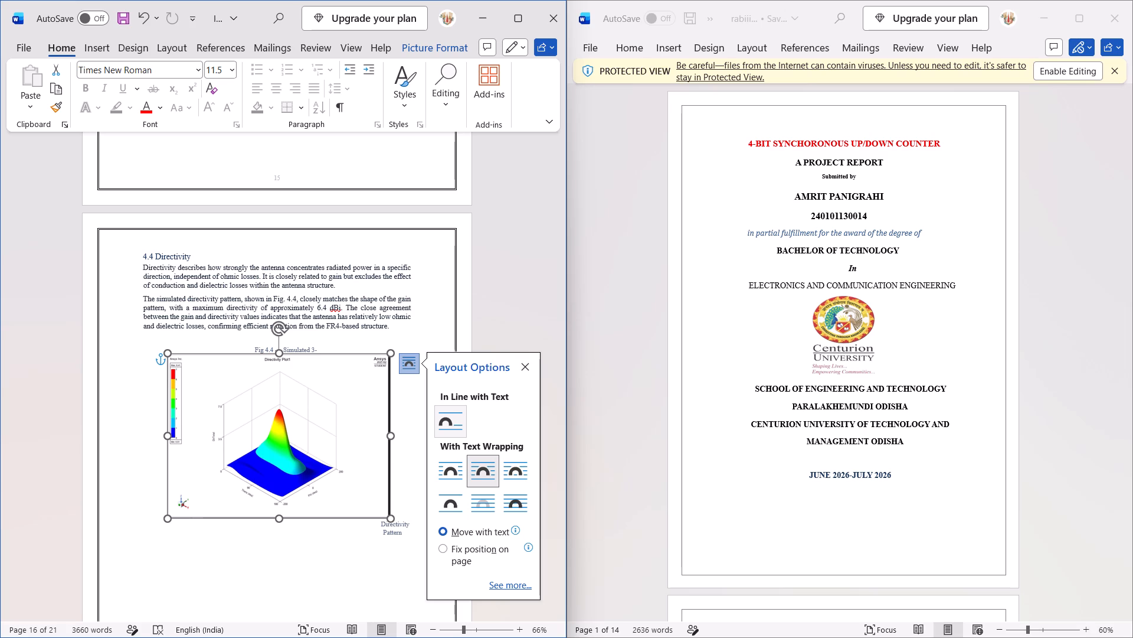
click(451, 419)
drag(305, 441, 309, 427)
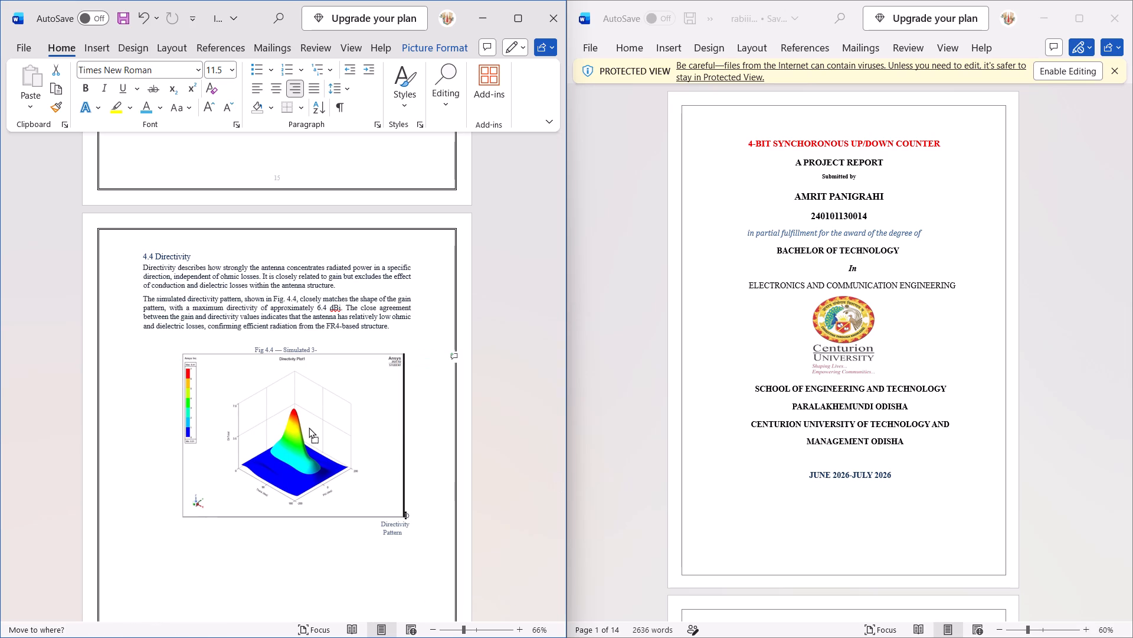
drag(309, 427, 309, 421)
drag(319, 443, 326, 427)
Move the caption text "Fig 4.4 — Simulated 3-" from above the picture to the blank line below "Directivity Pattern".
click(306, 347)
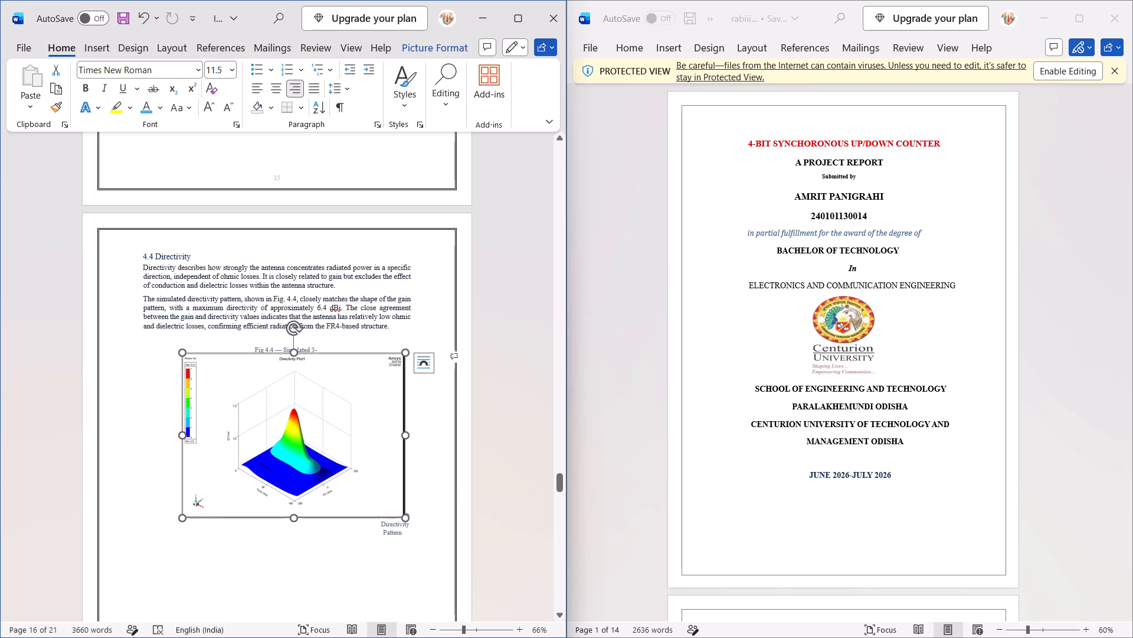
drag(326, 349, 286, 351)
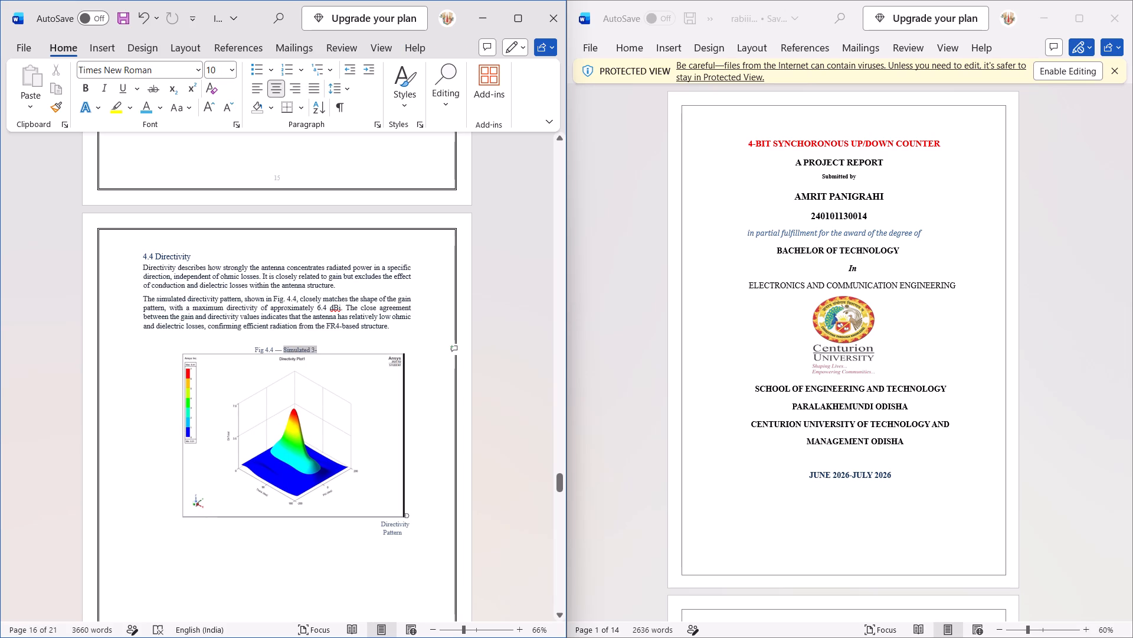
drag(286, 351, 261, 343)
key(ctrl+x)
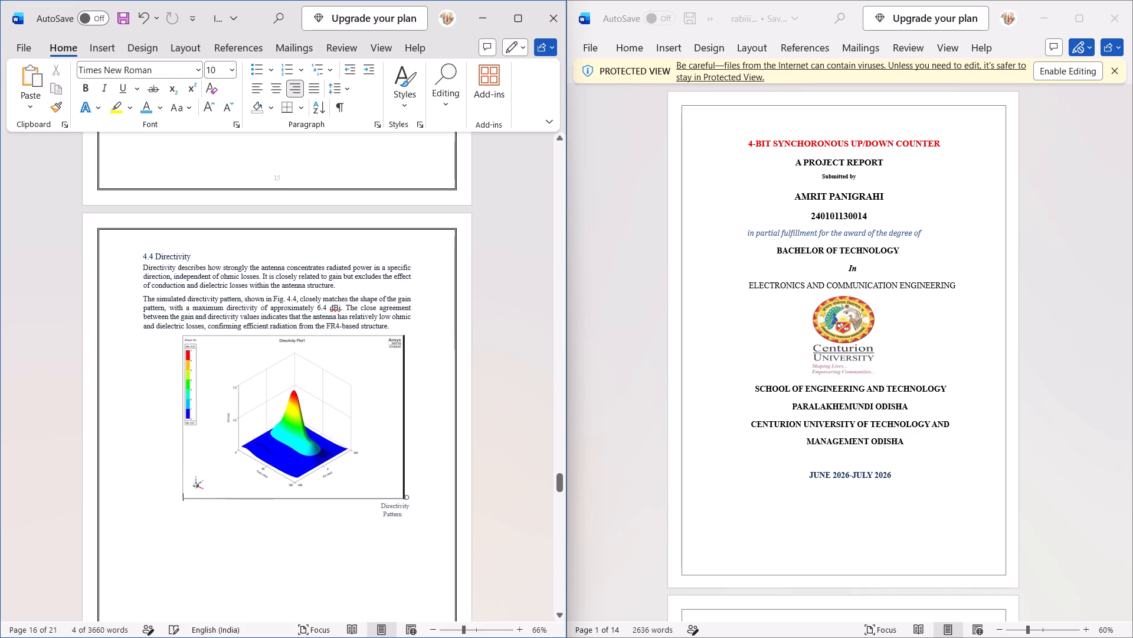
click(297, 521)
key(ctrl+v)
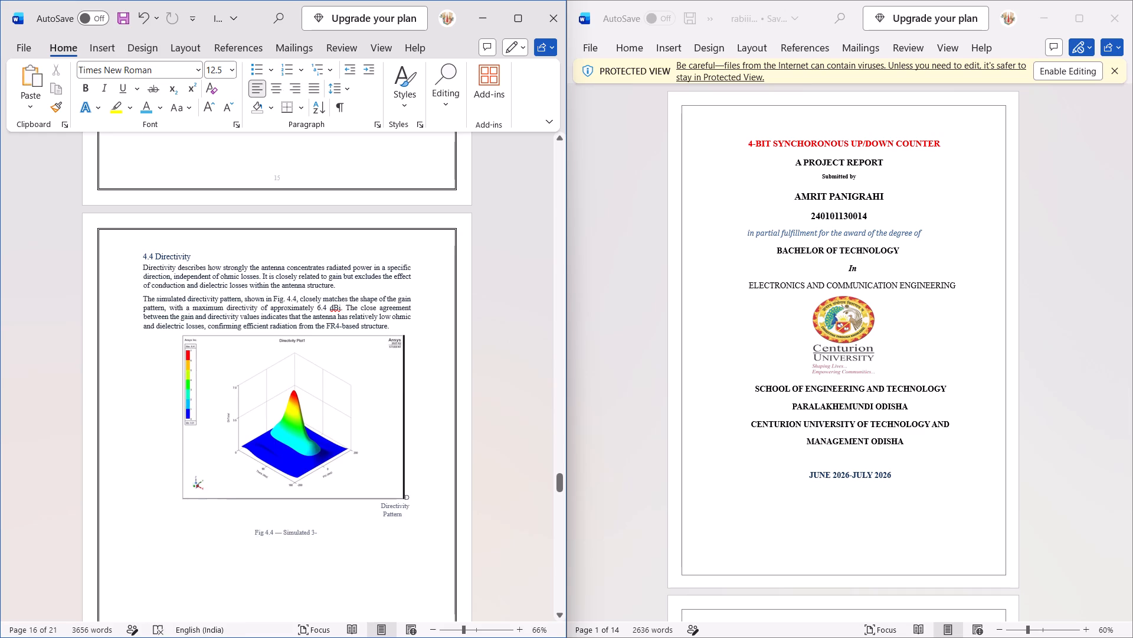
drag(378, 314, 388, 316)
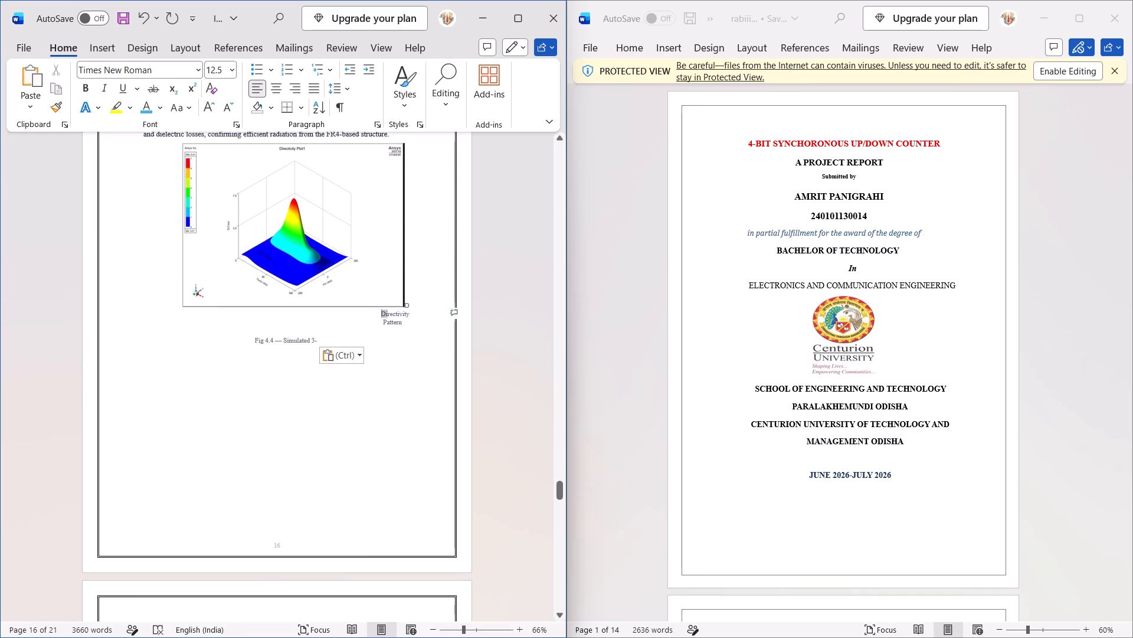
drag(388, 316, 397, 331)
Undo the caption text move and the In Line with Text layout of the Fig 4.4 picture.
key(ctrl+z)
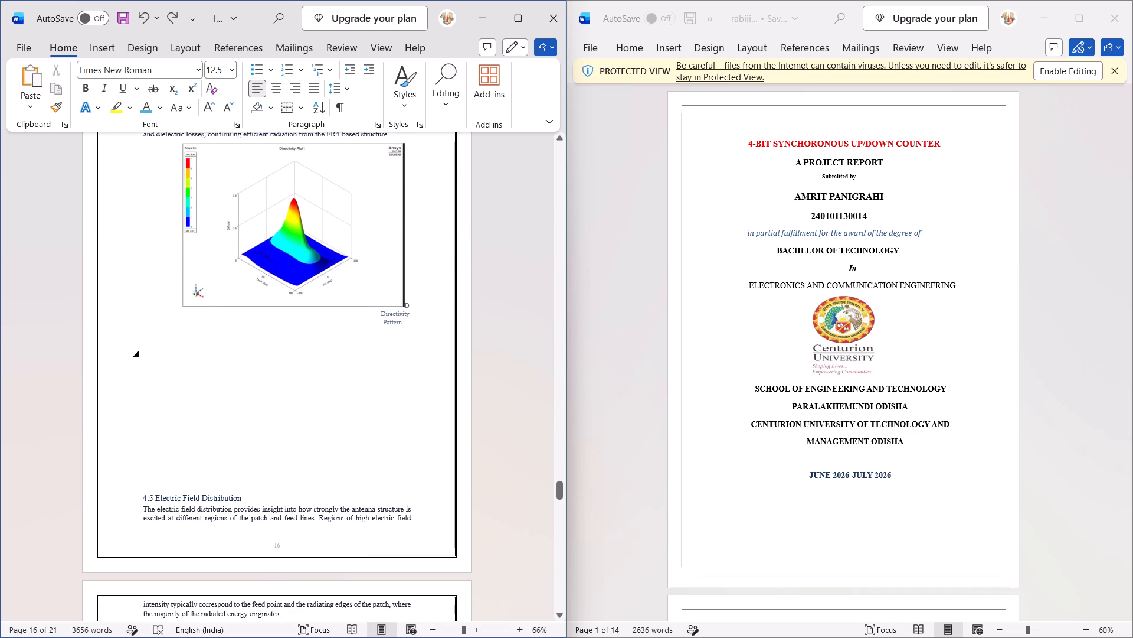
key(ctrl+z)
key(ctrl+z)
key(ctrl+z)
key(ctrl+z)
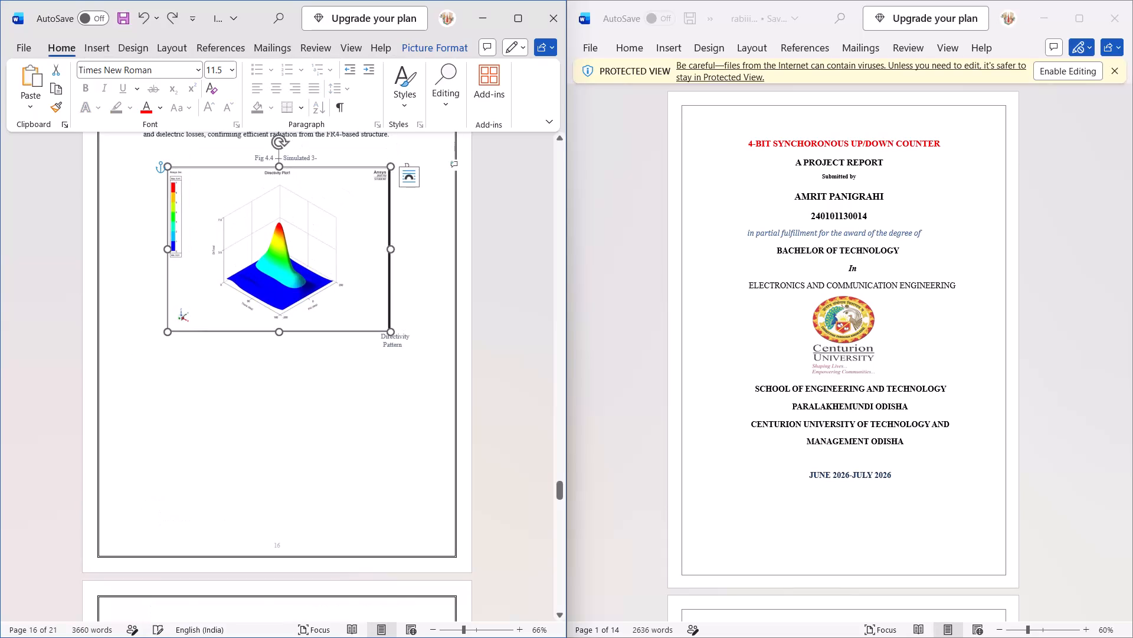
Undo the Fig 4.4 picture repositioning and the latest blank-line deletions before "4.5 Electric Field Distribution".
key(ctrl+z)
key(ctrl+z)
key(ctrl+z)
key(ctrl+z)
key(ctrl+z)
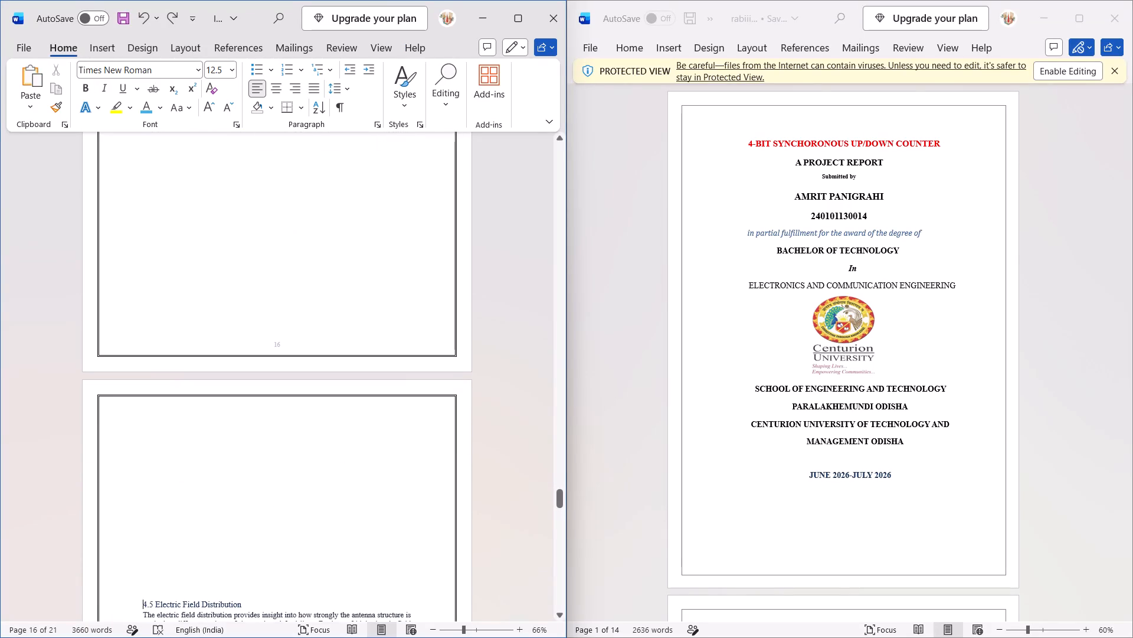
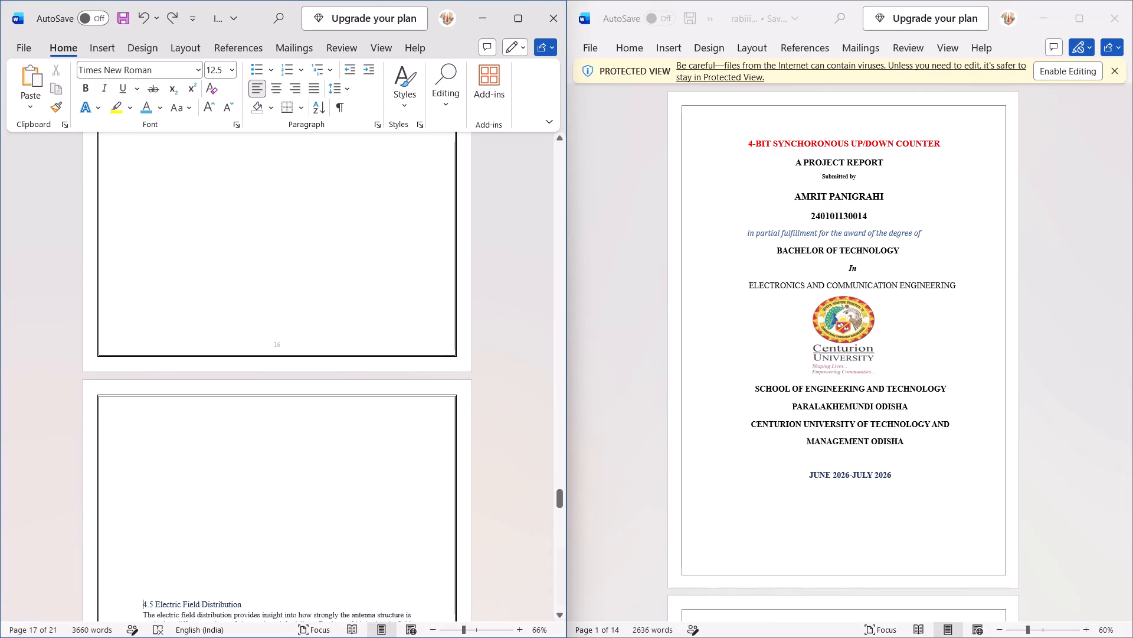
click(476, 629)
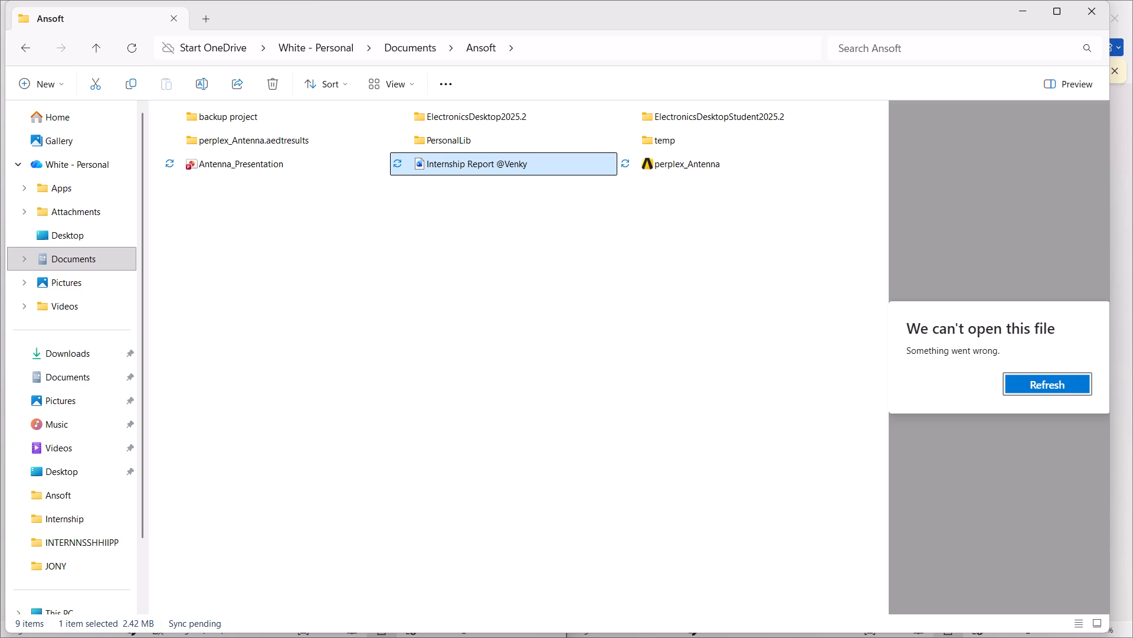
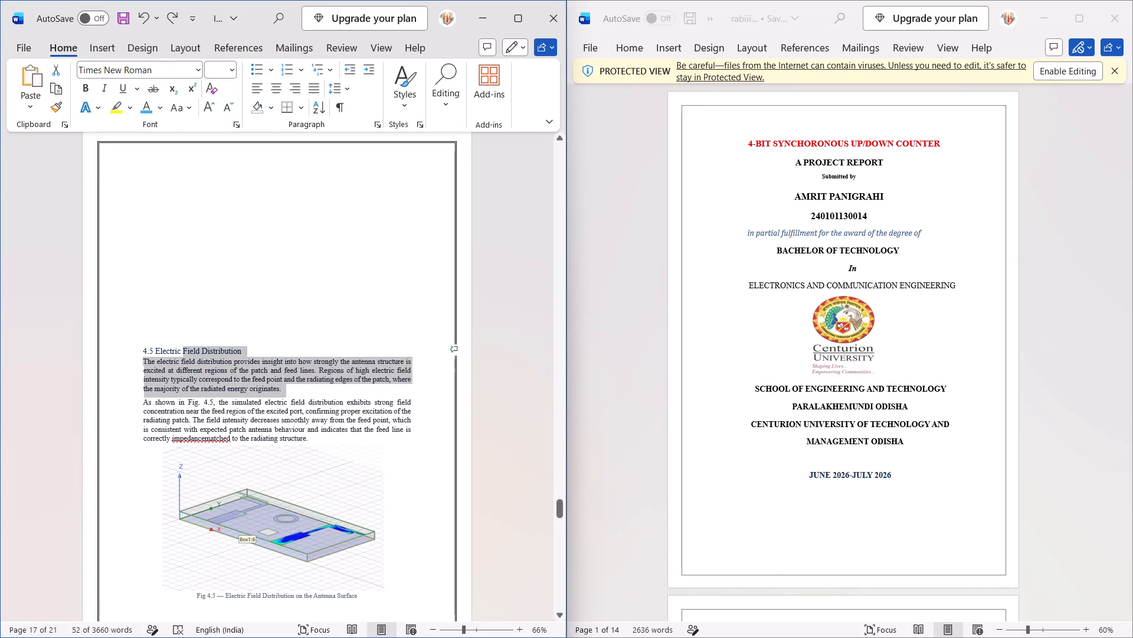
Undo the last three blank-line edits before the "4.5 Electric Field Distribution" heading and review the spacing below the Fig 4.4 picture.
scroll(526, 308, up, 8)
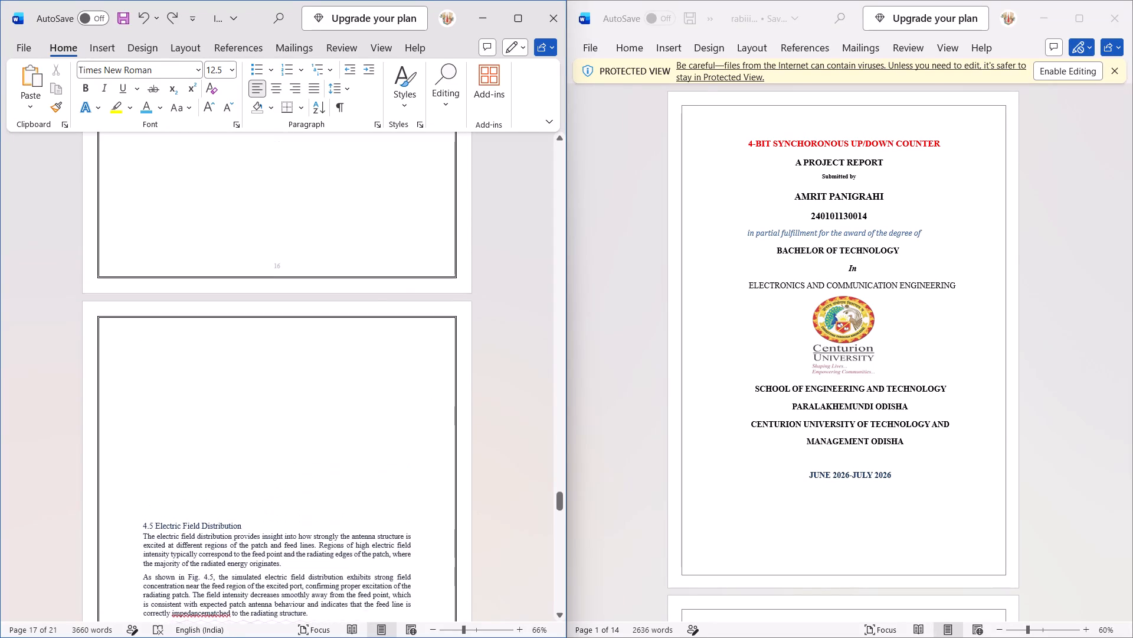
scroll(530, 308, up, 19)
scroll(538, 330, up, 6)
scroll(507, 402, down, 5)
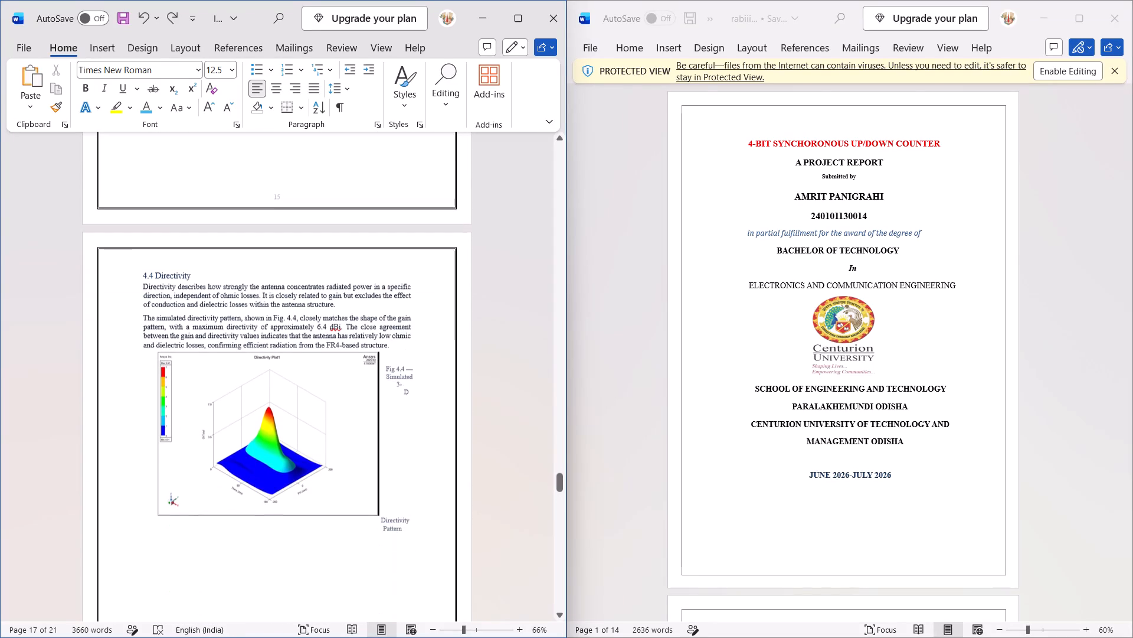
key(ctrl+z)
key(ctrl+z)
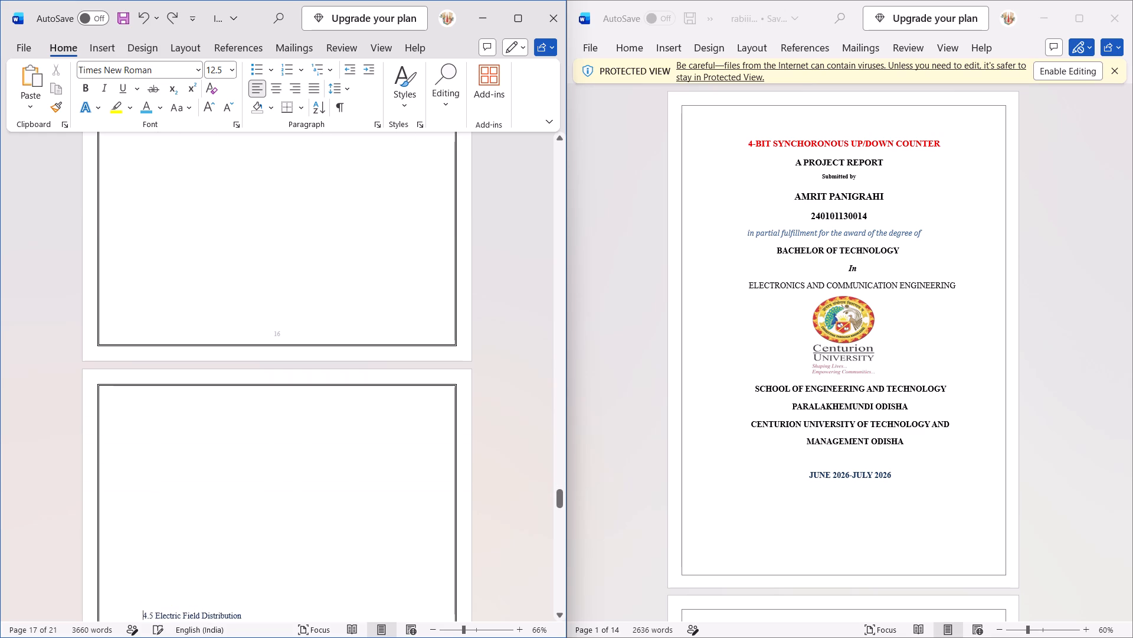
key(ctrl+z)
ctrl+scroll(391, 366, up, 7)
scroll(389, 377, up, 12)
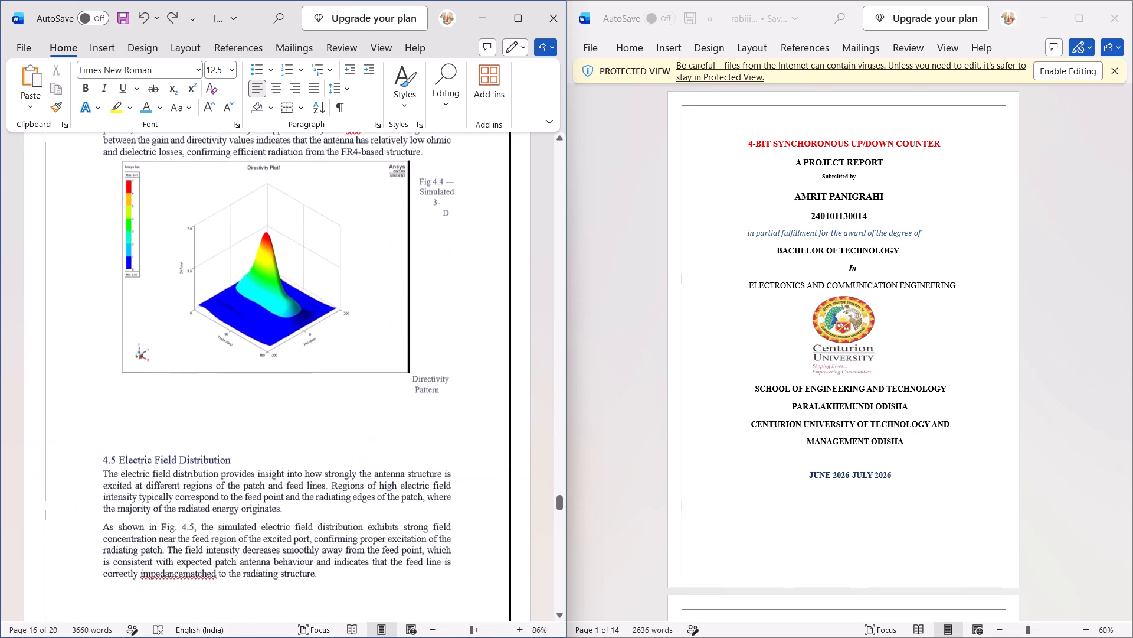
Insert blank lines before the Fig 4.4 caption on page 16 so it begins beneath the directivity plot.
scroll(394, 377, up, 3)
click(418, 333)
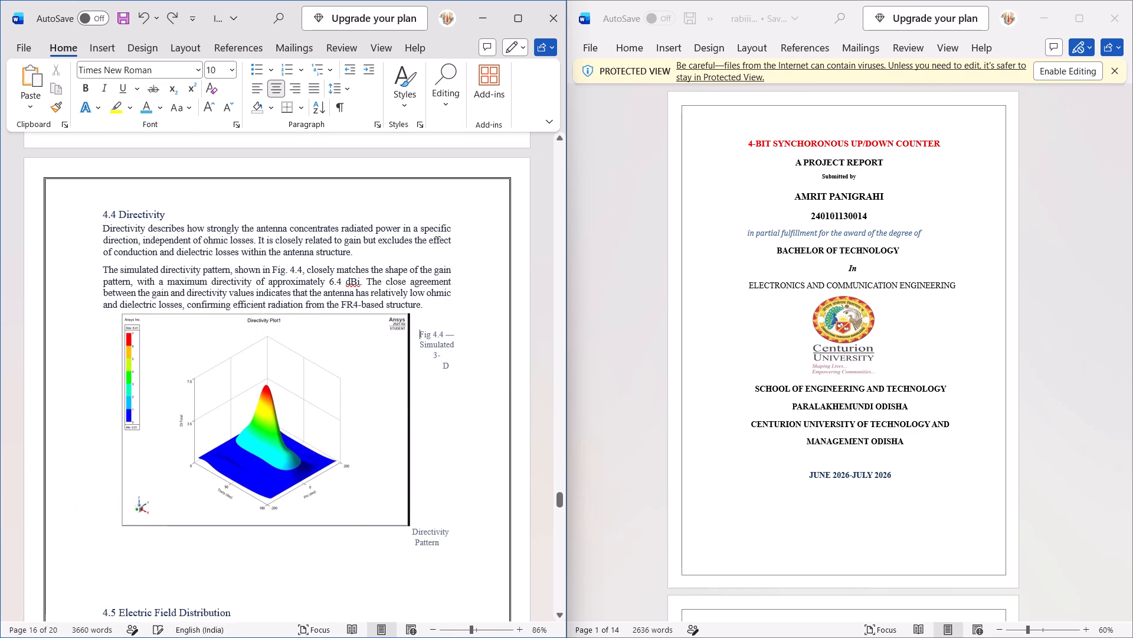
key(Return)
key(Return)
key(Return)
key(Return)
key(Return)
key(Return)
key(Return)
key(Return)
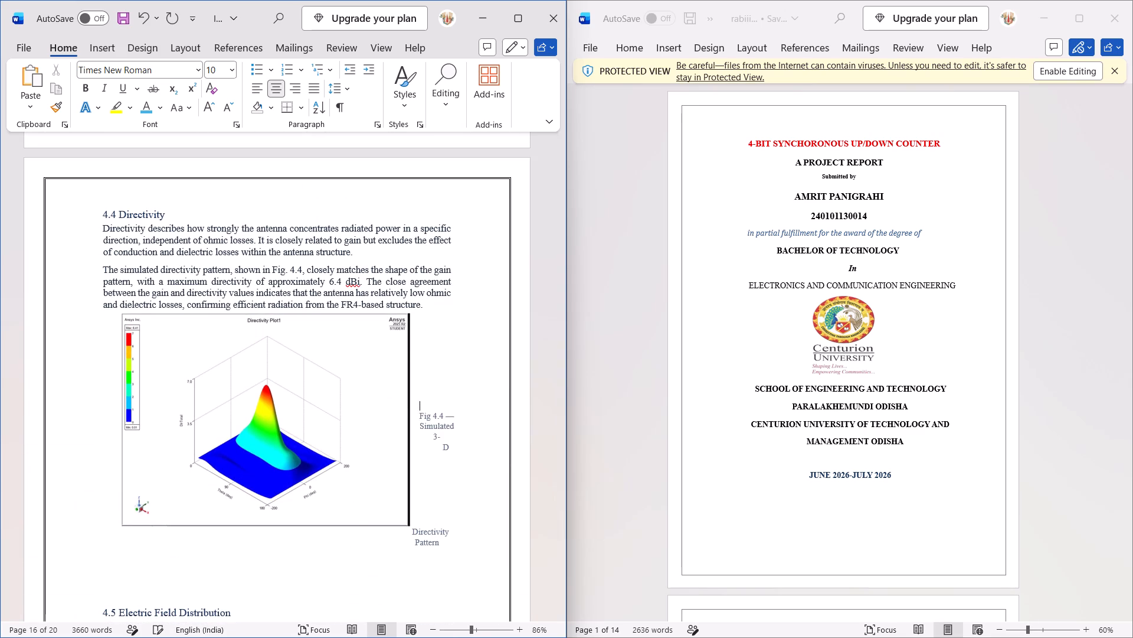
key(Return)
key(Return)
key(Return)
key(Return)
key(Return)
key(Return)
key(Return)
key(Return)
key(Return)
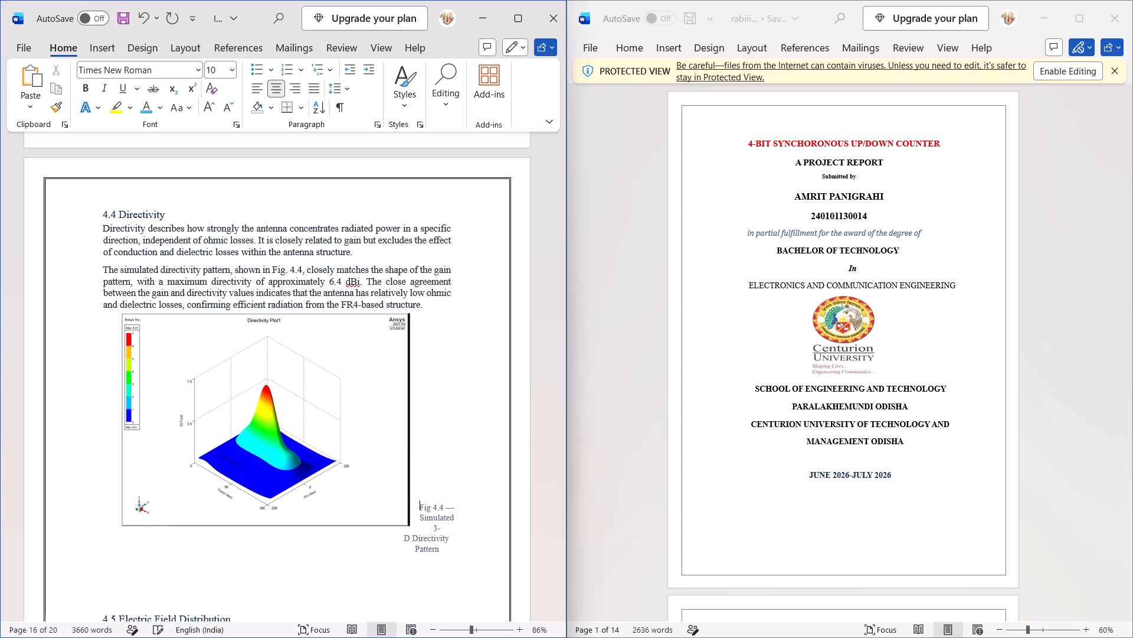
key(Return)
key(Return)
key(Return)
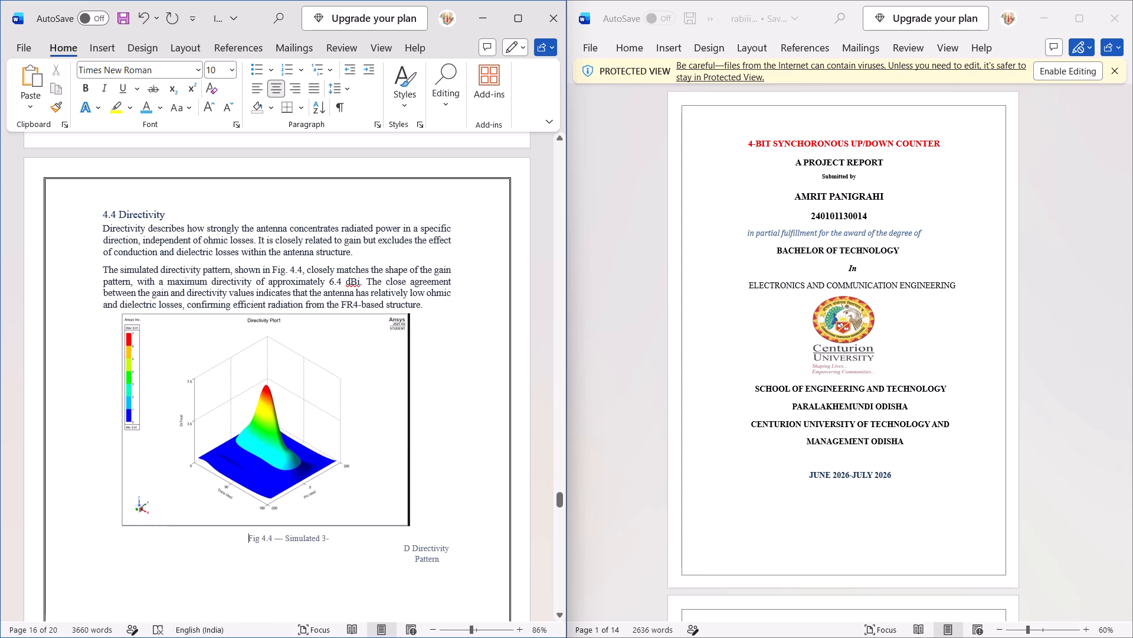
Join the split "D Directivity" text onto the "Fig 4.4 — Simulated 3-" caption line.
click(401, 545)
key(BackSpace)
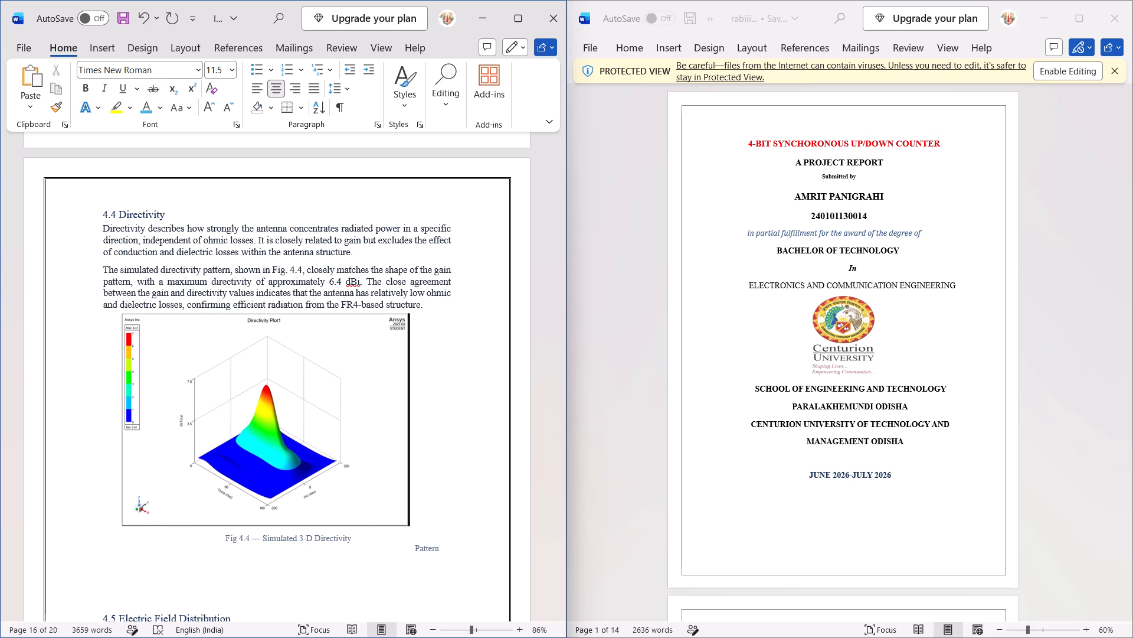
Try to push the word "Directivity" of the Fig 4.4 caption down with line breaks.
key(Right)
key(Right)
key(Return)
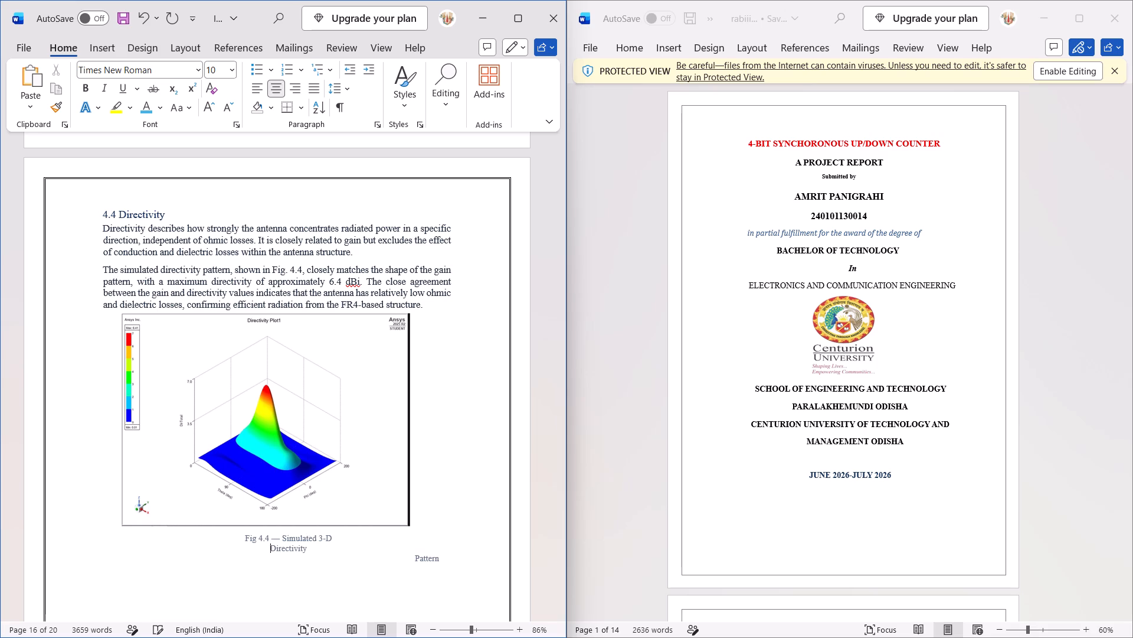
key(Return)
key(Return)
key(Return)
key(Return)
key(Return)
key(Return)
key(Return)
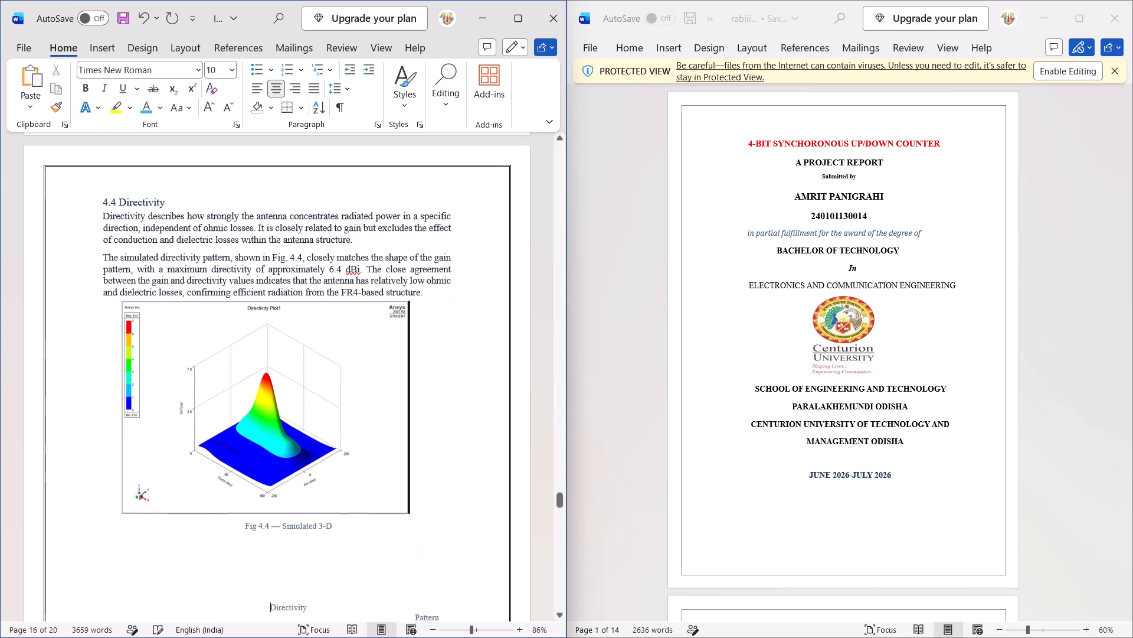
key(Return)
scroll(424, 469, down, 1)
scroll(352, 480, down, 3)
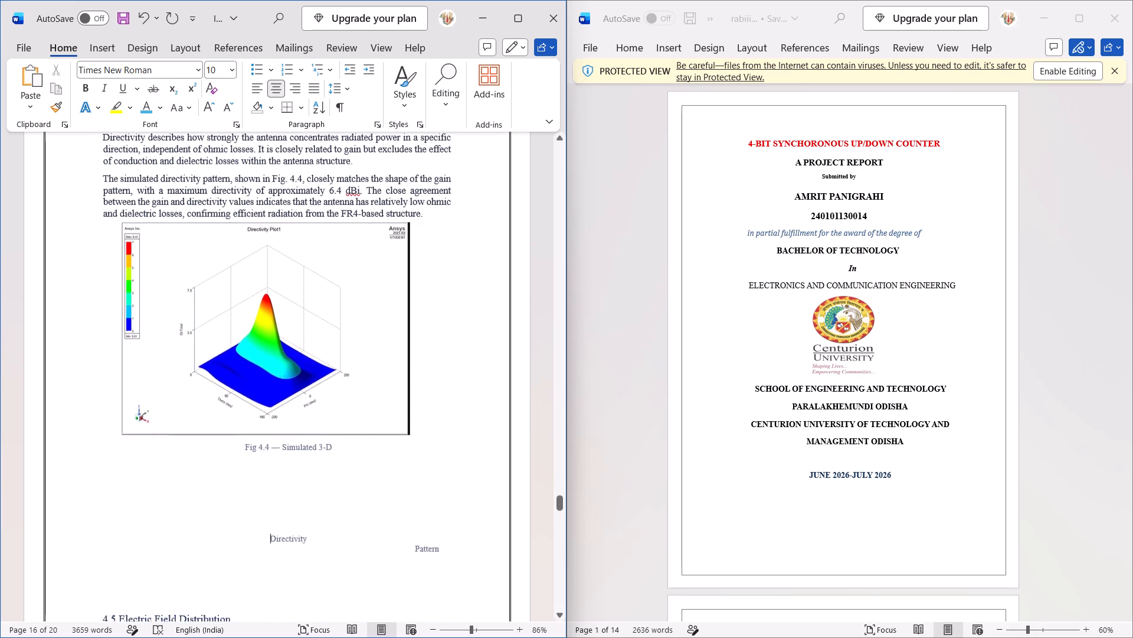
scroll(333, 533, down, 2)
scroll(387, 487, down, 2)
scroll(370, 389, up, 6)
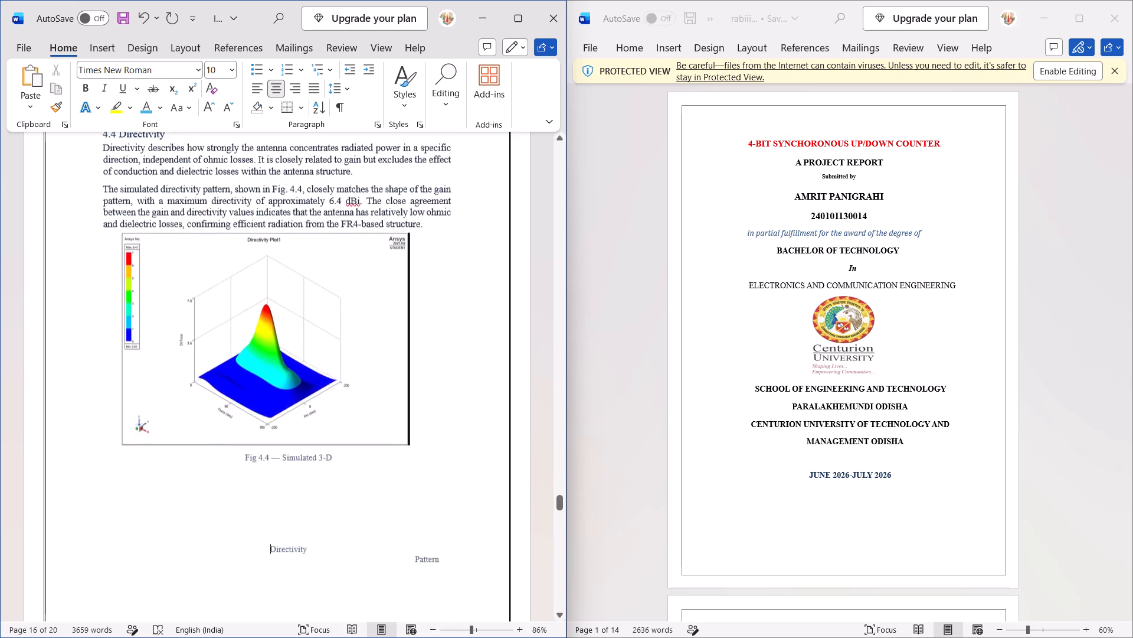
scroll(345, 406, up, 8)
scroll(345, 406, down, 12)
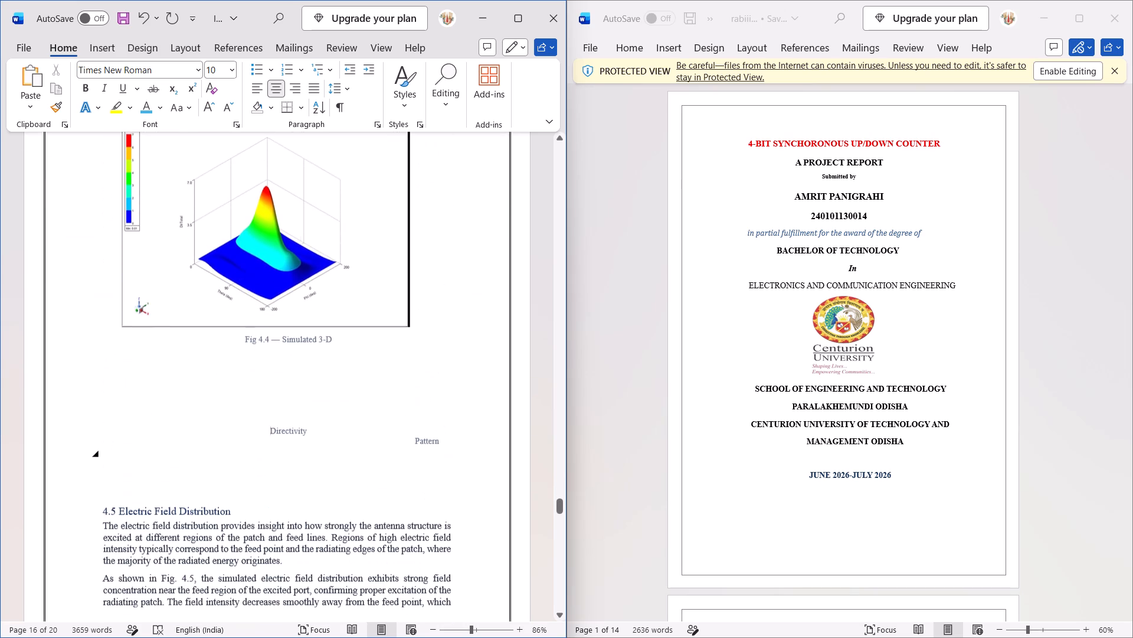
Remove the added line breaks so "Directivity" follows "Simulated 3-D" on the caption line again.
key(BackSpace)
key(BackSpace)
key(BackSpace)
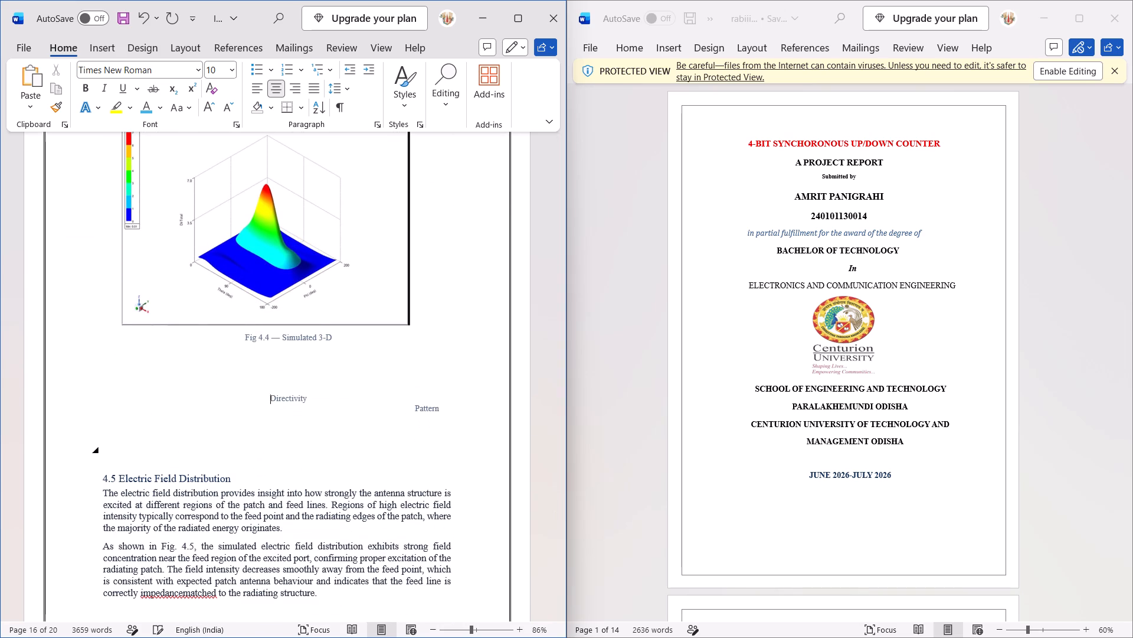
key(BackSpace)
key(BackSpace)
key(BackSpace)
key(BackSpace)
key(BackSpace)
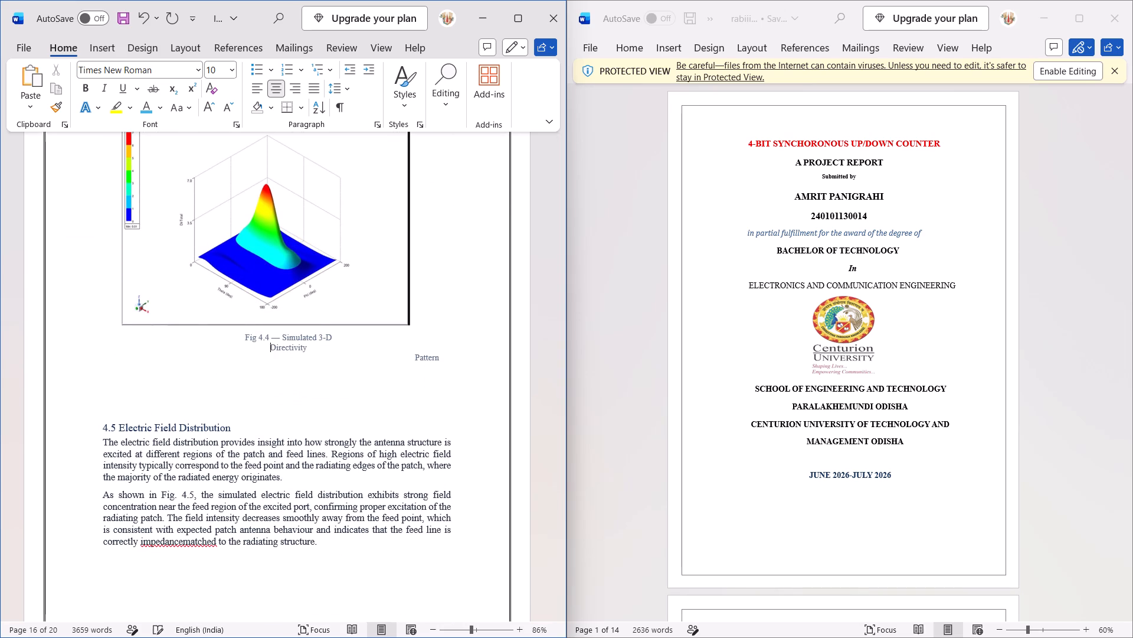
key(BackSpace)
Bring the stray word "Pattern" up onto the centred line "Fig 4.4 — Simulated 3-D Directivity Pattern".
key(Right)
key(Right)
key(Right)
key(Right)
key(Right)
key(Right)
key(Right)
key(Right)
key(Right)
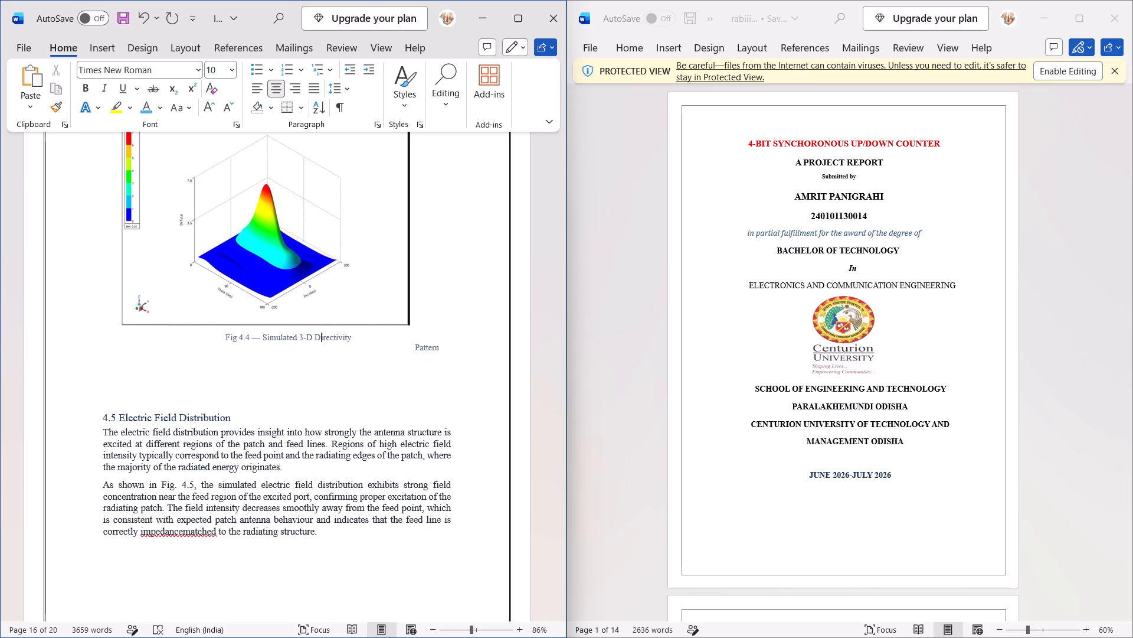
key(Down)
key(BackSpace)
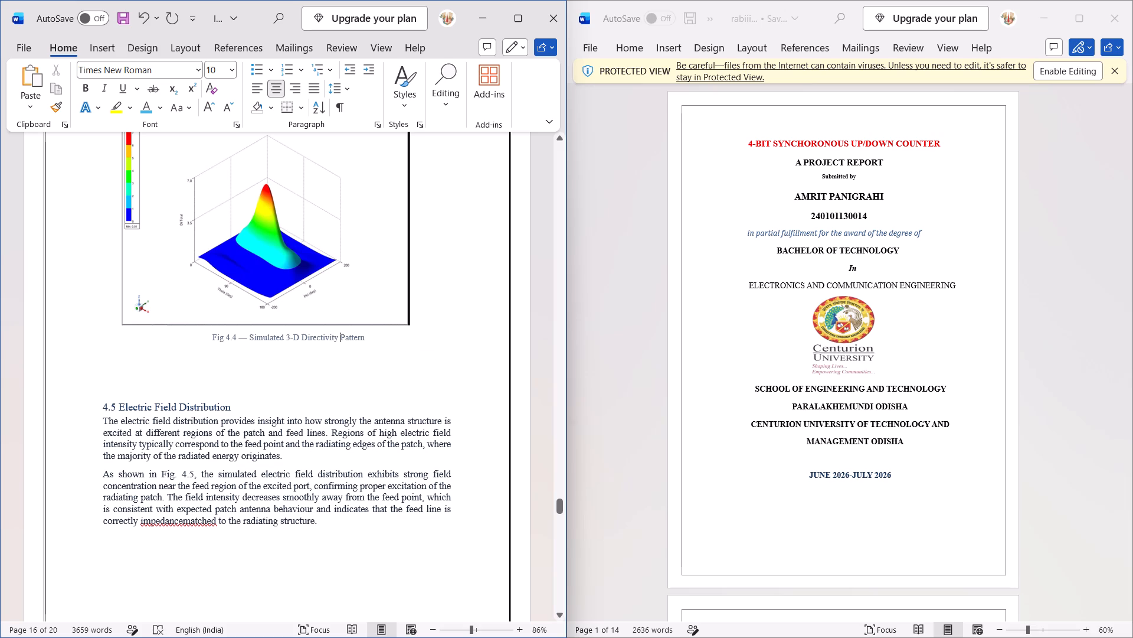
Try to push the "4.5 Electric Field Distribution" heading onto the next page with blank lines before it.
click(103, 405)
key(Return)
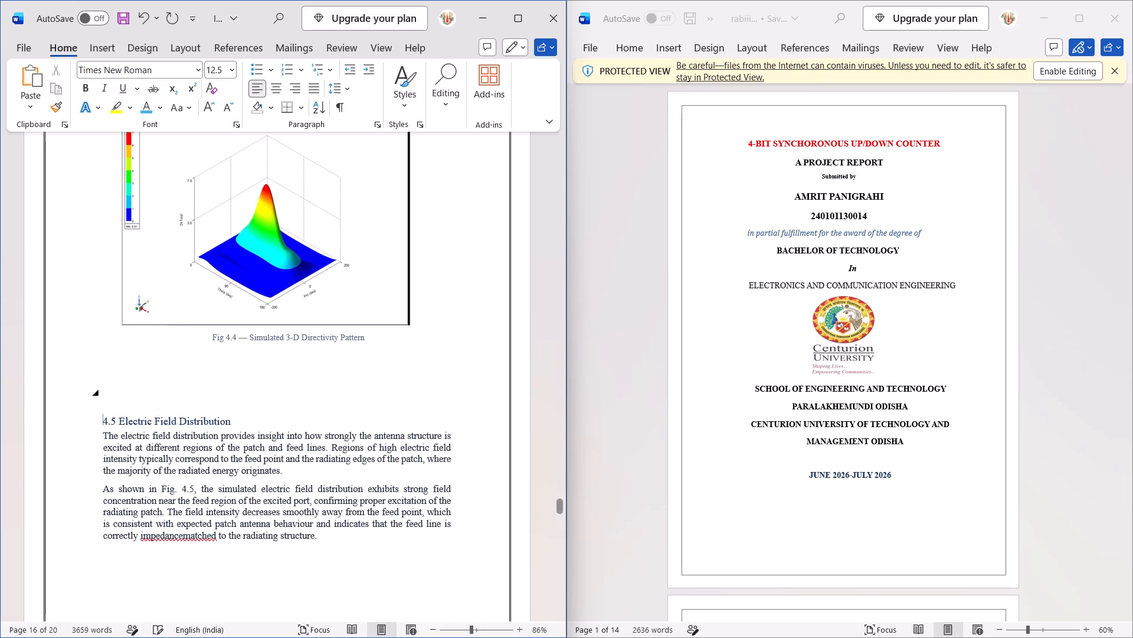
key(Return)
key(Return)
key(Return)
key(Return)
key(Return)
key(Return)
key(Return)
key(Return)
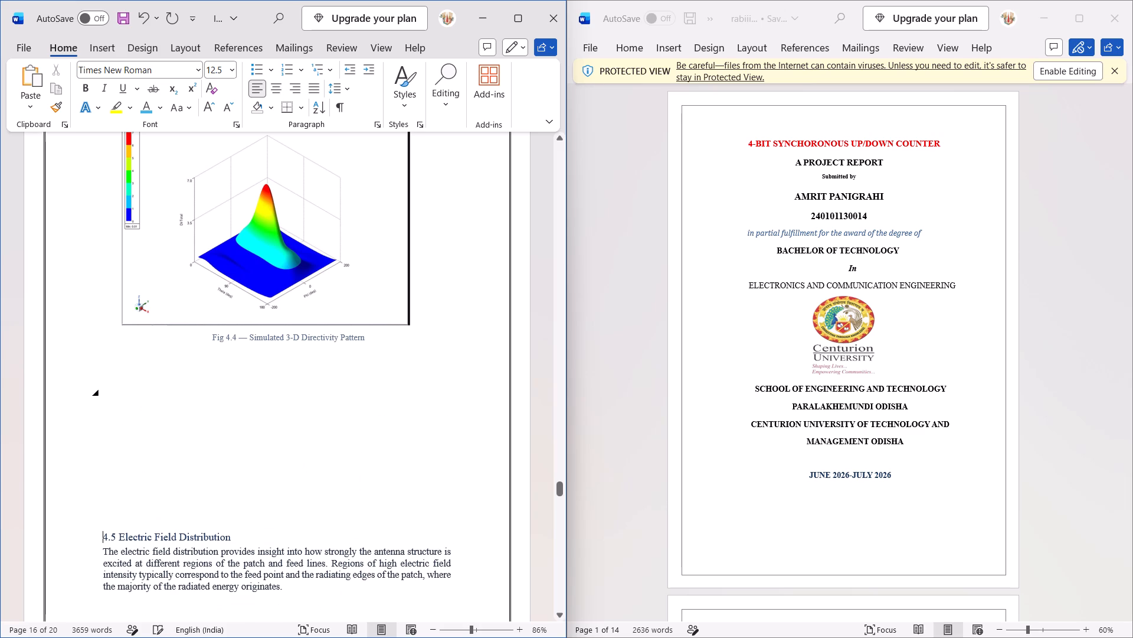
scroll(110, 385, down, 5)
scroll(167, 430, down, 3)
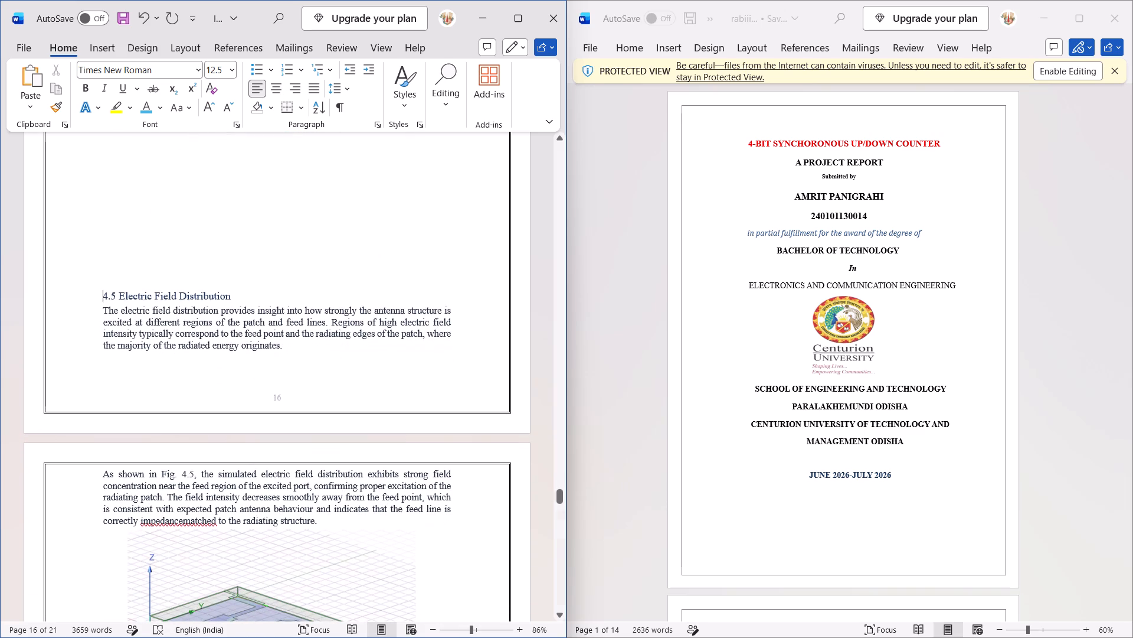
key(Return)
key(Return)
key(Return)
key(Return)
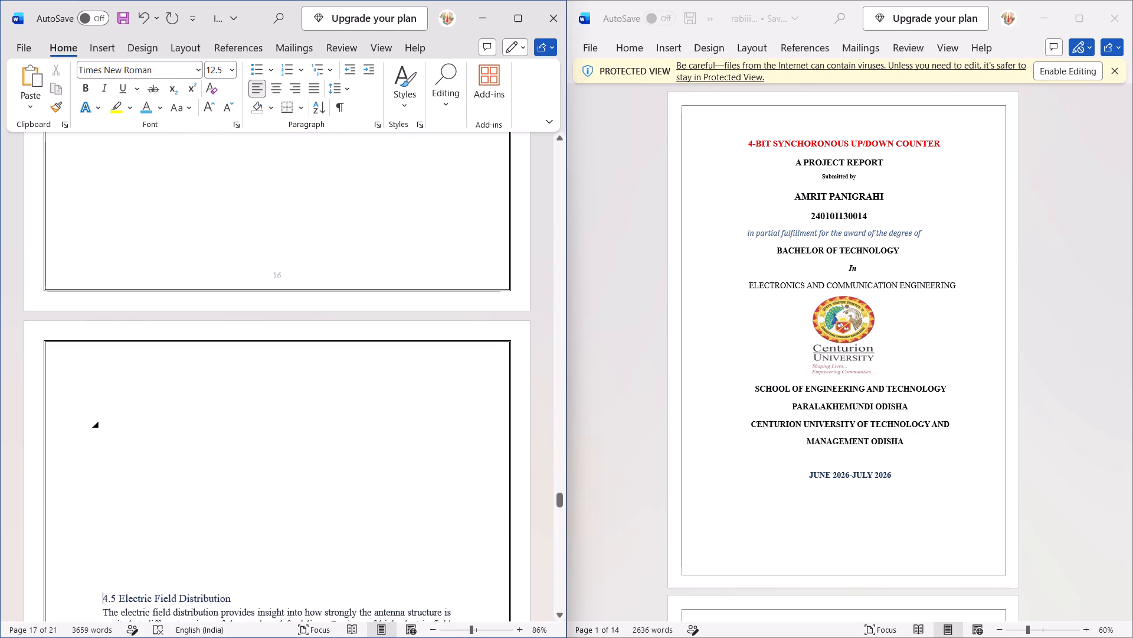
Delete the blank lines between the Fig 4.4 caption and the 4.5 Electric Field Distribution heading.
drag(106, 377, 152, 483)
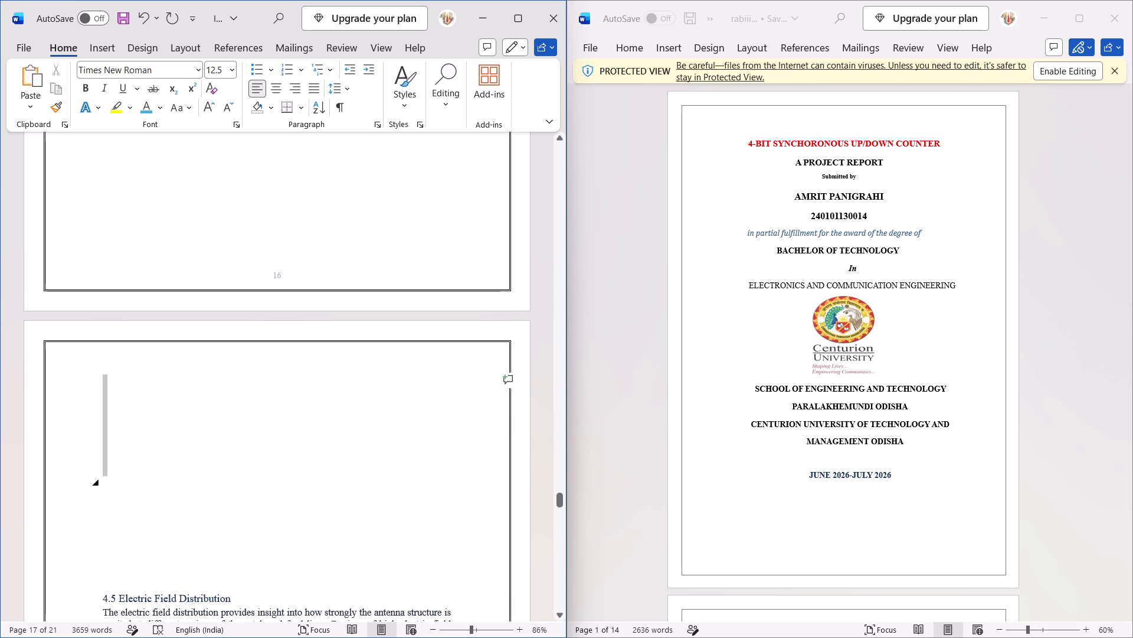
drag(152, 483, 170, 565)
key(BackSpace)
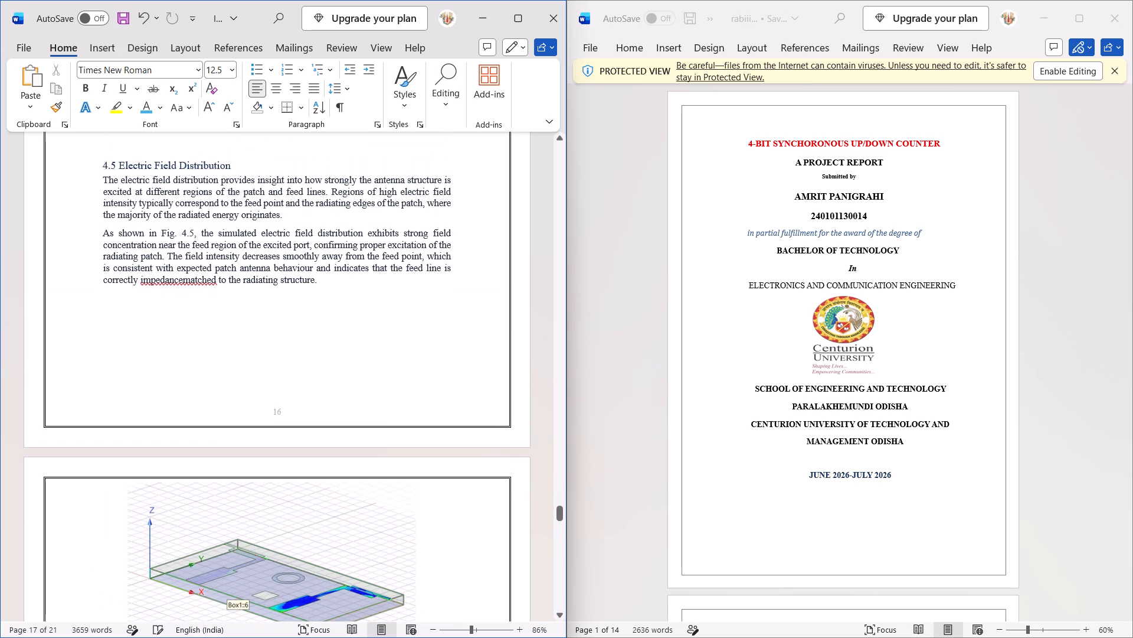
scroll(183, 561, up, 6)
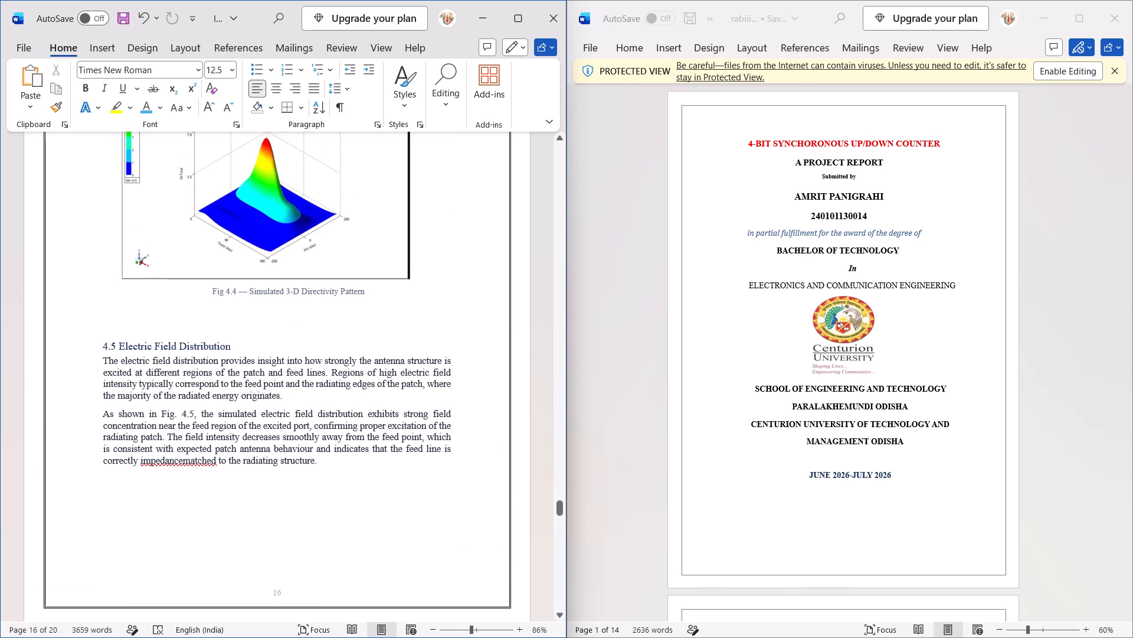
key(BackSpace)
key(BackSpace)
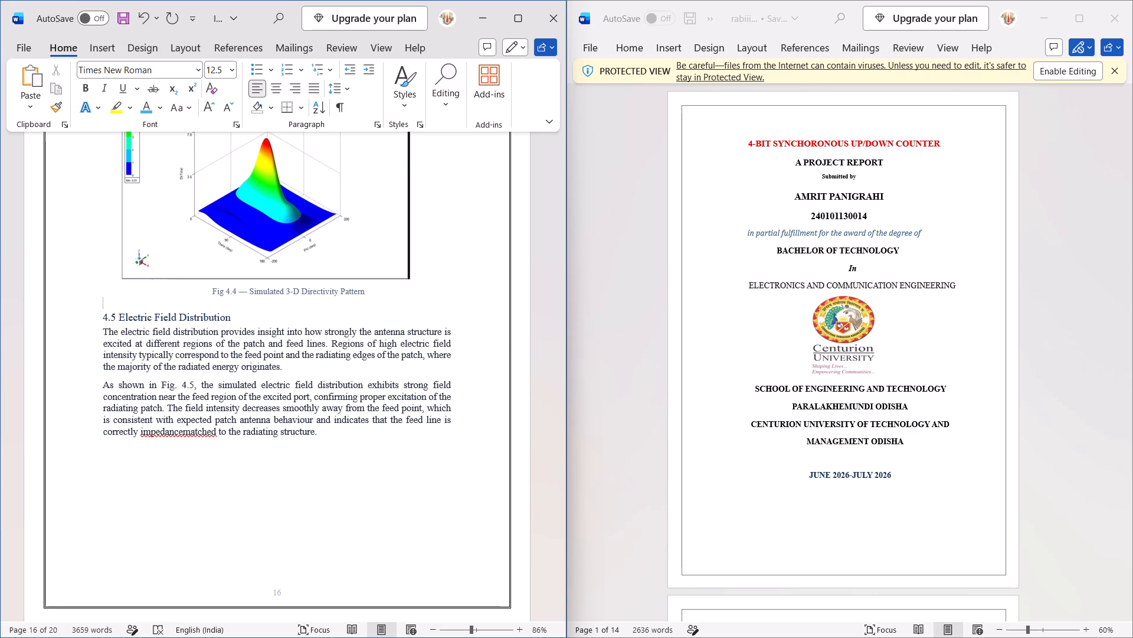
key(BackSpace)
Insert blank lines after the Fig 4.4 caption so section 4.5 Electric Field Distribution starts on the following page.
key(Return)
key(Return)
key(Return)
key(Return)
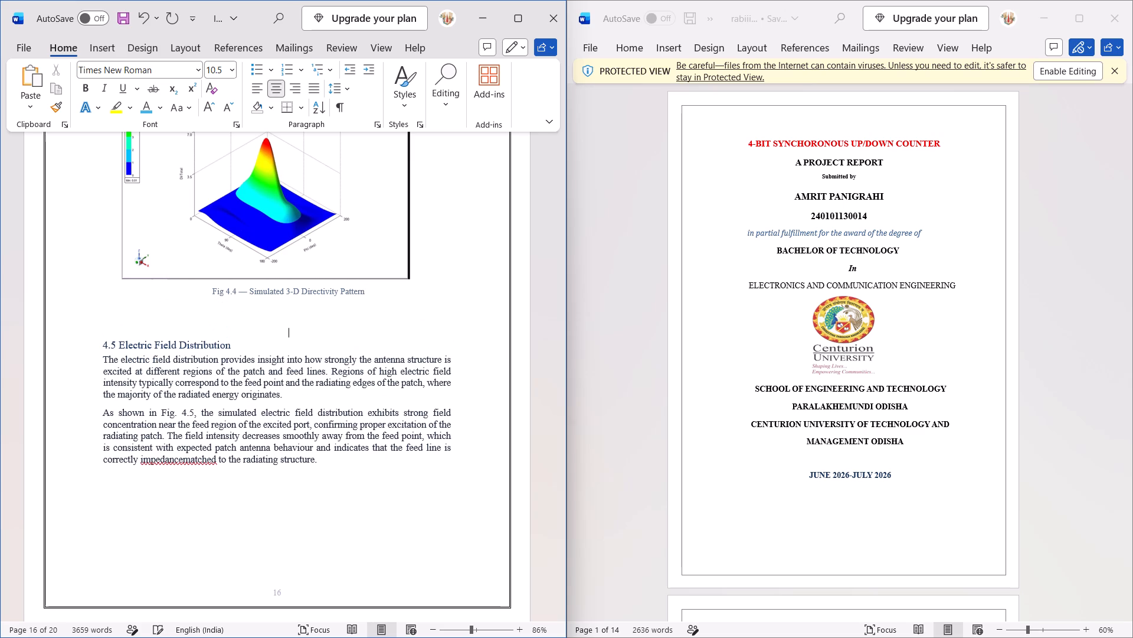
key(Return)
key(Return)
key(Return)
key(Return)
key(Return)
key(Return)
key(Return)
key(Return)
key(Return)
key(Return)
key(Return)
key(Return)
key(Return)
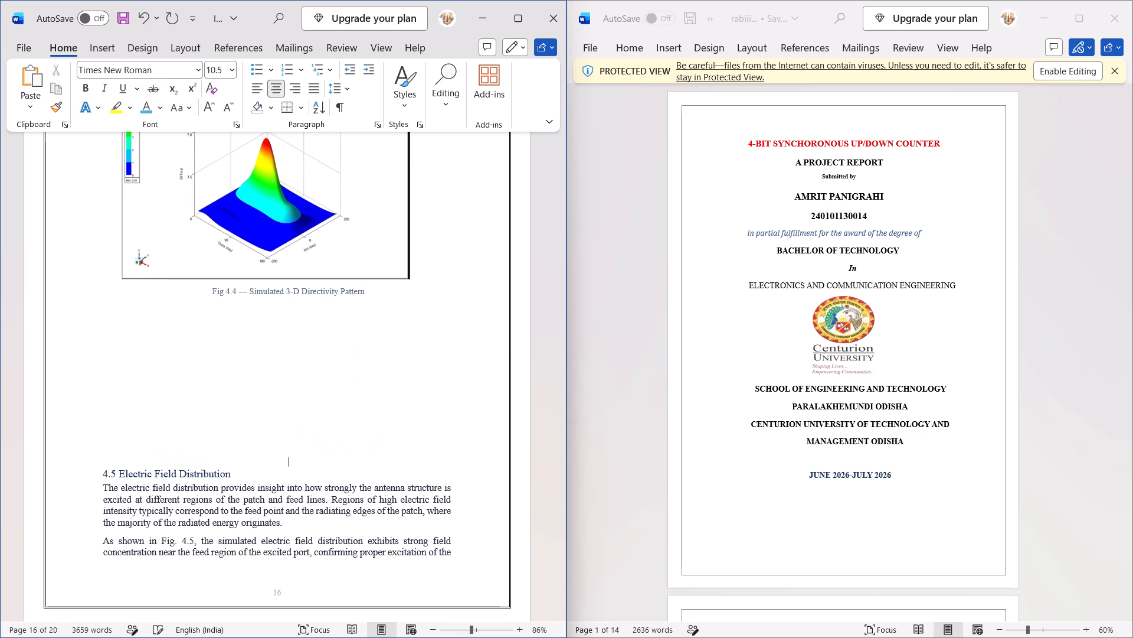
key(Return)
key(Return)
key(Return)
key(Return)
key(Return)
key(Return)
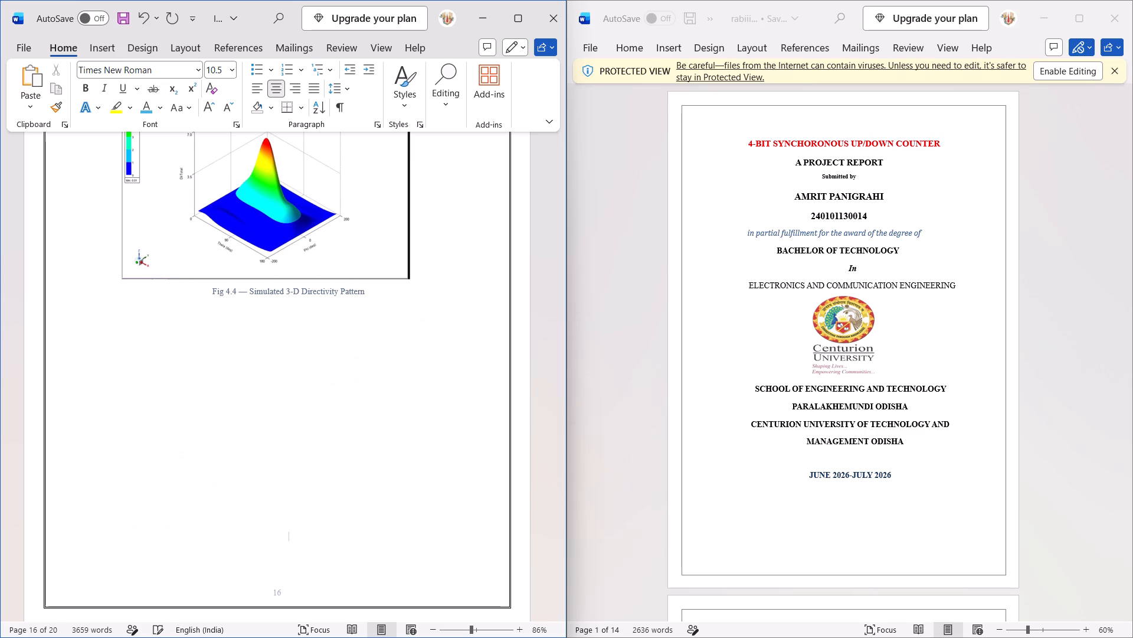
key(BackSpace)
Add one blank line above the "4.5 Electric Field Distribution" heading at the start of its page.
scroll(43, 523, down, 5)
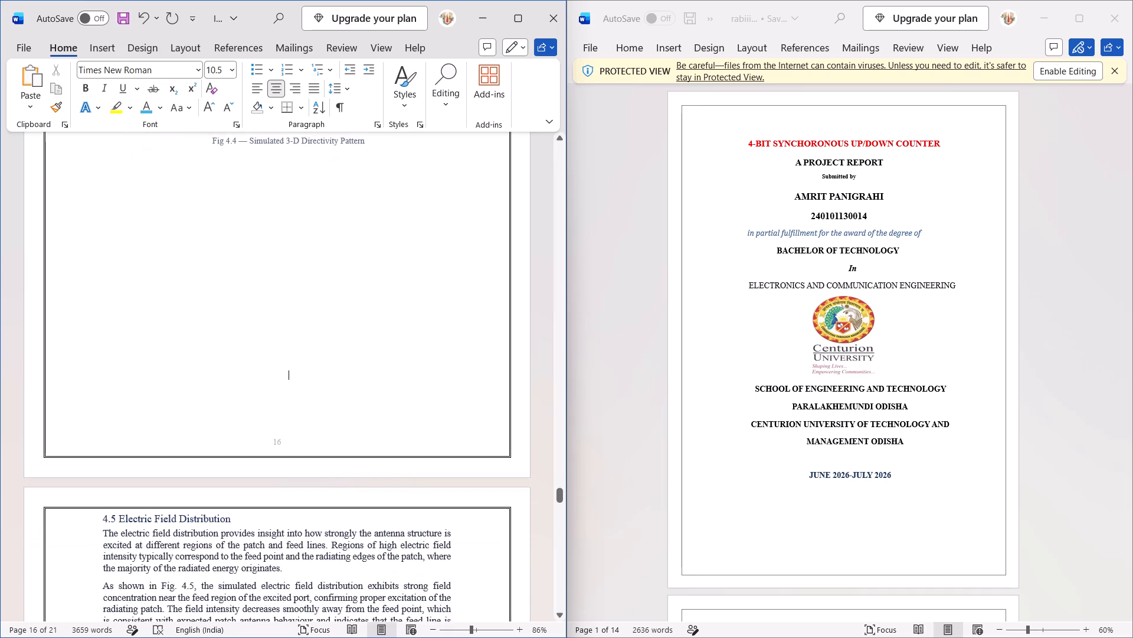
scroll(50, 514, down, 4)
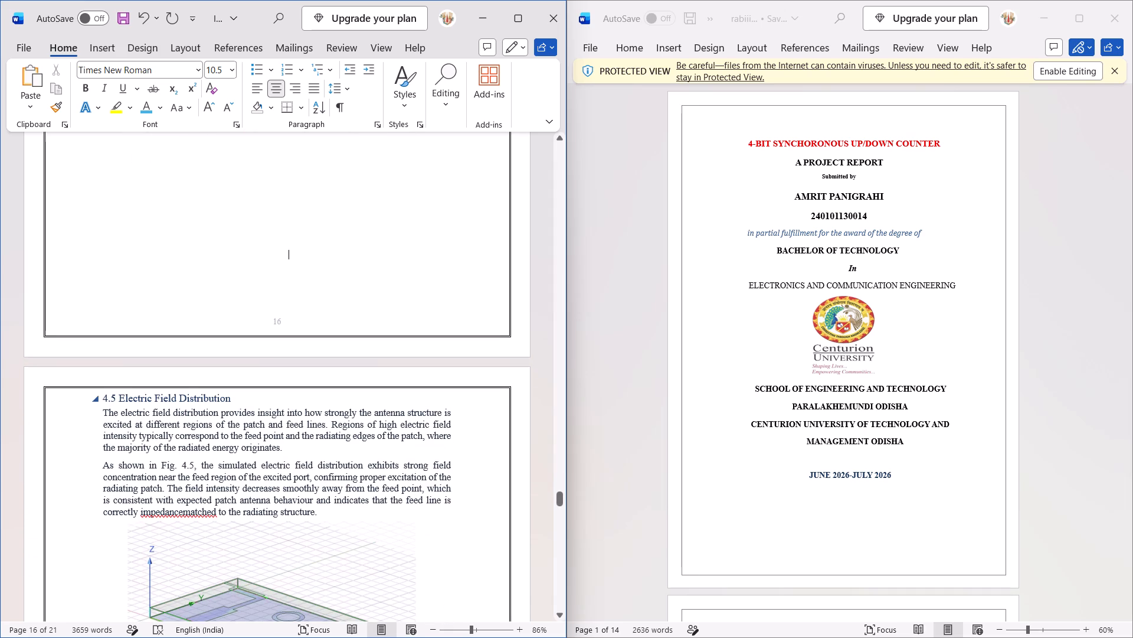
click(101, 401)
key(Return)
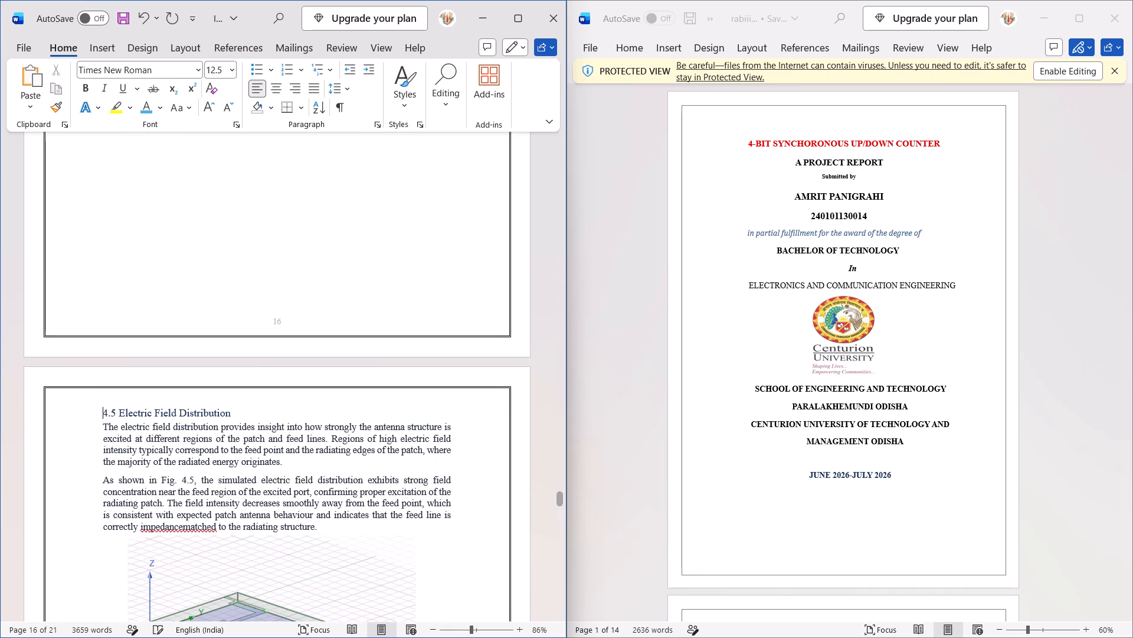
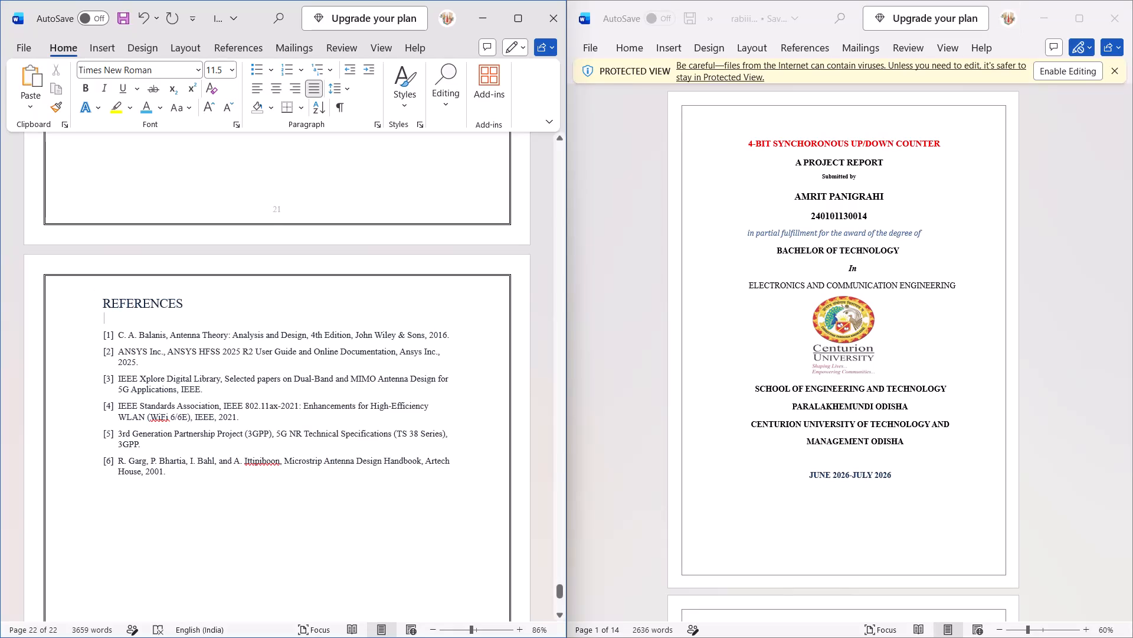
Review the report's closing pages from References back through Future Scope and Conclusion to section 4.7 Overall Performance.
scroll(260, 459, down, 14)
scroll(251, 452, down, 7)
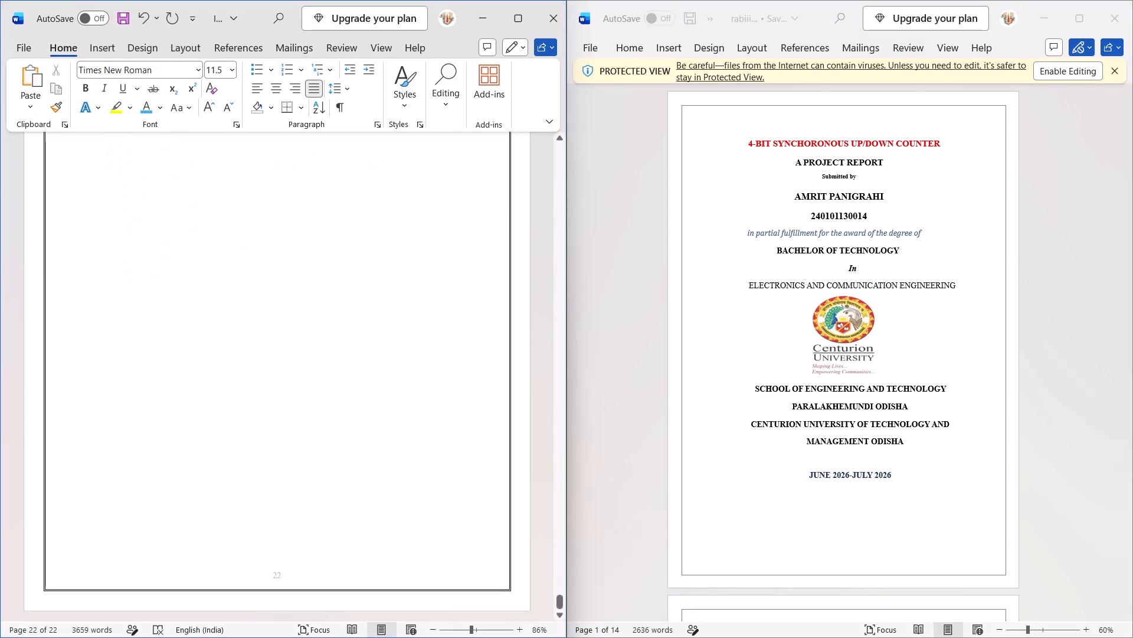
scroll(268, 439, down, 6)
scroll(261, 453, up, 12)
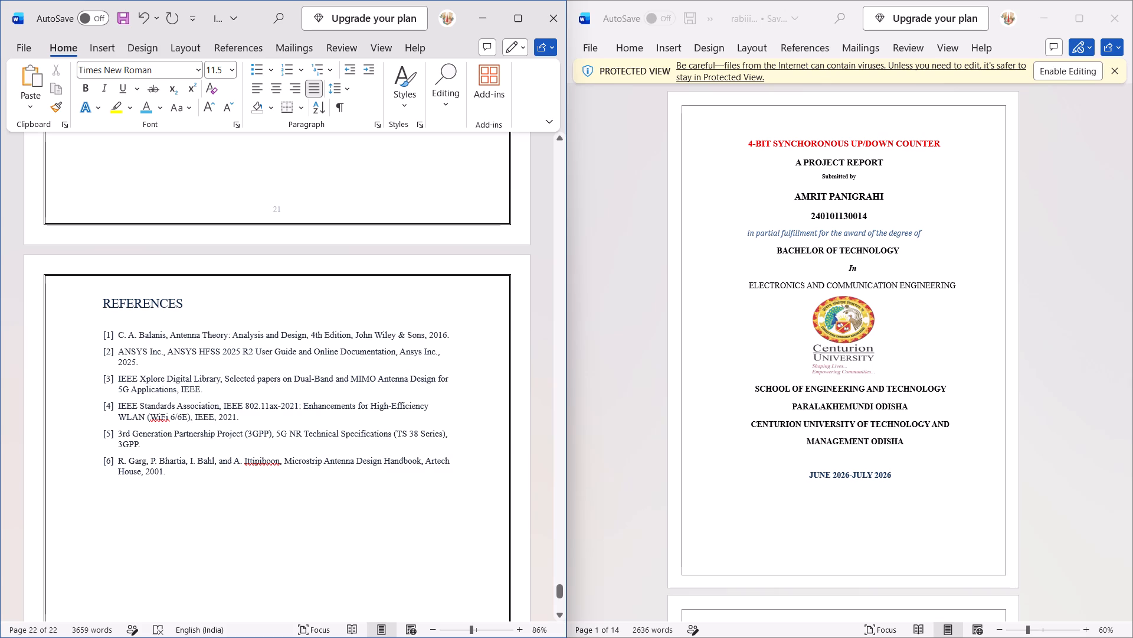
scroll(217, 316, up, 20)
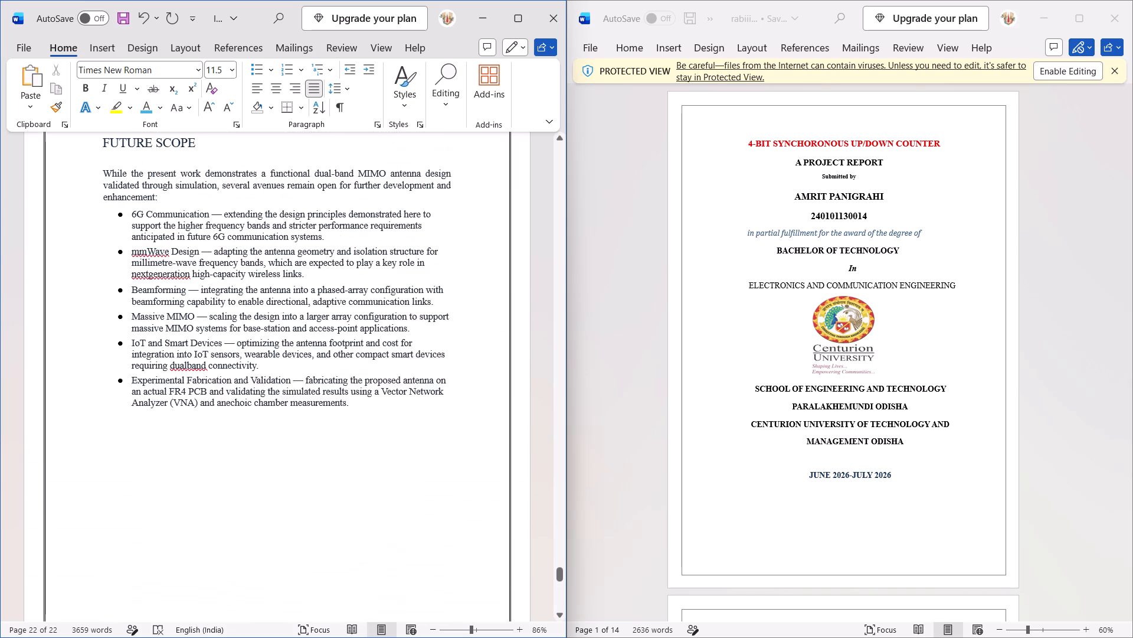
scroll(235, 311, up, 15)
scroll(226, 313, up, 8)
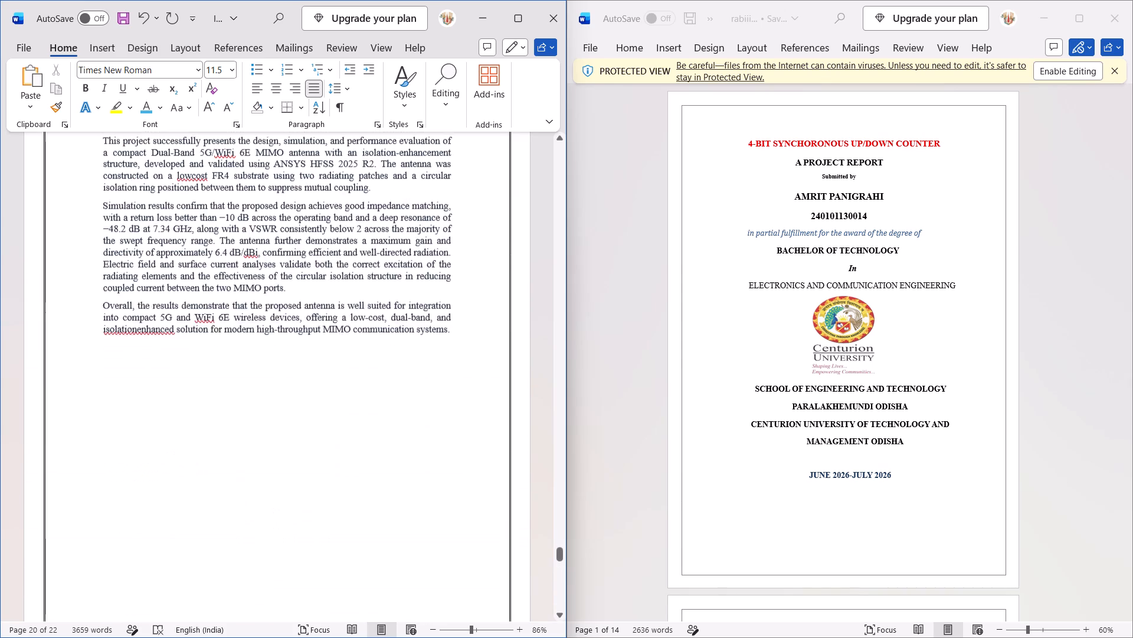
scroll(229, 314, up, 16)
scroll(234, 317, up, 8)
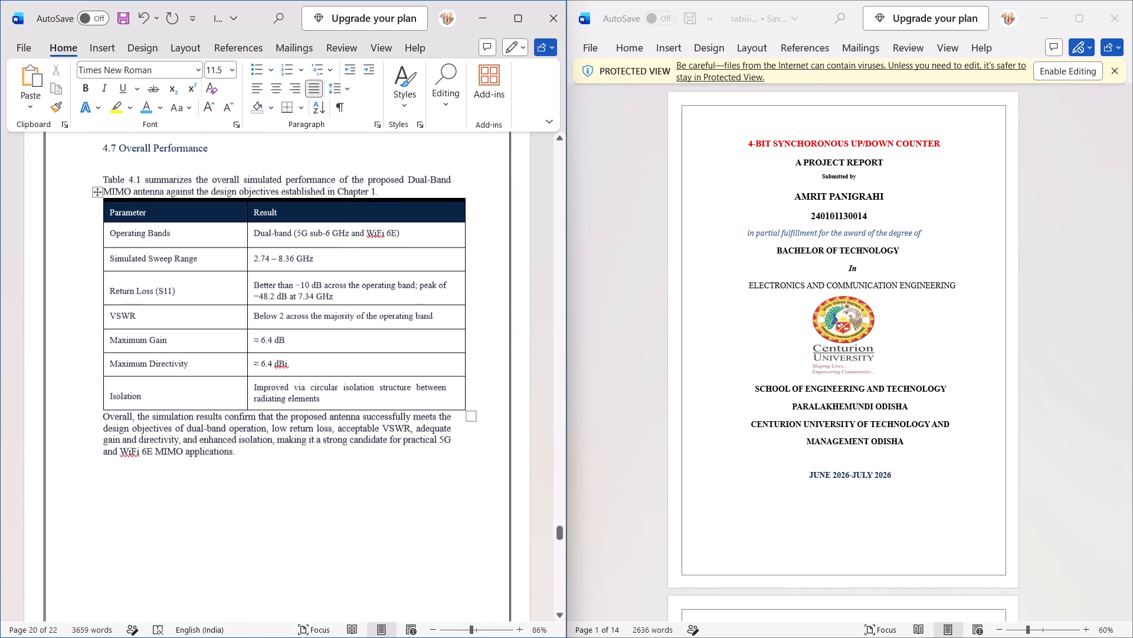
Examine the table of contents entries and page numbers, along with the end of the abstract page.
drag(559, 280, 558, 236)
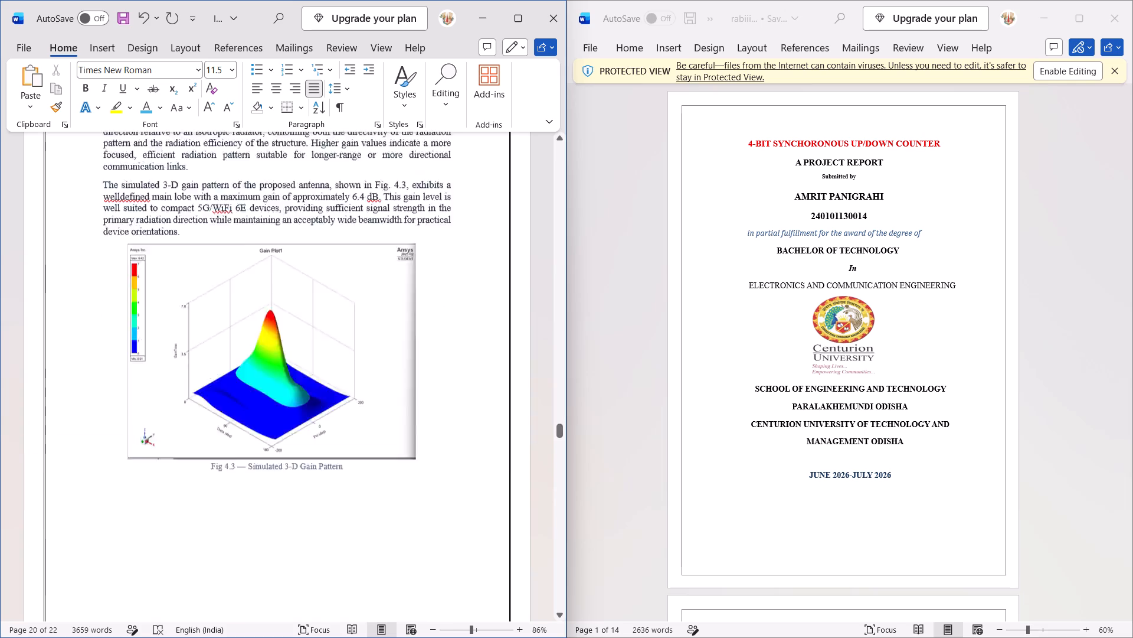
drag(558, 236, 558, 201)
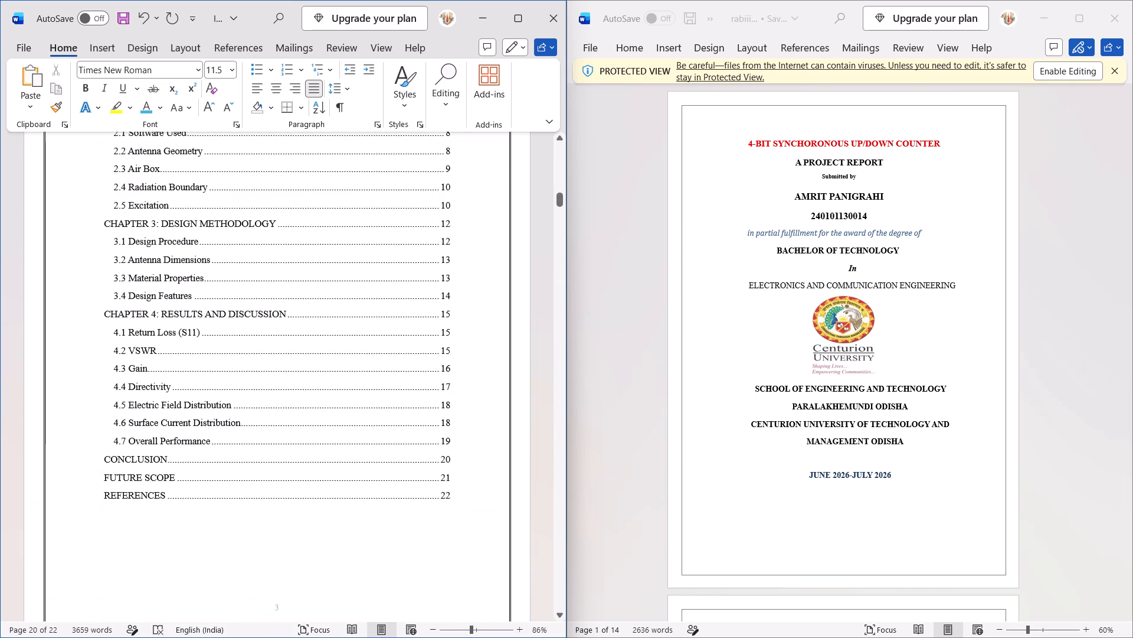
drag(558, 201, 539, 245)
click(561, 187)
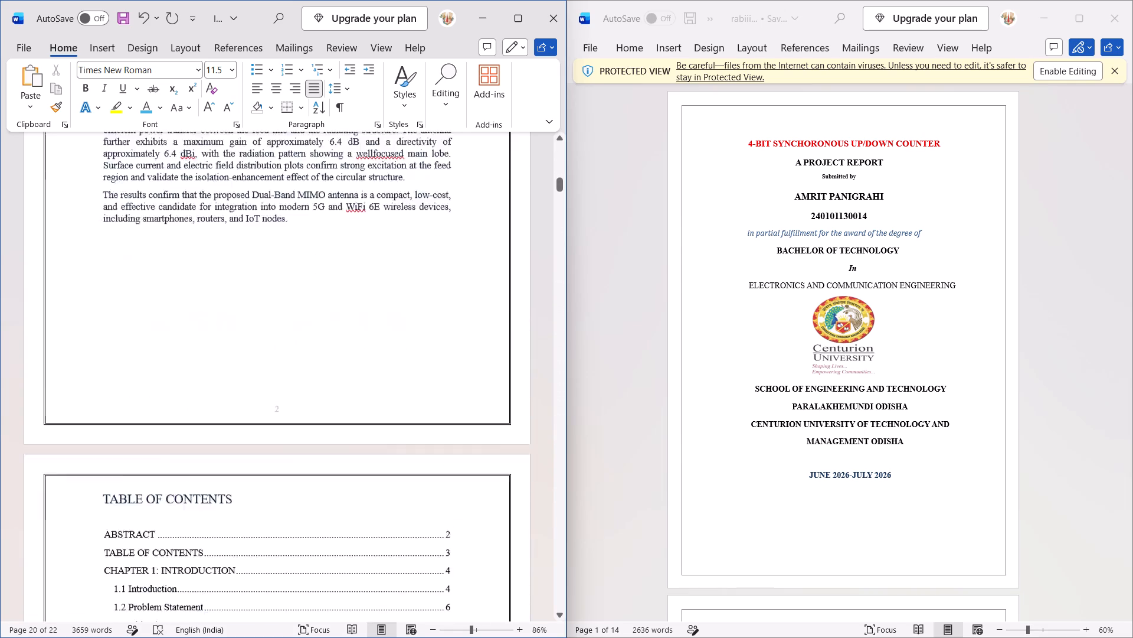
click(561, 187)
click(561, 196)
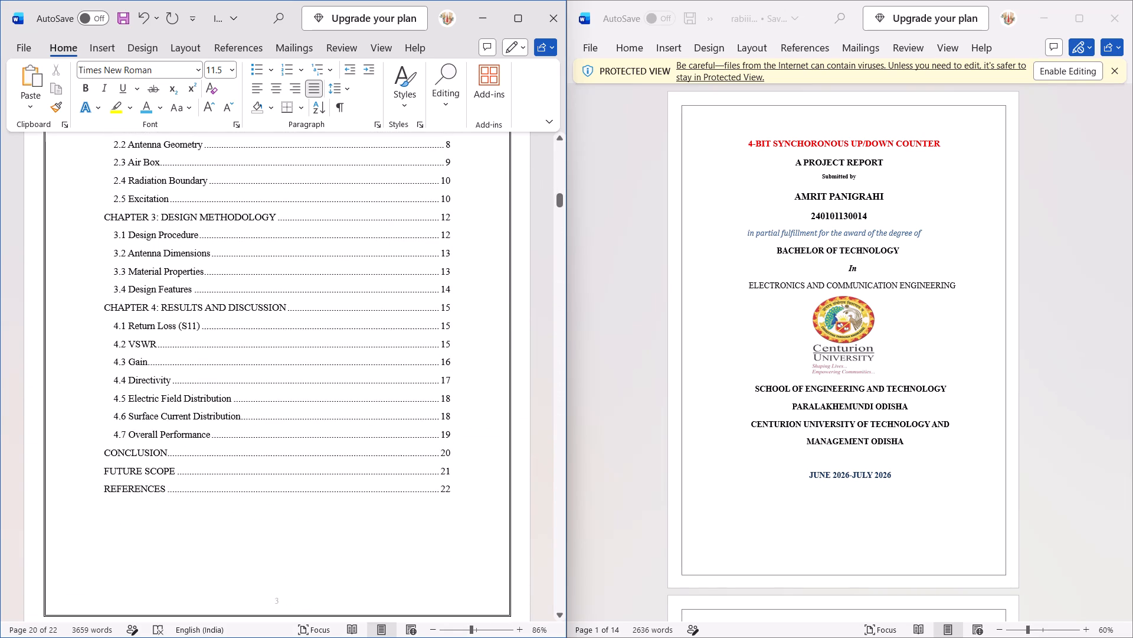
scroll(479, 281, up, 3)
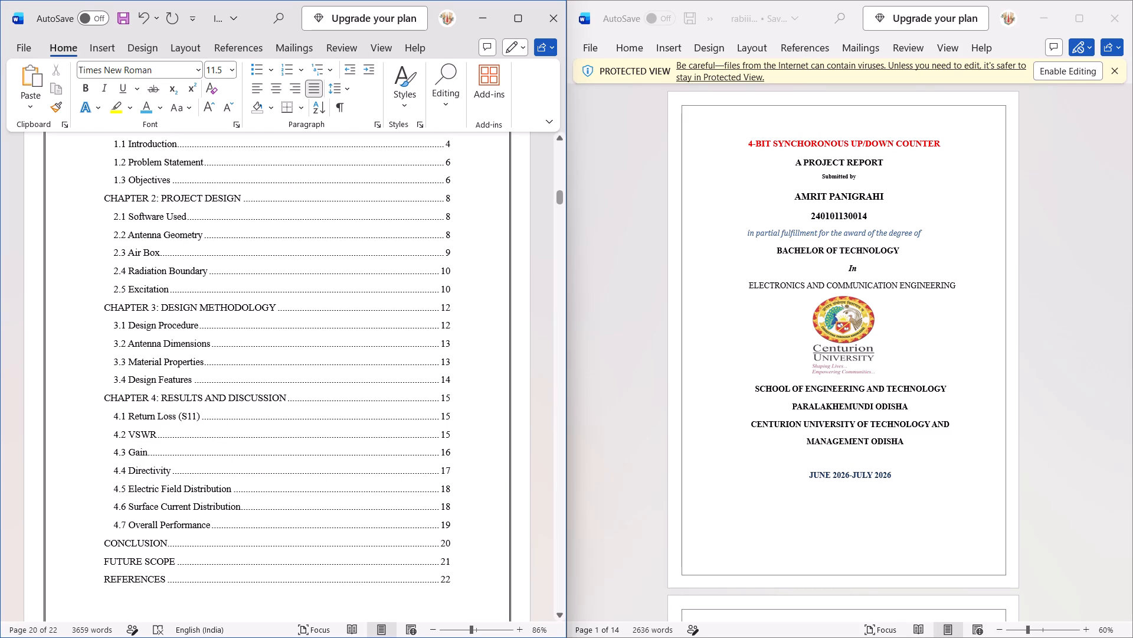
scroll(132, 556, up, 3)
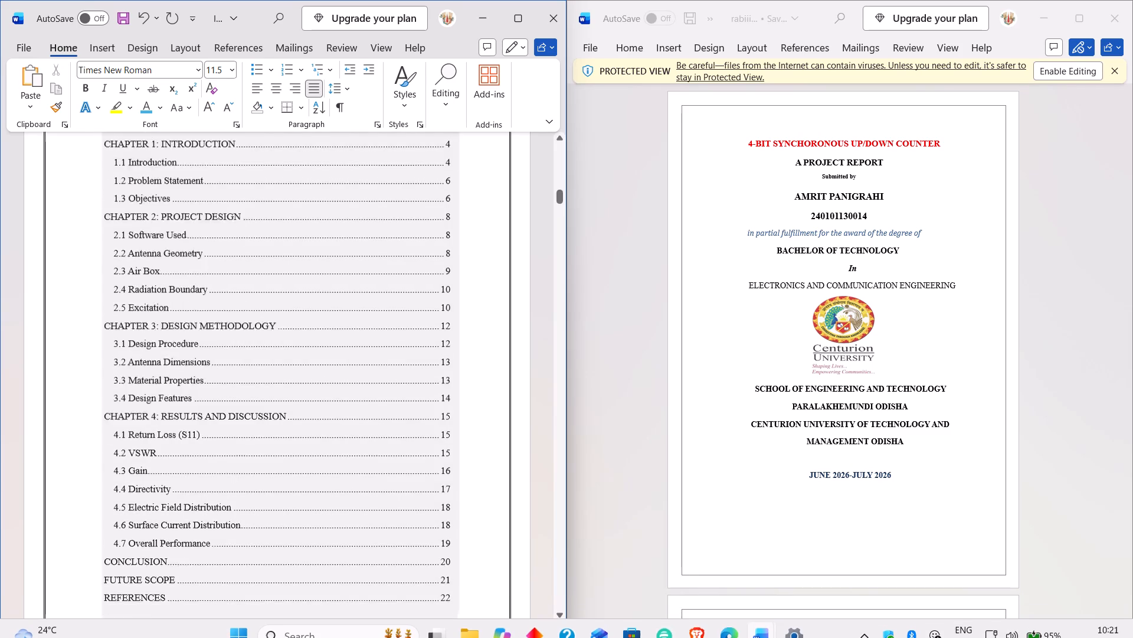
scroll(128, 551, up, 3)
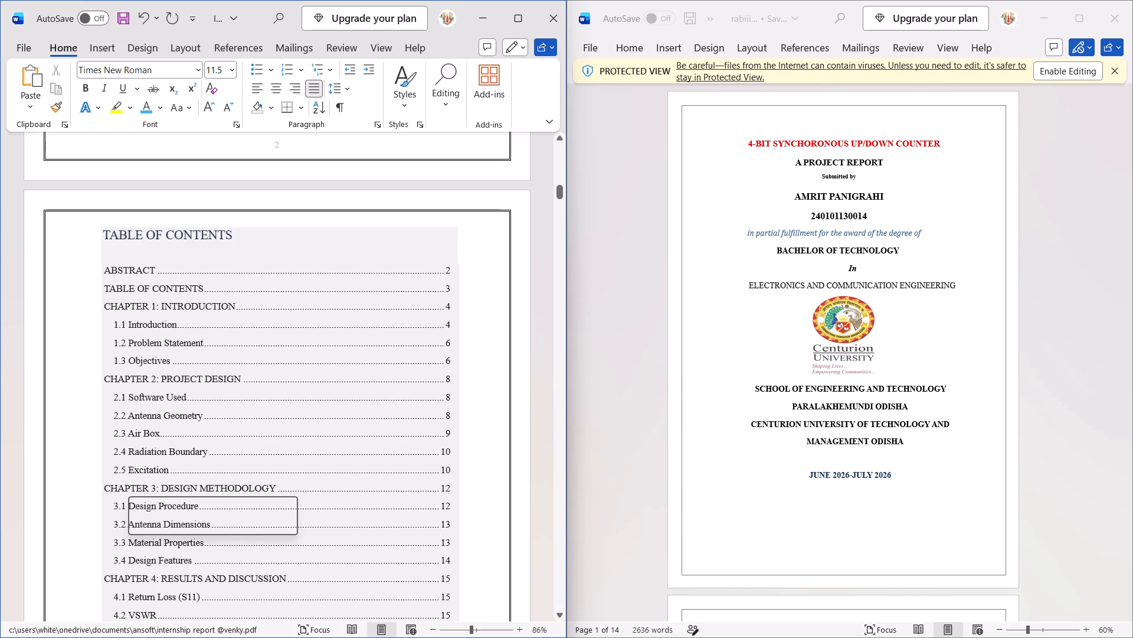
scroll(114, 548, up, 8)
scroll(242, 512, up, 6)
Save the internship report.
key(ctrl+s)
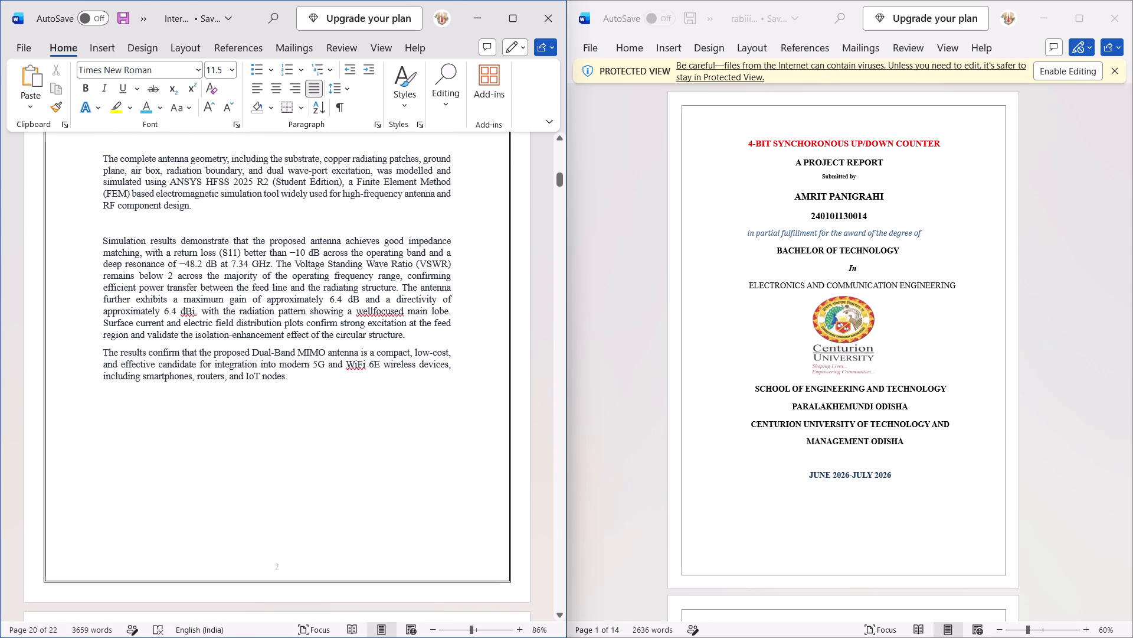
click(524, 402)
key(ctrl+s)
key(ctrl+s)
key(ctrl+s)
key(ctrl+s)
key(ctrl+s)
Look over the reference report's bonafide certificate page and the internship report's abstract and cover pages.
scroll(813, 347, down, 13)
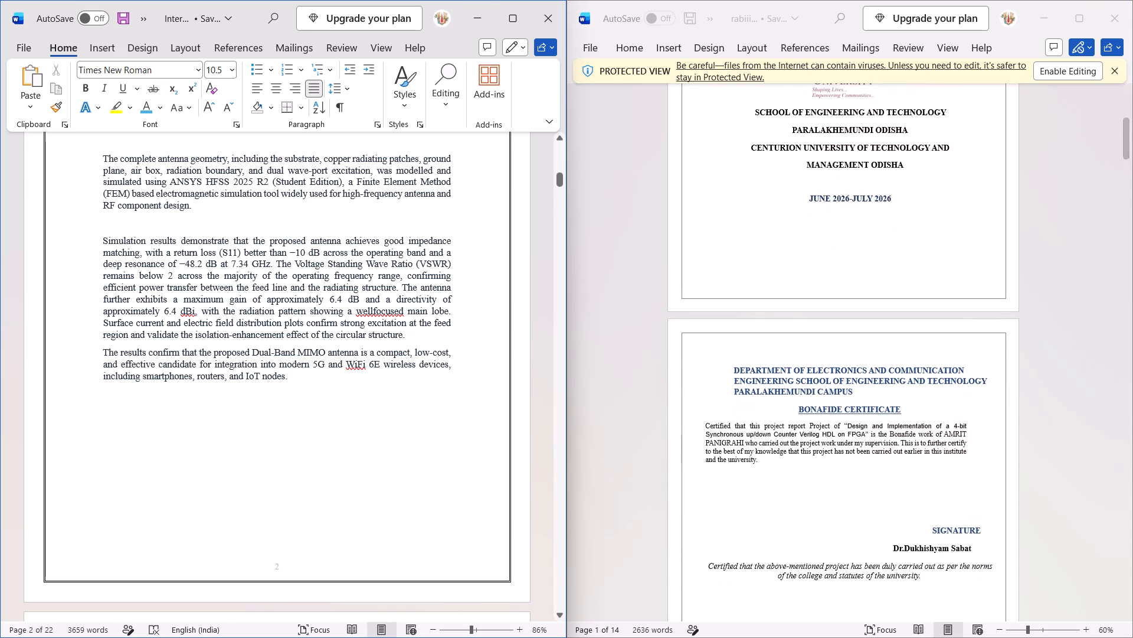
scroll(264, 399, down, 16)
scroll(263, 399, up, 17)
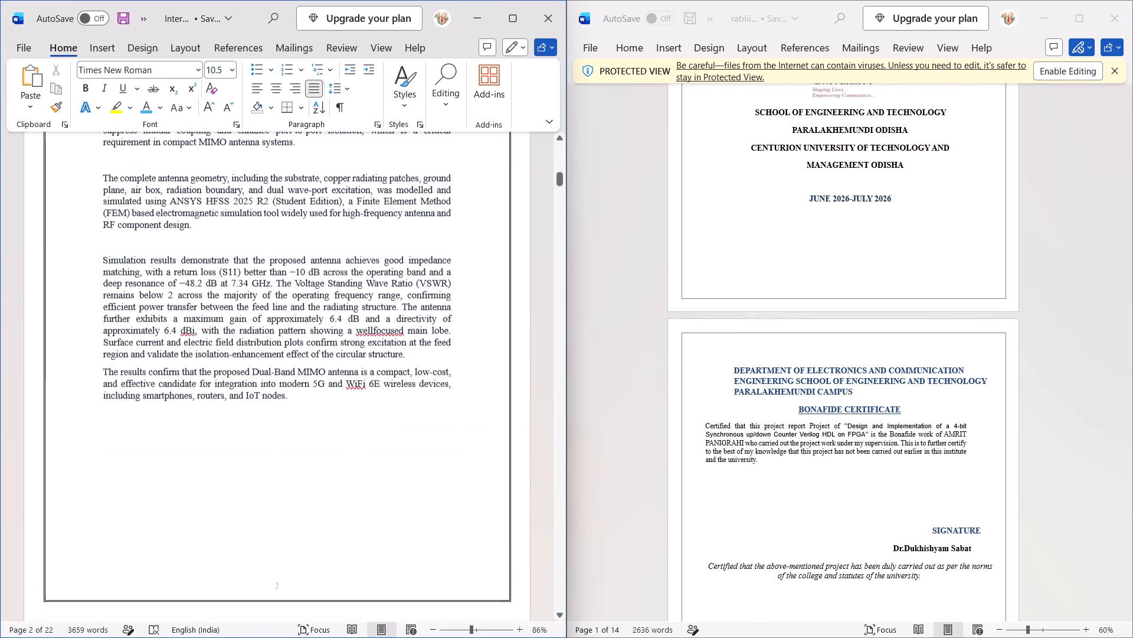
scroll(263, 399, up, 17)
scroll(263, 399, up, 15)
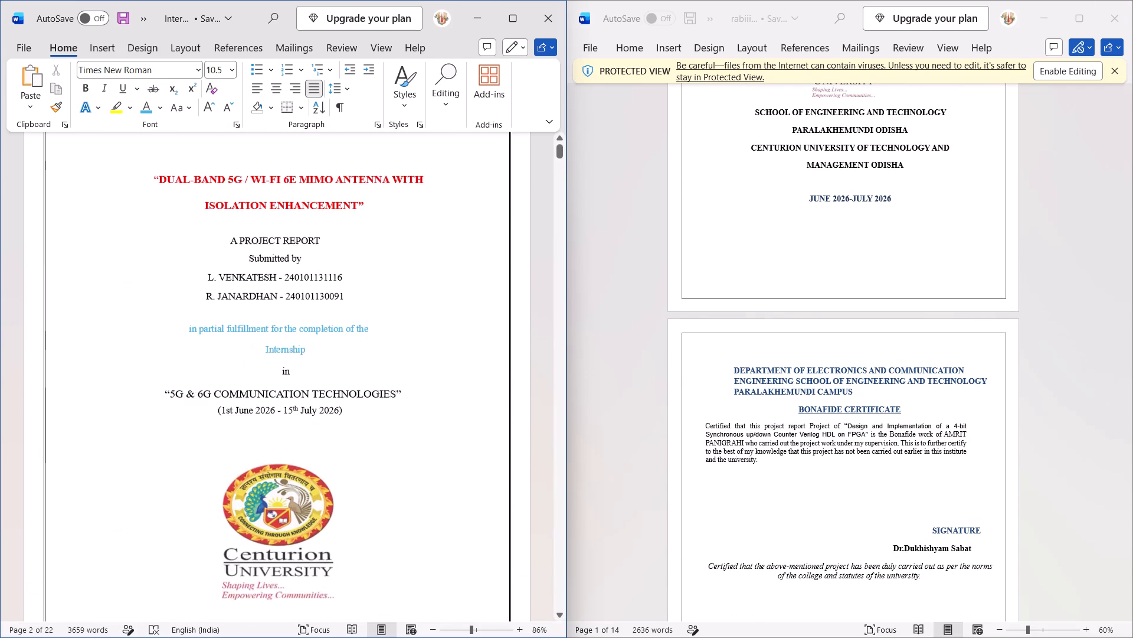
scroll(272, 414, up, 8)
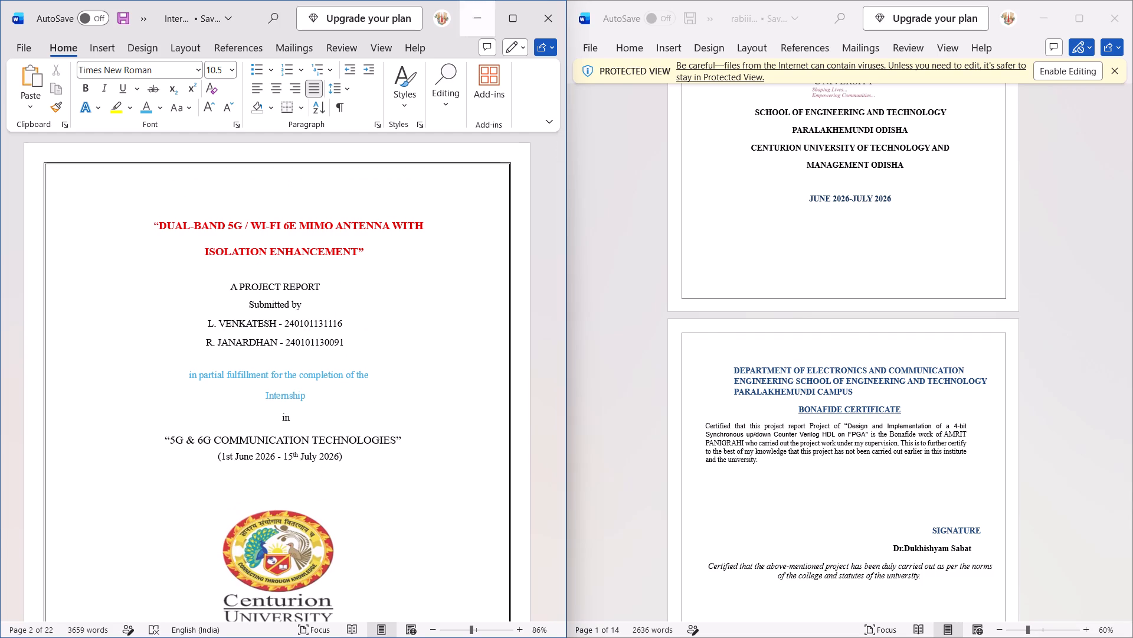
Save the internship report again after checking its cover page.
key(ctrl+s)
Minimise the reference report and internship report windows and dismiss the IoT poultry monitoring report window.
click(1030, 14)
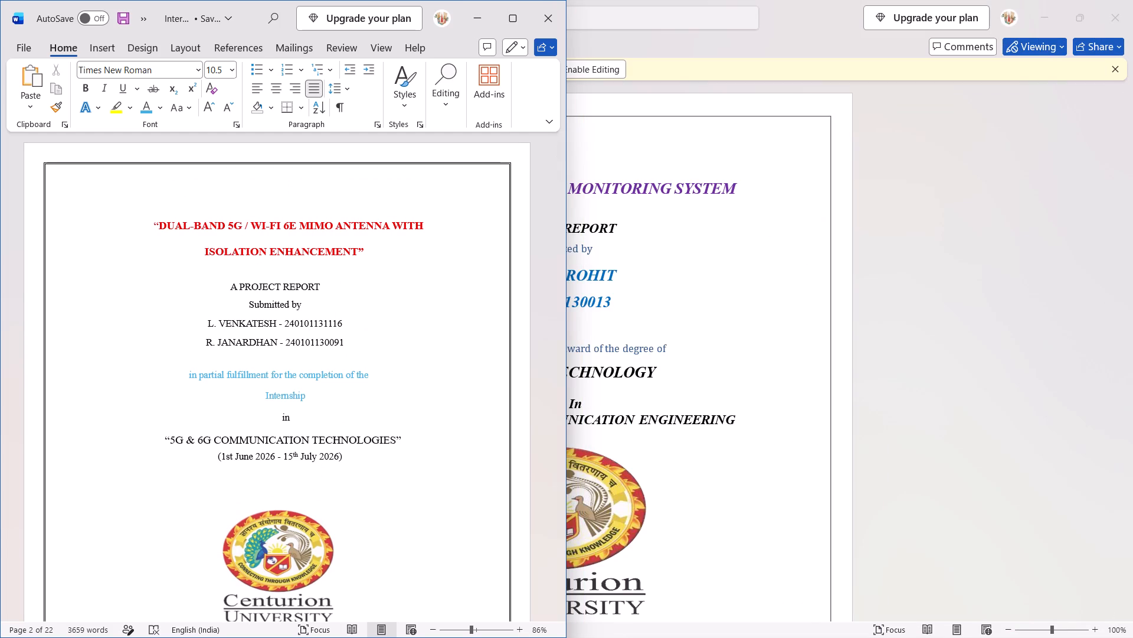
click(483, 5)
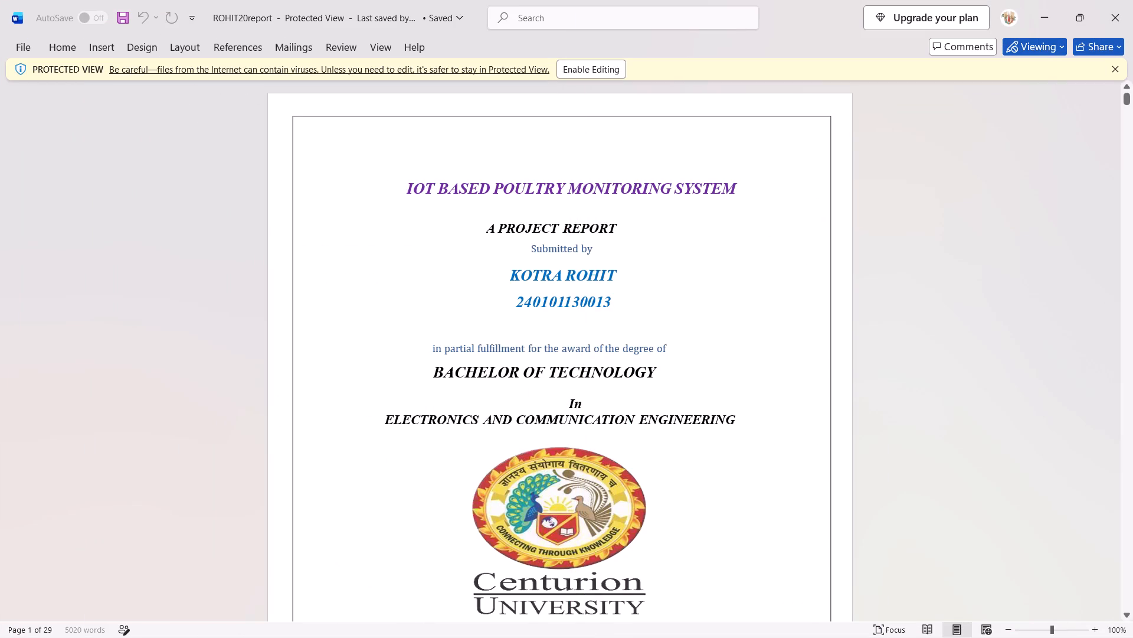
click(1132, 10)
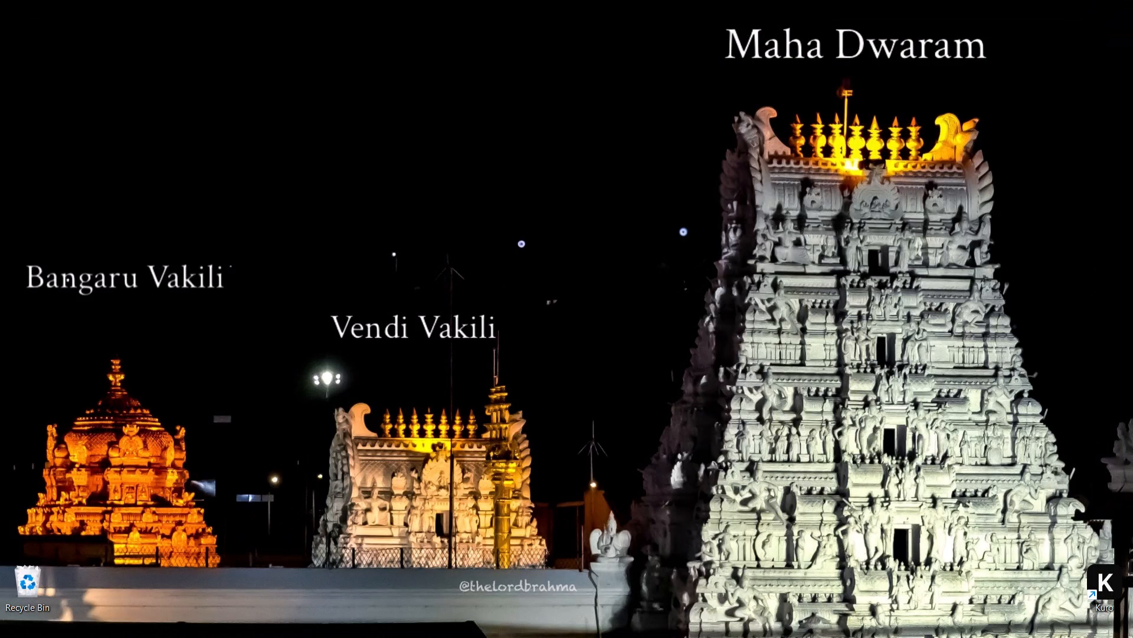
click(477, 621)
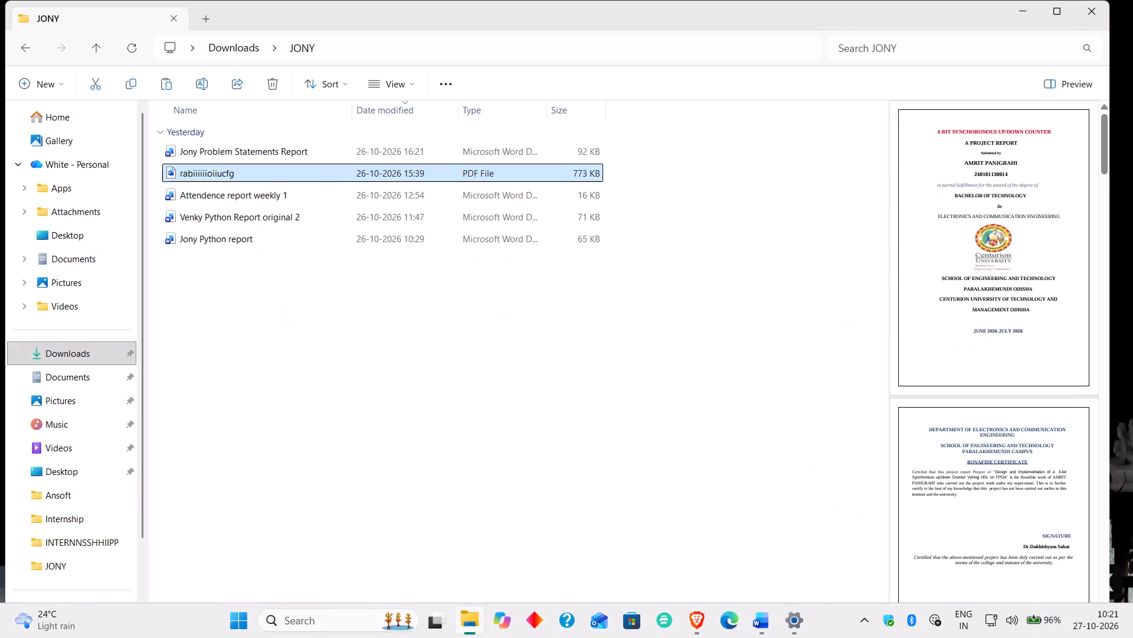
click(287, 353)
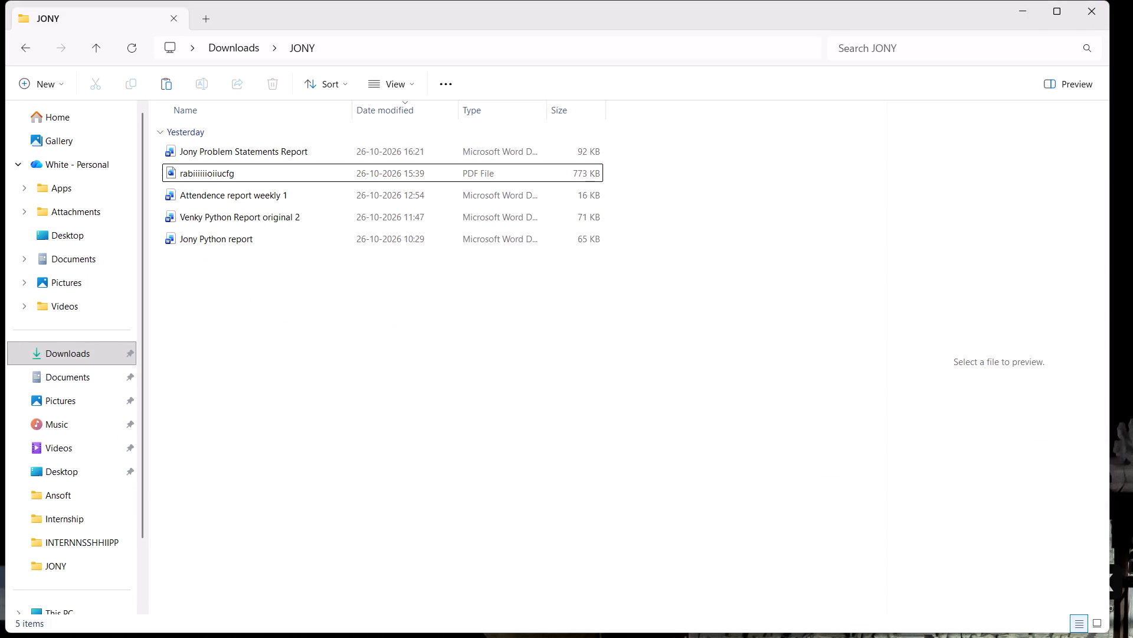
click(73, 374)
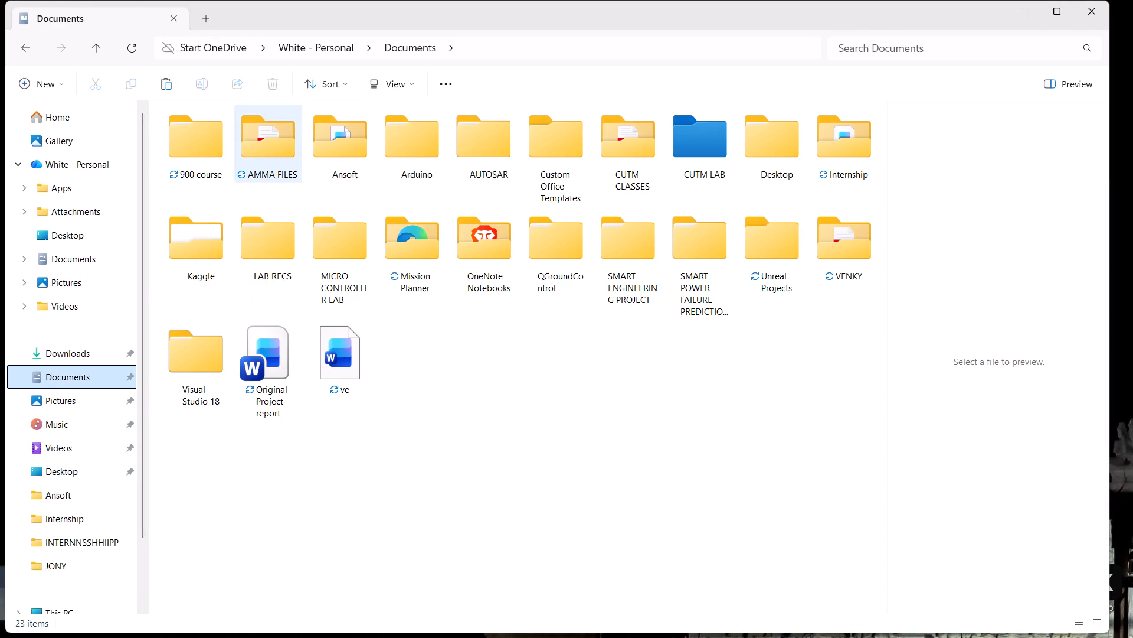
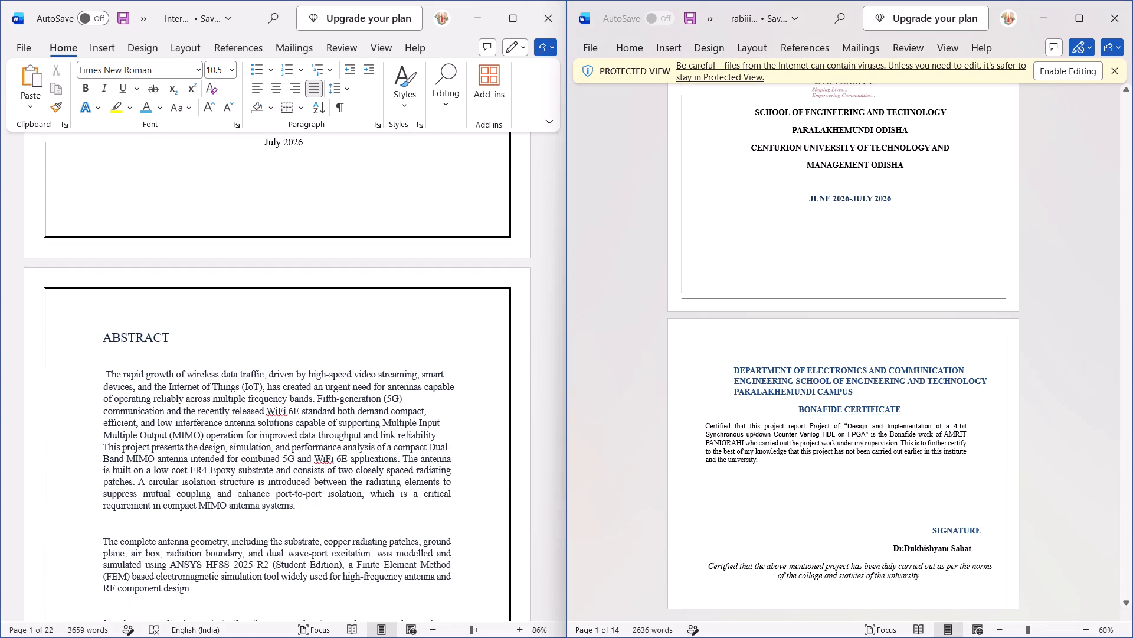
scroll(837, 346, up, 3)
scroll(824, 357, down, 6)
scroll(783, 319, down, 6)
scroll(732, 280, down, 5)
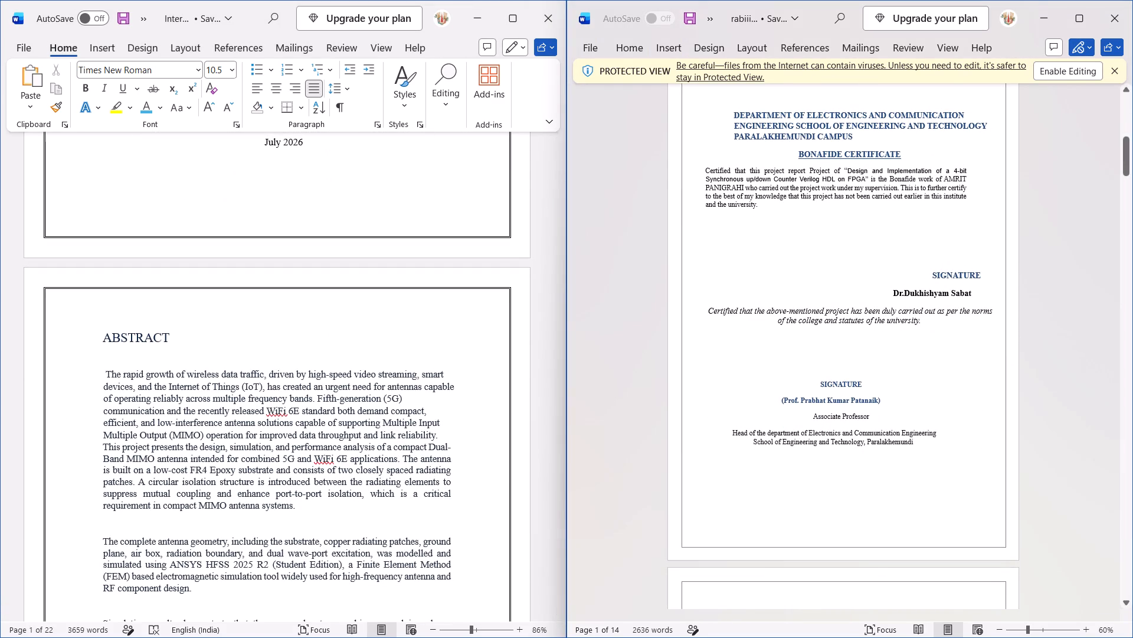
scroll(1027, 253, up, 3)
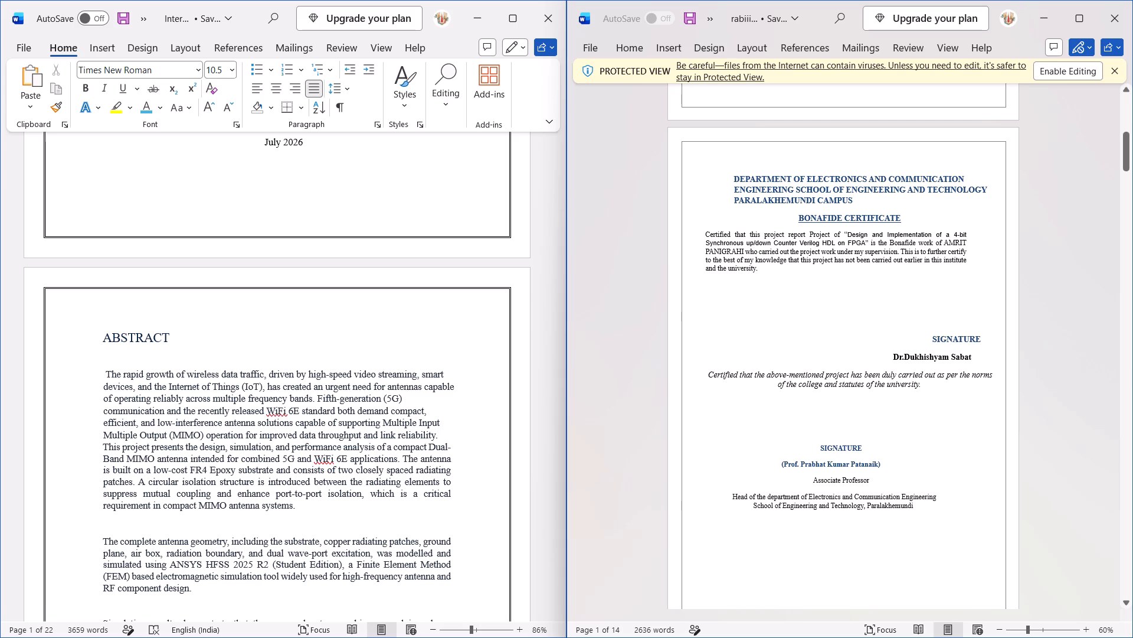
Enable editing in the reference report and arrange its window side by side with the antenna internship report.
click(1053, 75)
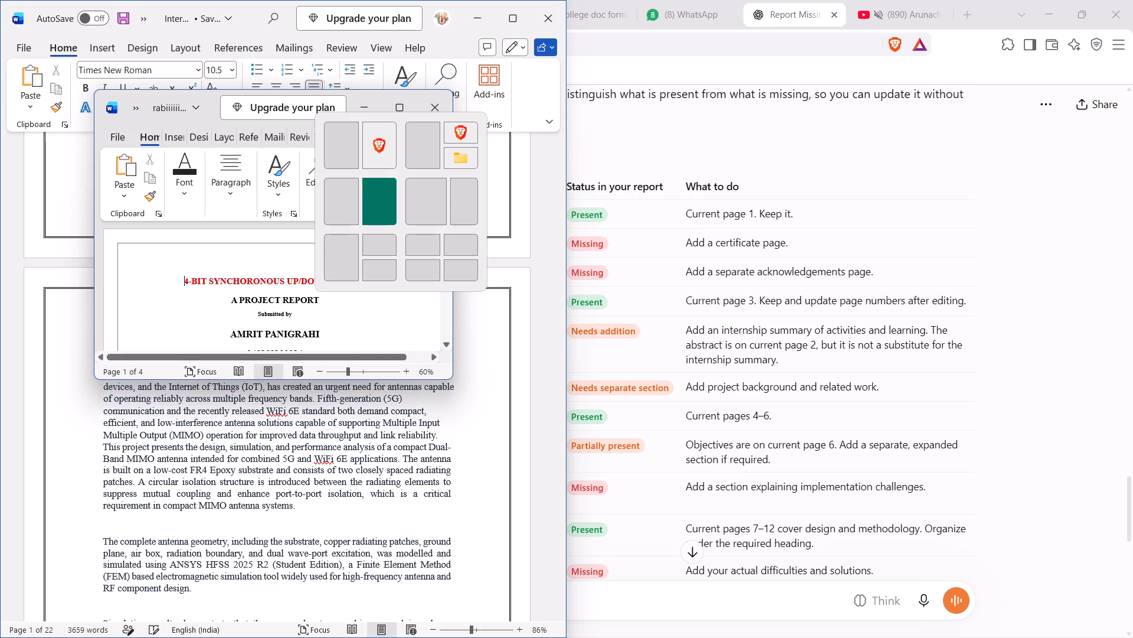
click(378, 209)
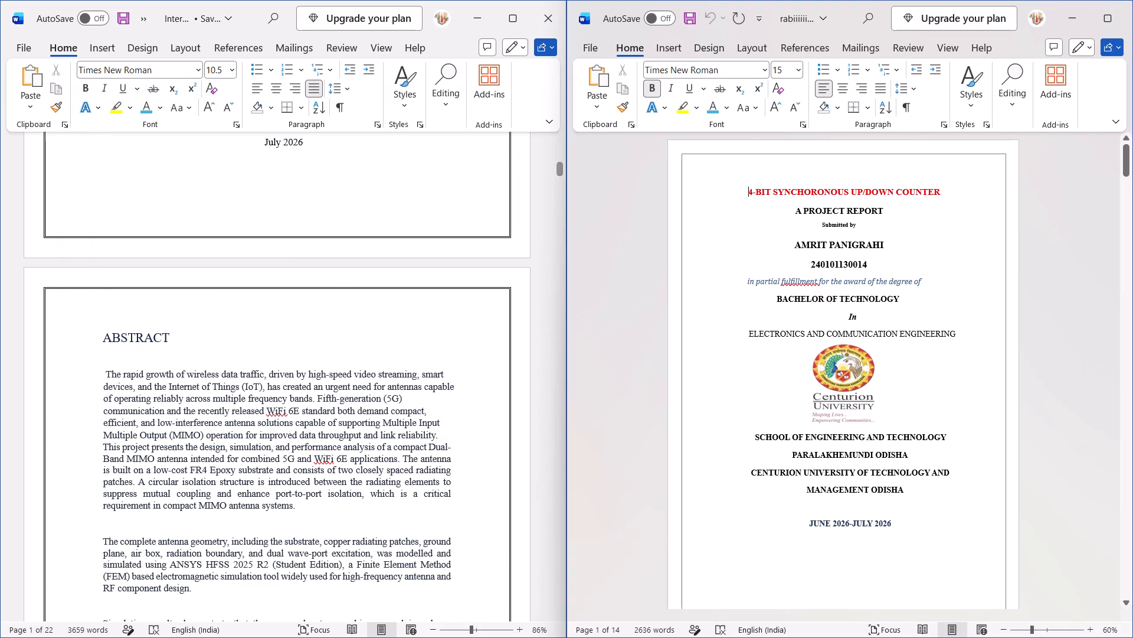
click(641, 236)
click(438, 192)
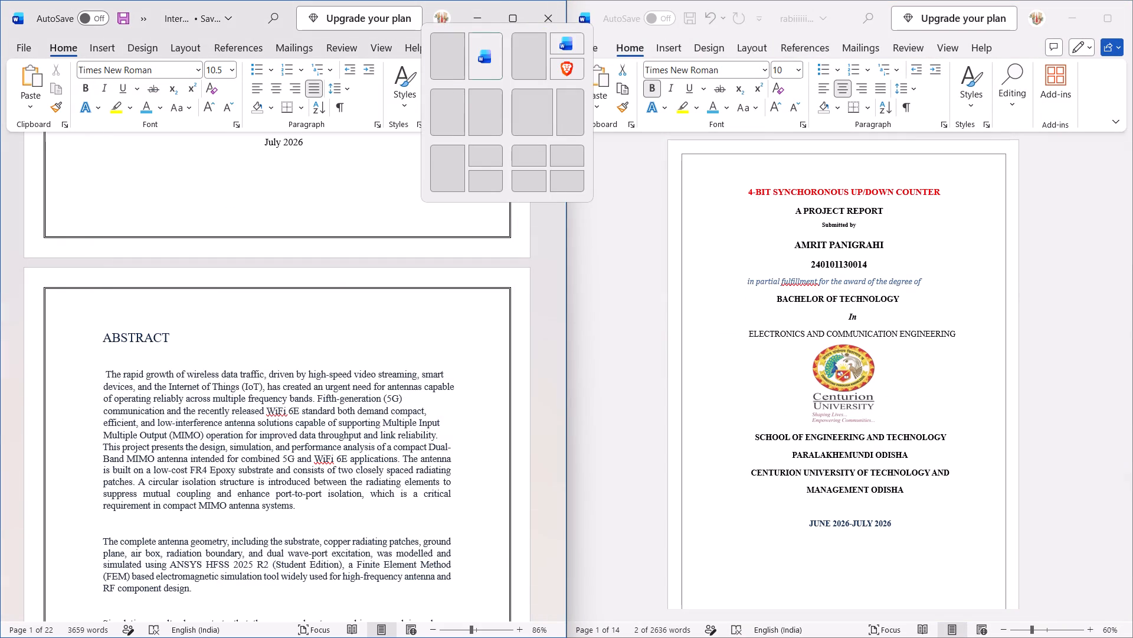
click(448, 120)
click(608, 294)
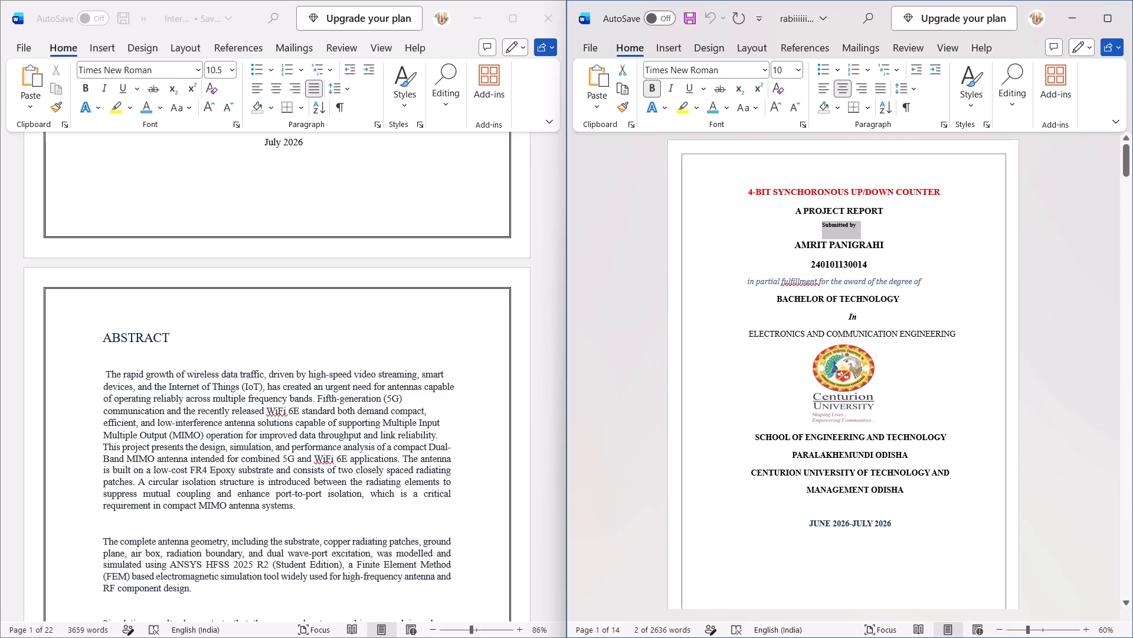
Go to the Bonafide Certificate page in the reference report and examine its layout.
scroll(636, 277, down, 15)
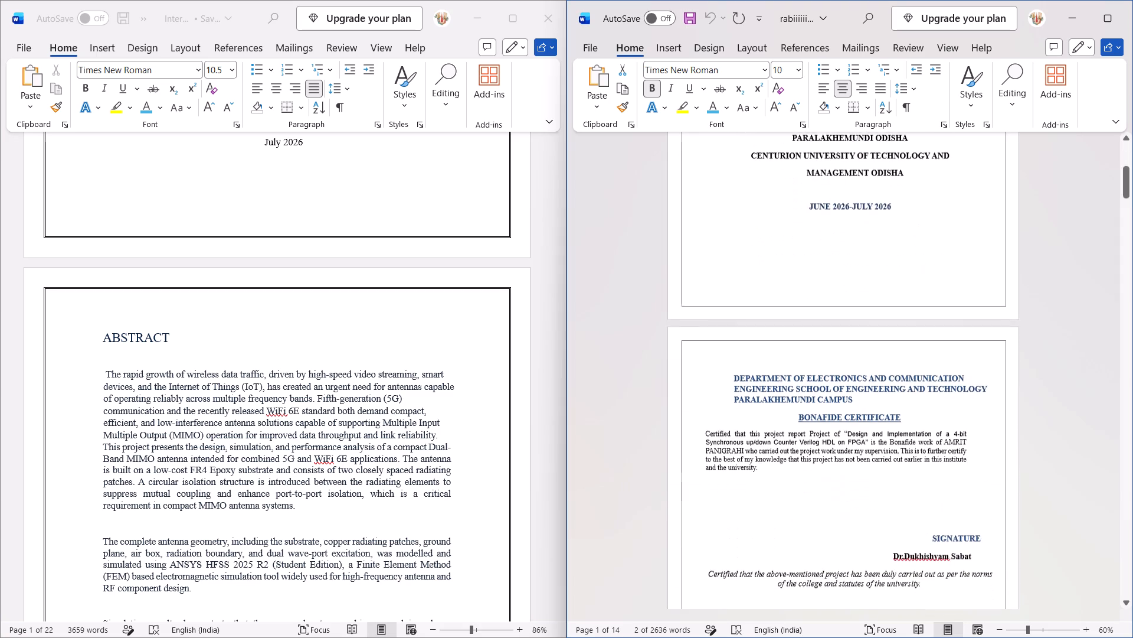
scroll(643, 278, down, 6)
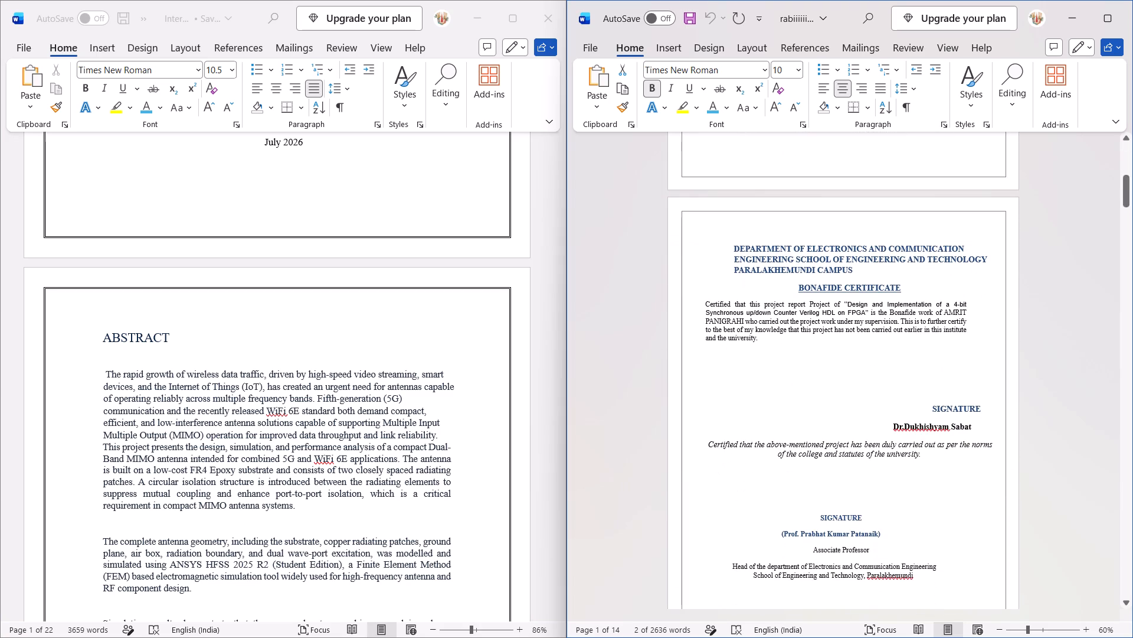
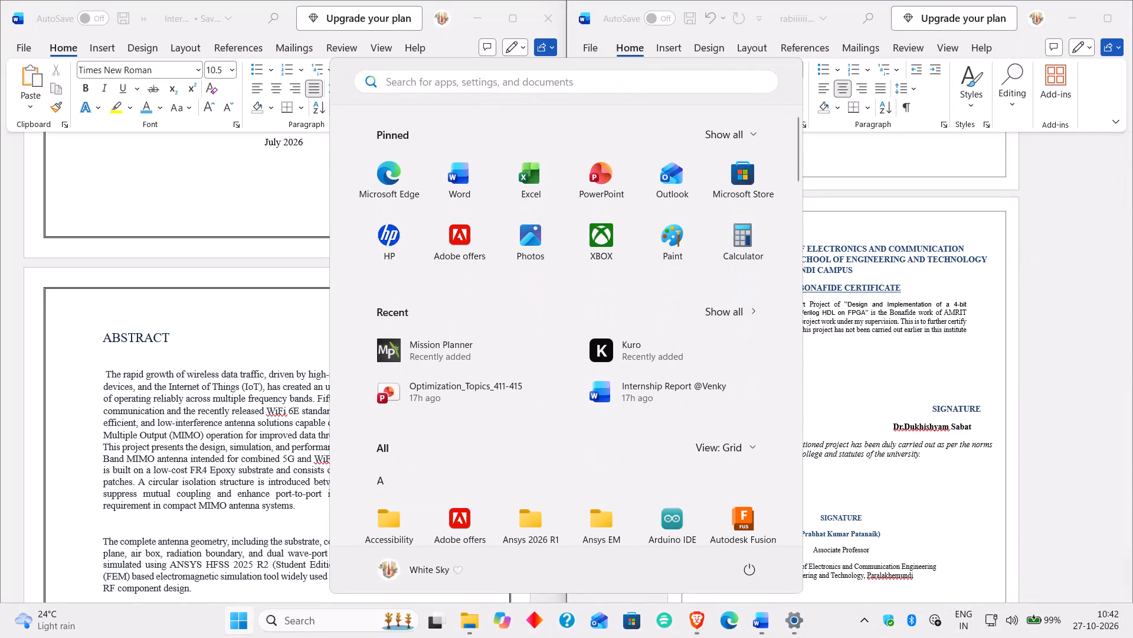
Turn off the laptop's energy saver in the Windows quick settings and return to the side-by-side reports.
click(1014, 630)
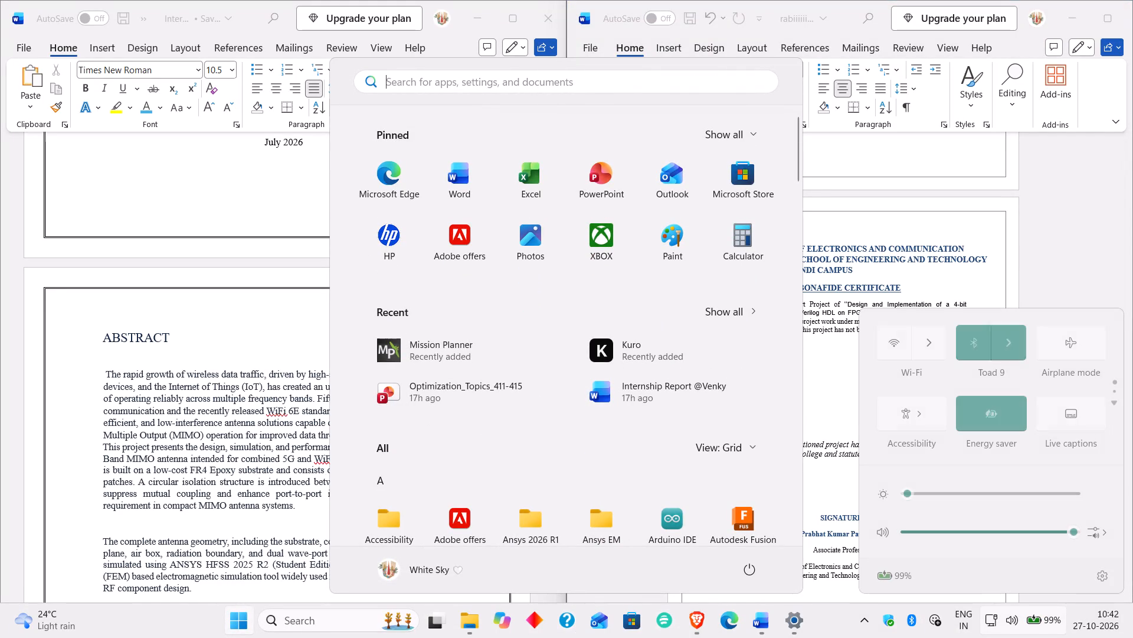
click(1103, 234)
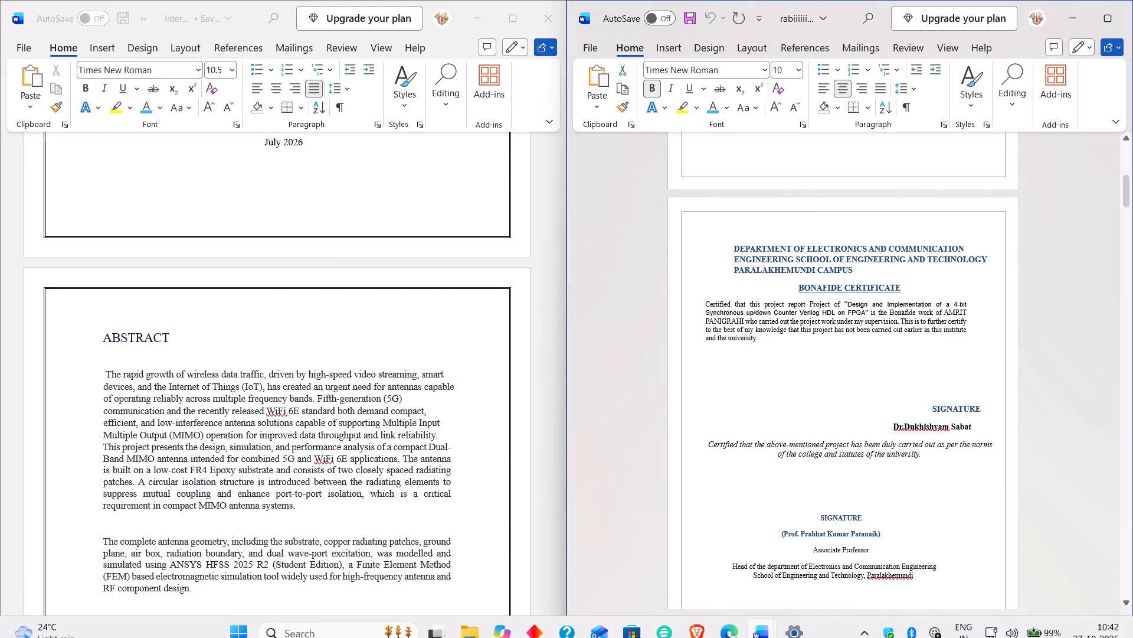
click(987, 613)
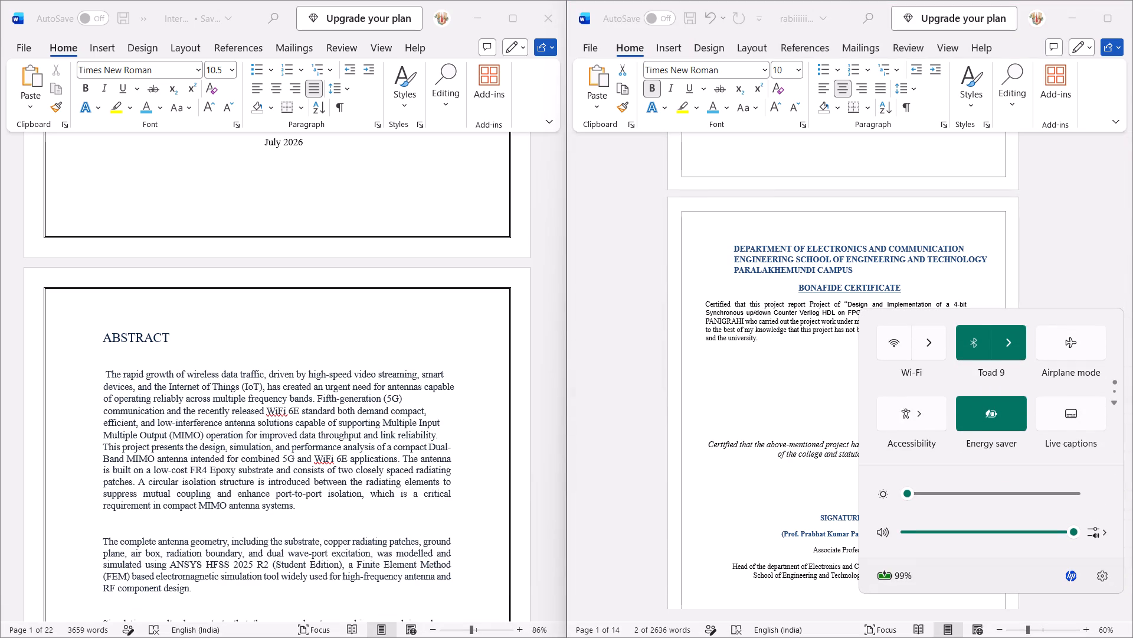
click(978, 400)
click(1099, 197)
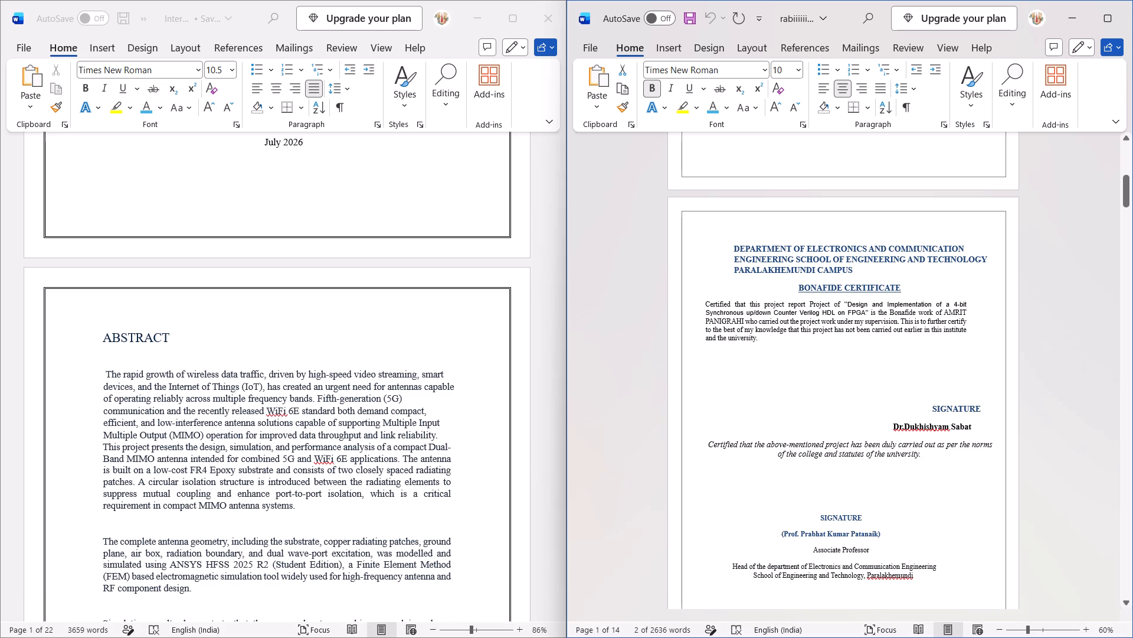
Examine the end of the reference report's cover page and the Bonafide Certificate page that follows it.
scroll(806, 251, down, 3)
scroll(797, 229, up, 6)
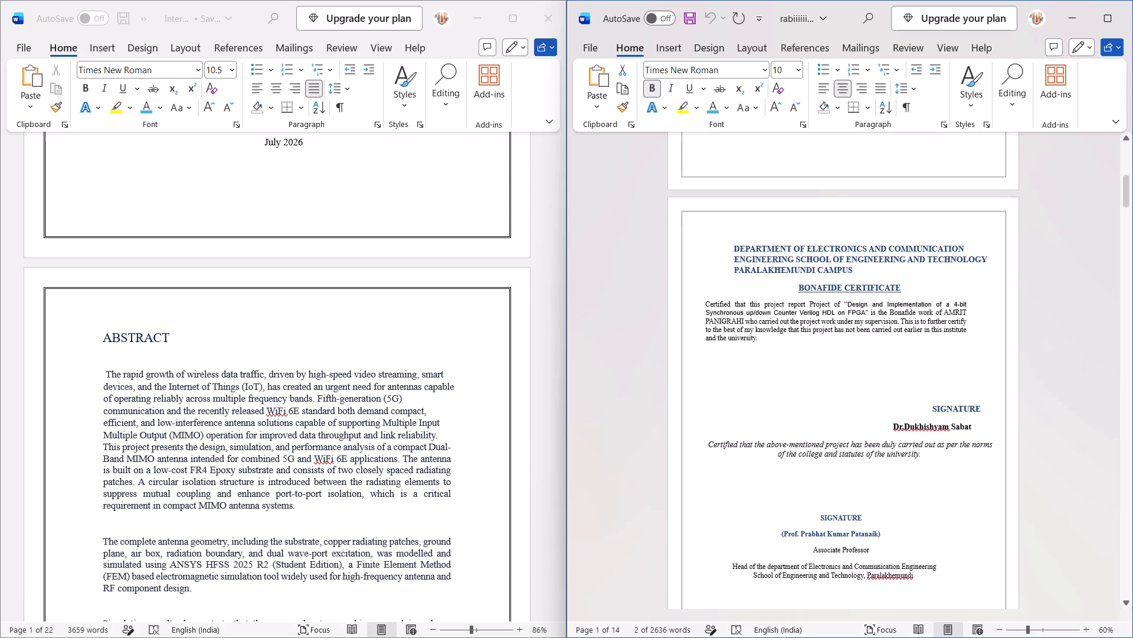
scroll(787, 307, up, 8)
scroll(787, 313, down, 8)
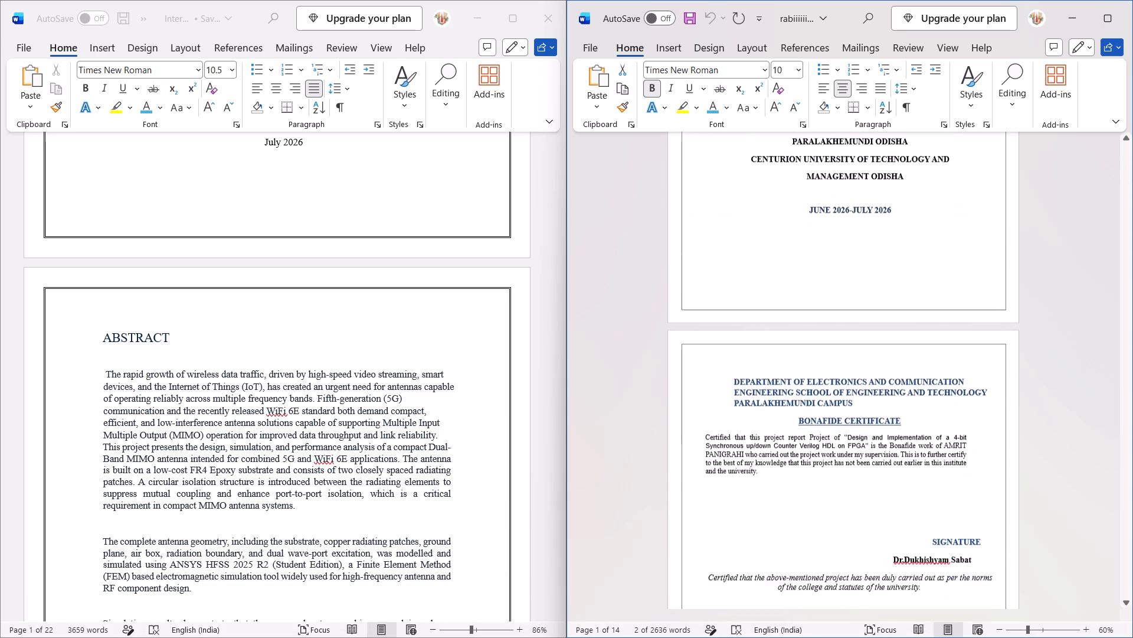
scroll(787, 315, down, 2)
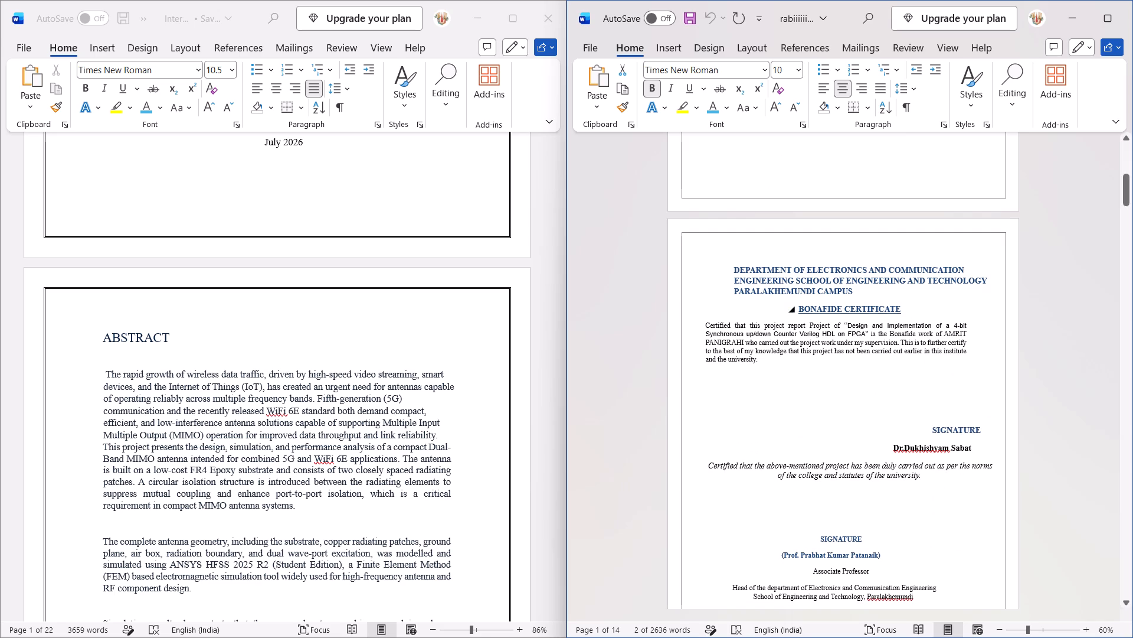
Copy the Bonafide Certificate content in the reference report, from its heading through the head of department's signature block.
drag(798, 310, 859, 596)
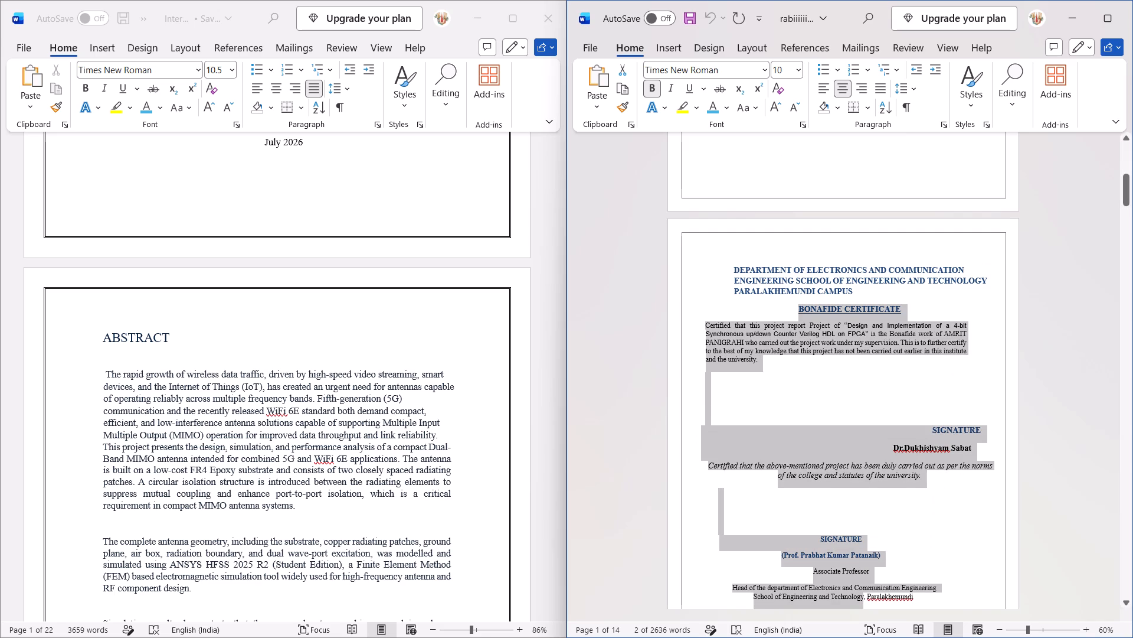
scroll(859, 596, down, 4)
drag(859, 596, 916, 434)
scroll(916, 543, down, 5)
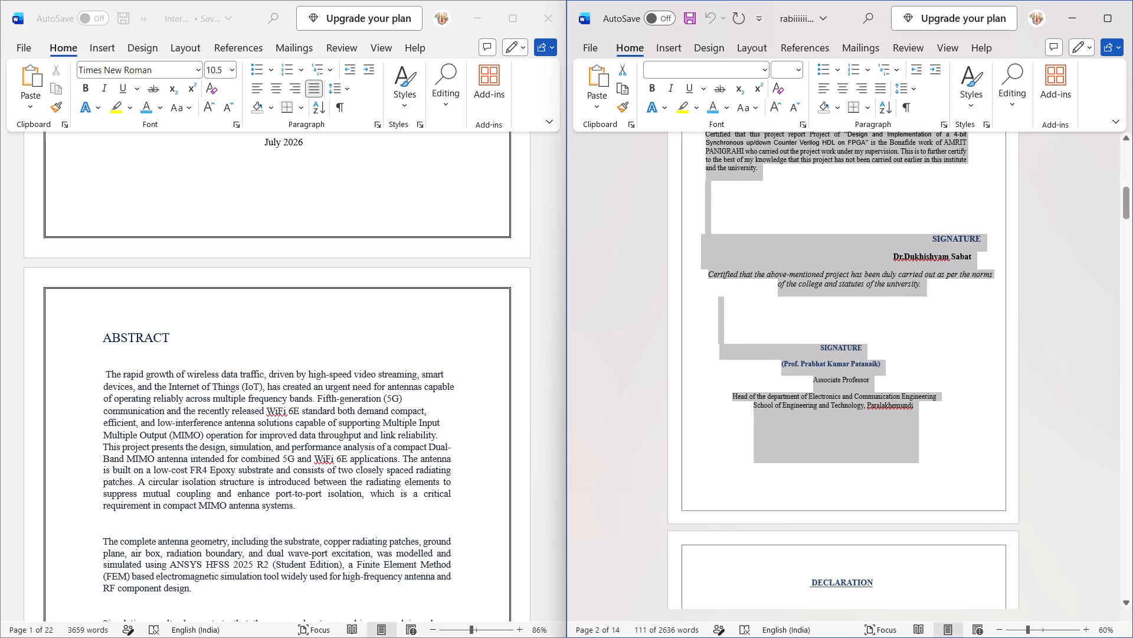
key(ctrl+c)
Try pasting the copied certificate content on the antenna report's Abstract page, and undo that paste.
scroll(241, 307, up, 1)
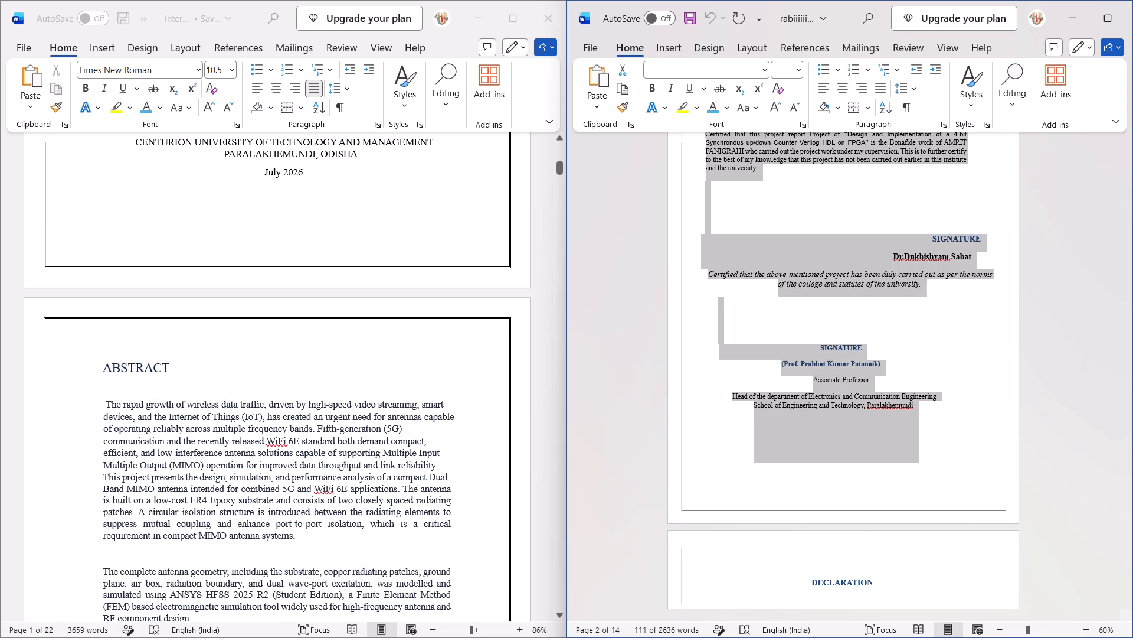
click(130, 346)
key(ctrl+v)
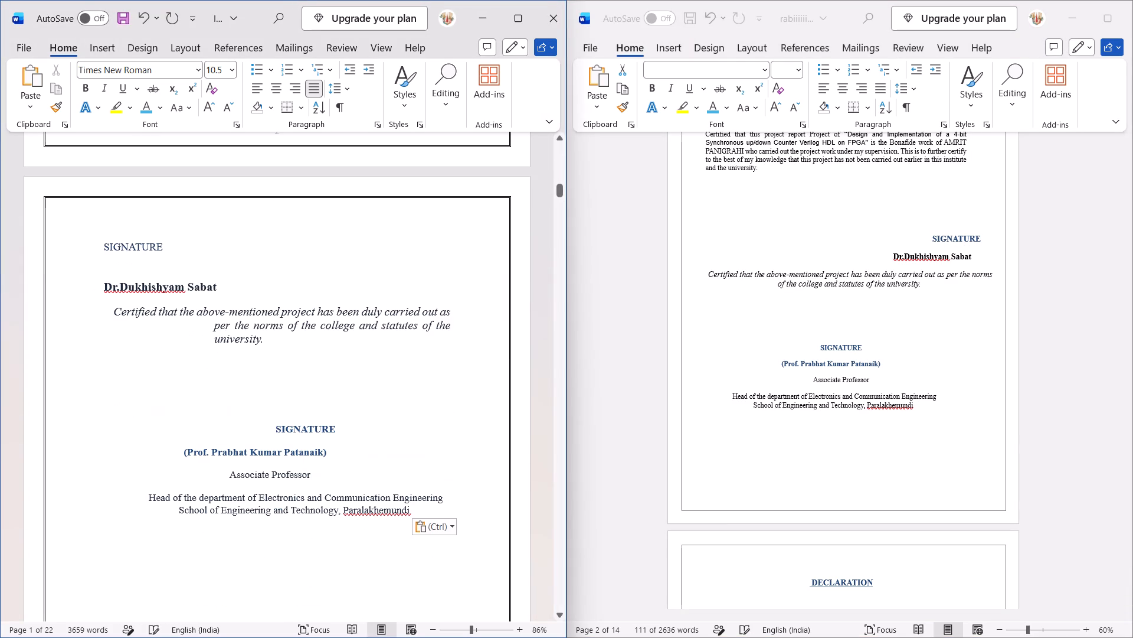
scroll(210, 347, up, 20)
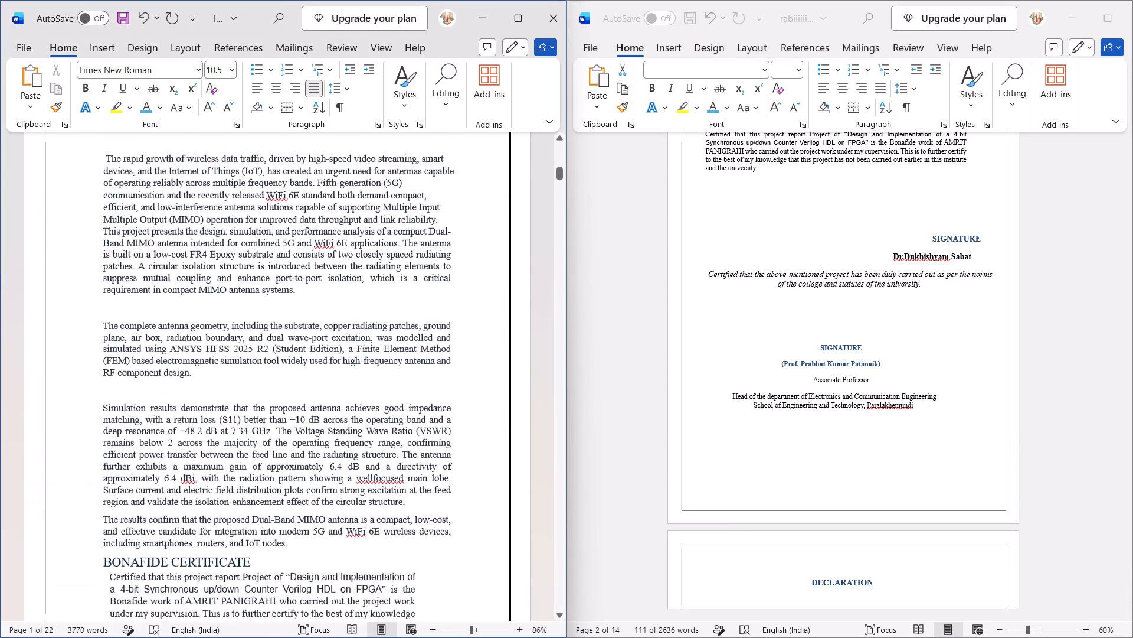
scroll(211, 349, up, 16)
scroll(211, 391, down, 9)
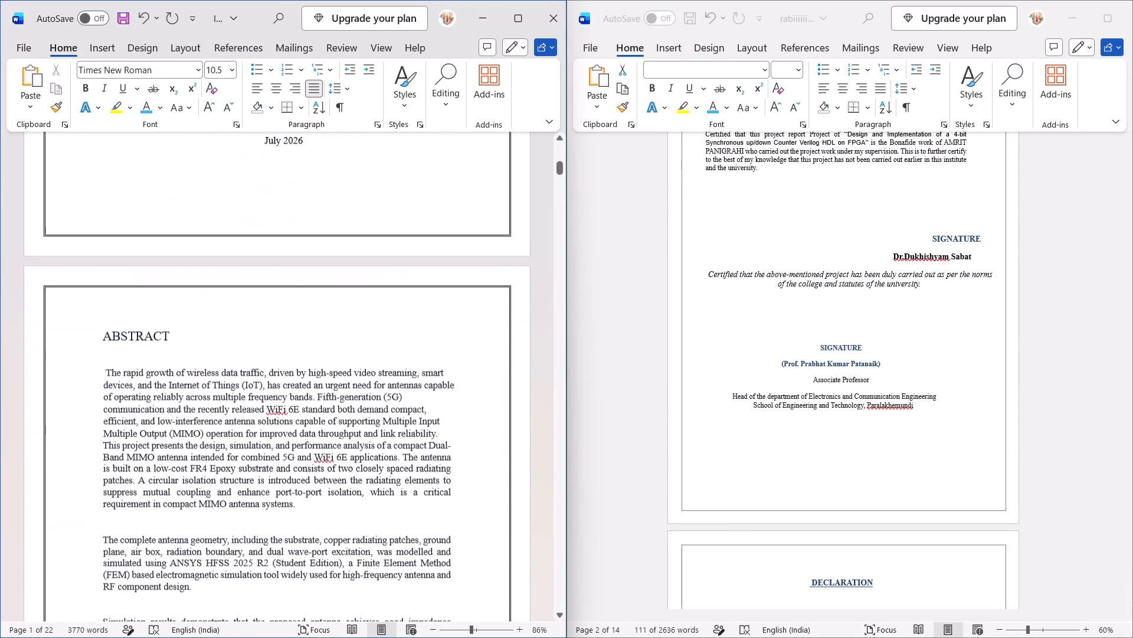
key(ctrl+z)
Paste the copied certificate content above the ABSTRACT heading in the antenna report, directly after the cover page.
scroll(209, 390, up, 6)
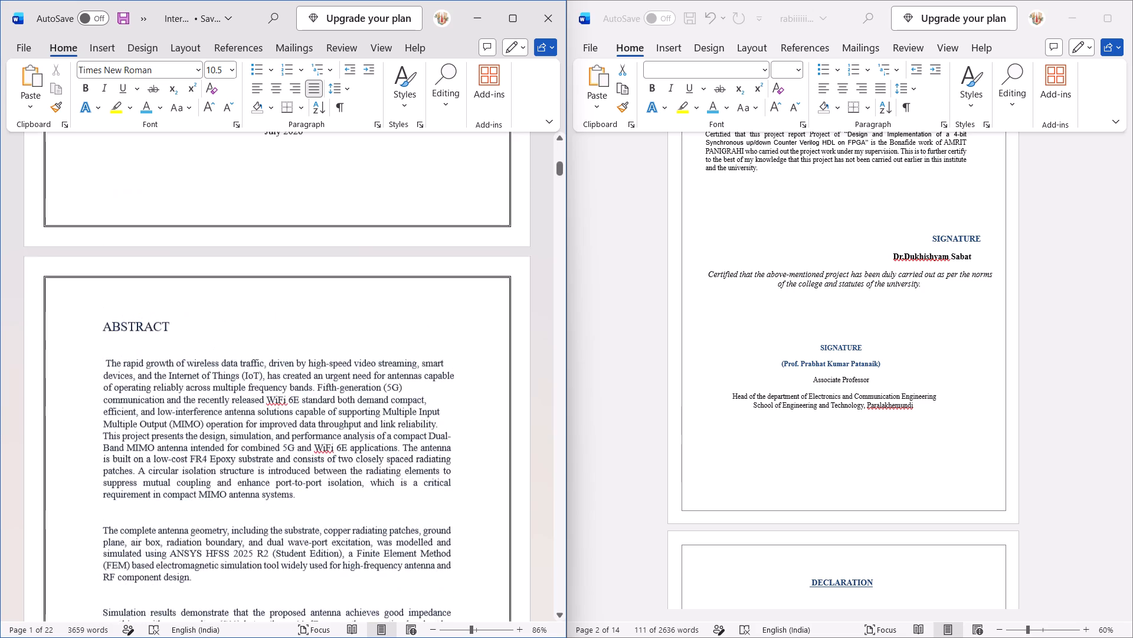
scroll(207, 390, down, 8)
scroll(171, 356, up, 12)
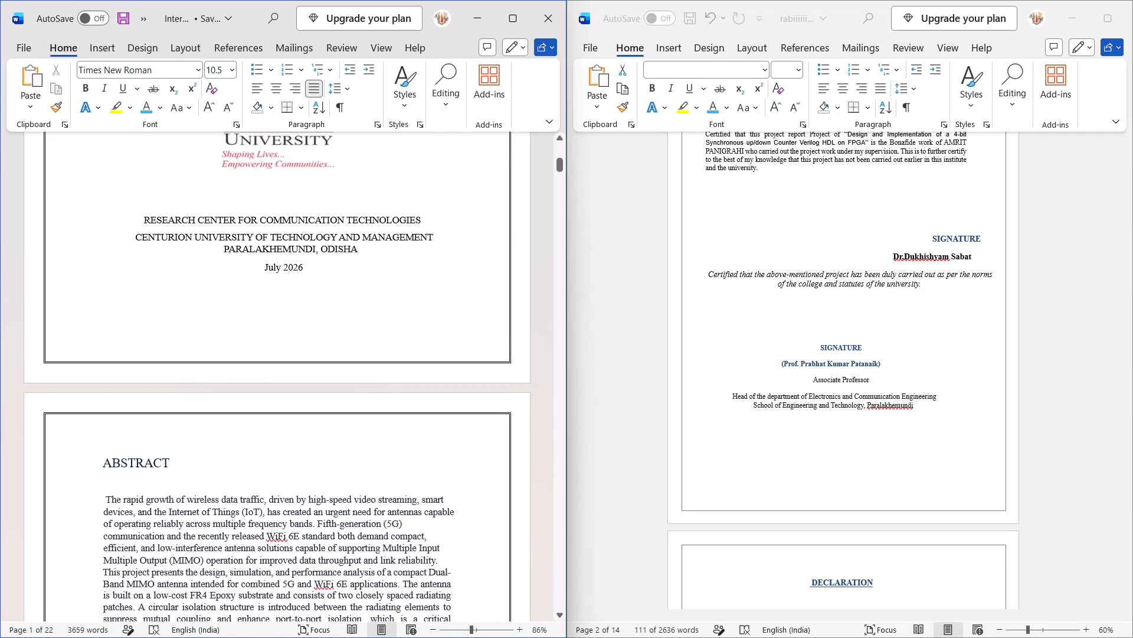
click(106, 446)
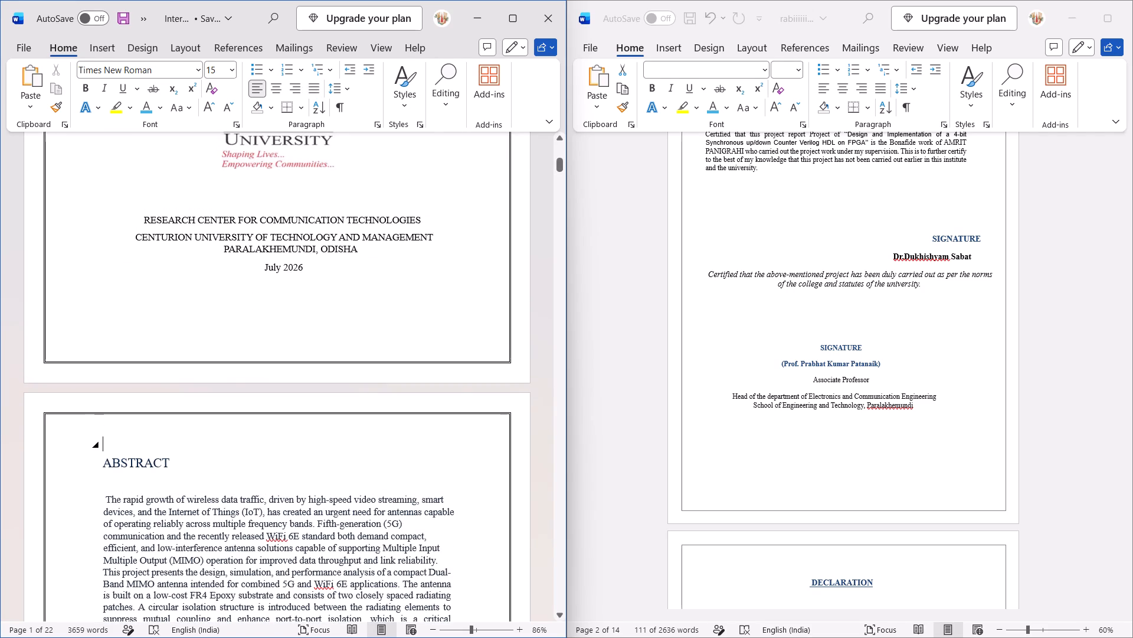
key(ctrl+v)
scroll(137, 429, up, 9)
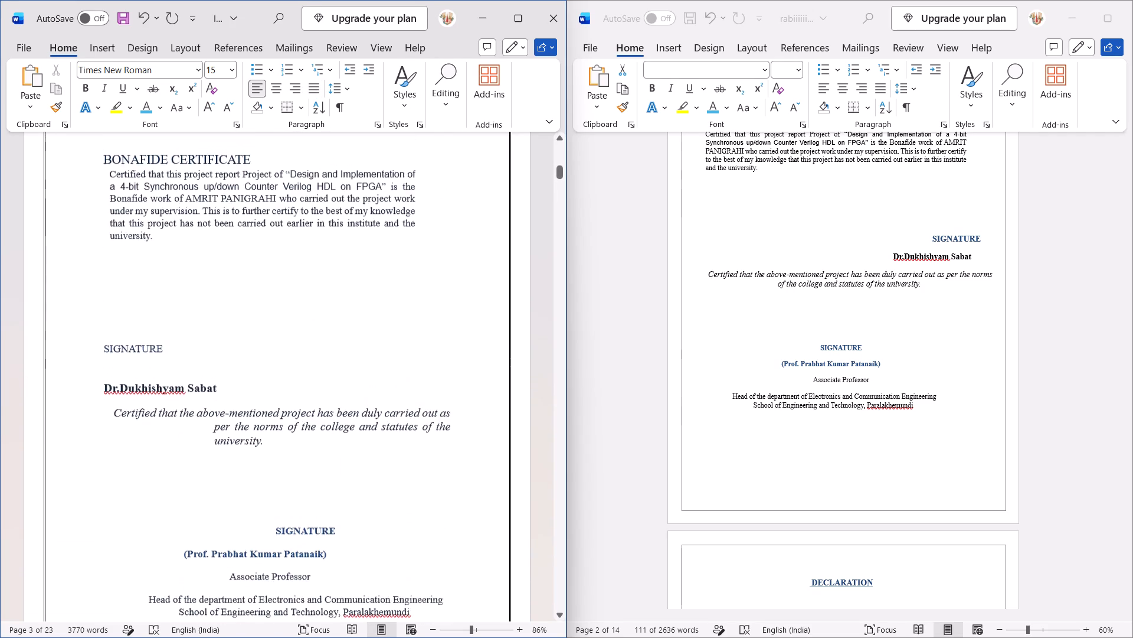
scroll(137, 429, up, 9)
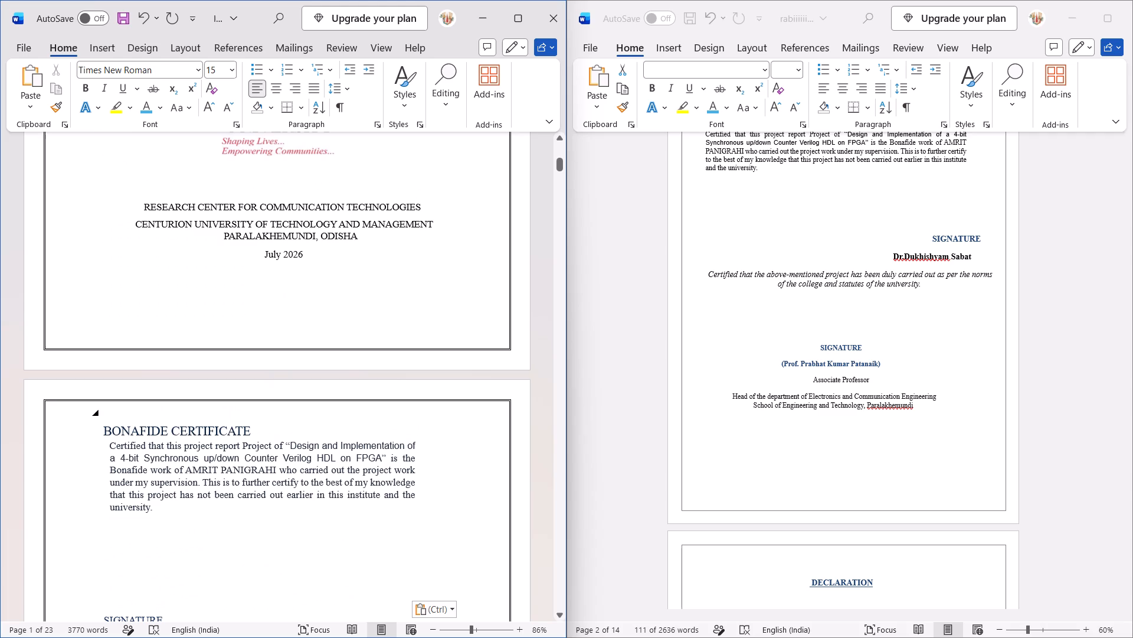
key(space)
key(ctrl+z)
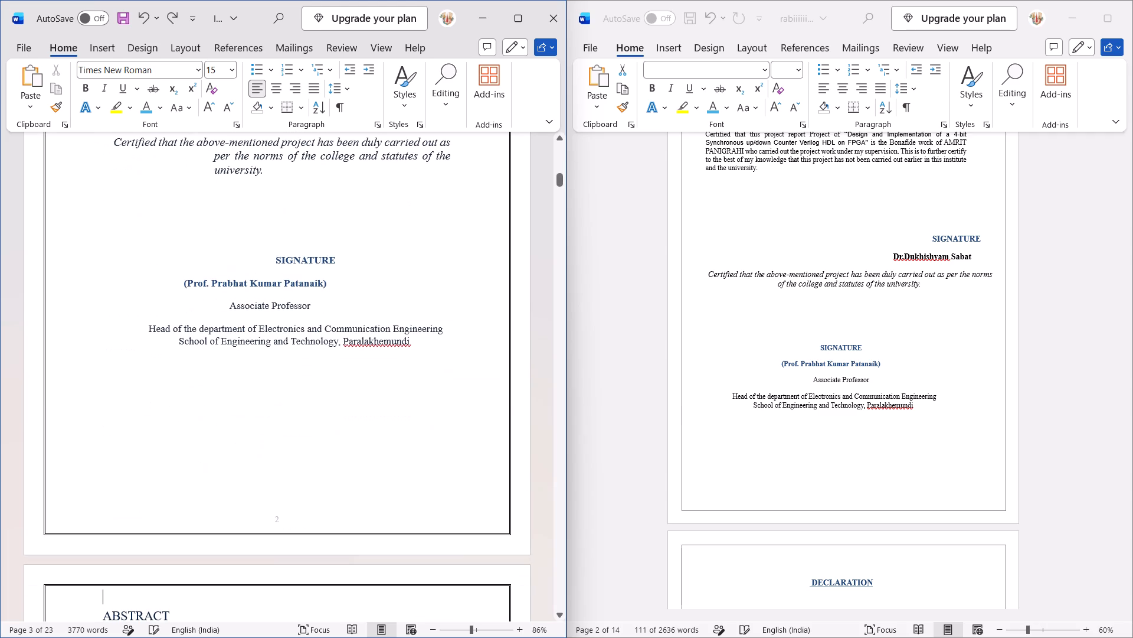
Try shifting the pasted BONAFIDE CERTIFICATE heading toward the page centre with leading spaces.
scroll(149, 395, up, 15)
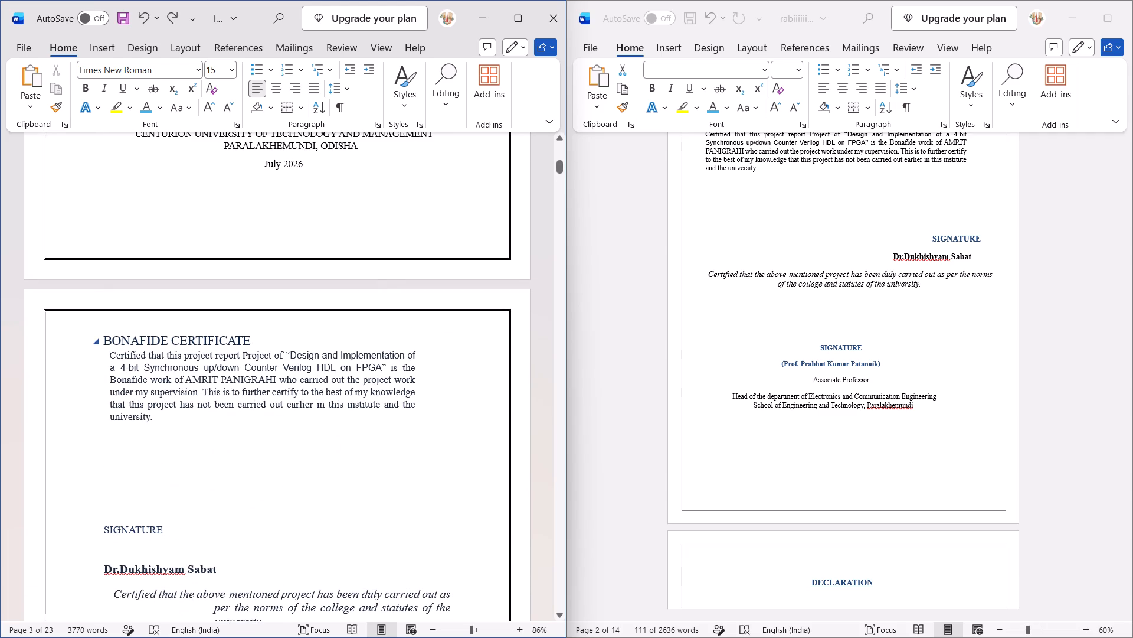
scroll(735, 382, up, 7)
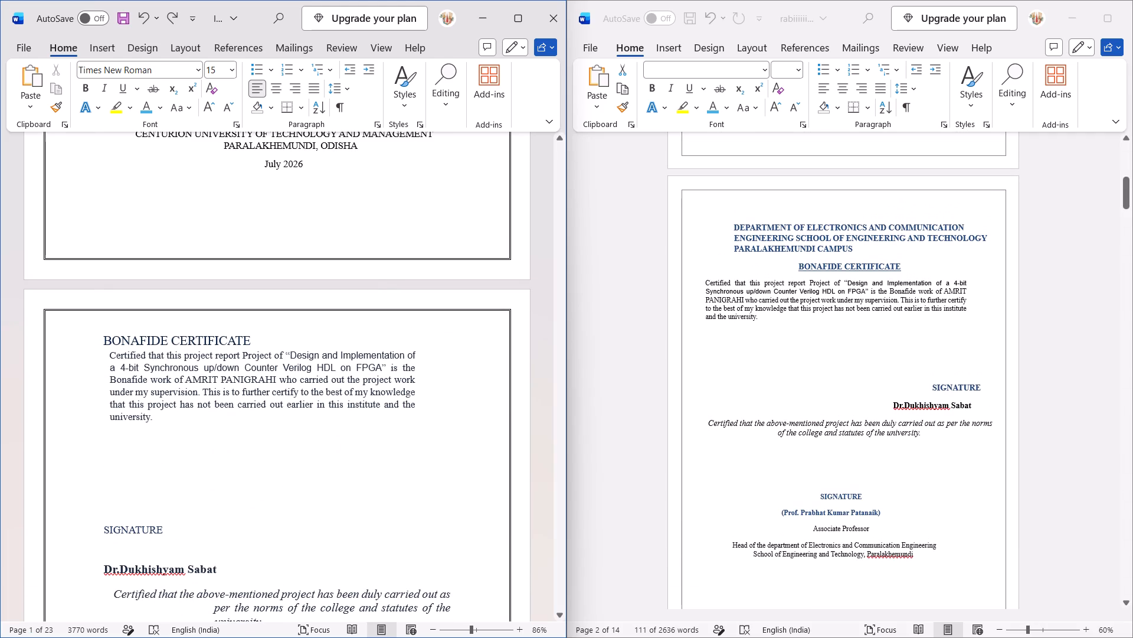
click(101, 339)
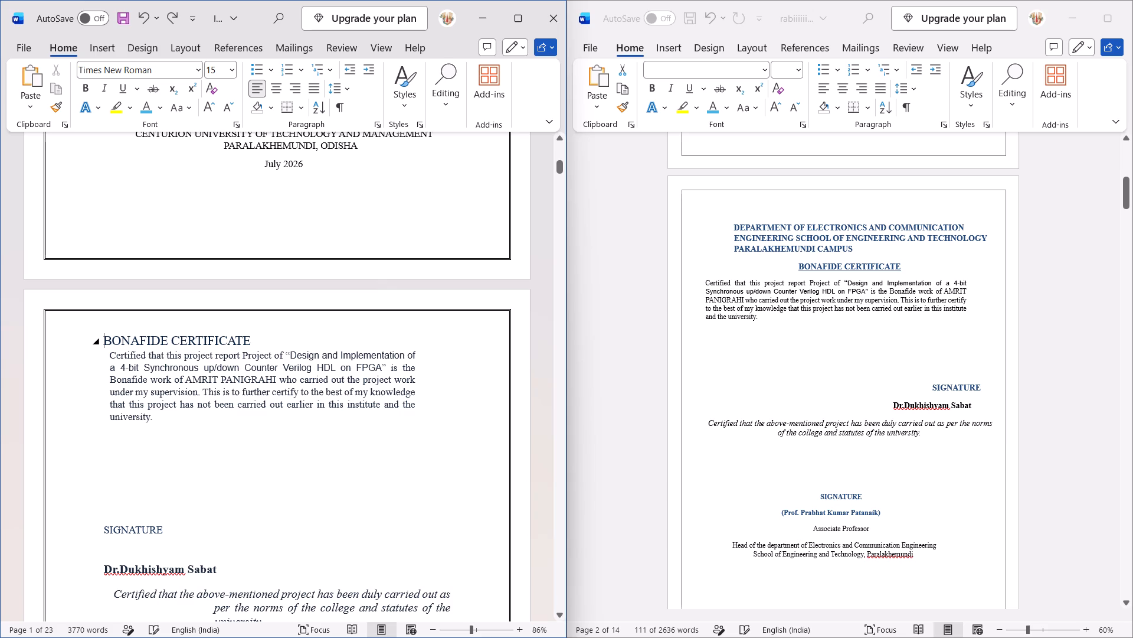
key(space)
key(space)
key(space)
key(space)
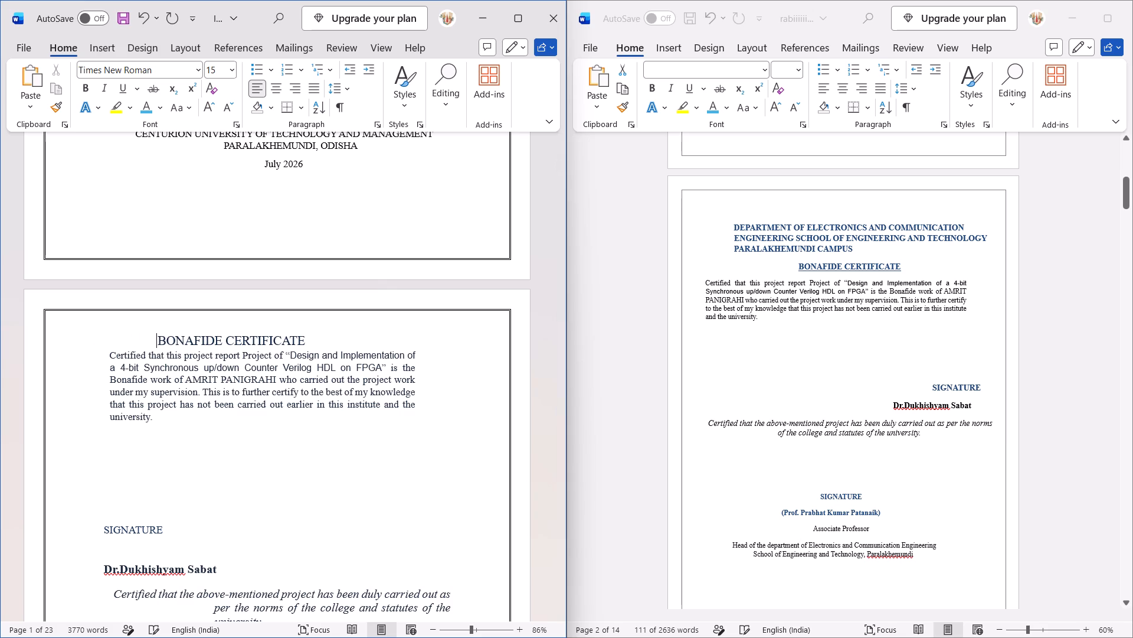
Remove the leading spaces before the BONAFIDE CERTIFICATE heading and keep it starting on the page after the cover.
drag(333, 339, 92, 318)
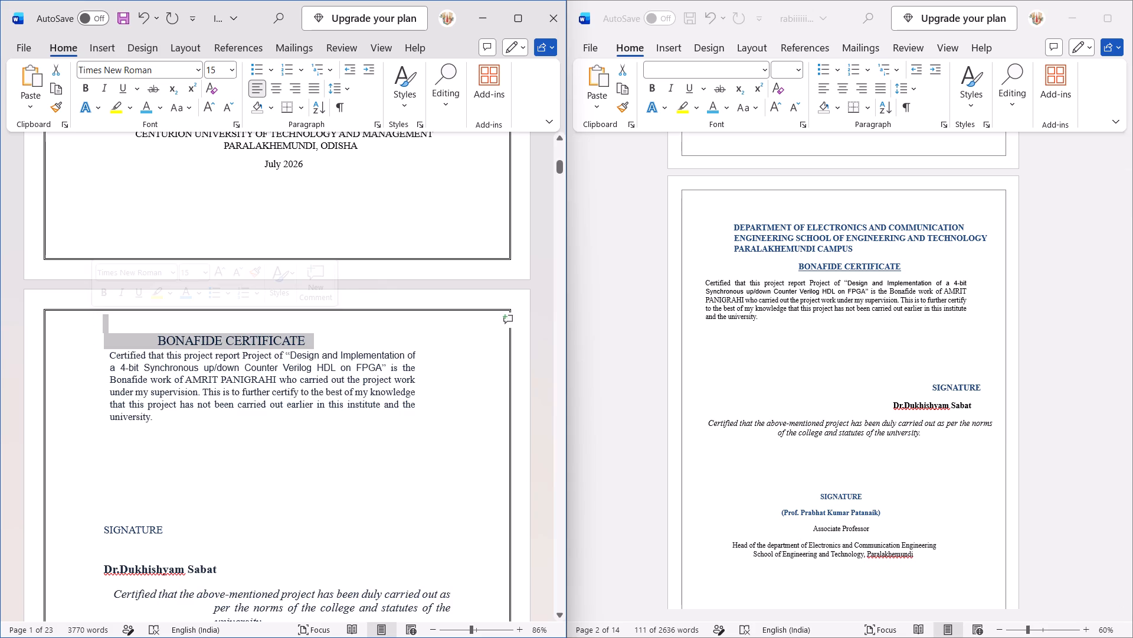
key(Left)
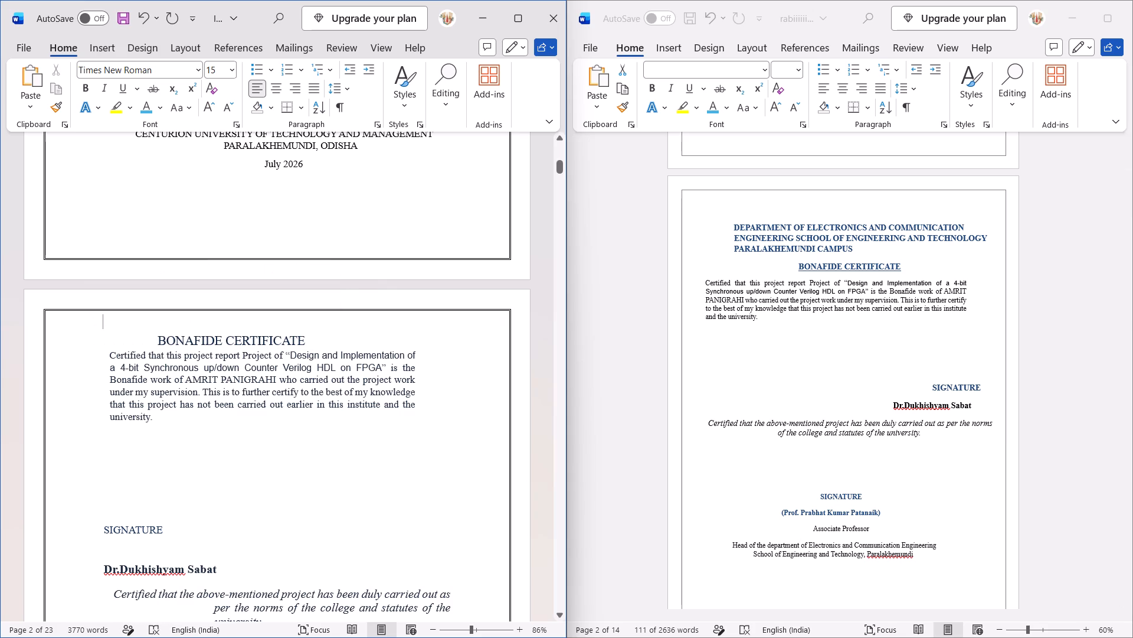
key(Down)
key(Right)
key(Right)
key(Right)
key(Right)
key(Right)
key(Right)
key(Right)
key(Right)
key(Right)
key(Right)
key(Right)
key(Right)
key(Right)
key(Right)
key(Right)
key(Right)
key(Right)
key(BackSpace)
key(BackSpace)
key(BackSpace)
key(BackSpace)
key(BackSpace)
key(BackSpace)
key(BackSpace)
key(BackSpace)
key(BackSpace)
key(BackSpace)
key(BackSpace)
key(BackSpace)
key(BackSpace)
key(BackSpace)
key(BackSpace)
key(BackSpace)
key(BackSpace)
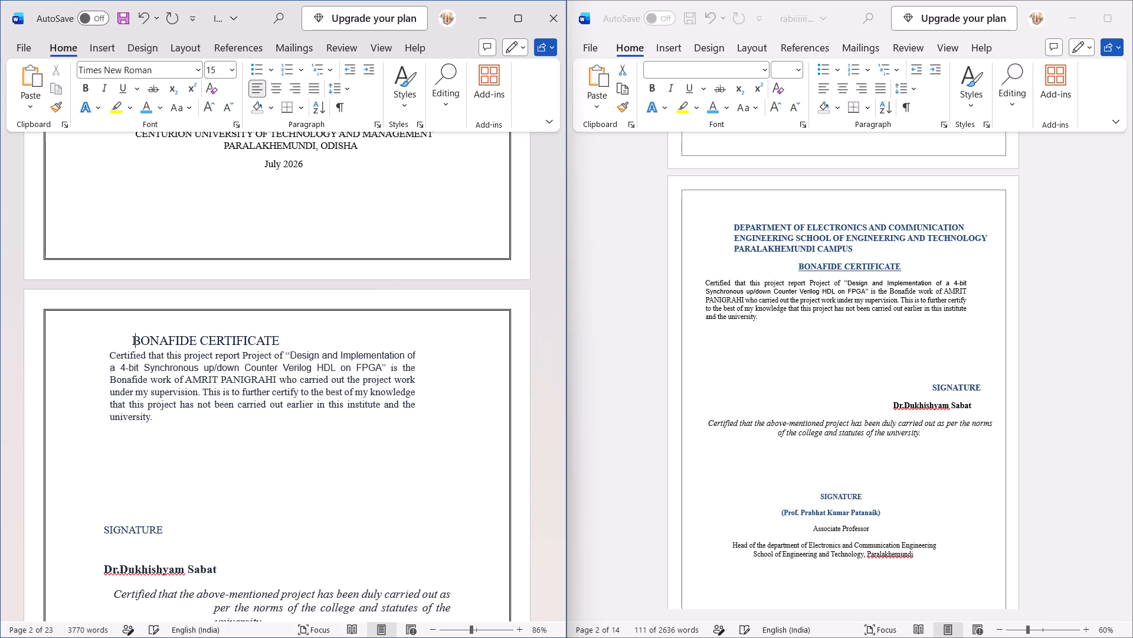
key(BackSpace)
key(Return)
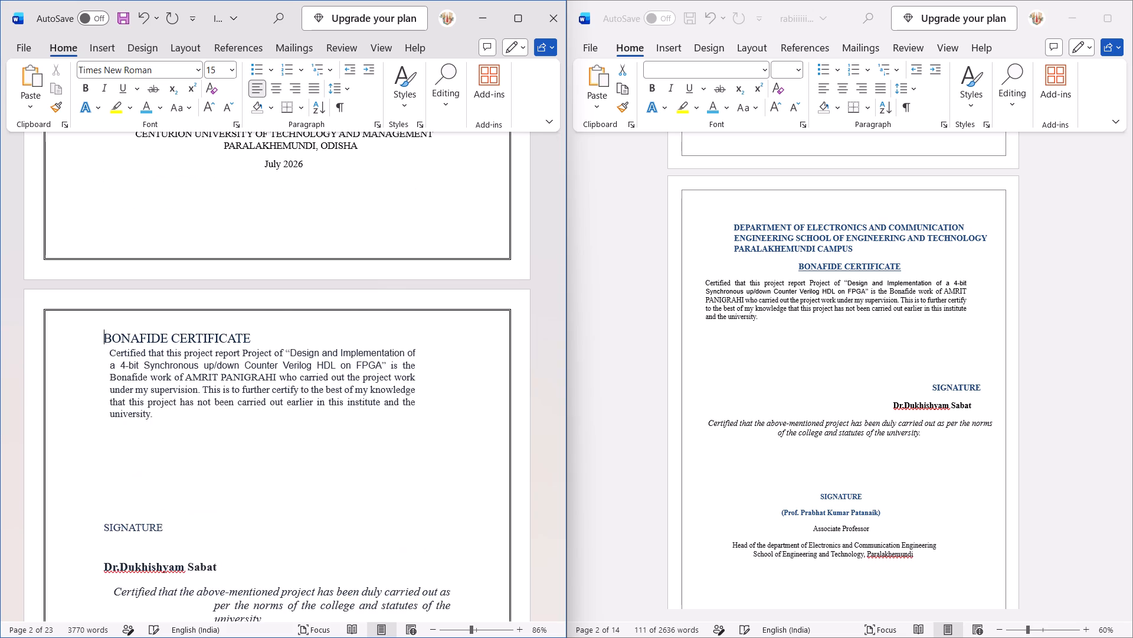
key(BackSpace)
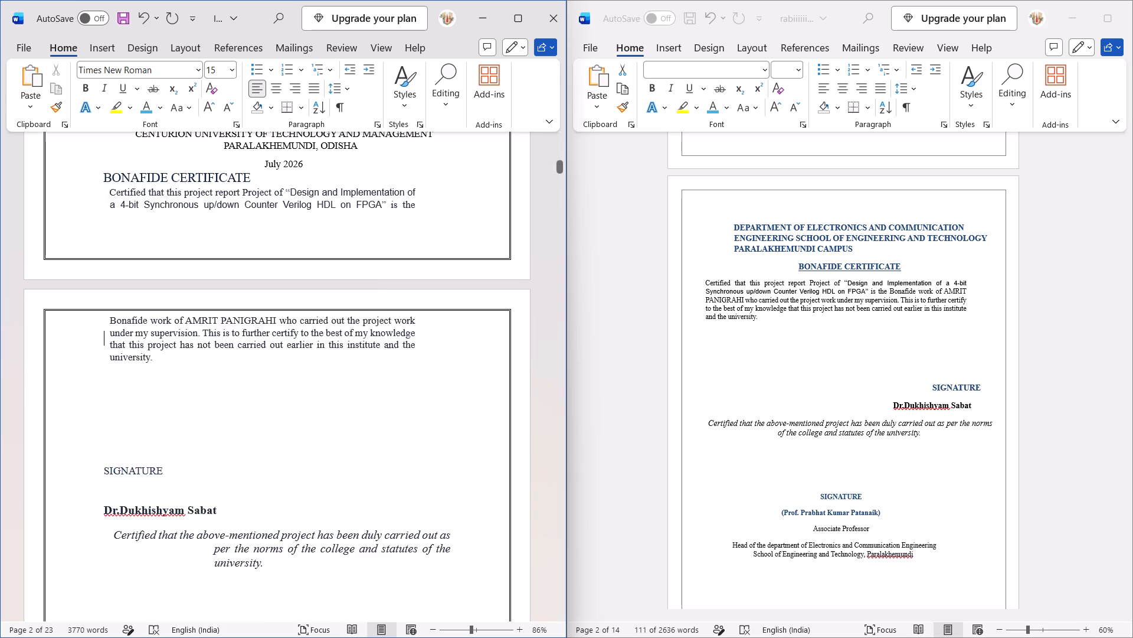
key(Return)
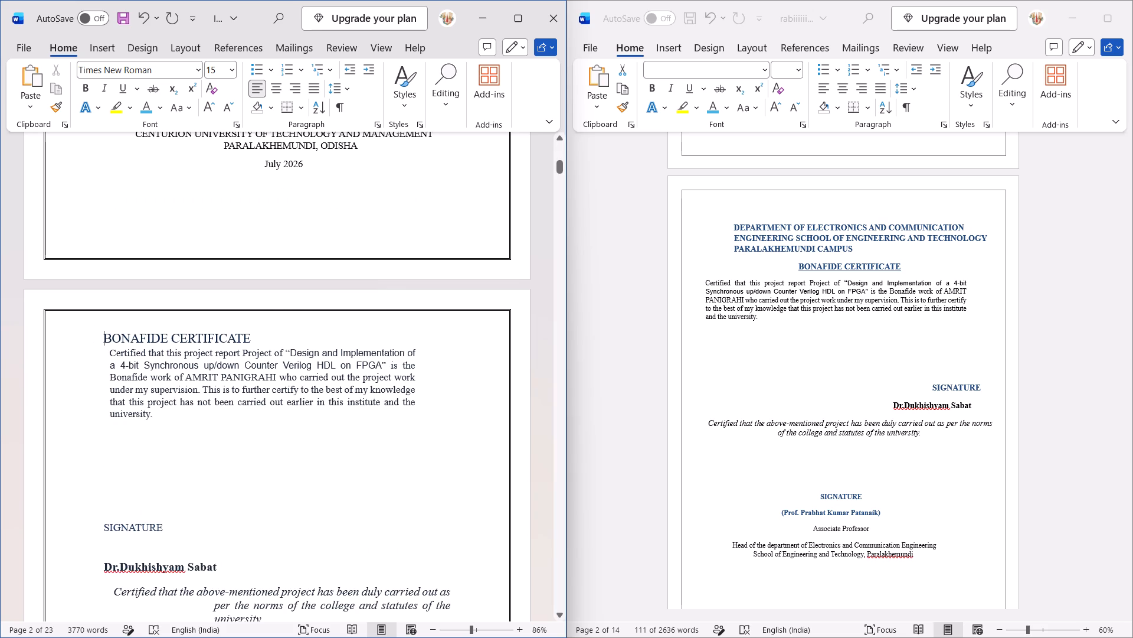
Centre-align the BONAFIDE CERTIFICATE heading in the antenna report.
drag(256, 331, 109, 326)
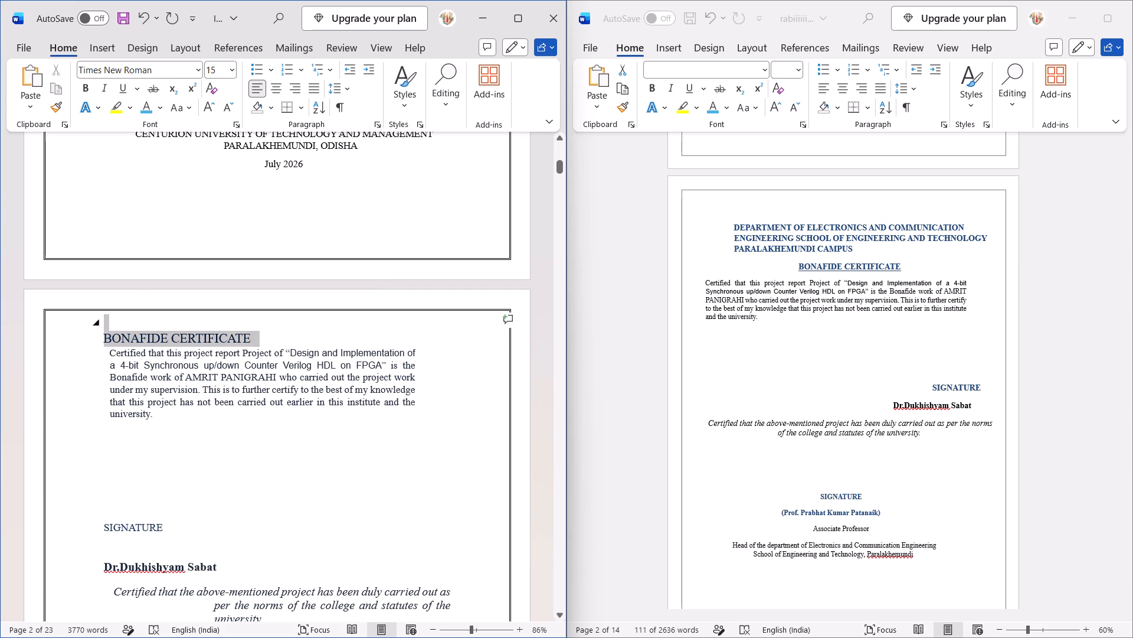
drag(109, 326, 104, 341)
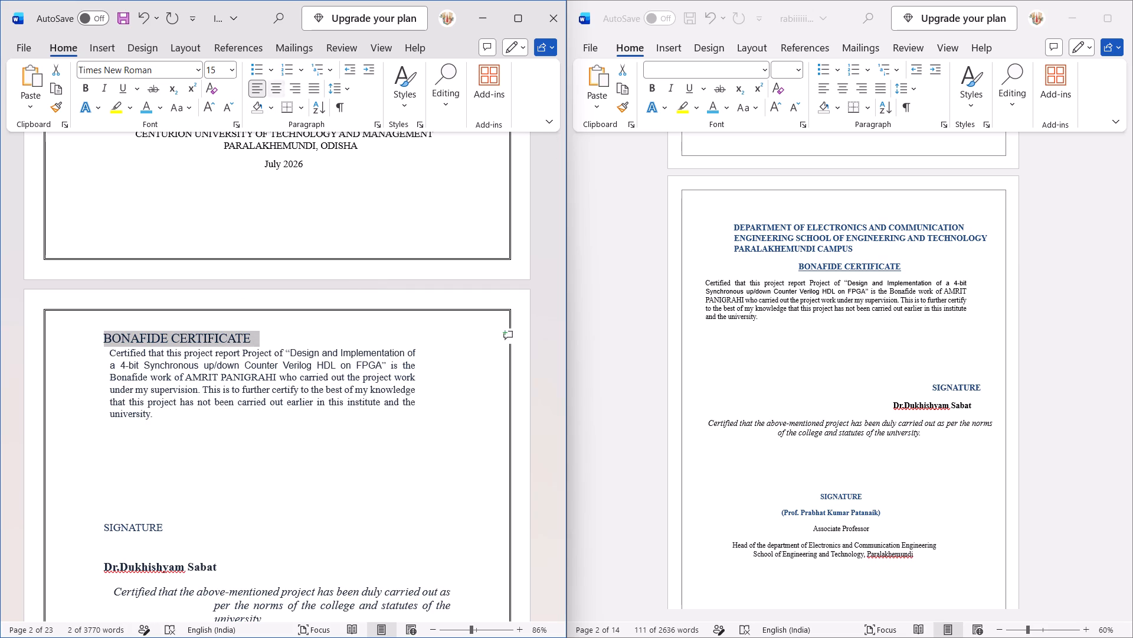
click(273, 83)
click(418, 360)
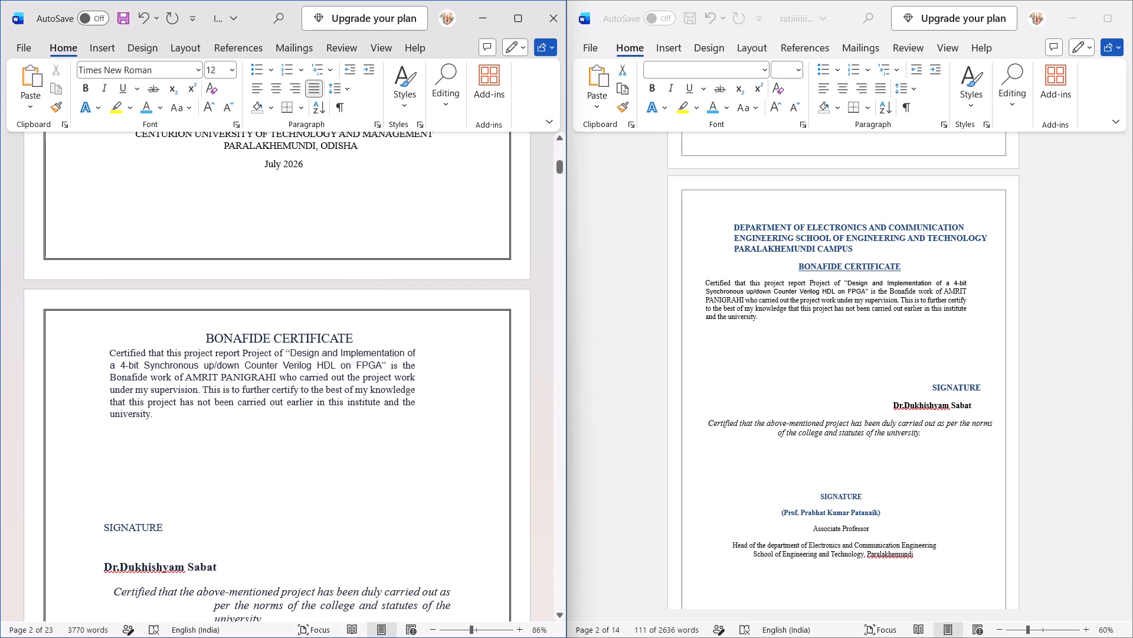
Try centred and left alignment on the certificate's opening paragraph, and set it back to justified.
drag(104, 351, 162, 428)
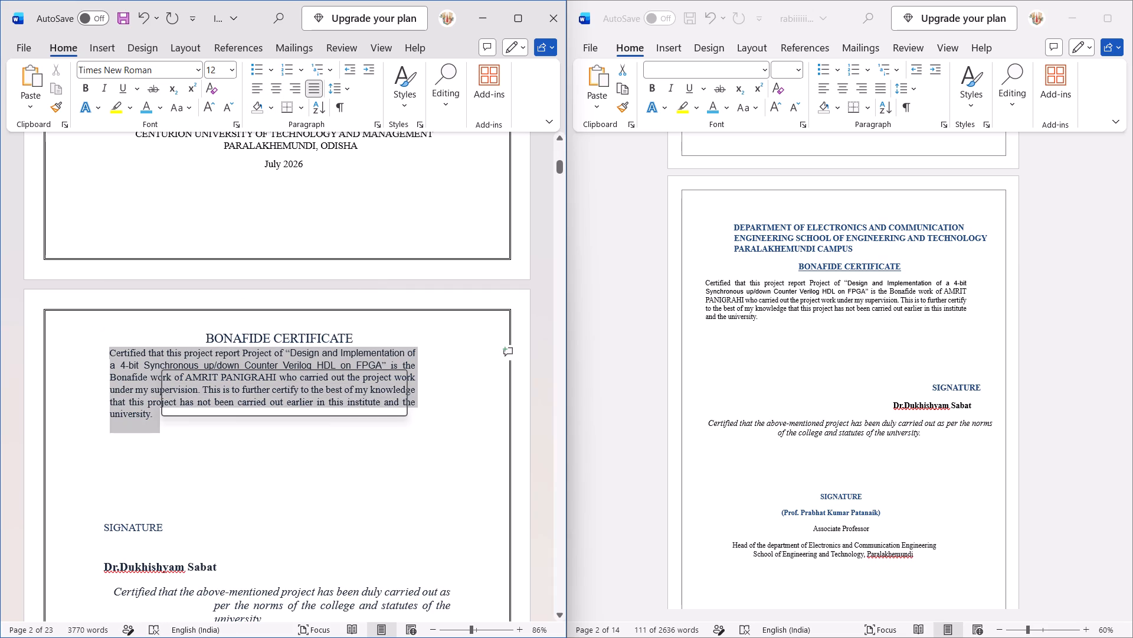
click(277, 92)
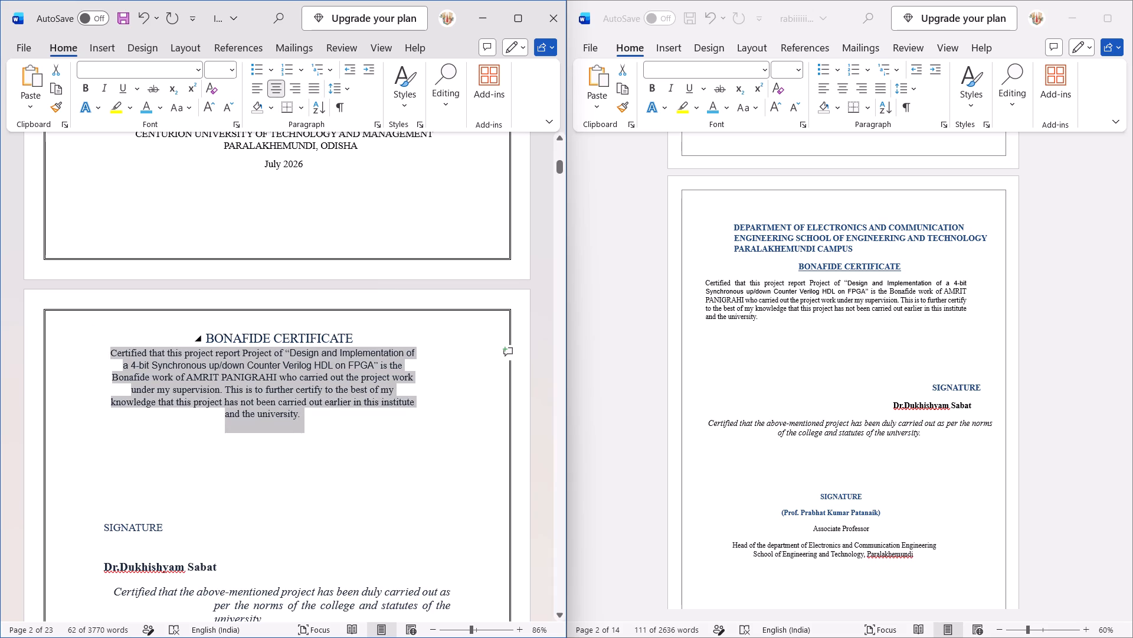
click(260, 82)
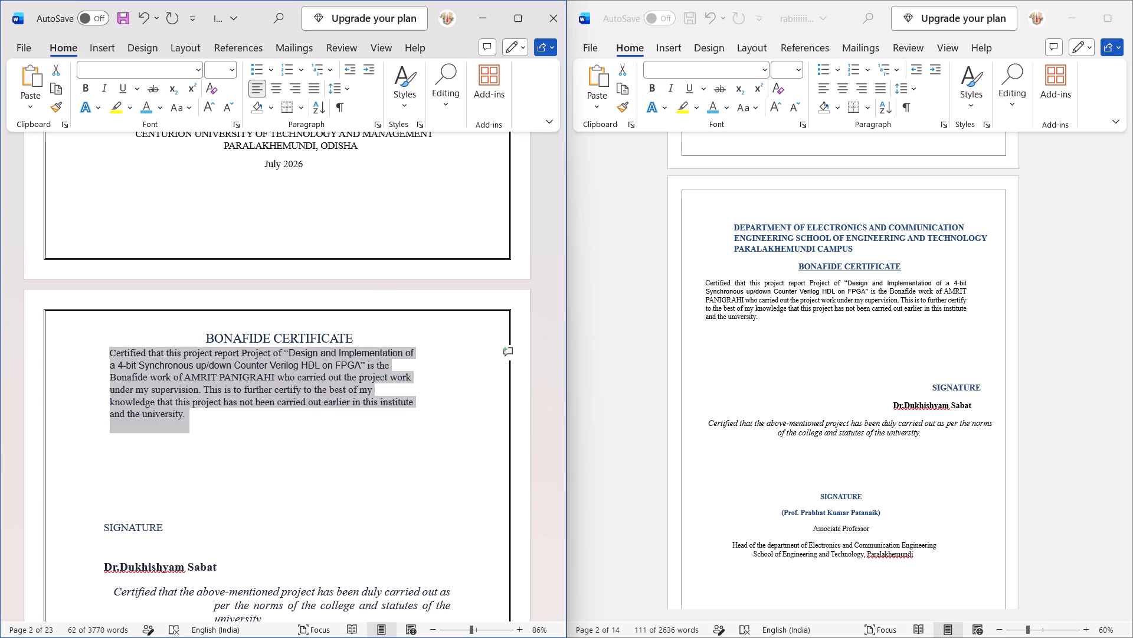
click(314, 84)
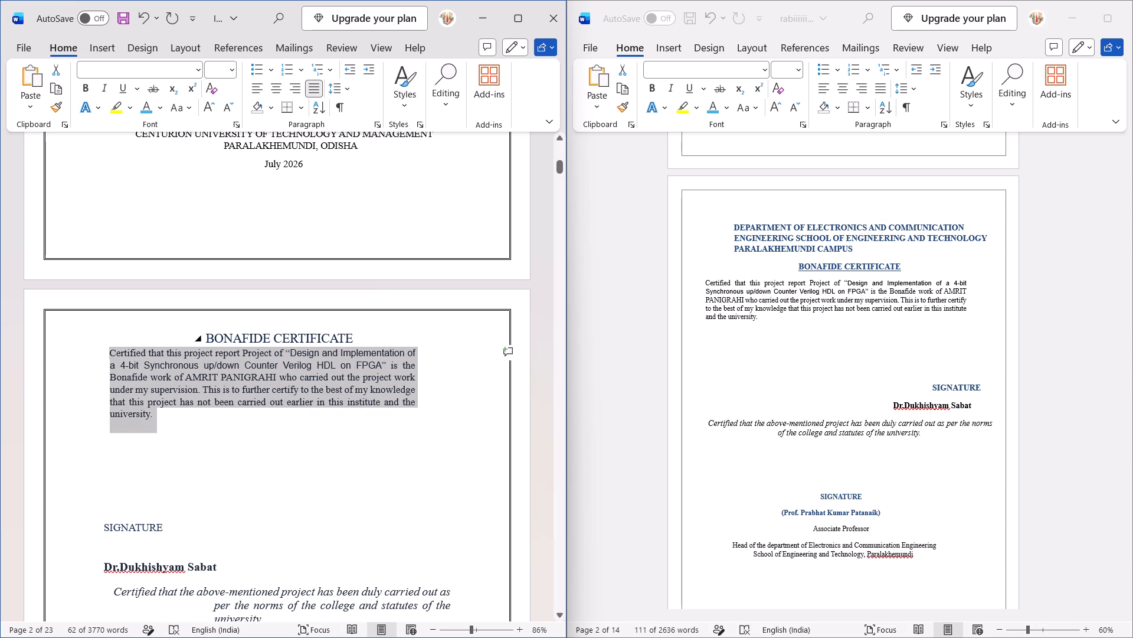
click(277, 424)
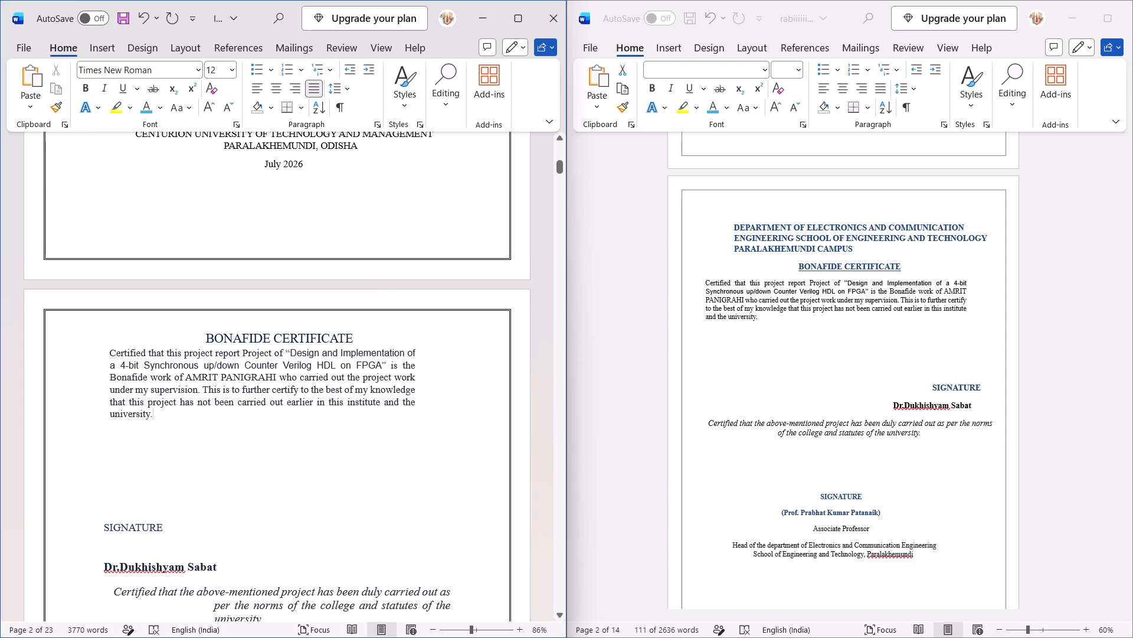
Insert a blank line above the BONAFIDE CERTIFICATE heading.
click(108, 351)
click(188, 336)
key(Return)
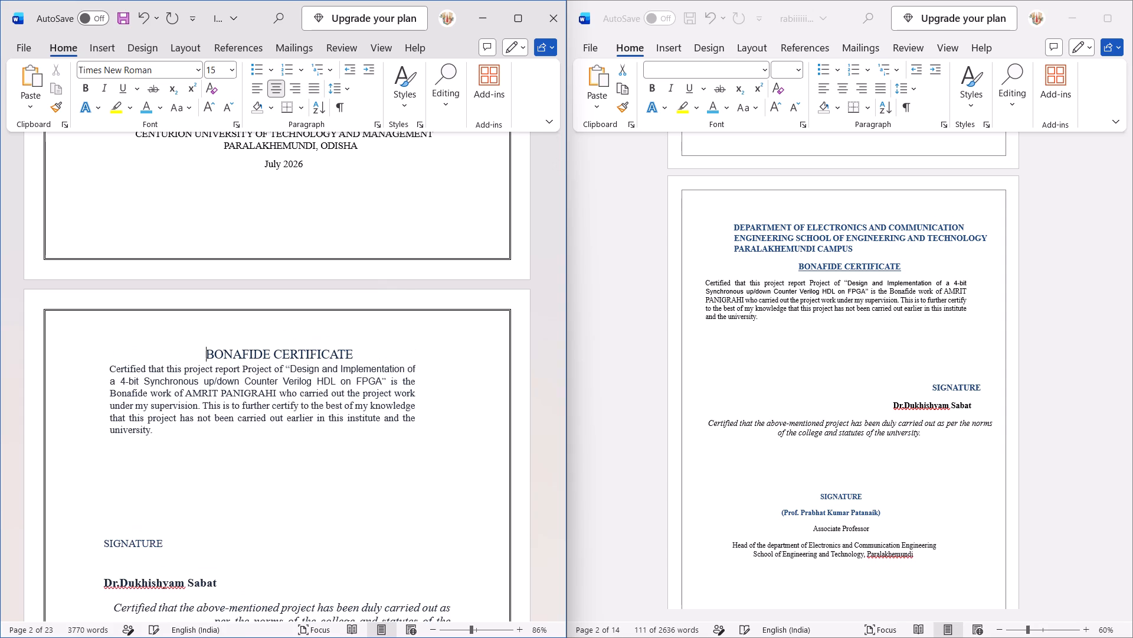
Insert a blank line between the BONAFIDE CERTIFICATE heading and the opening paragraph of the antenna report's certificate.
key(Down)
key(Left)
key(Left)
key(Left)
key(Left)
key(Left)
key(Left)
key(Left)
key(Left)
key(Left)
key(Left)
key(Left)
key(Left)
key(Left)
key(Left)
key(Left)
key(Left)
key(Left)
key(Left)
key(Left)
key(Left)
key(Right)
key(Return)
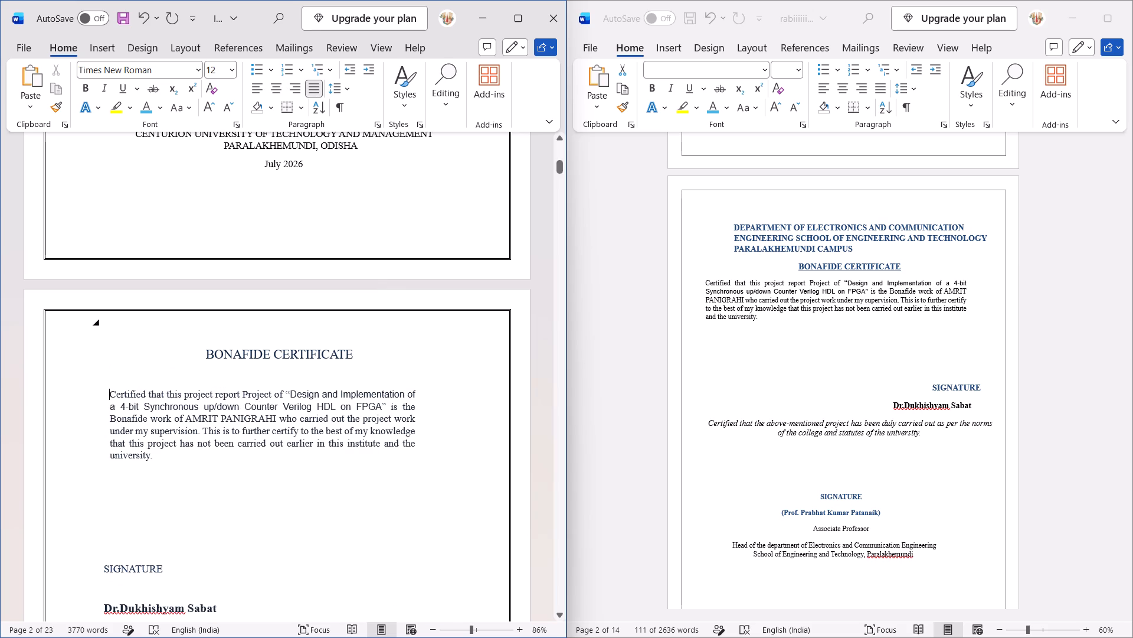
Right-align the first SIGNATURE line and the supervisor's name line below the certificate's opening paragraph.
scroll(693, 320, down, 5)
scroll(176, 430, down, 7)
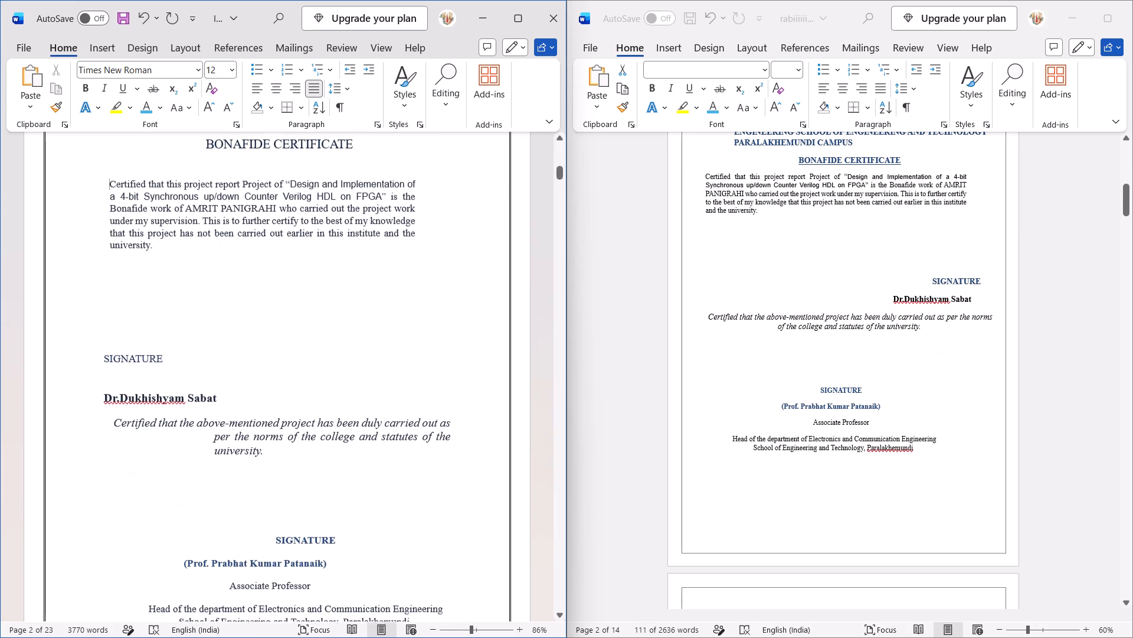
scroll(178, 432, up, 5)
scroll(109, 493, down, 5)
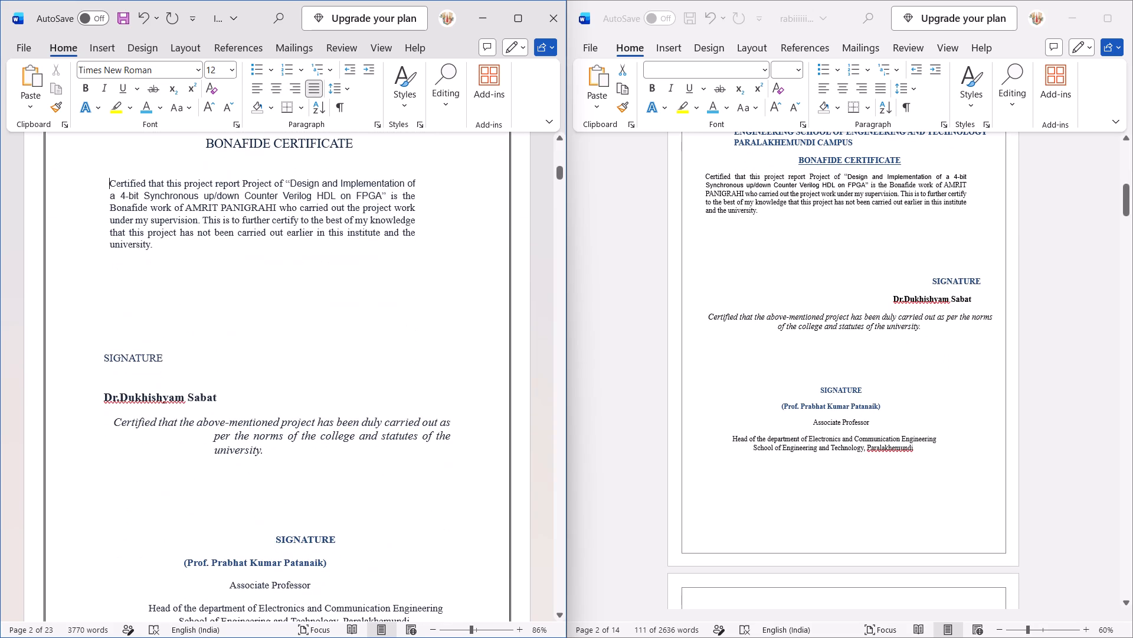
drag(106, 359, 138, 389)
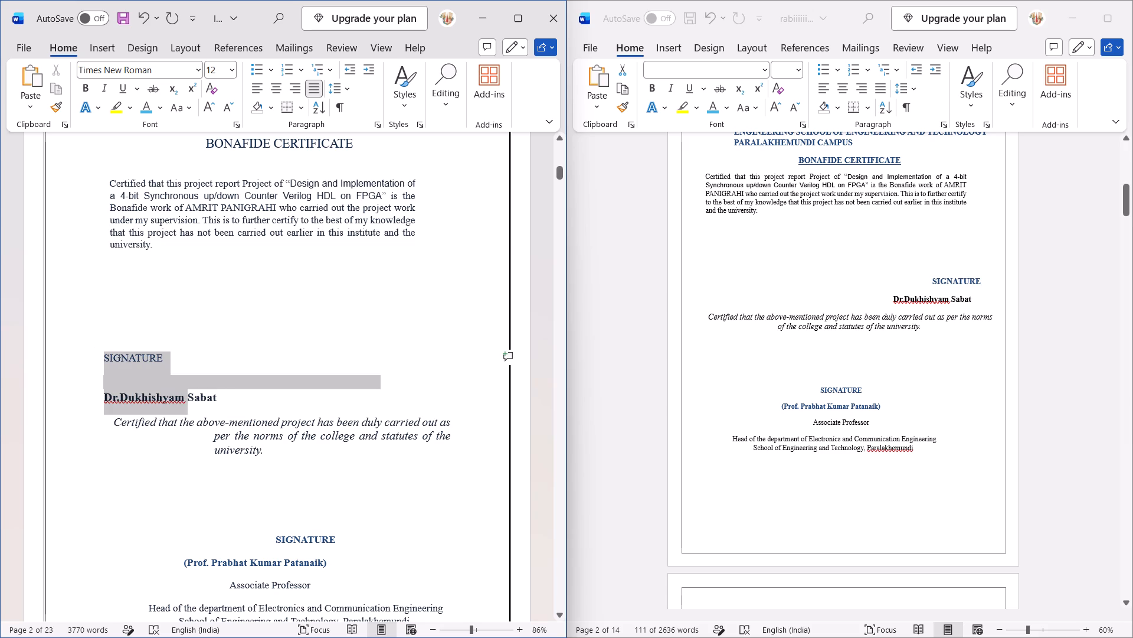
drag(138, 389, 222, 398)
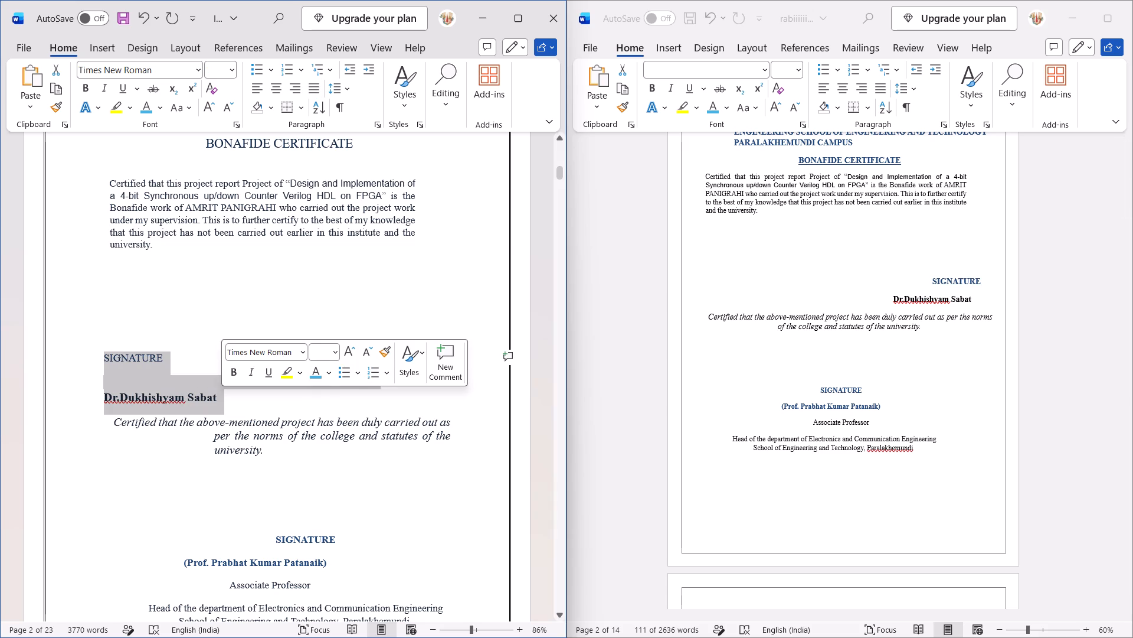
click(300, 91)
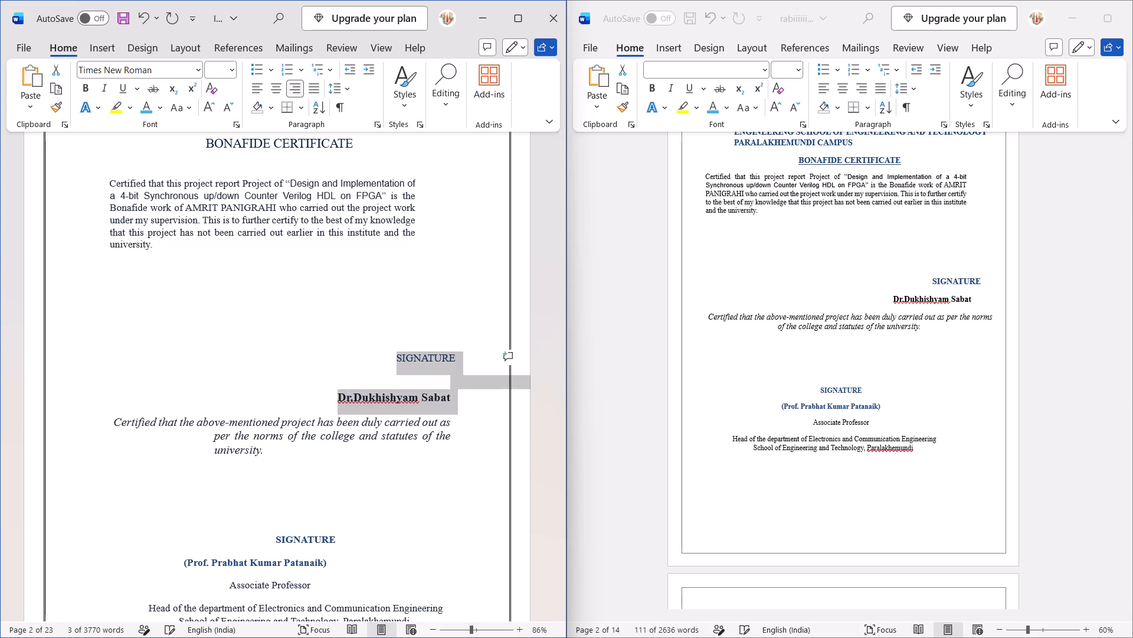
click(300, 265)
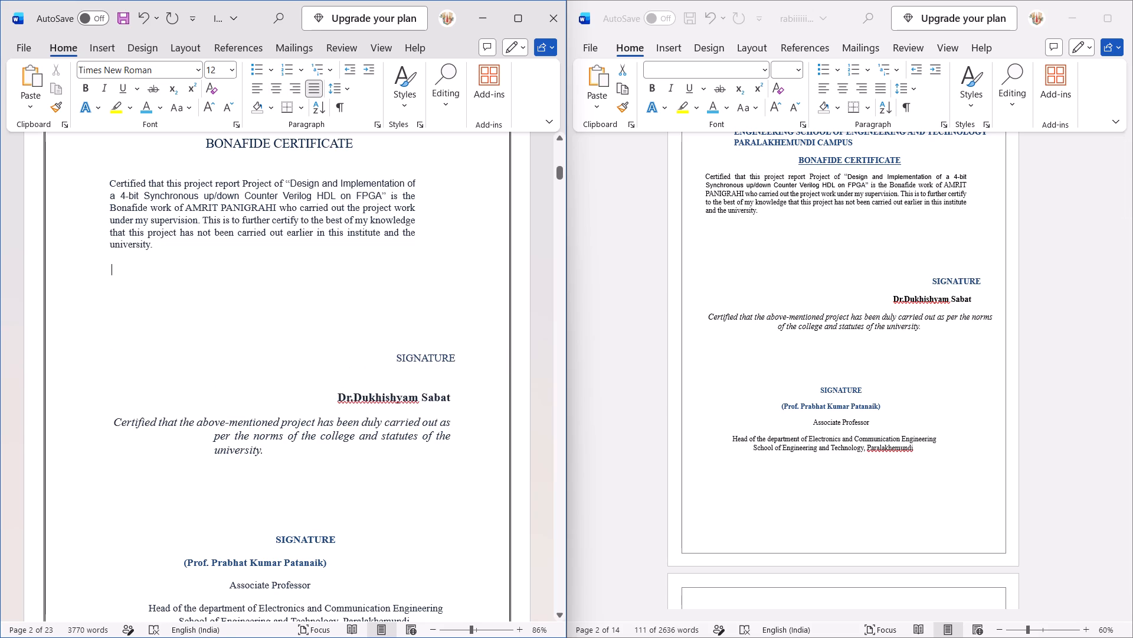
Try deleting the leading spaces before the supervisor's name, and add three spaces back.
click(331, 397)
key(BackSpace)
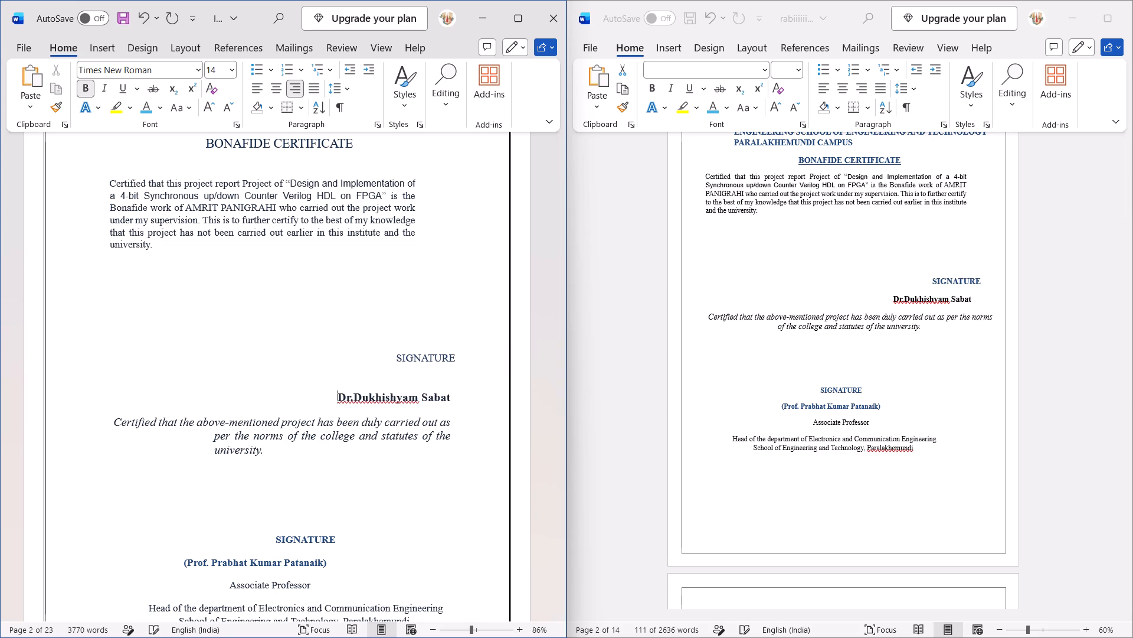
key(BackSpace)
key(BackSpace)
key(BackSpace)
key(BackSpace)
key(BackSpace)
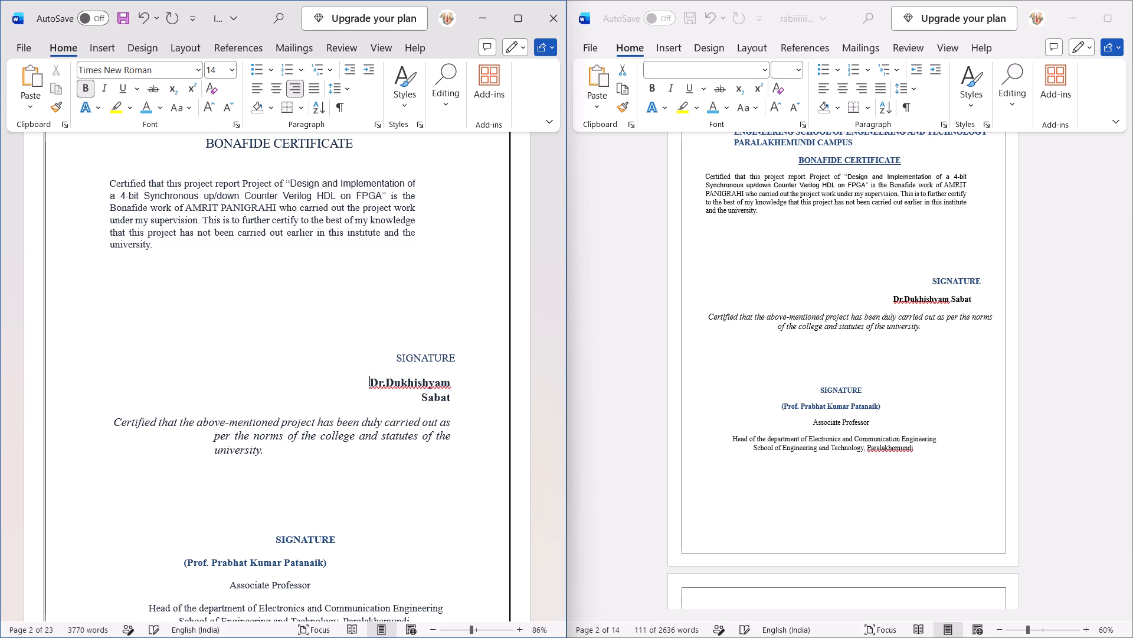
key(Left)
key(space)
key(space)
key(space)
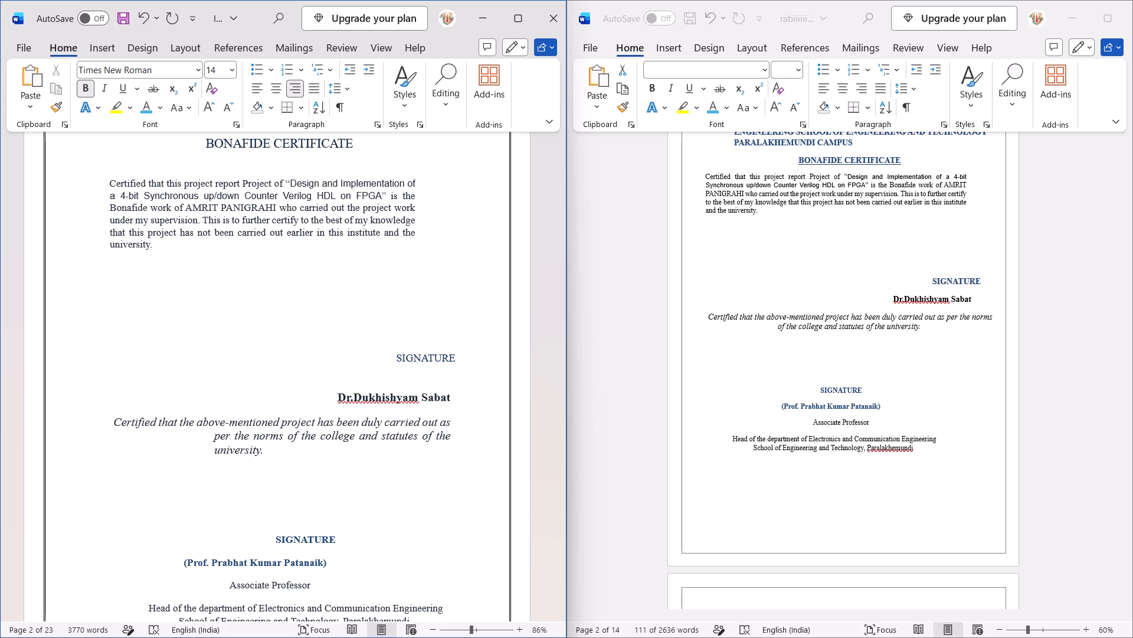
Delete several of the leading spaces before the supervisor's name under the first SIGNATURE line.
scroll(444, 354, up, 2)
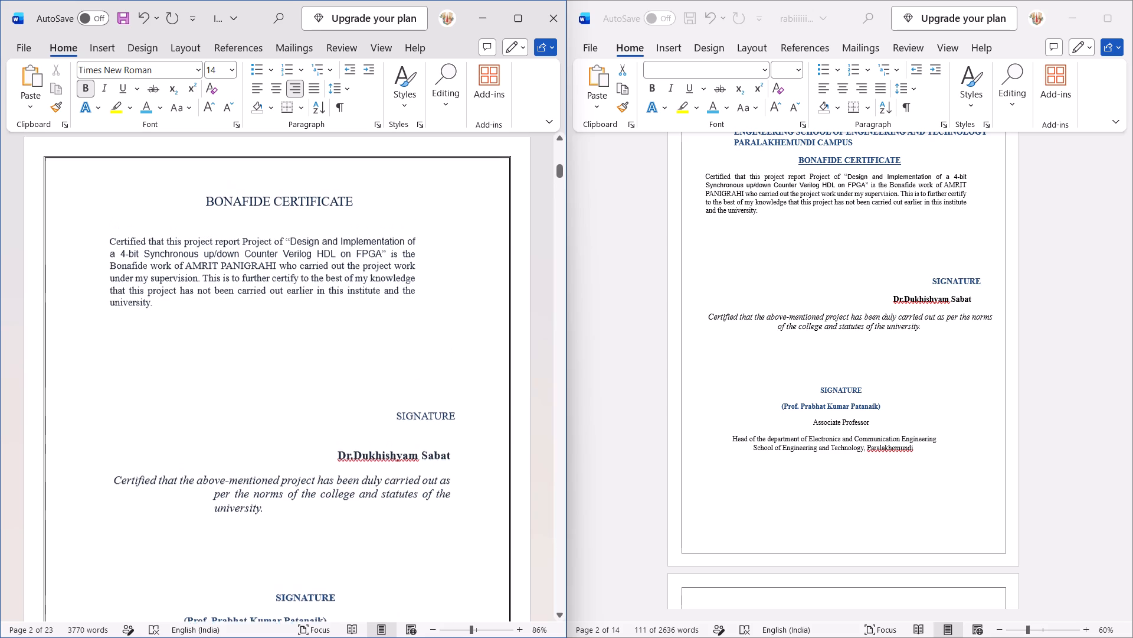
scroll(428, 398, down, 3)
drag(393, 332, 479, 333)
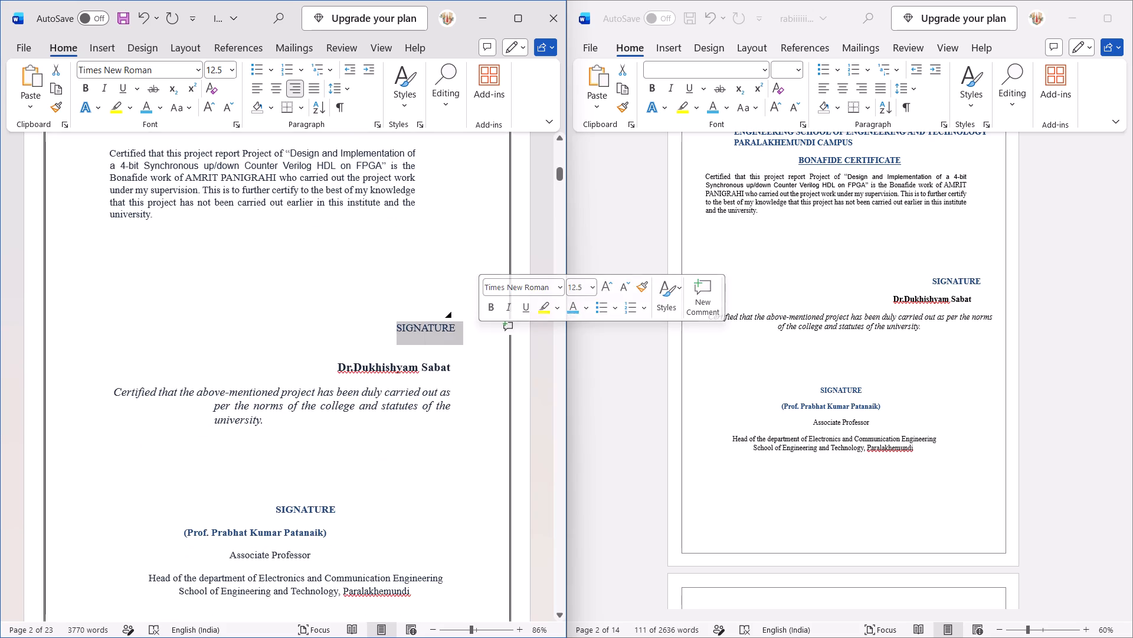
click(473, 343)
key(Down)
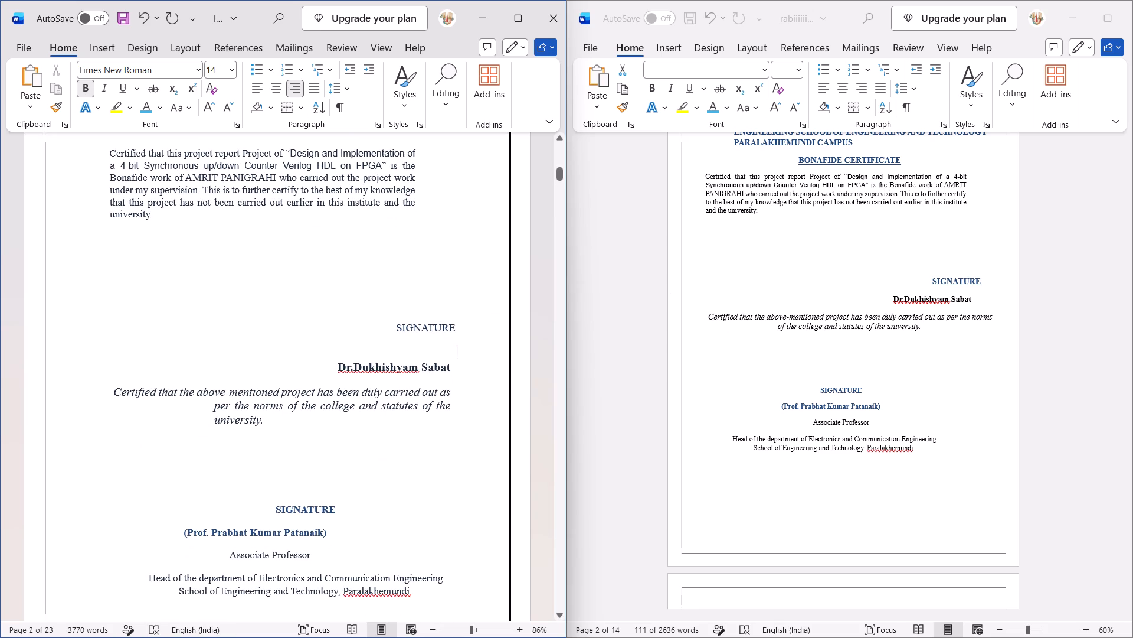
key(BackSpace)
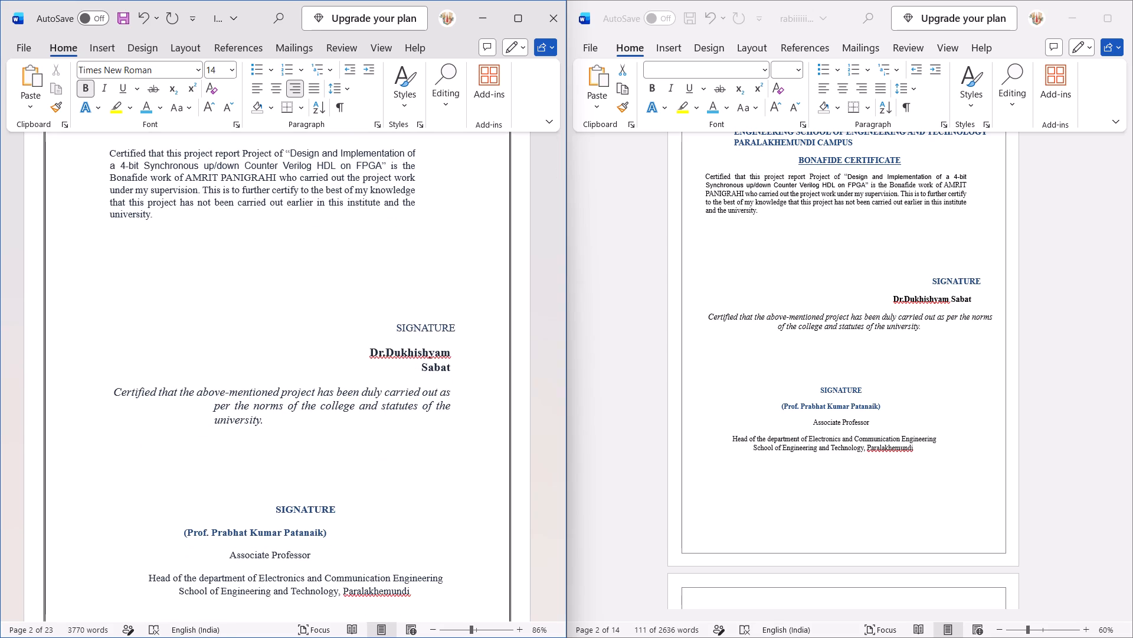
key(Right)
key(Right)
key(Right)
key(Right)
key(Right)
key(Right)
key(Right)
key(Right)
key(Right)
key(Right)
key(Right)
key(Right)
key(Right)
key(Right)
key(Right)
key(Right)
key(Right)
key(Right)
key(Right)
key(Right)
key(Right)
key(Right)
key(BackSpace)
key(BackSpace)
key(BackSpace)
key(BackSpace)
key(BackSpace)
key(BackSpace)
key(BackSpace)
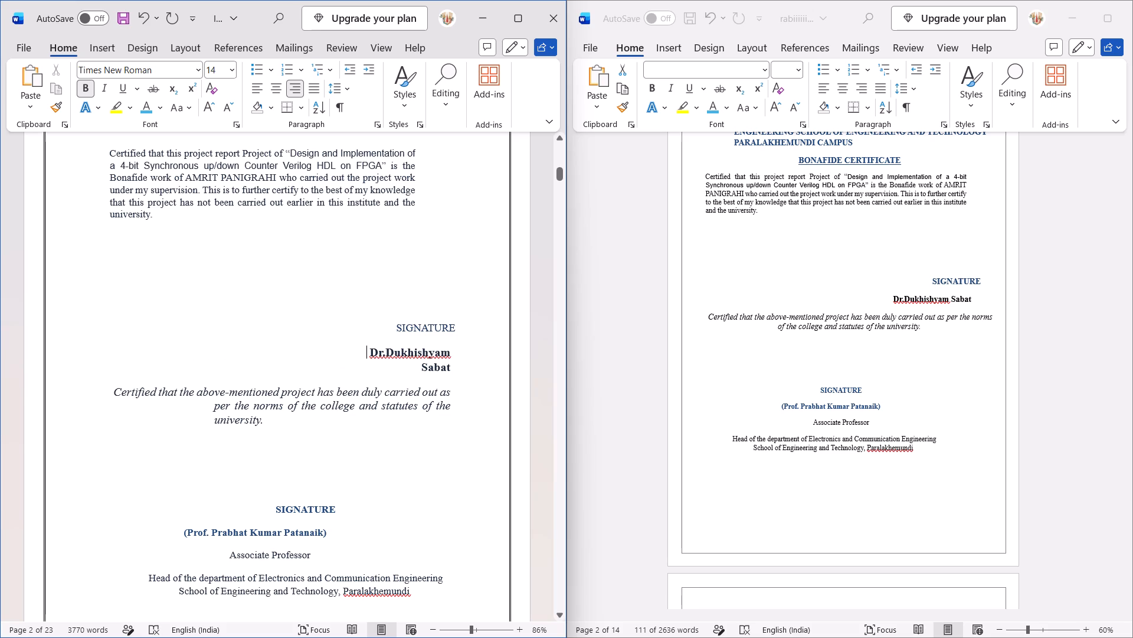
Left-align the supervisor's name and trim its leading spaces until the whole name fits on one line.
drag(366, 354, 455, 369)
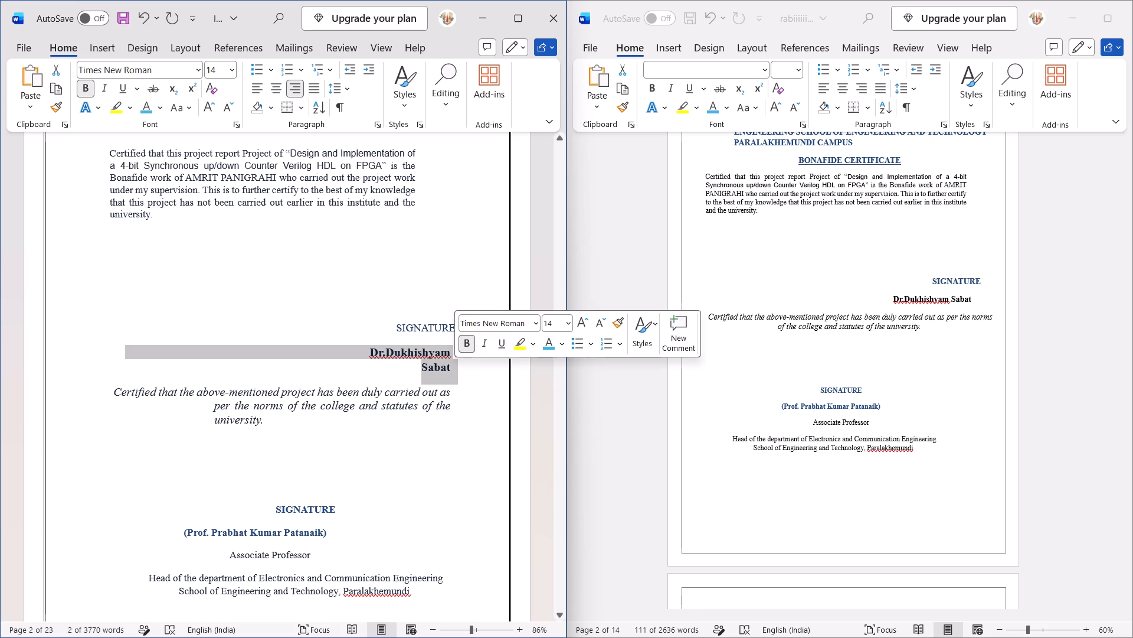
click(260, 86)
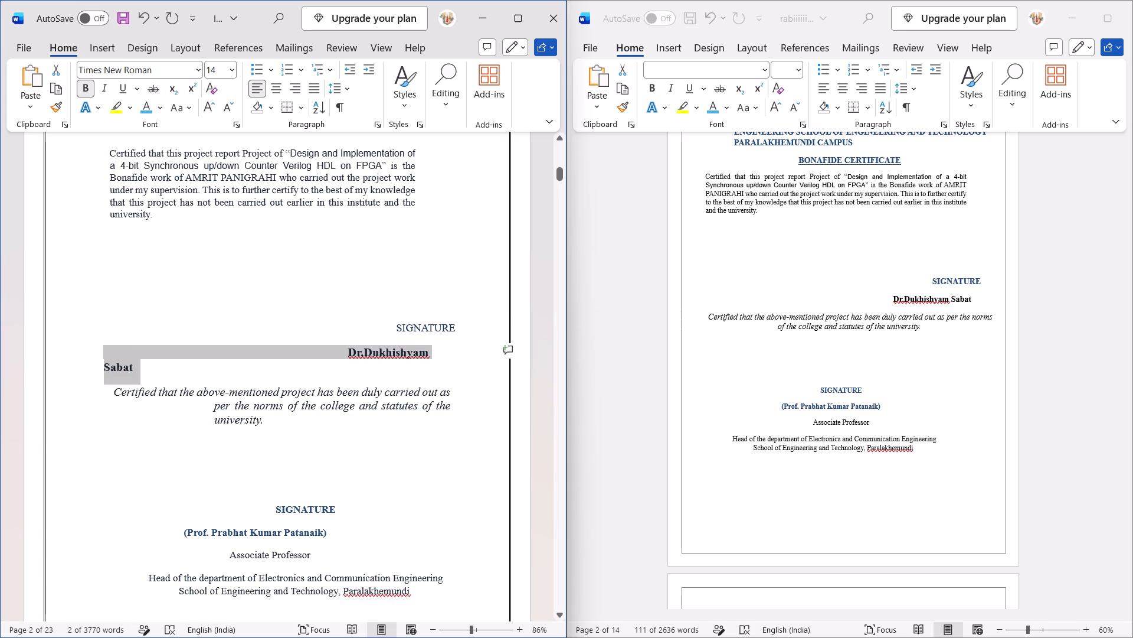
click(347, 346)
key(BackSpace)
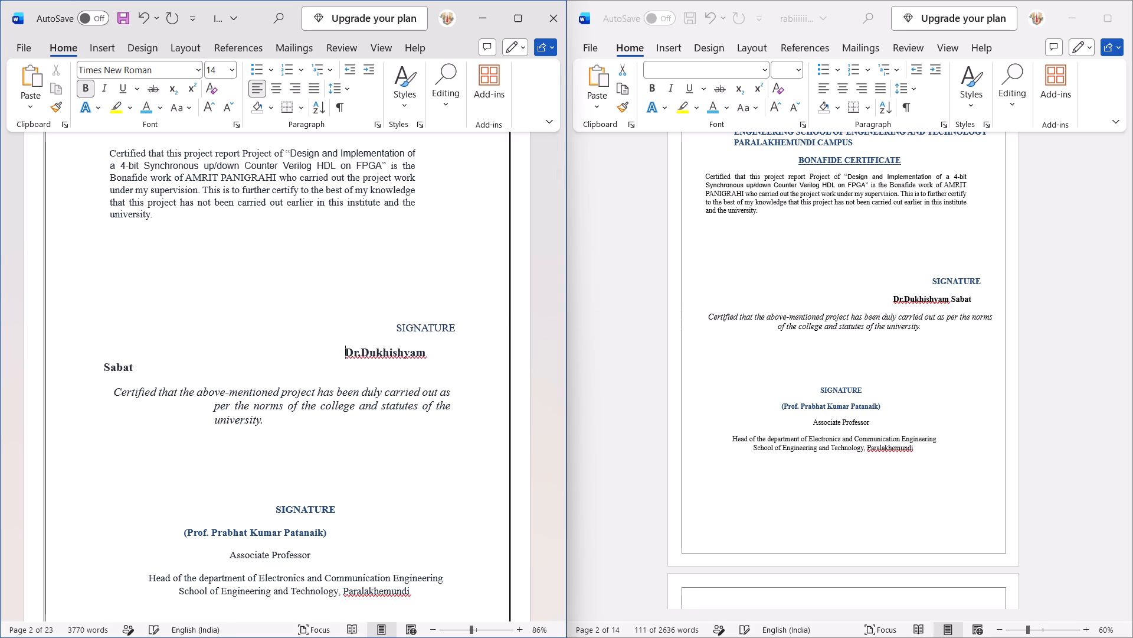
key(BackSpace)
key(BackSpace)
key(BackSpace)
key(BackSpace)
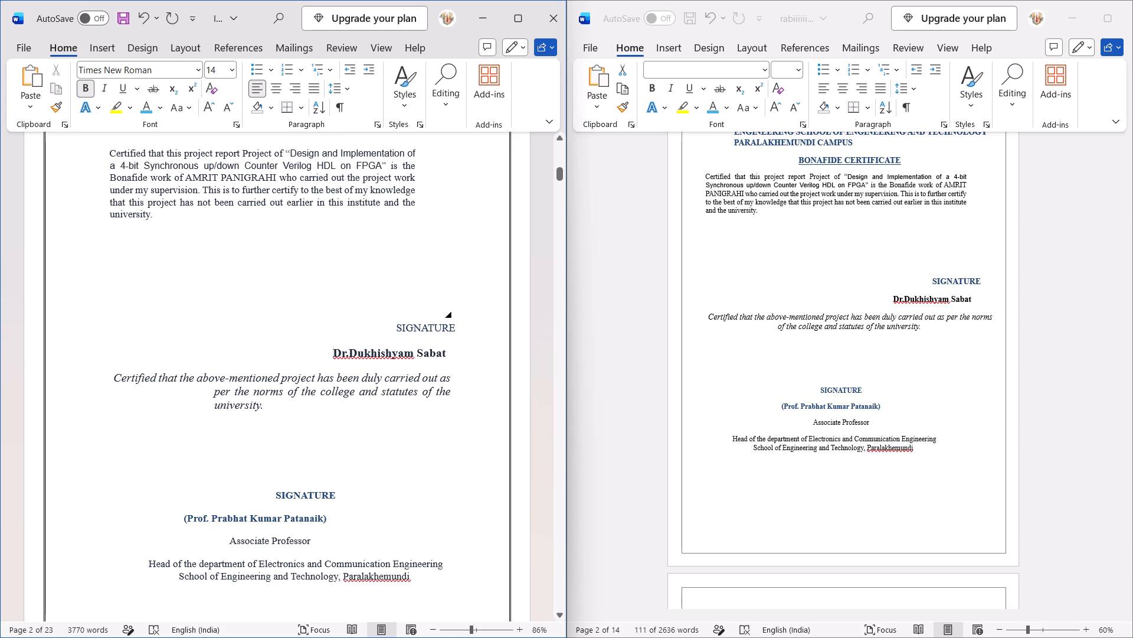
Centre-align the first SIGNATURE line and add leading spaces to shift it above the supervisor's name.
drag(394, 325, 460, 324)
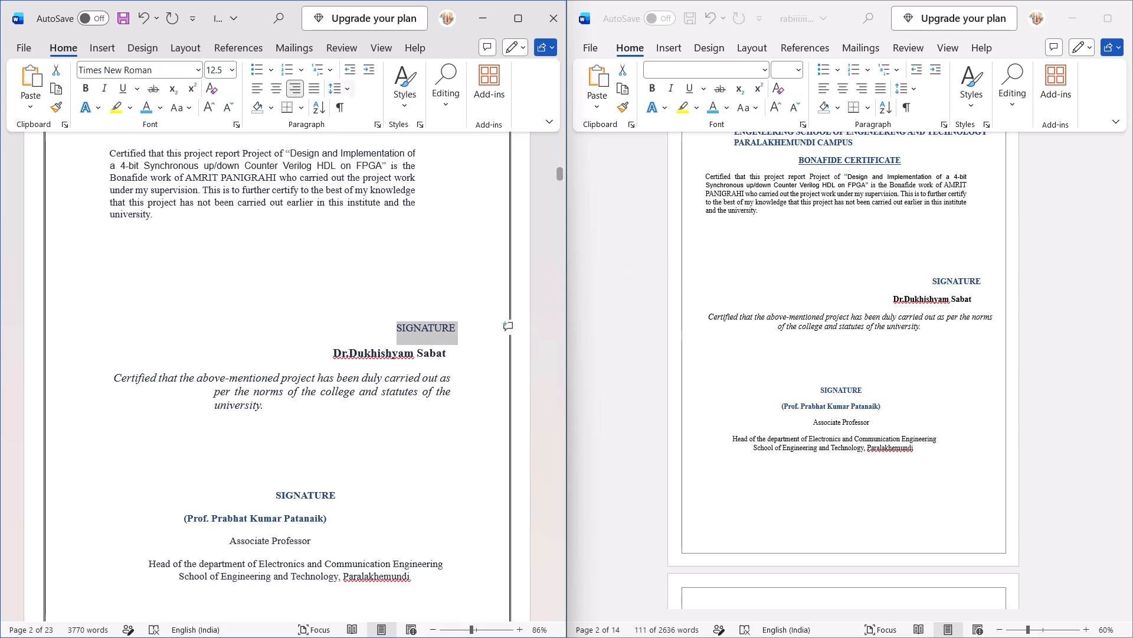
click(267, 88)
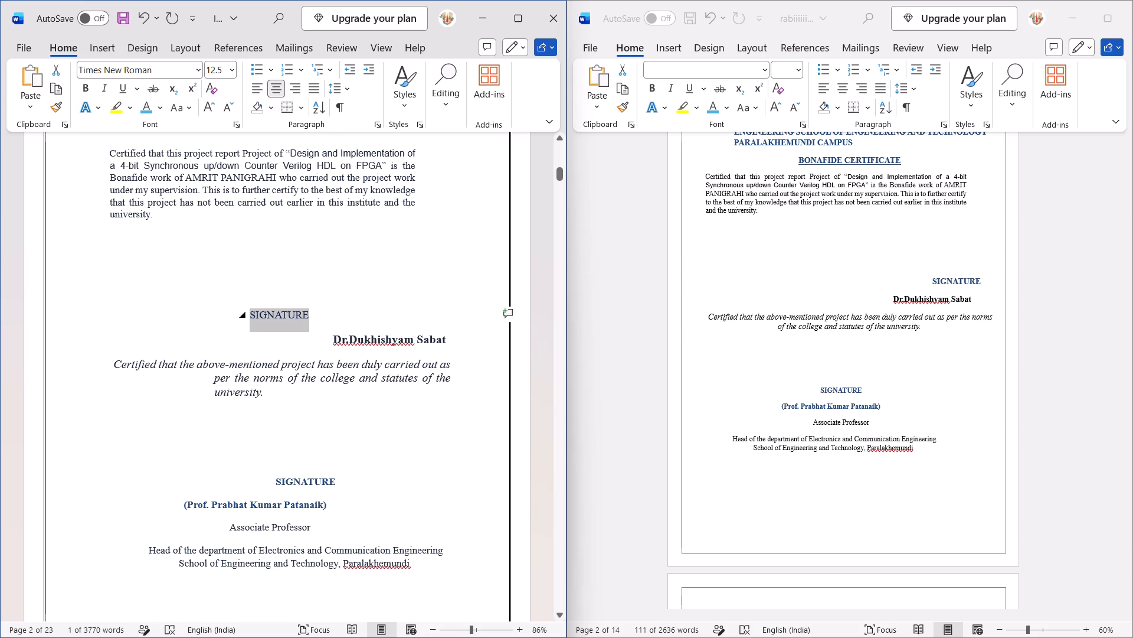
click(225, 315)
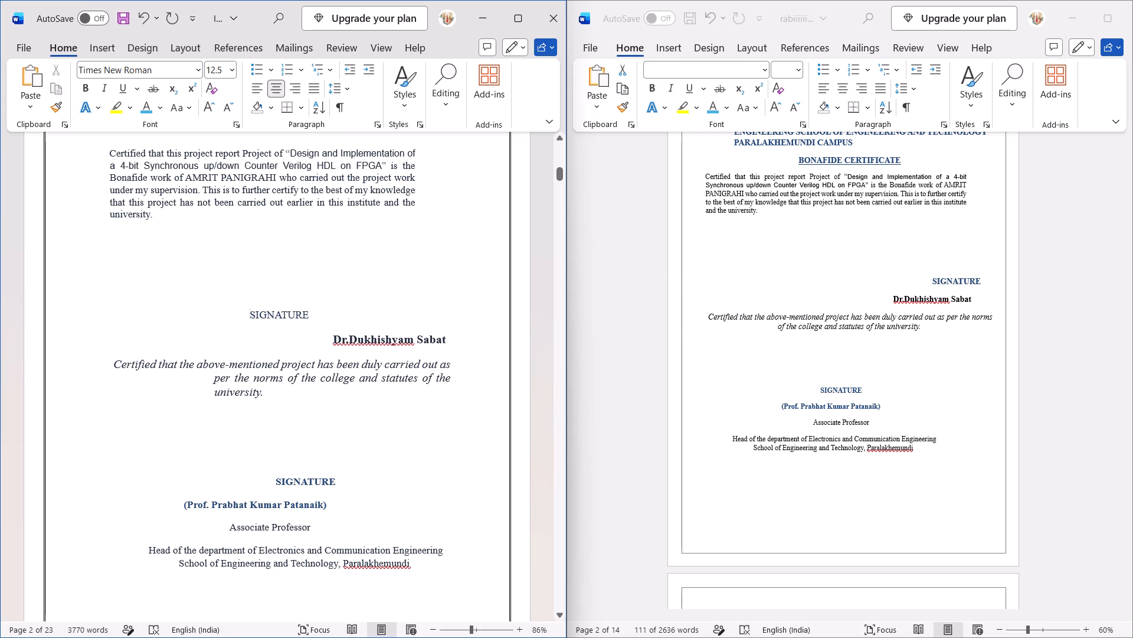
key(space)
key(space)
key(space)
key(space)
key(space)
key(space)
key(space)
key(space)
key(space)
key(space)
key(space)
key(space)
key(space)
key(space)
key(space)
key(space)
key(space)
key(space)
key(space)
key(space)
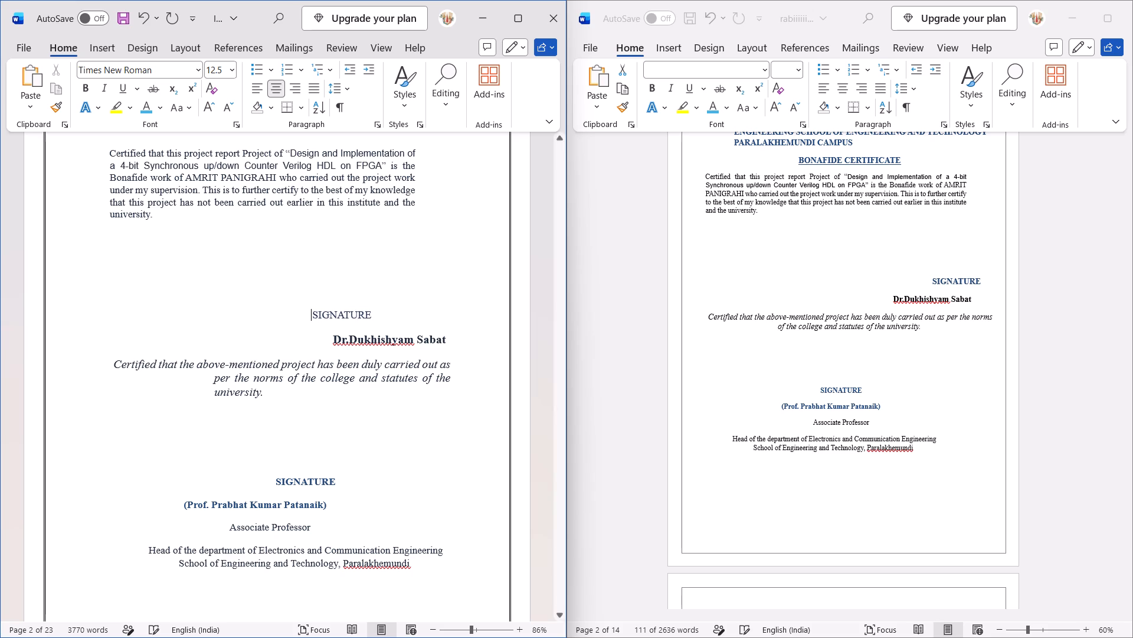
key(space)
key(space)
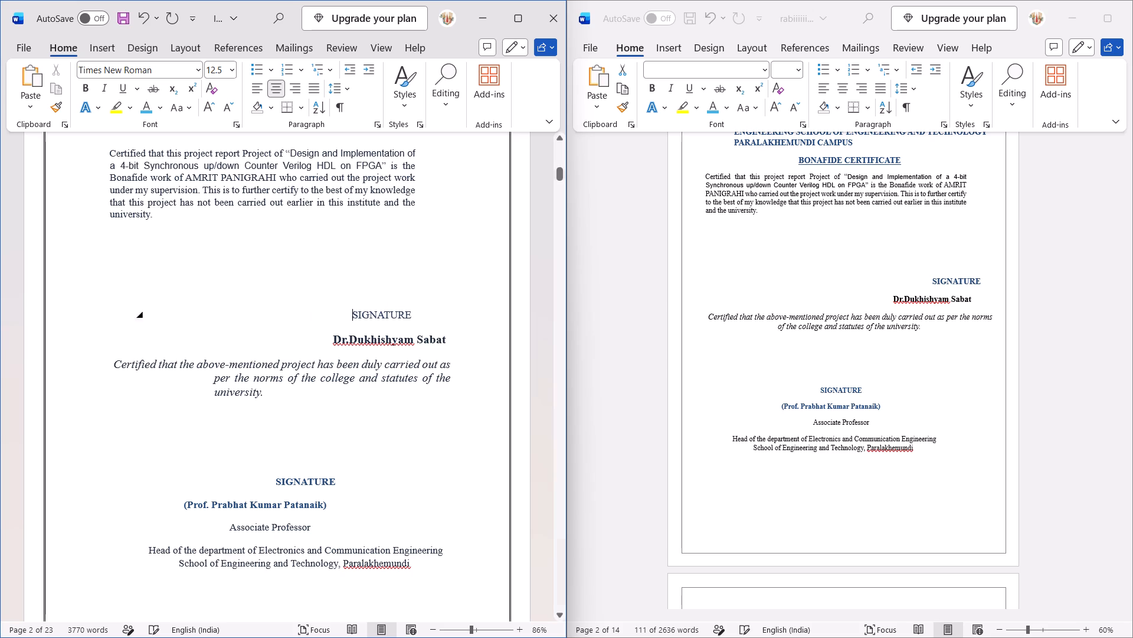
key(space)
Insert a blank line between the supervisor's name and the italic paragraph "Certified that the above-mentioned project".
scroll(322, 354, down, 4)
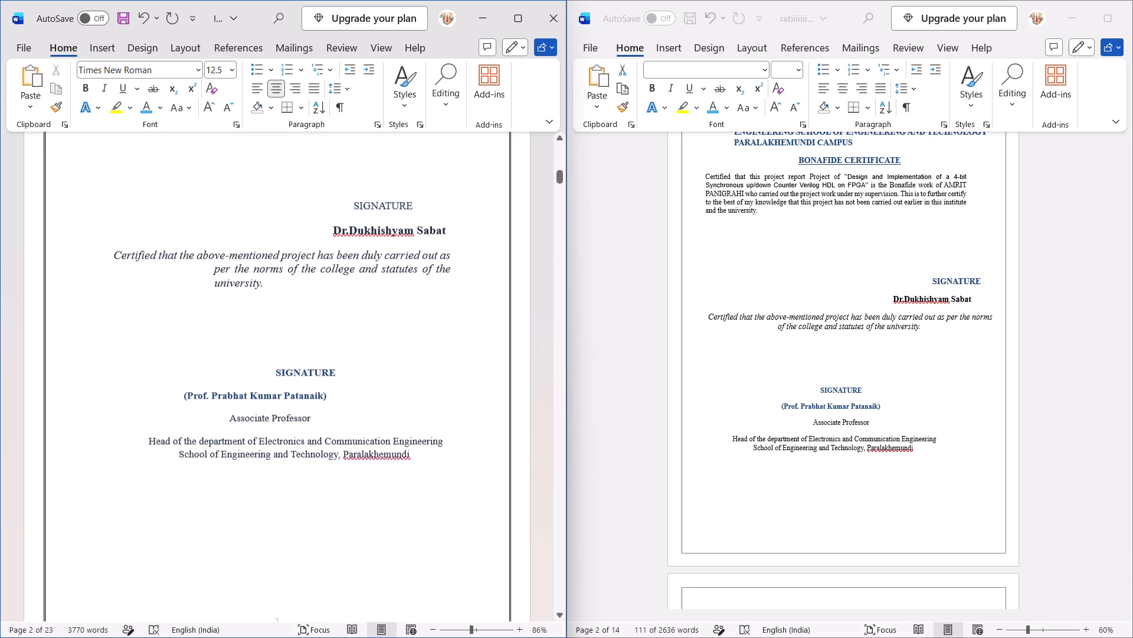
scroll(455, 323, up, 4)
scroll(403, 367, up, 1)
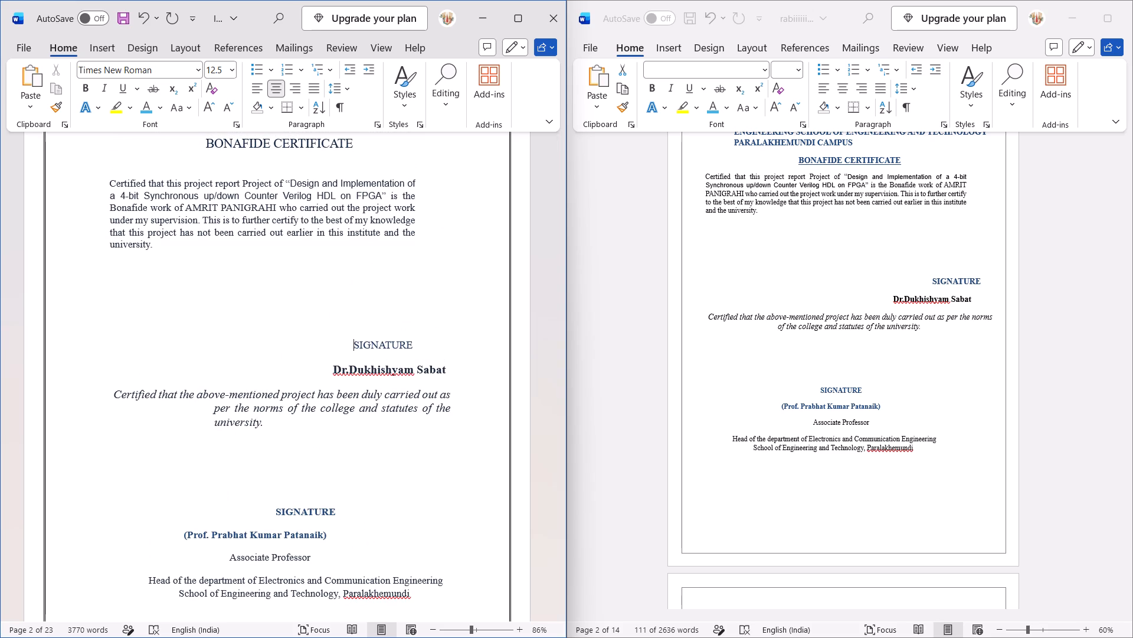
scroll(757, 332, up, 3)
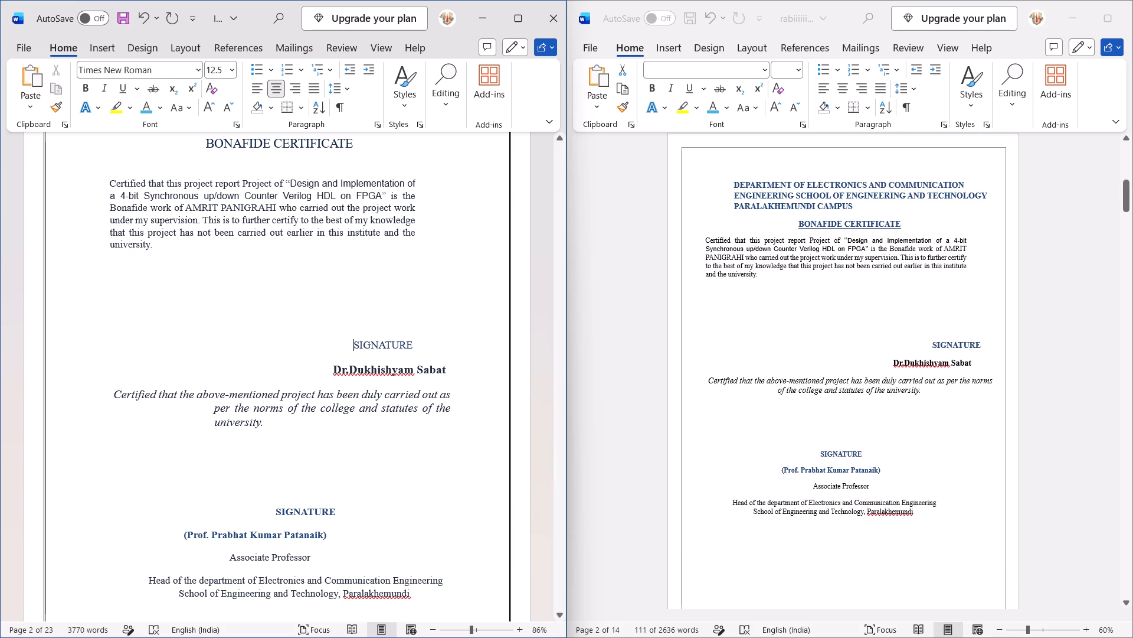
click(105, 389)
key(Return)
scroll(132, 402, down, 3)
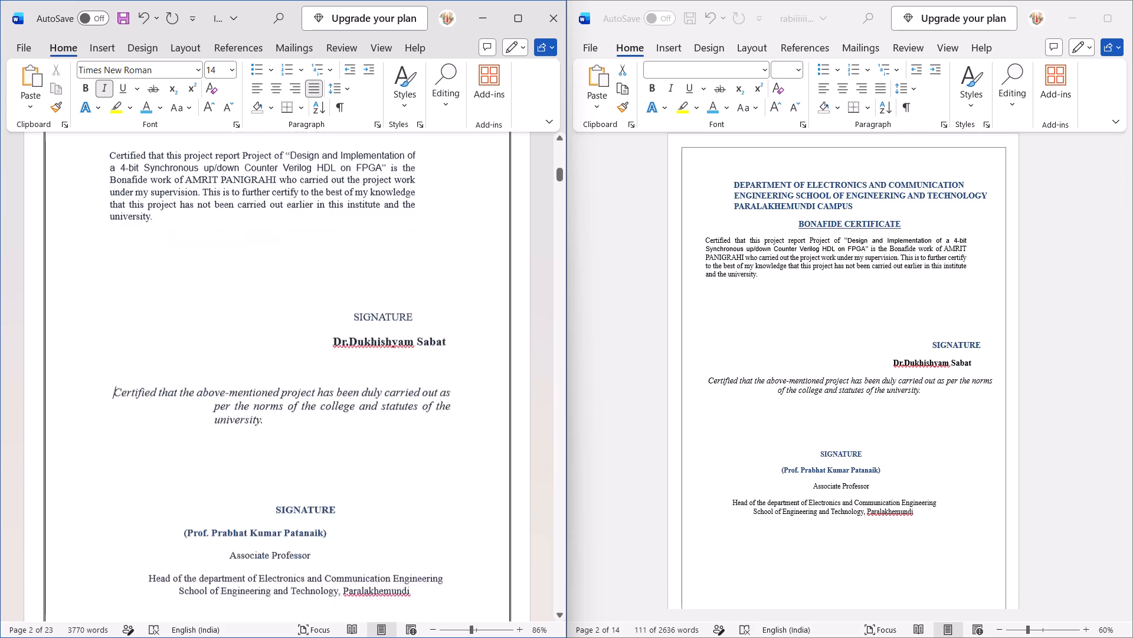
Add leading spaces before the second SIGNATURE line to shift it well to the right, above the professor's name.
scroll(163, 417, down, 4)
scroll(232, 399, down, 1)
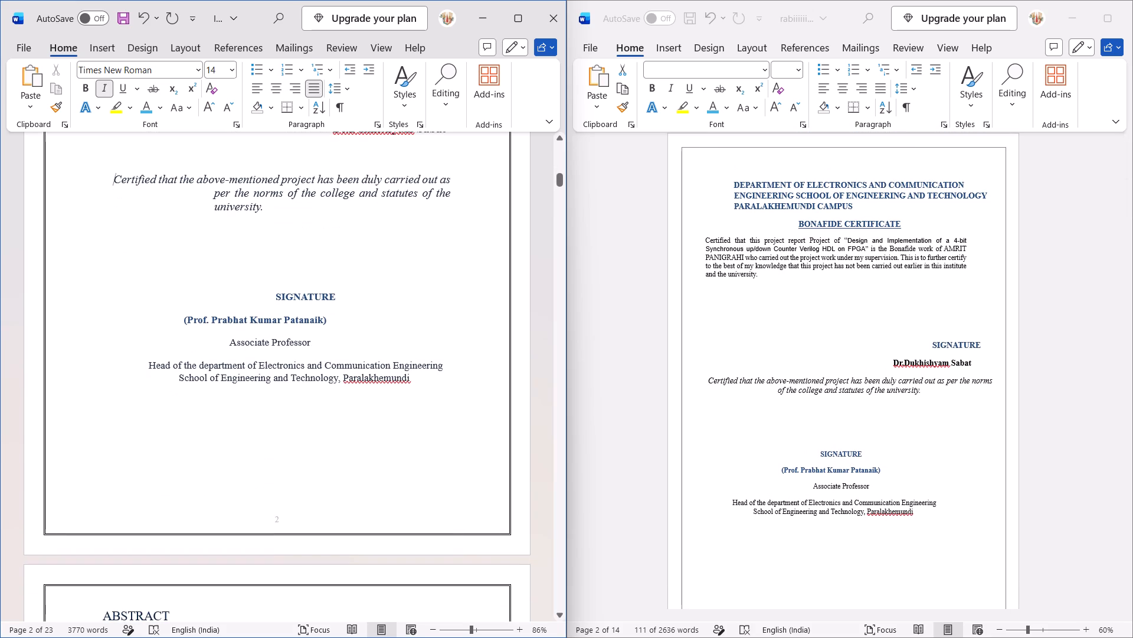
click(259, 298)
key(space)
key(space)
key(space)
key(space)
key(space)
key(space)
key(space)
key(space)
key(space)
key(space)
key(space)
key(space)
key(space)
key(space)
key(space)
key(space)
key(space)
key(space)
key(space)
key(space)
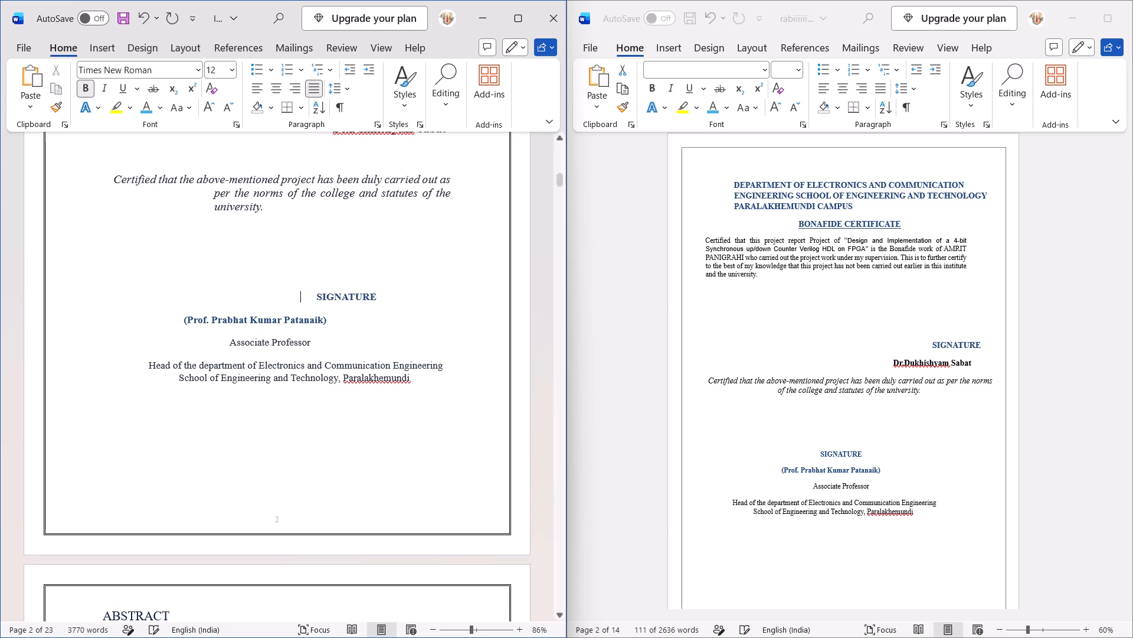
key(space)
key(space)
key(space)
key(space)
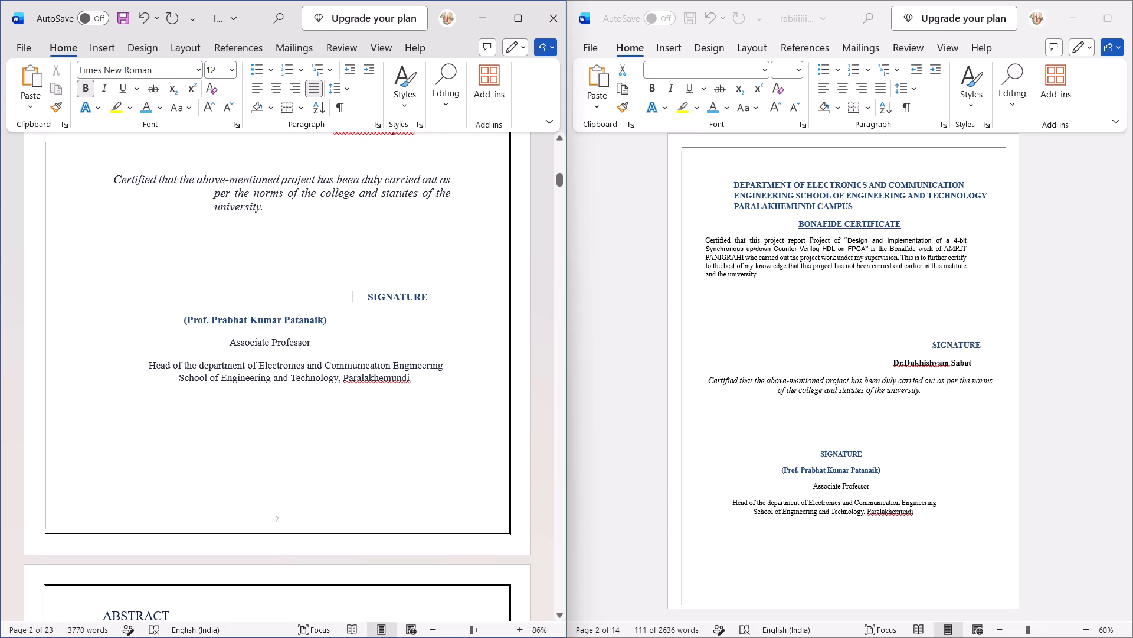
Add leading spaces before the professor's name to shift it right beneath the second SIGNATURE line.
click(176, 320)
key(space)
key(space)
key(space)
key(space)
key(space)
key(space)
key(space)
key(space)
key(space)
key(space)
key(space)
key(space)
key(space)
key(space)
key(space)
key(space)
key(space)
key(space)
key(space)
key(space)
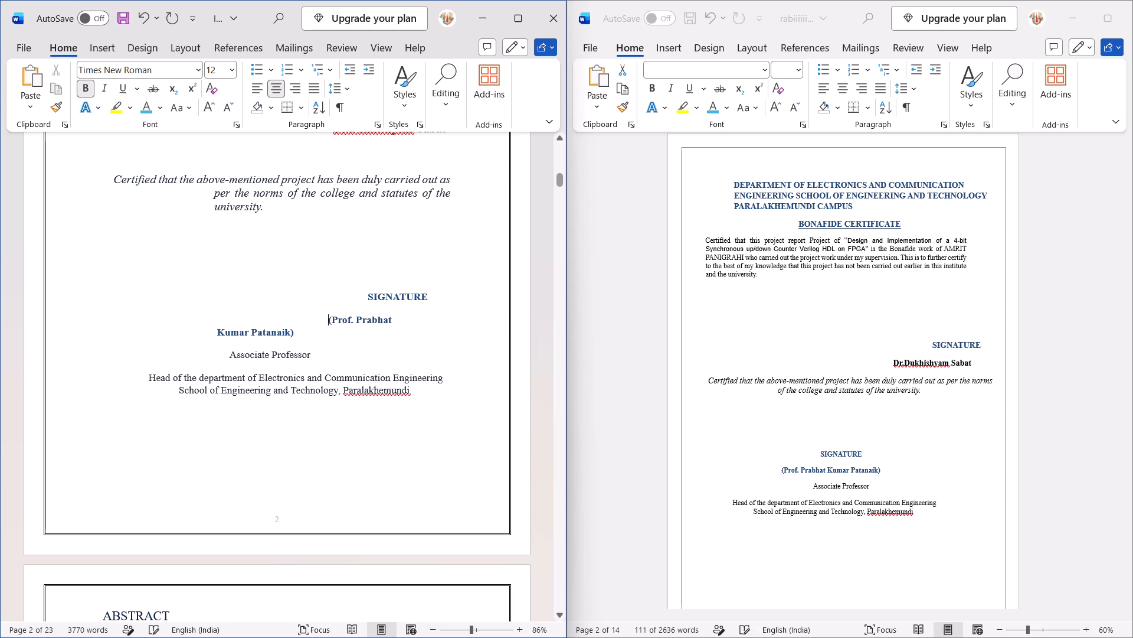
Trim the leading spaces before the professor's name until the whole name fits on one line.
key(BackSpace)
key(BackSpace)
key(BackSpace)
key(BackSpace)
key(BackSpace)
key(BackSpace)
key(BackSpace)
key(BackSpace)
key(BackSpace)
key(BackSpace)
key(BackSpace)
key(BackSpace)
key(BackSpace)
key(BackSpace)
key(BackSpace)
key(BackSpace)
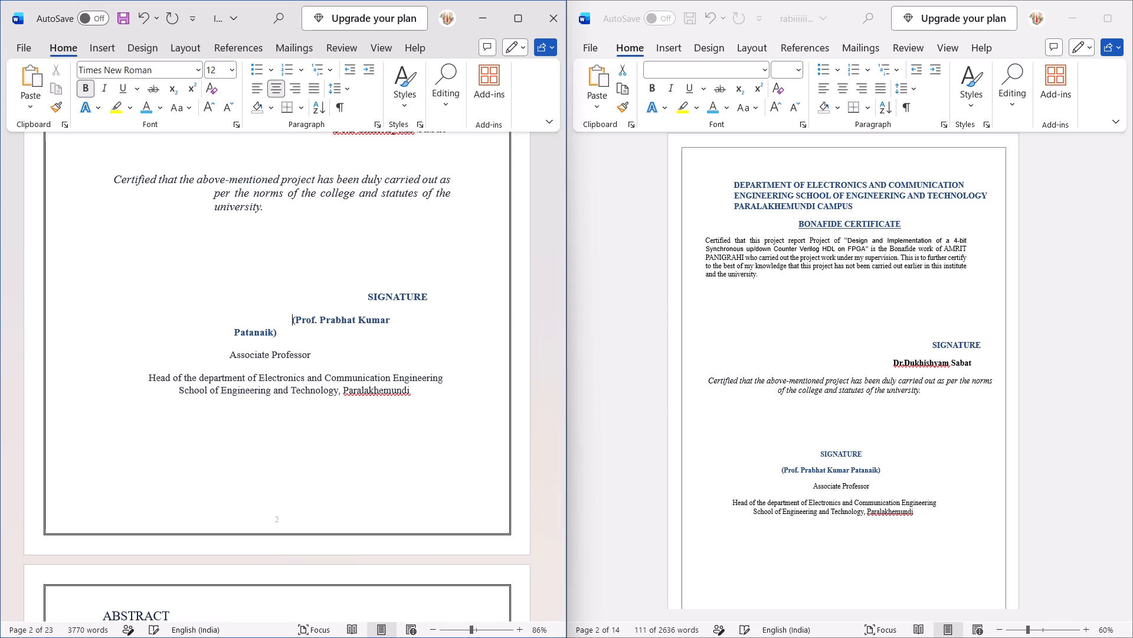
key(BackSpace)
key(BackSpace)
key(BackSpace)
key(BackSpace)
key(BackSpace)
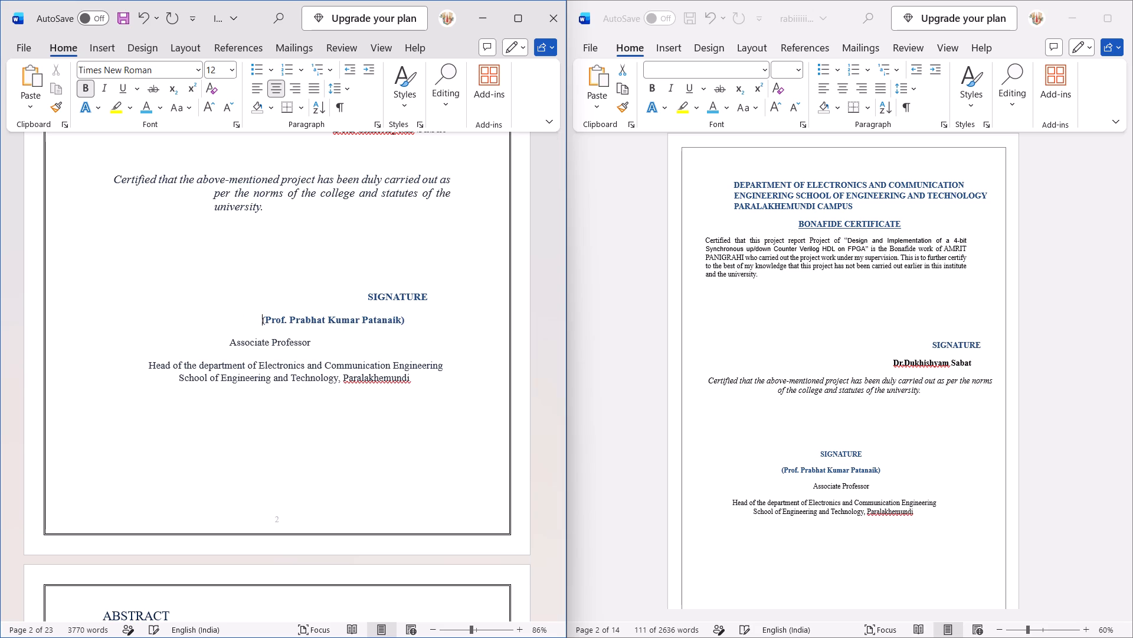
key(space)
key(space)
key(BackSpace)
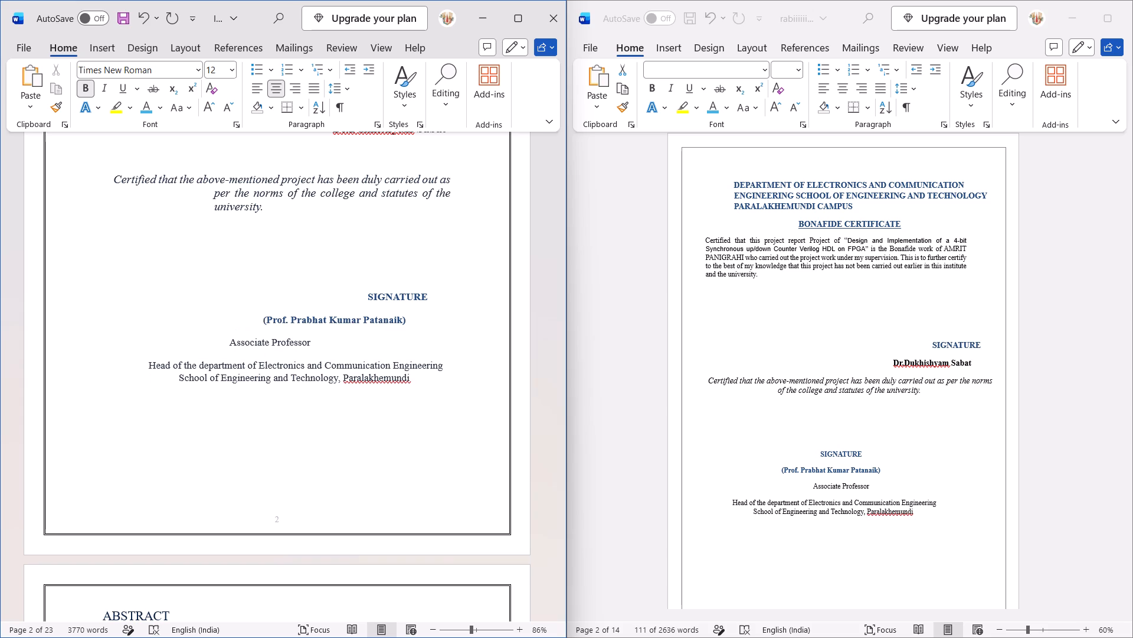
Delete some leading spaces before the second SIGNATURE line to bring it back over the middle of the professor's name.
click(362, 297)
key(BackSpace)
key(BackSpace)
key(BackSpace)
key(BackSpace)
key(BackSpace)
key(BackSpace)
key(BackSpace)
key(BackSpace)
key(BackSpace)
key(BackSpace)
key(BackSpace)
key(BackSpace)
key(BackSpace)
key(BackSpace)
key(BackSpace)
key(BackSpace)
key(BackSpace)
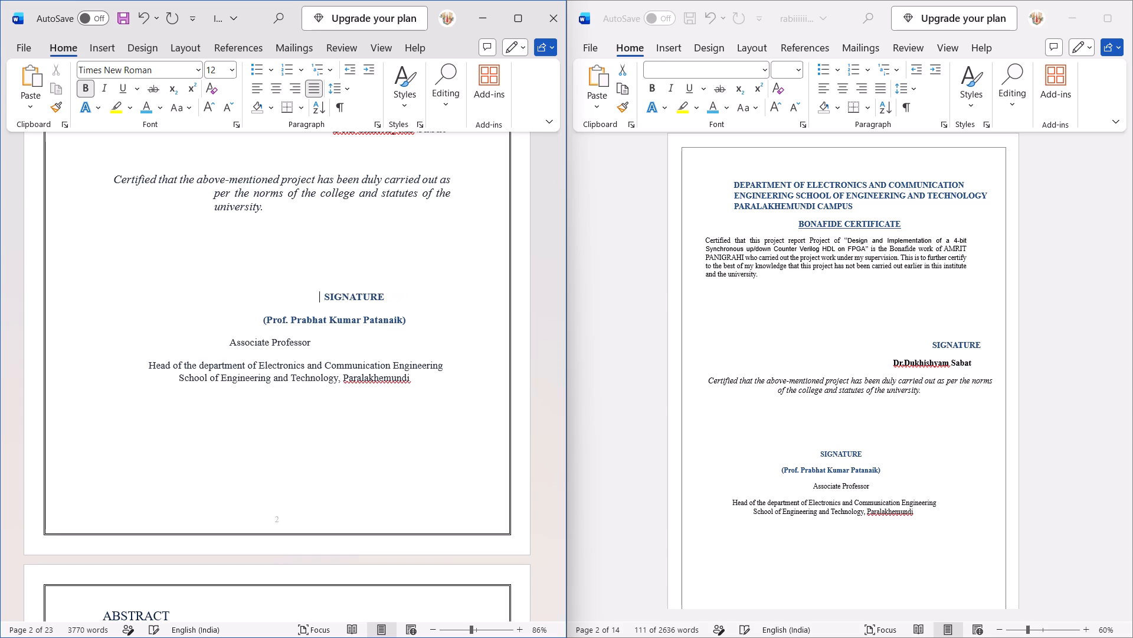
key(BackSpace)
key(BackSpace)
key(BackSpace)
key(BackSpace)
key(BackSpace)
Delete leading spaces before the professor's name until it sits near the page centre, above the Associate Professor line.
key(Down)
key(Left)
key(Left)
key(Left)
key(Left)
key(Left)
key(Left)
key(Left)
key(Left)
key(Left)
key(Left)
key(Left)
key(Left)
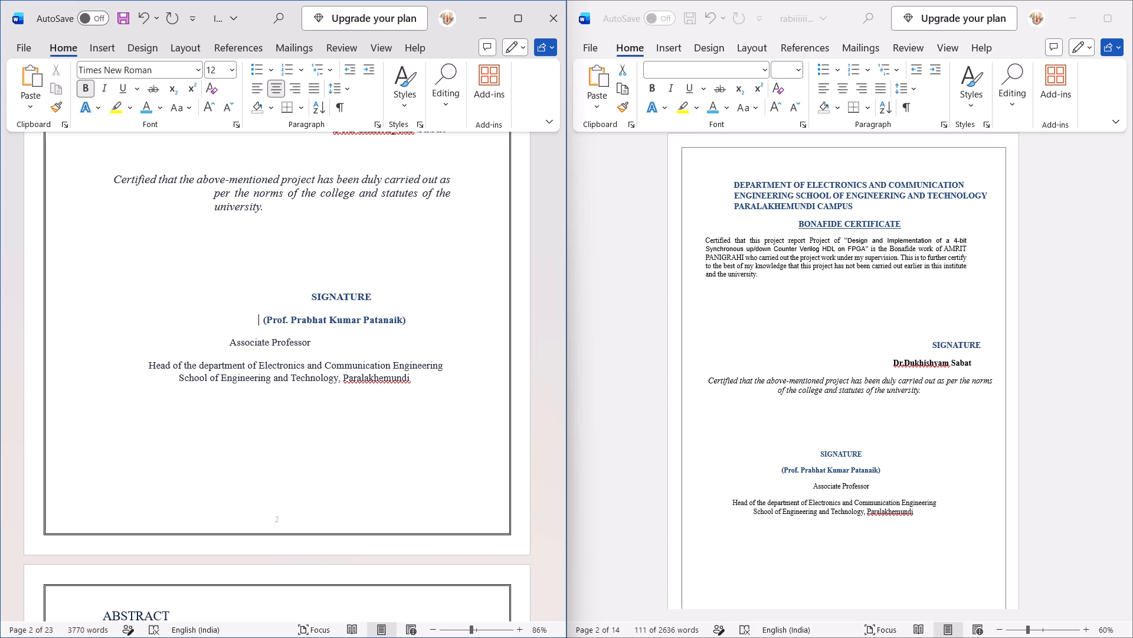
key(Right)
key(BackSpace)
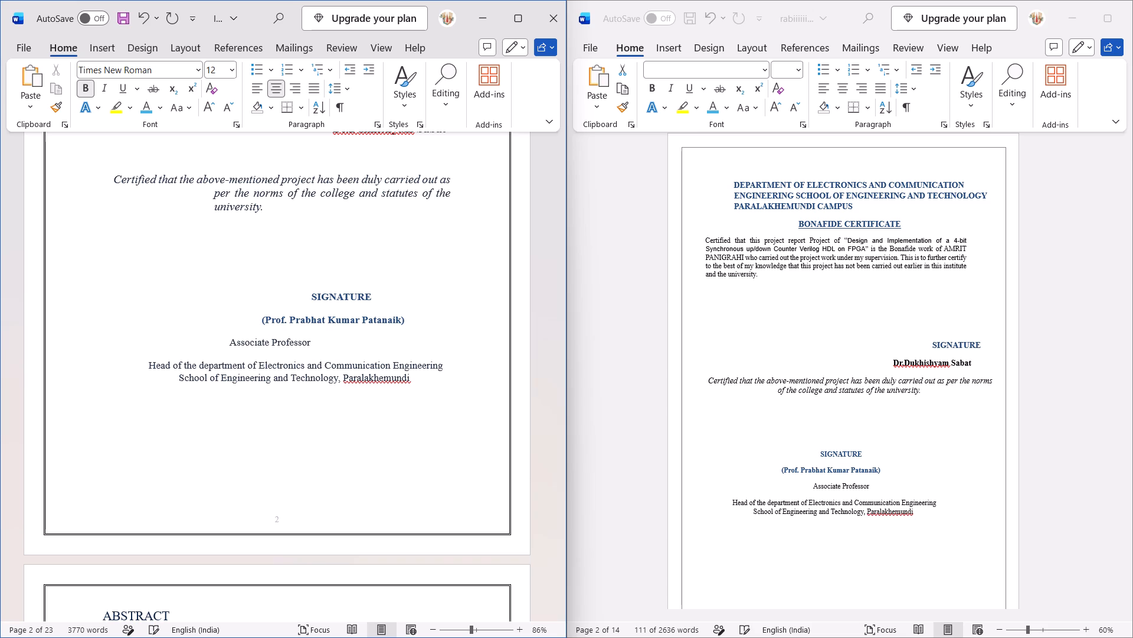
key(Left)
key(Right)
key(BackSpace)
key(space)
key(space)
key(space)
key(space)
key(space)
key(BackSpace)
key(BackSpace)
key(BackSpace)
key(BackSpace)
key(BackSpace)
key(BackSpace)
key(BackSpace)
key(BackSpace)
key(BackSpace)
key(BackSpace)
key(BackSpace)
key(BackSpace)
key(BackSpace)
key(BackSpace)
key(BackSpace)
key(BackSpace)
key(BackSpace)
key(BackSpace)
key(BackSpace)
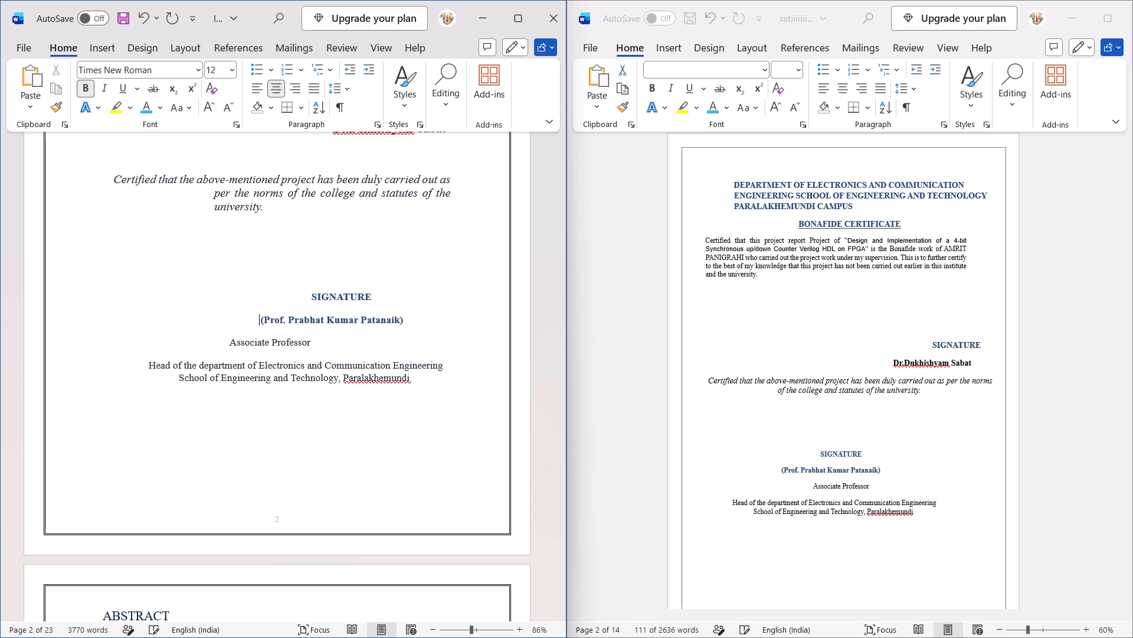
key(BackSpace)
key(BackSpace)
key(BackSpace)
key(BackSpace)
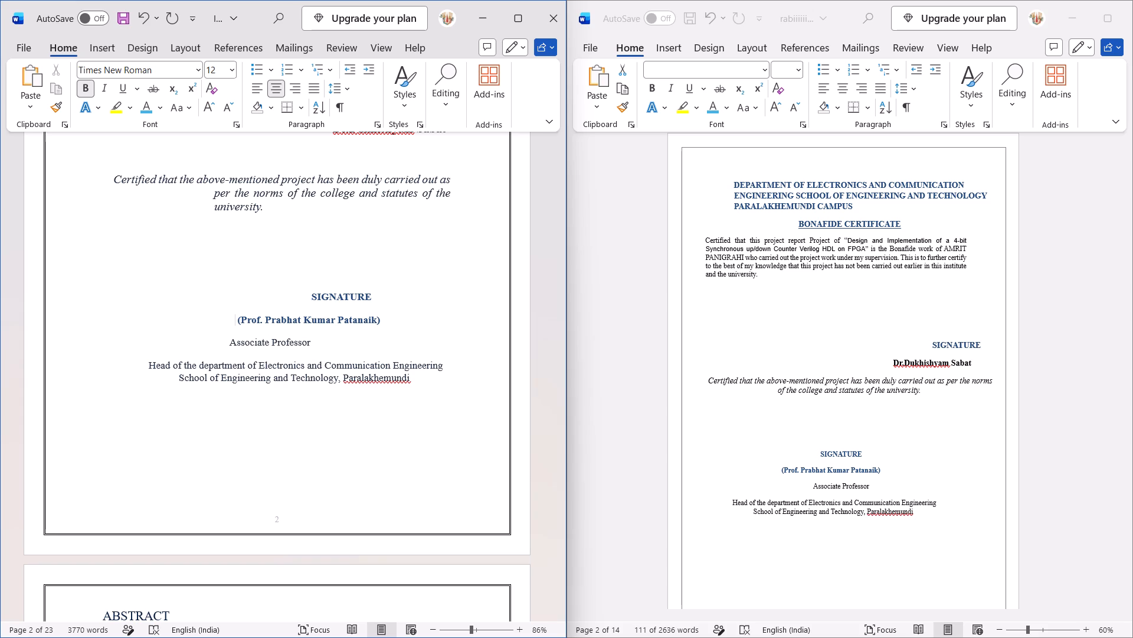
key(BackSpace)
key(BackSpace)
key(BackSpace)
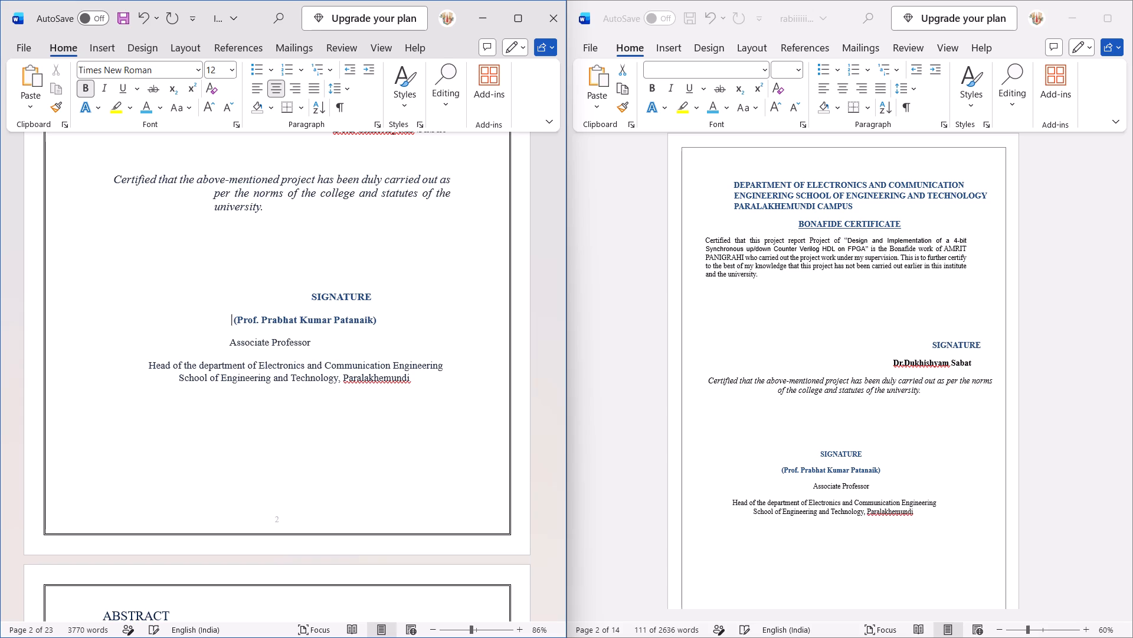
key(BackSpace)
key(BackSpace)
key(BackSpace)
key(BackSpace)
key(BackSpace)
key(BackSpace)
key(BackSpace)
key(BackSpace)
key(BackSpace)
key(BackSpace)
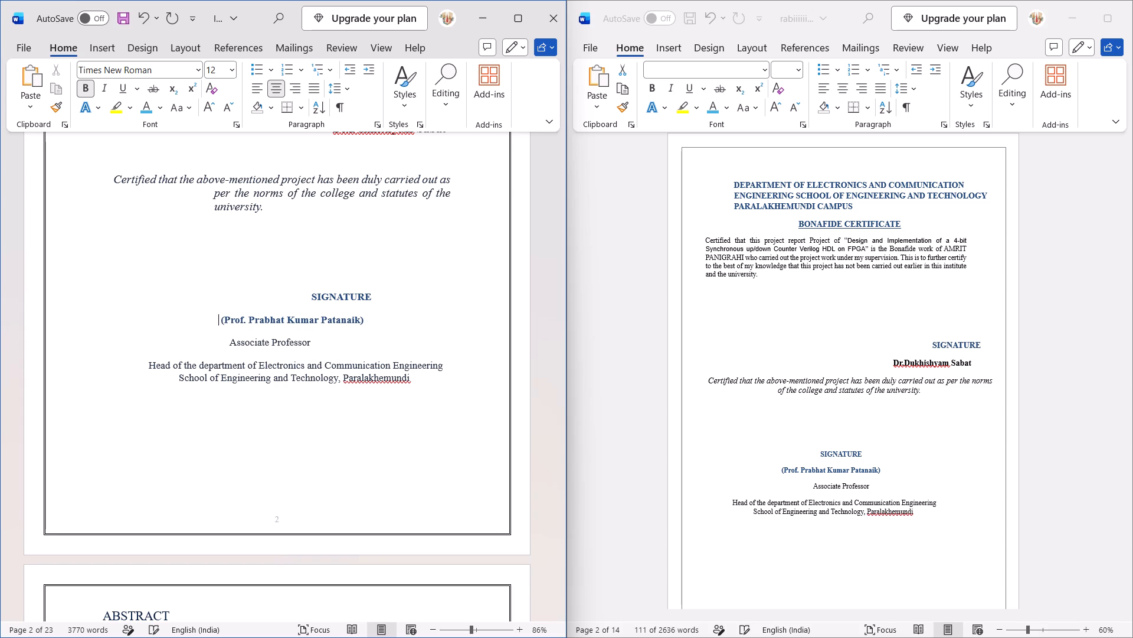
key(BackSpace)
key(BackSpace)
key(BackSpace)
key(BackSpace)
key(BackSpace)
key(BackSpace)
key(BackSpace)
key(BackSpace)
key(BackSpace)
key(BackSpace)
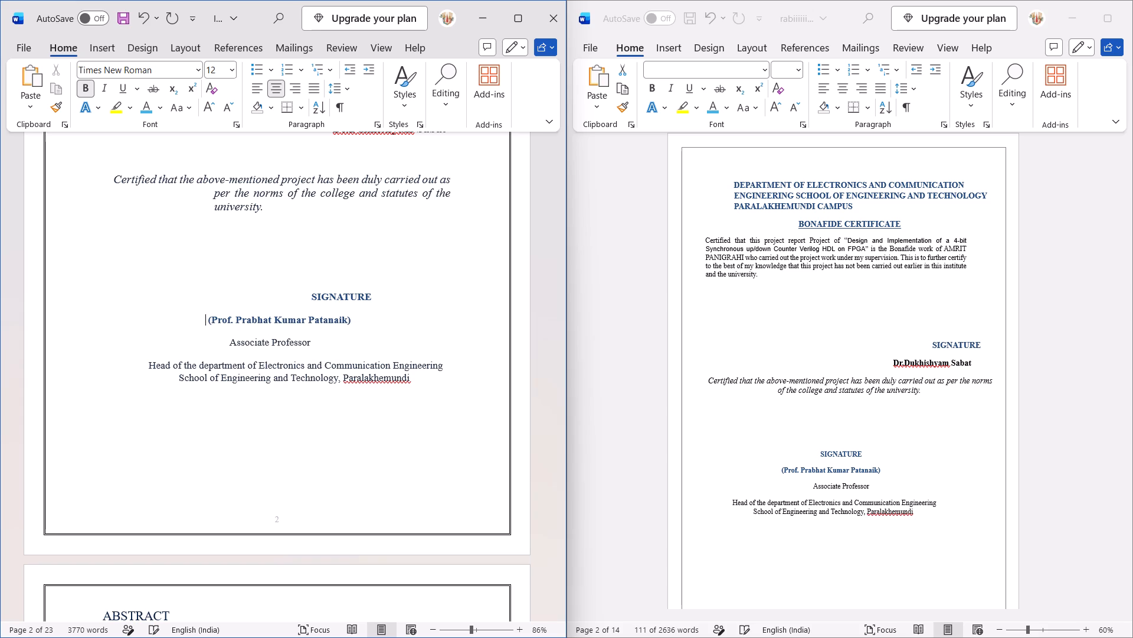
key(BackSpace)
key(BackSpace)
key(BackSpace)
key(BackSpace)
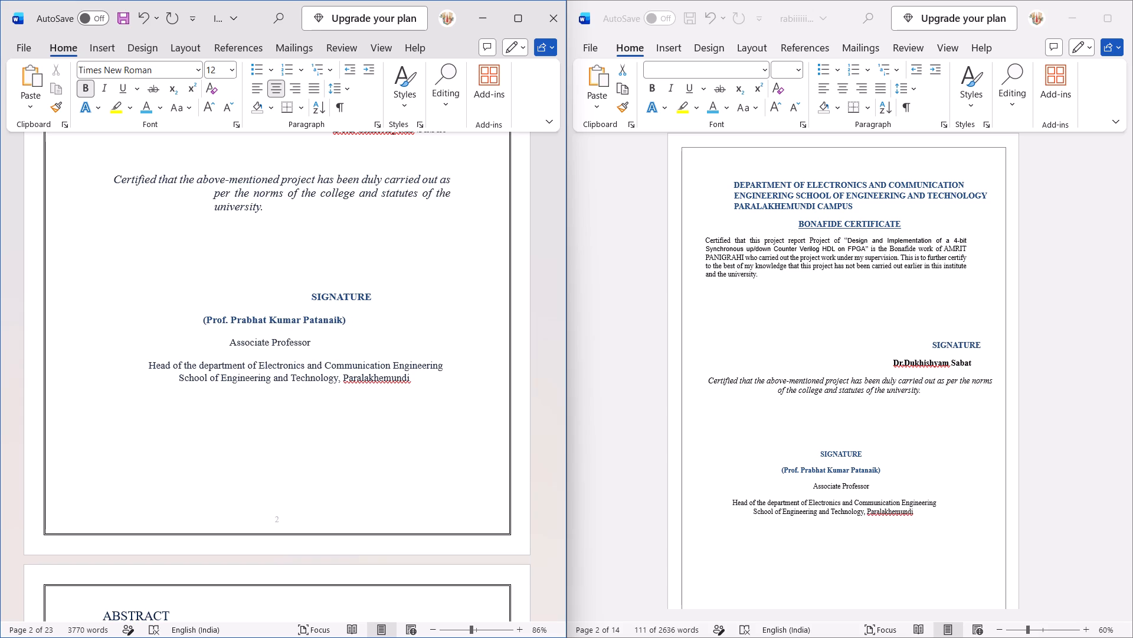
Delete the leading spaces before the second SIGNATURE line, back to the left margin, and remove the blank line above it.
click(300, 293)
key(Right)
key(BackSpace)
key(BackSpace)
key(BackSpace)
key(BackSpace)
key(BackSpace)
key(BackSpace)
key(BackSpace)
key(BackSpace)
key(BackSpace)
key(BackSpace)
key(BackSpace)
key(BackSpace)
key(BackSpace)
key(BackSpace)
key(BackSpace)
key(BackSpace)
key(BackSpace)
key(BackSpace)
key(BackSpace)
key(BackSpace)
key(BackSpace)
key(BackSpace)
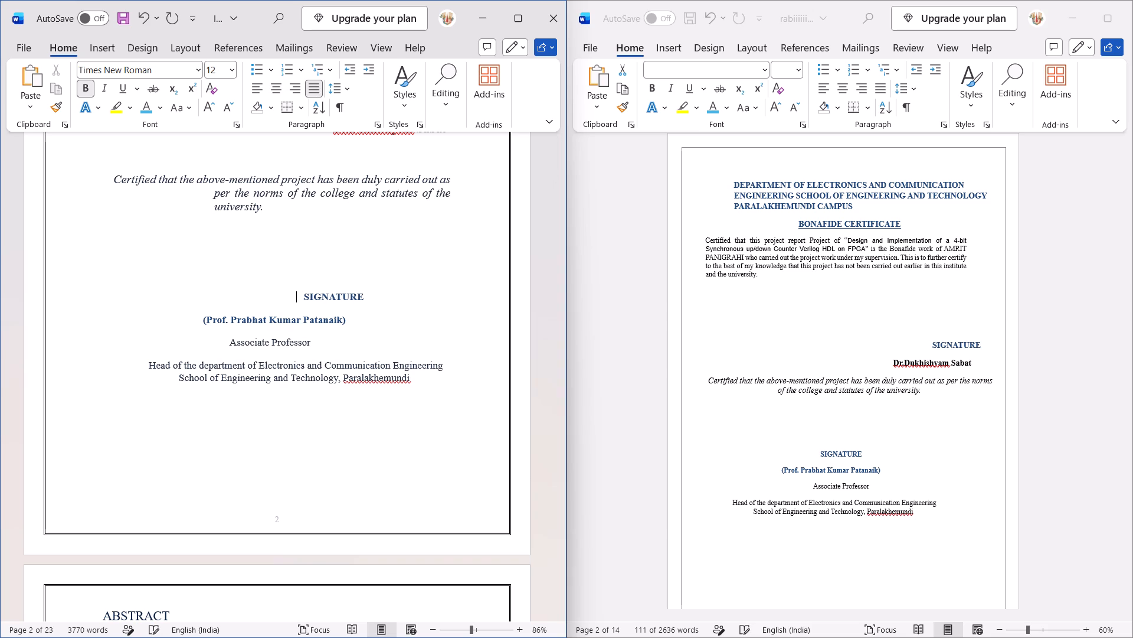
key(BackSpace)
key(BackSpace)
key(BackSpace)
key(BackSpace)
key(BackSpace)
key(Right)
key(Right)
key(Right)
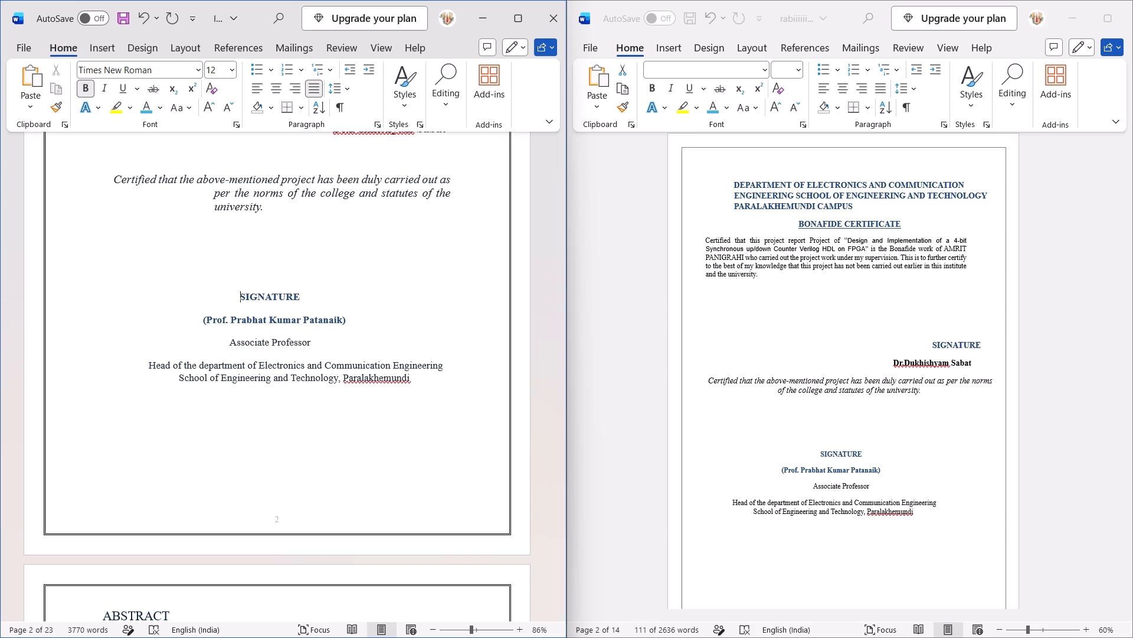
key(BackSpace)
key(BackSpace)
key(BackSpace)
key(BackSpace)
key(BackSpace)
key(BackSpace)
key(BackSpace)
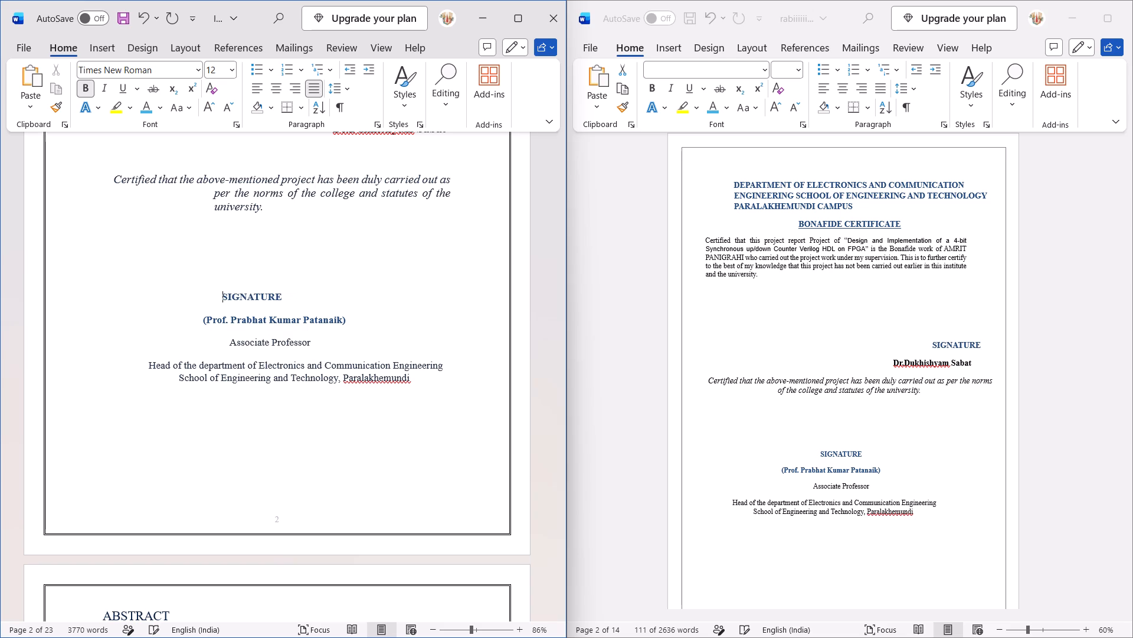
key(BackSpace)
key(BackSpace)
key(BackSpace)
key(BackSpace)
key(BackSpace)
key(BackSpace)
key(BackSpace)
key(BackSpace)
key(BackSpace)
key(BackSpace)
key(BackSpace)
key(BackSpace)
key(BackSpace)
key(BackSpace)
key(BackSpace)
key(BackSpace)
key(BackSpace)
key(BackSpace)
key(BackSpace)
key(BackSpace)
key(BackSpace)
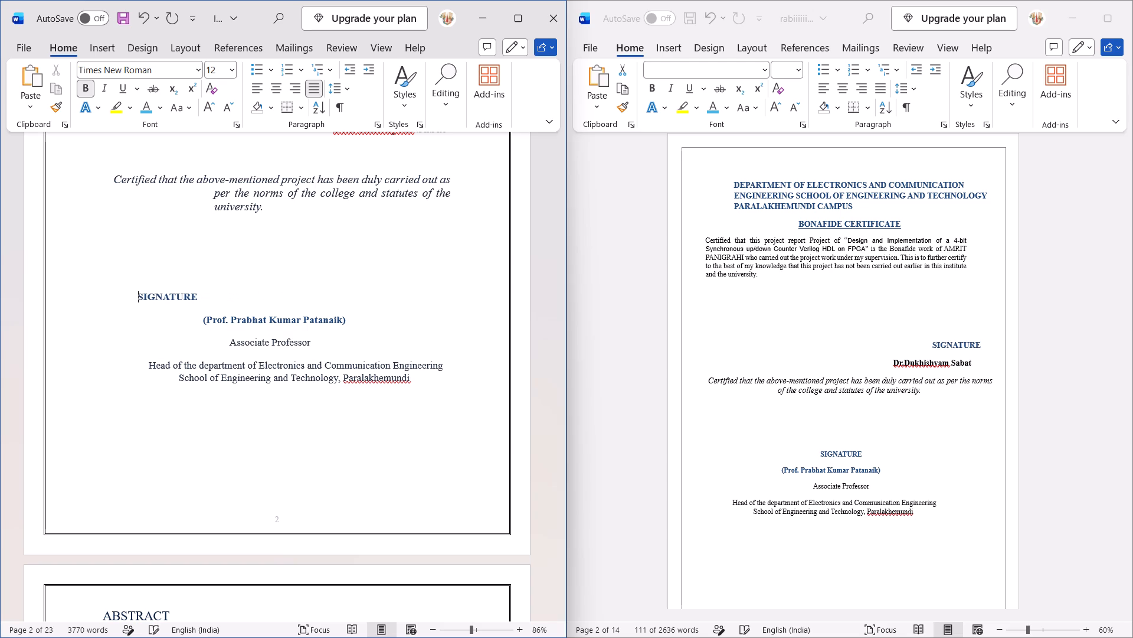
key(BackSpace)
key(BackSpace)
key(BackSpace)
key(BackSpace)
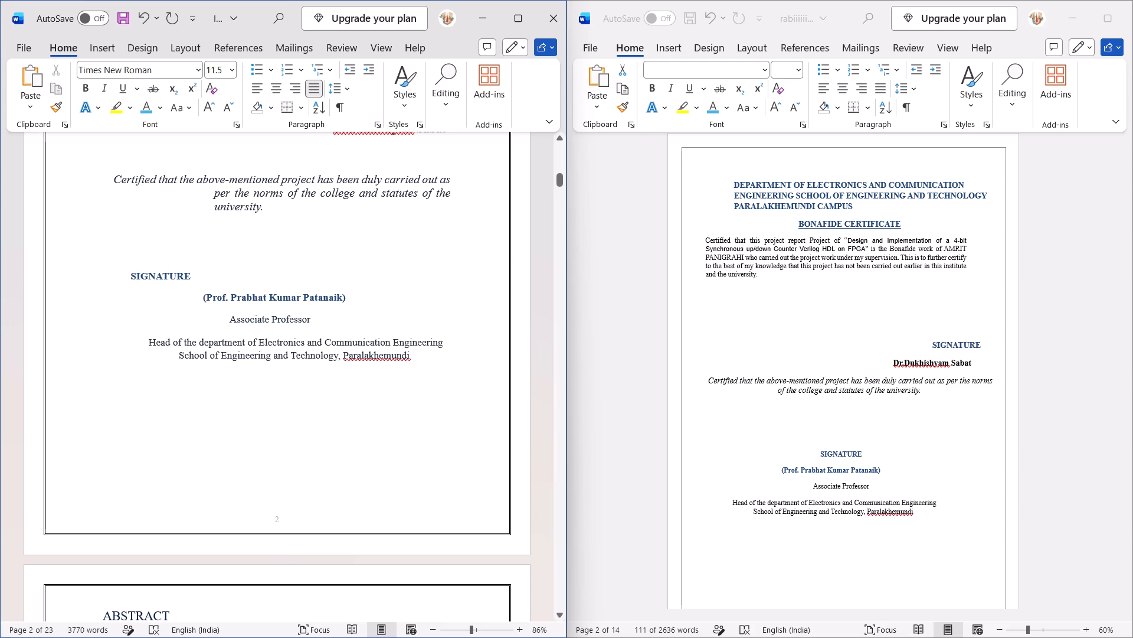
Centre-align the second SIGNATURE line.
drag(201, 275, 123, 278)
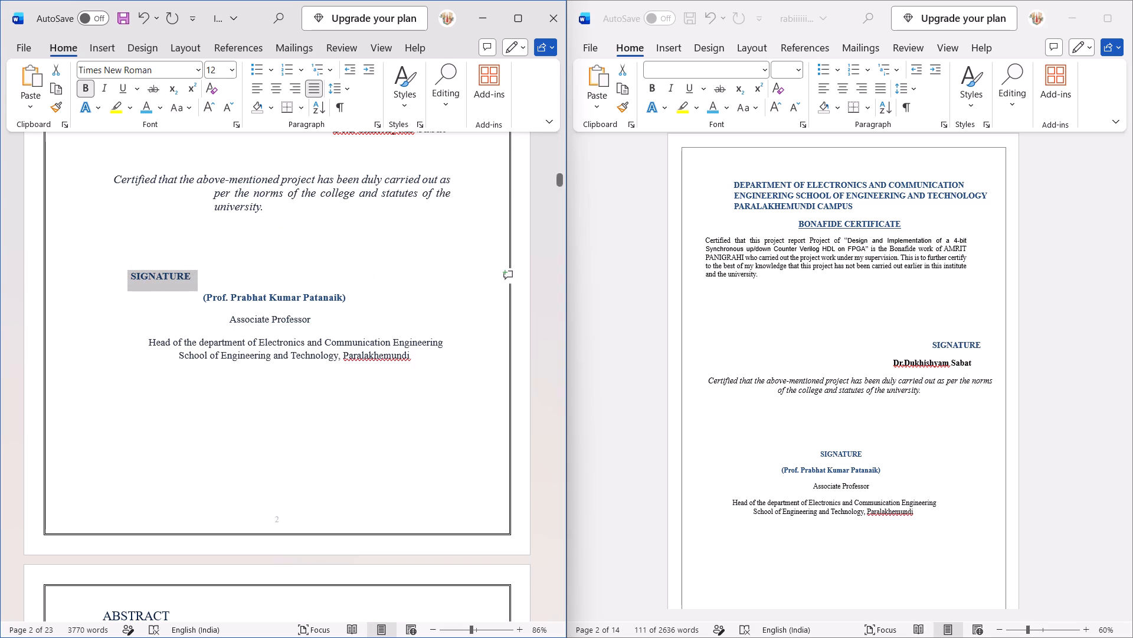
click(273, 90)
click(331, 232)
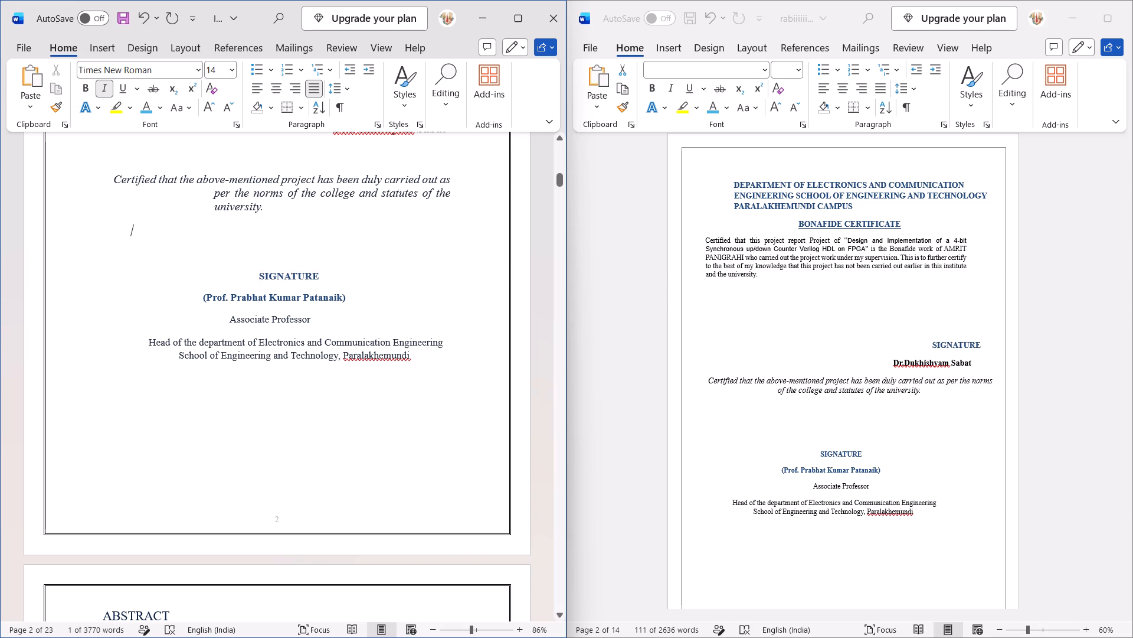
Delete leading spaces before the professor's name under the second SIGNATURE line.
drag(345, 303, 197, 298)
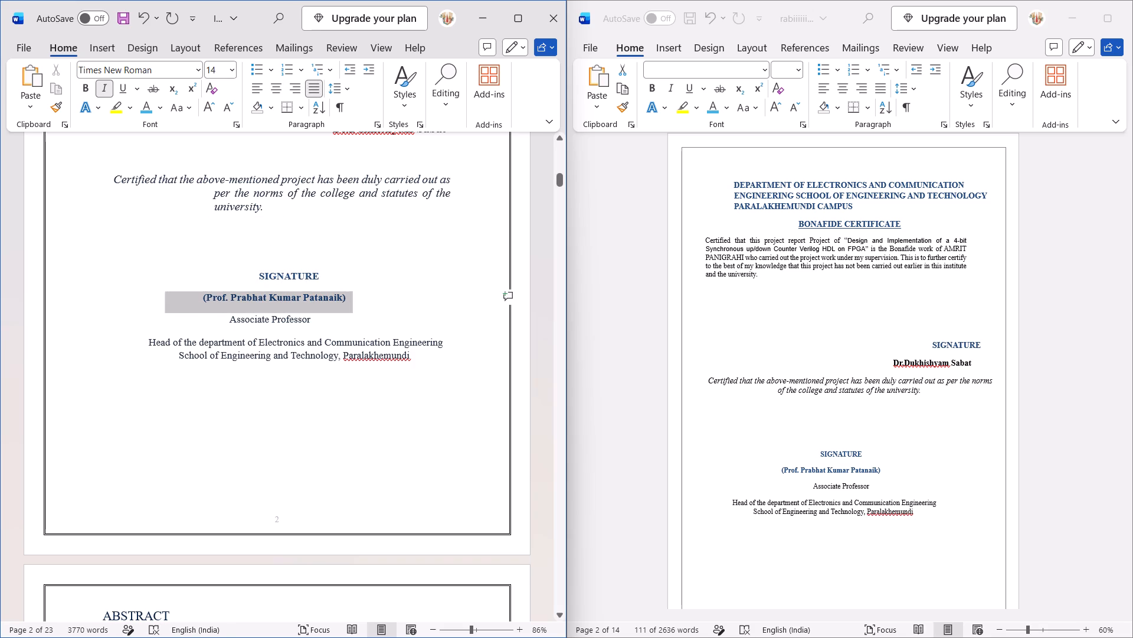
drag(197, 298, 198, 298)
click(198, 296)
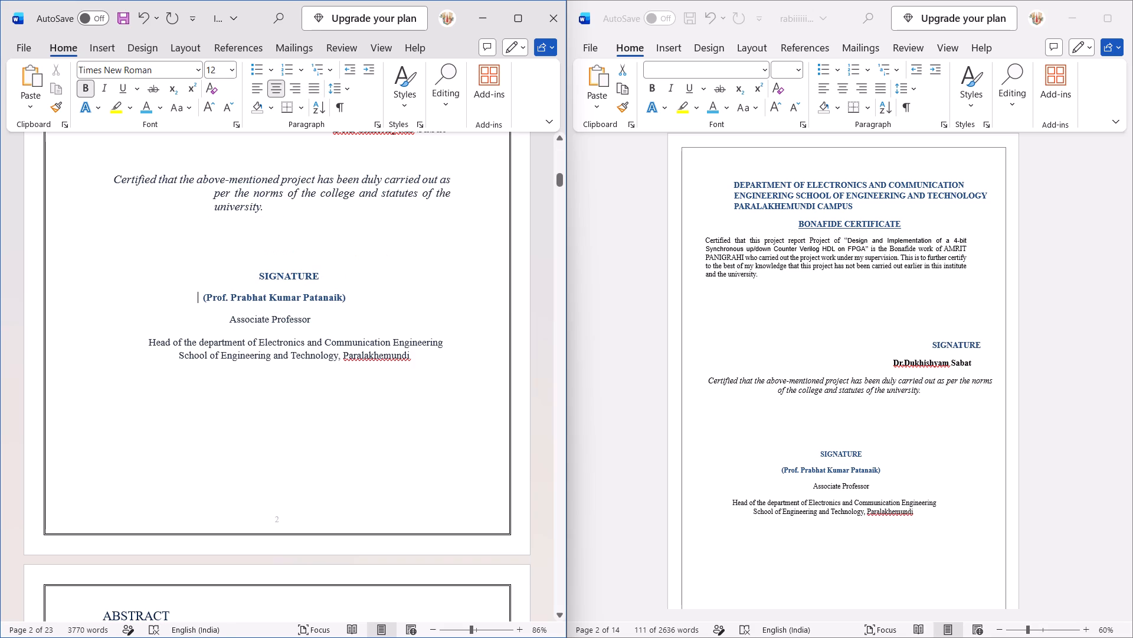
key(Right)
key(BackSpace)
key(BackSpace)
key(BackSpace)
key(BackSpace)
key(BackSpace)
key(BackSpace)
key(BackSpace)
key(BackSpace)
key(BackSpace)
key(BackSpace)
key(BackSpace)
key(BackSpace)
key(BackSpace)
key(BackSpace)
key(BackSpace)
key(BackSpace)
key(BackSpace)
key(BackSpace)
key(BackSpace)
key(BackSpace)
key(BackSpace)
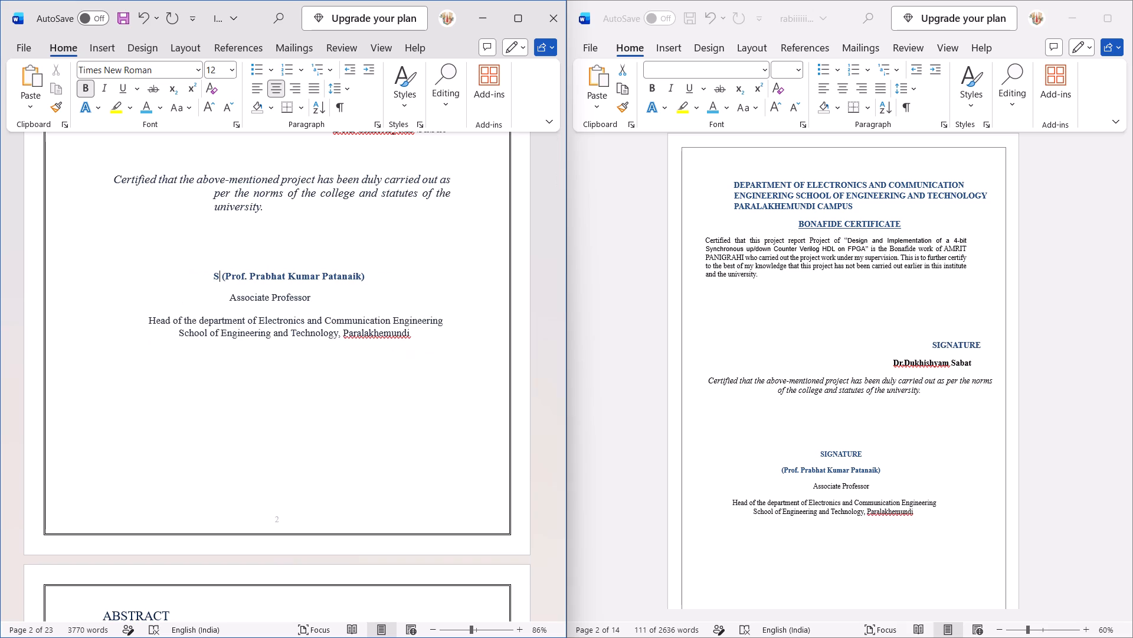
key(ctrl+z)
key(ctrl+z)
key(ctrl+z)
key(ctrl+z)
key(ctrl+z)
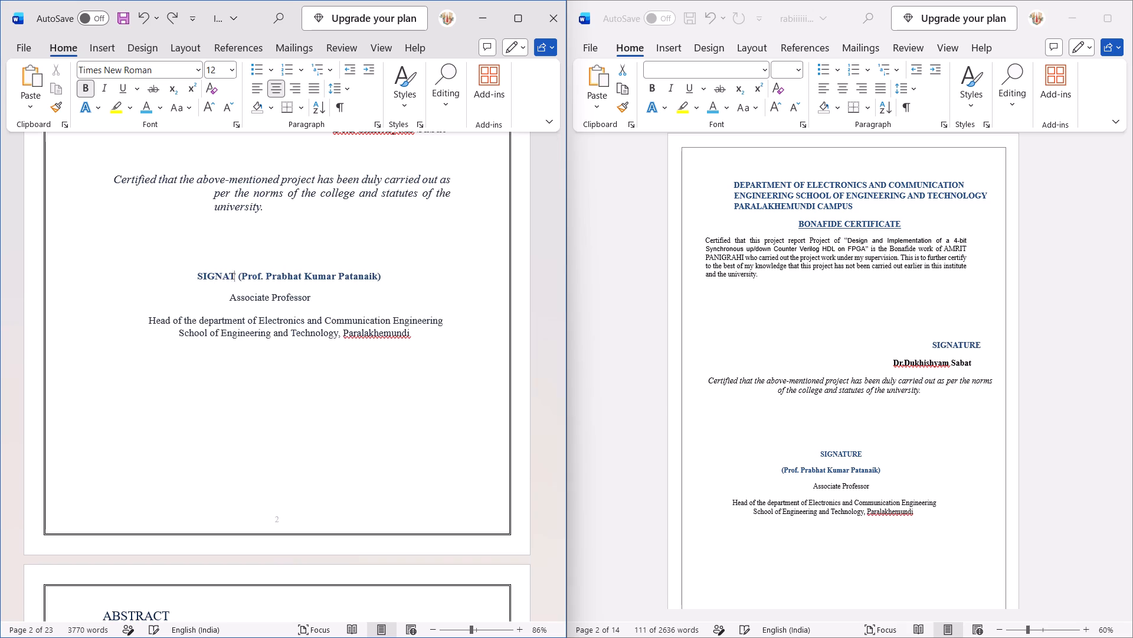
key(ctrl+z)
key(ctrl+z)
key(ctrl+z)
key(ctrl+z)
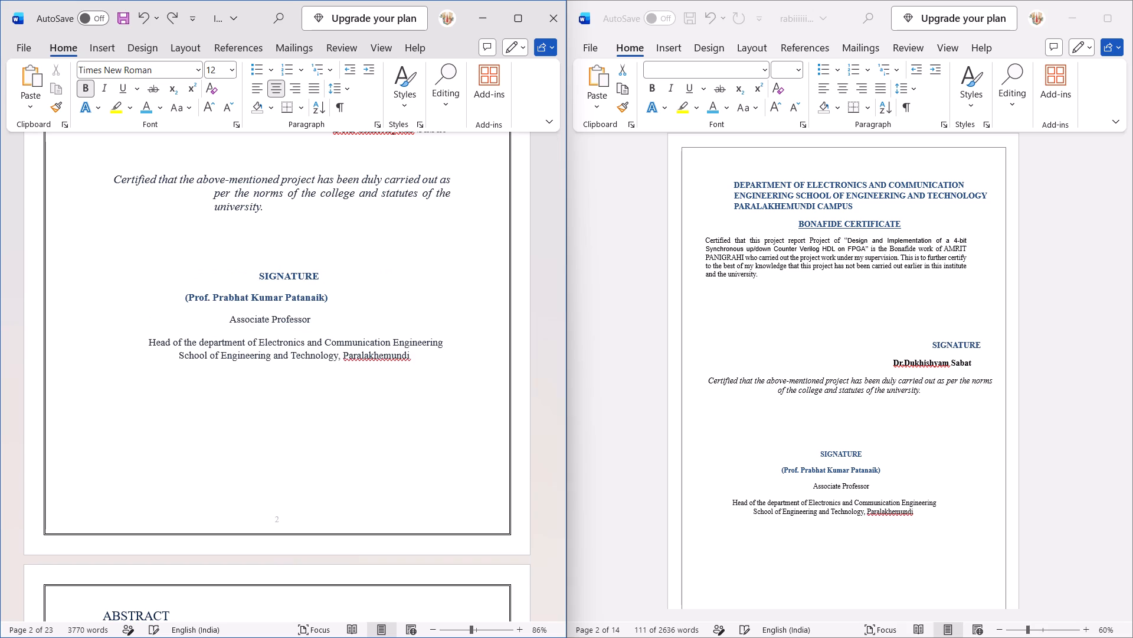
Join the professor's name to the end of the second SIGNATURE line without leading spaces, and split it back onto its own line beneath.
key(Right)
key(BackSpace)
key(BackSpace)
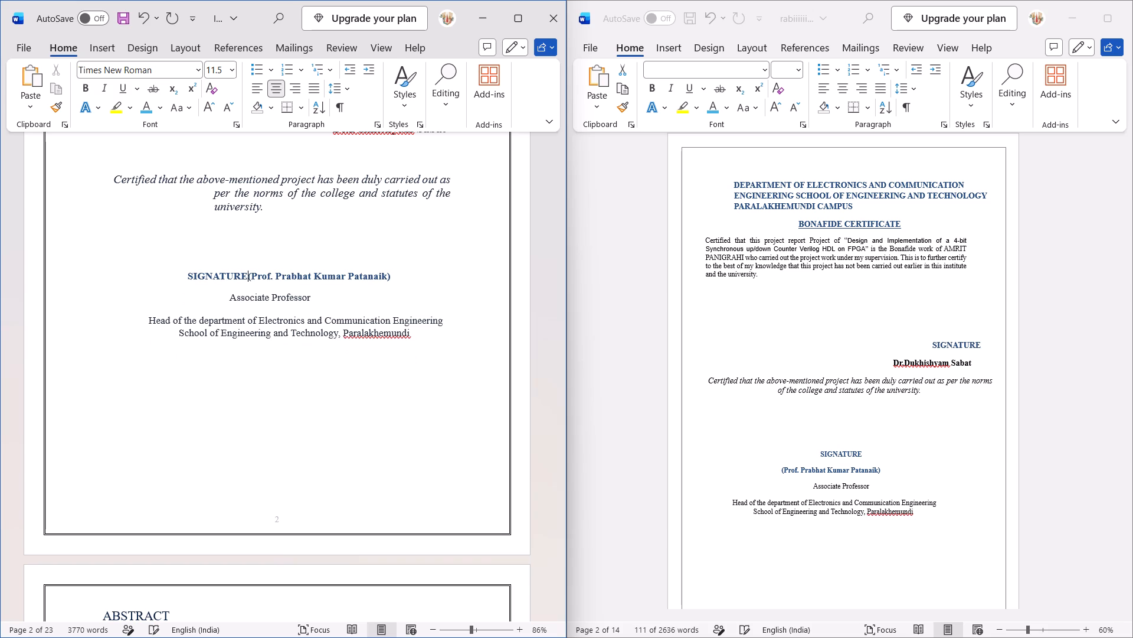
key(Return)
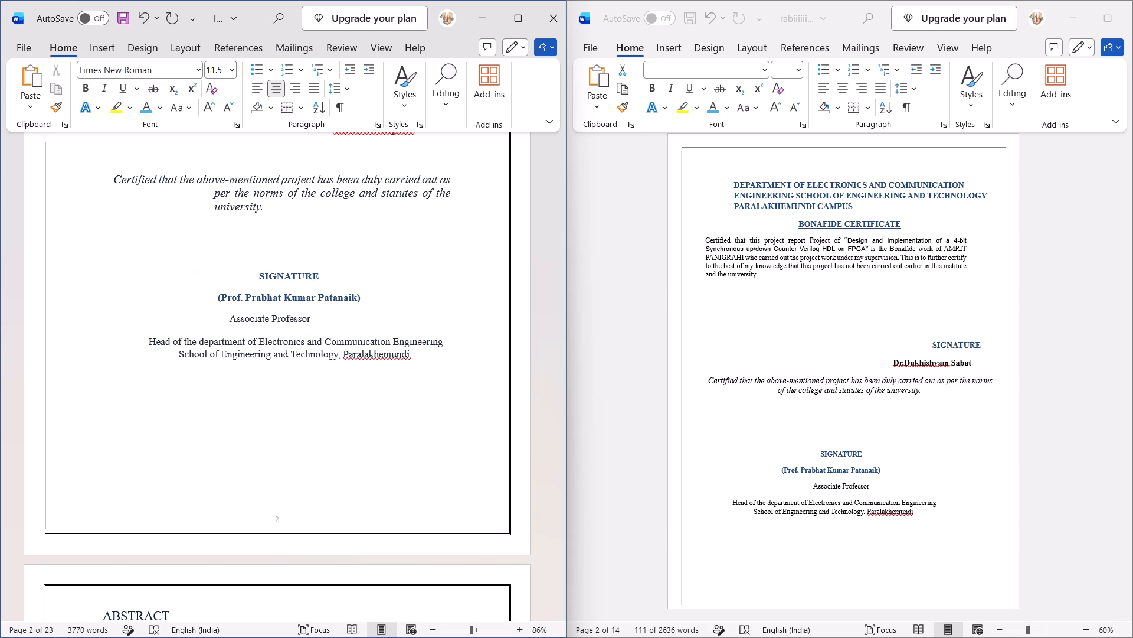
drag(214, 296, 364, 298)
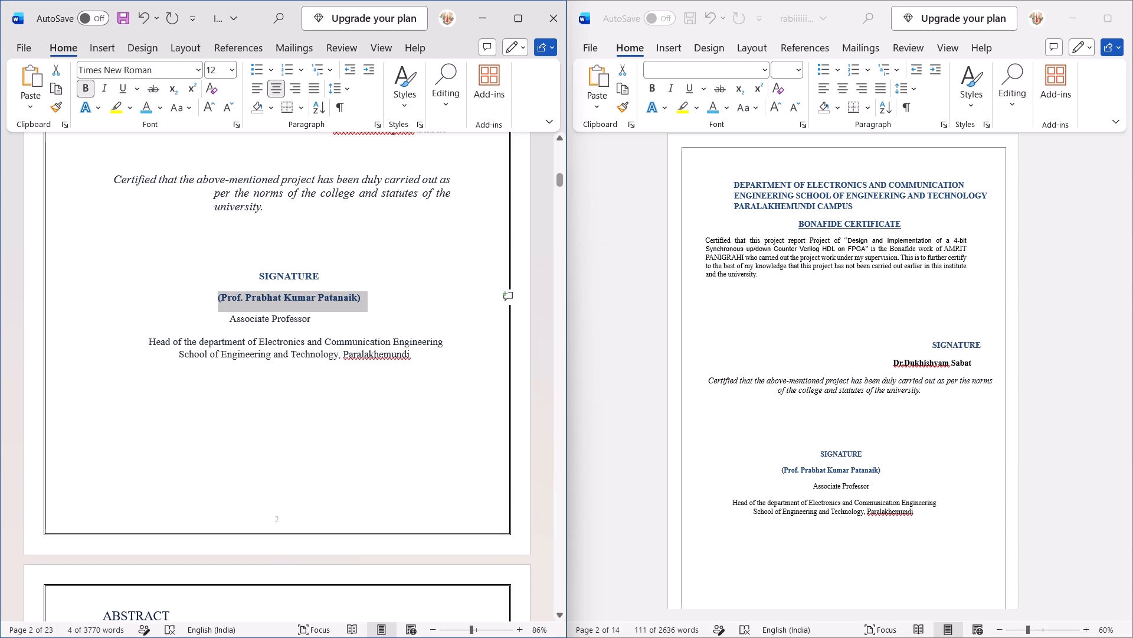
click(385, 310)
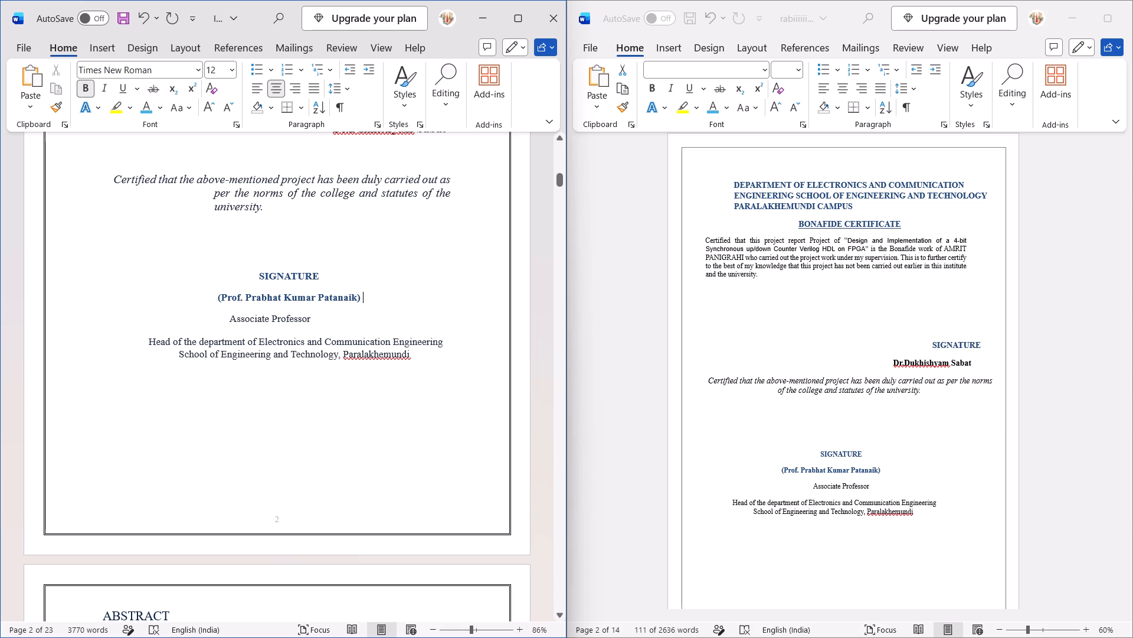
Insert nine leading spaces before Associate Professor to shift the line towards the centre beneath the professor's name.
click(223, 323)
key(space)
key(space)
key(space)
key(space)
key(space)
key(space)
key(space)
key(space)
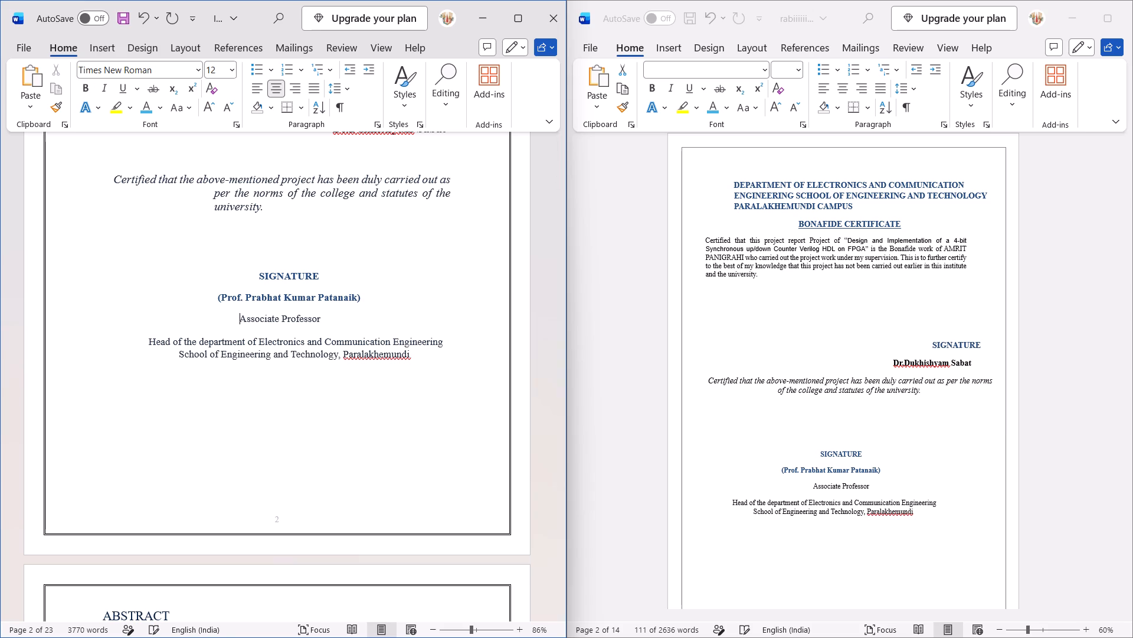
key(space)
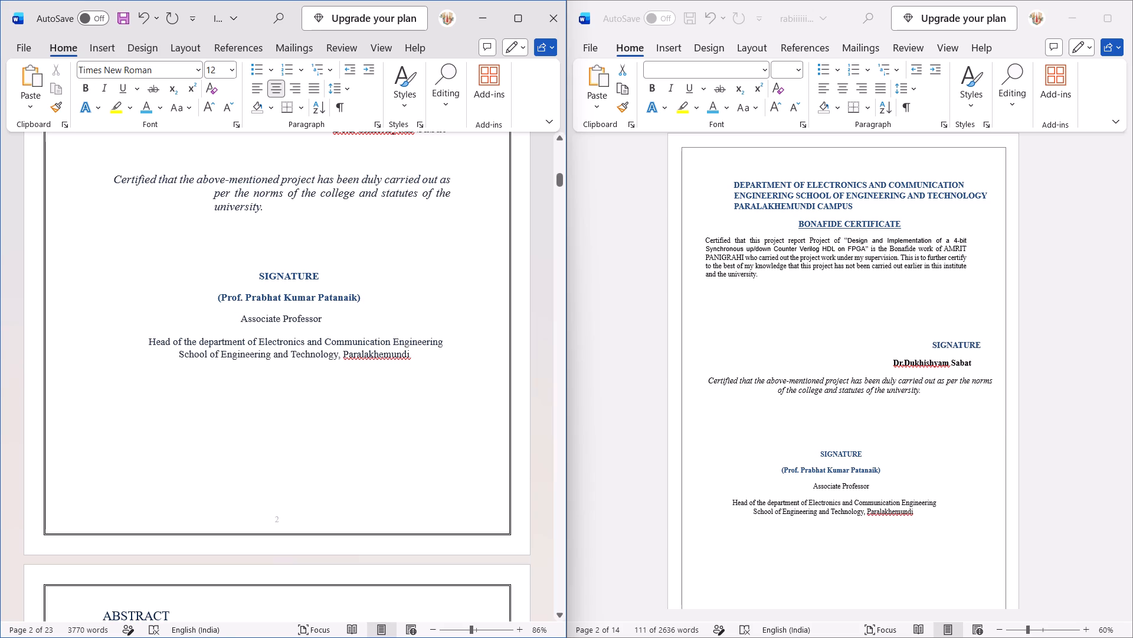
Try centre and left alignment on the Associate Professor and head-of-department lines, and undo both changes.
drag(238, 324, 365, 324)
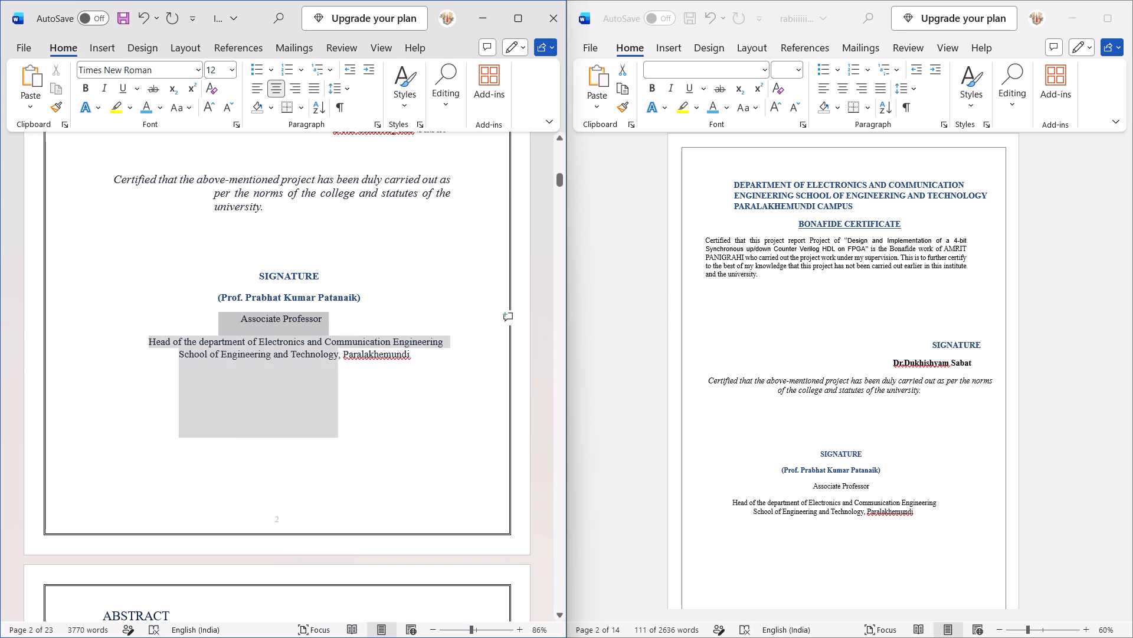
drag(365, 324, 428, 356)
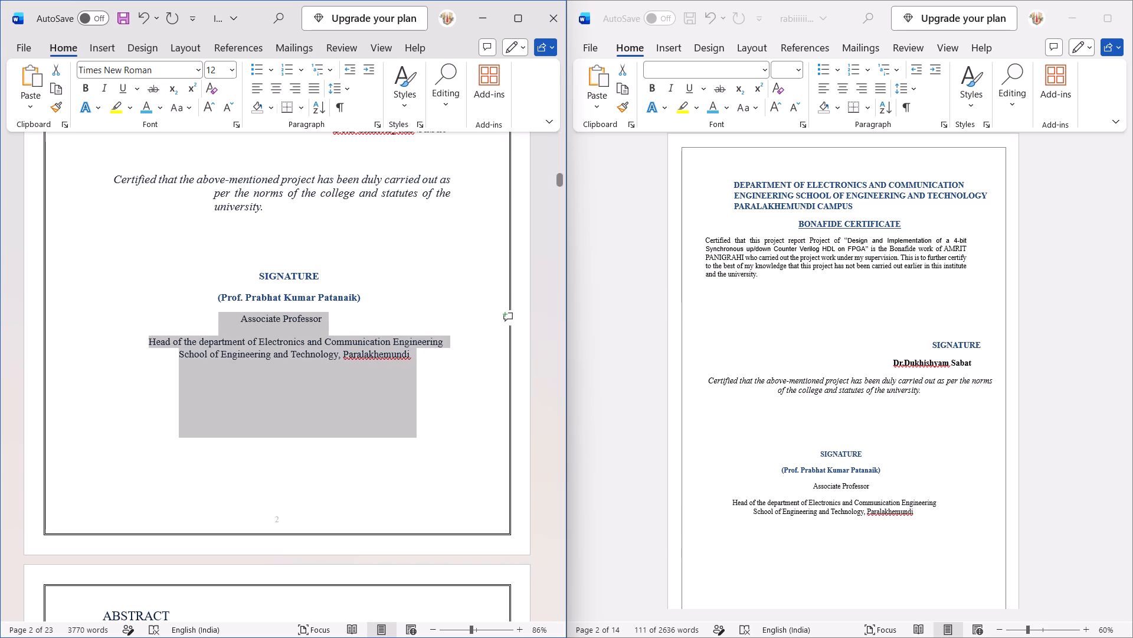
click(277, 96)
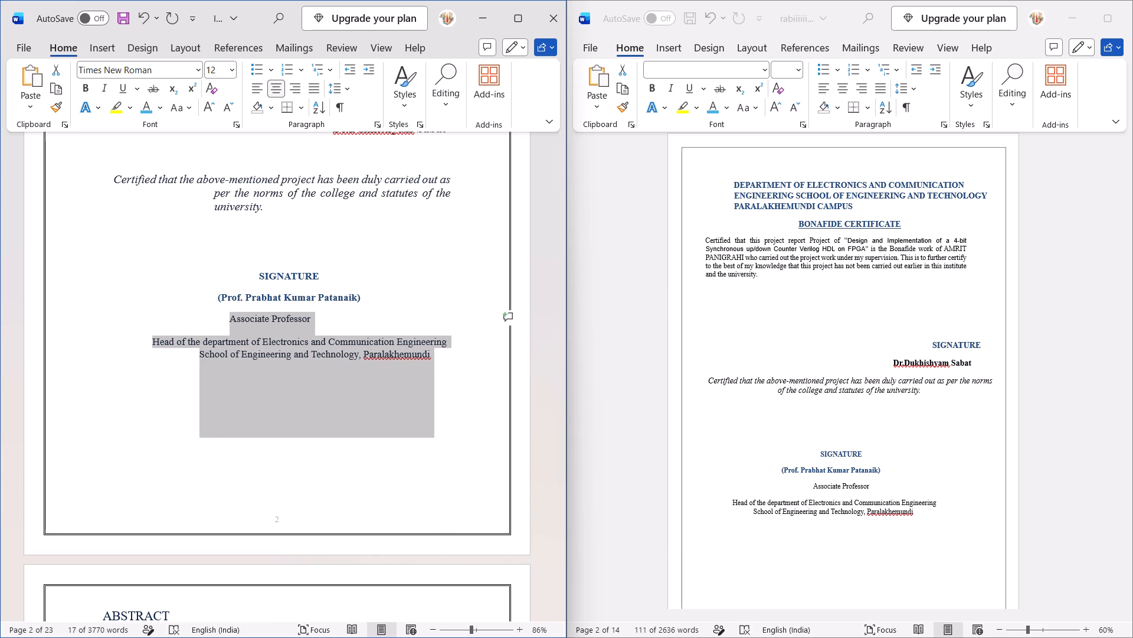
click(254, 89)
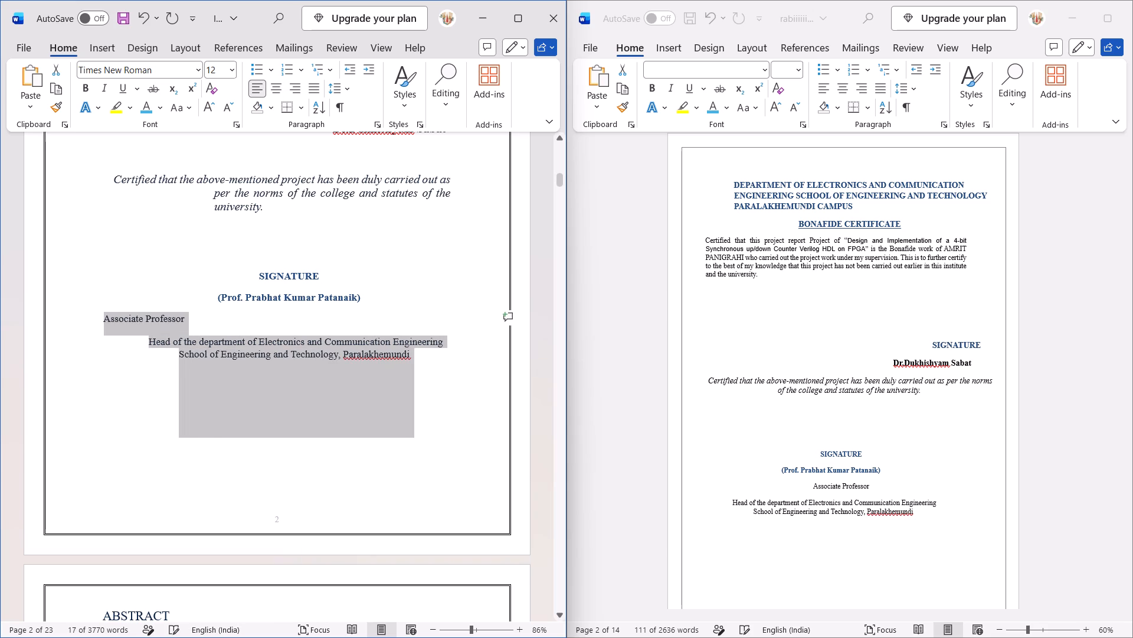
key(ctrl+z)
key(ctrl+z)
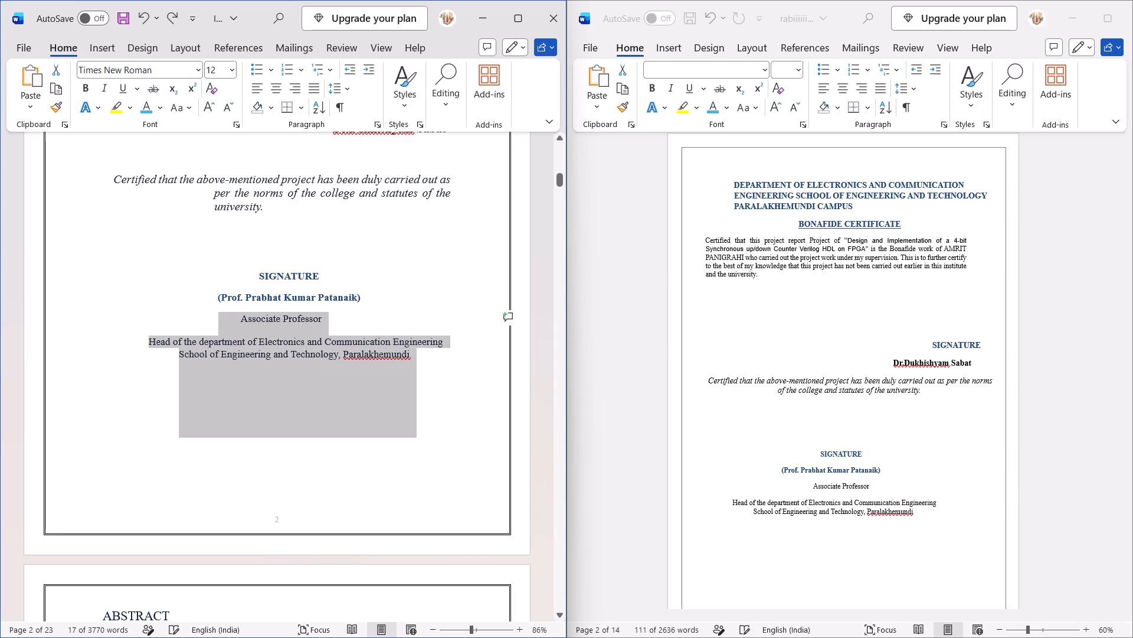
Examine the Bonafide Certificate page's text and both signature blocks against the reference report.
click(248, 461)
scroll(258, 439, up, 8)
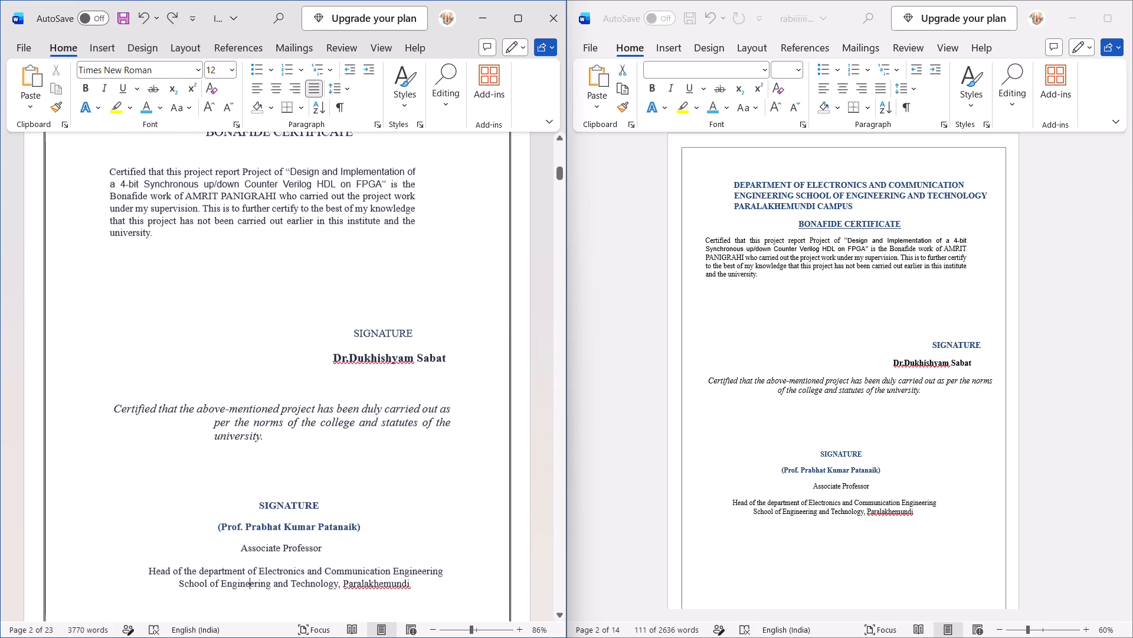
scroll(260, 437, up, 1)
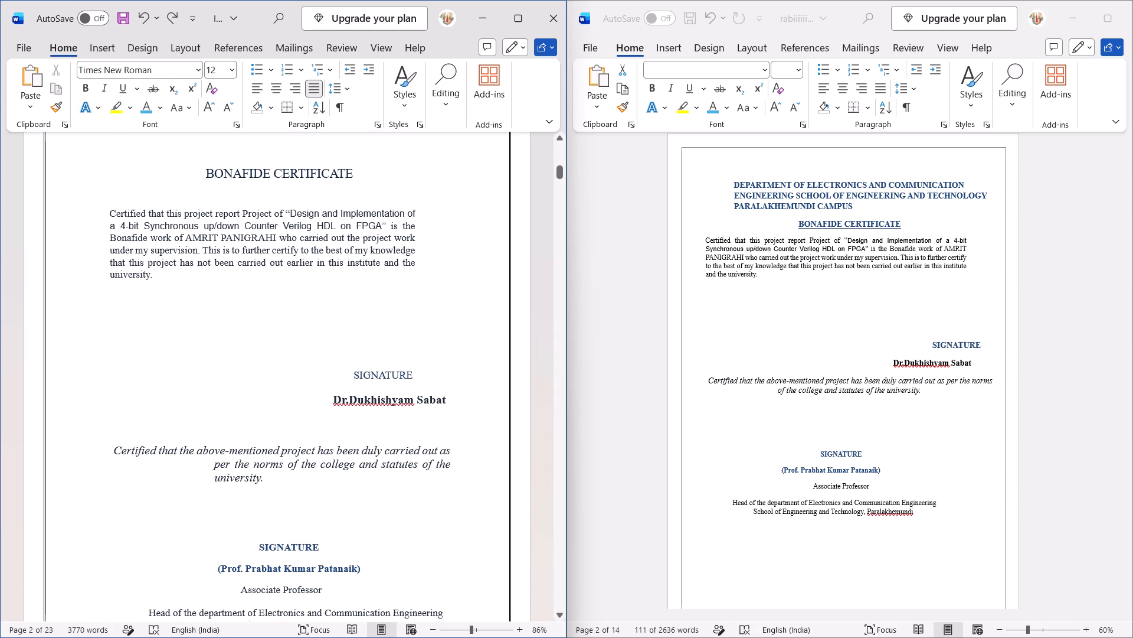
drag(454, 402, 312, 392)
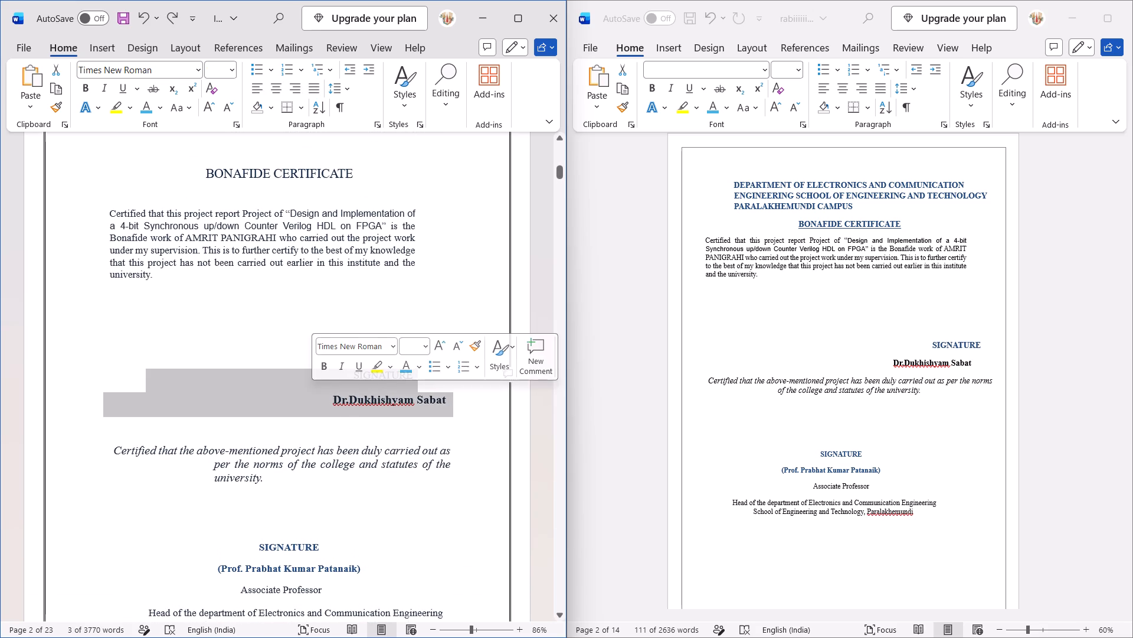
click(264, 327)
scroll(283, 347, down, 5)
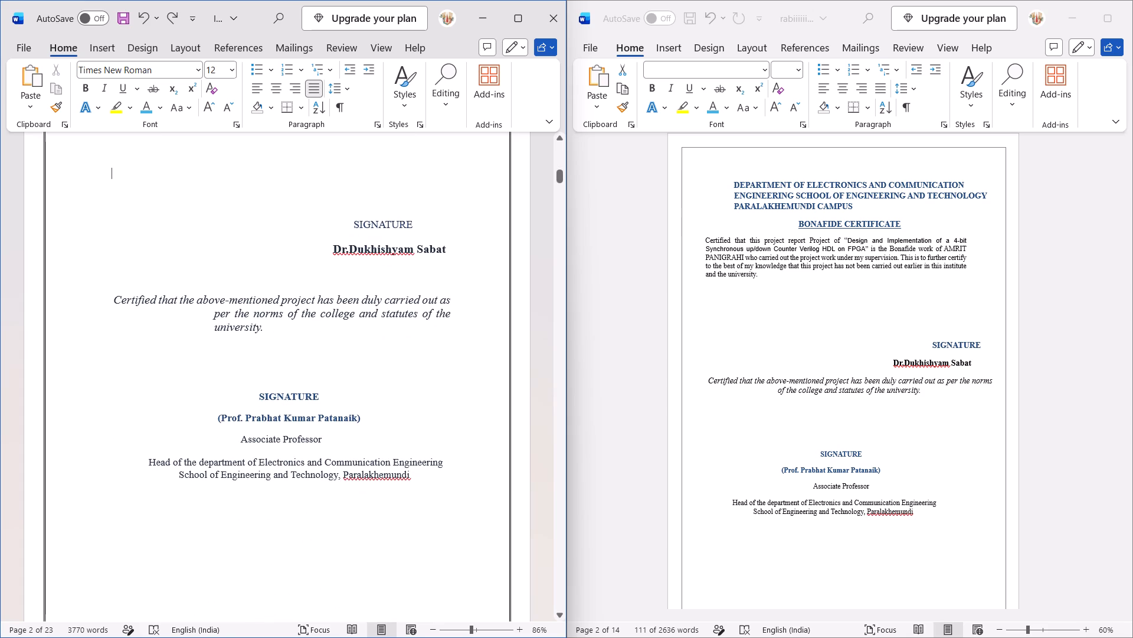
scroll(297, 393, down, 9)
scroll(299, 393, up, 6)
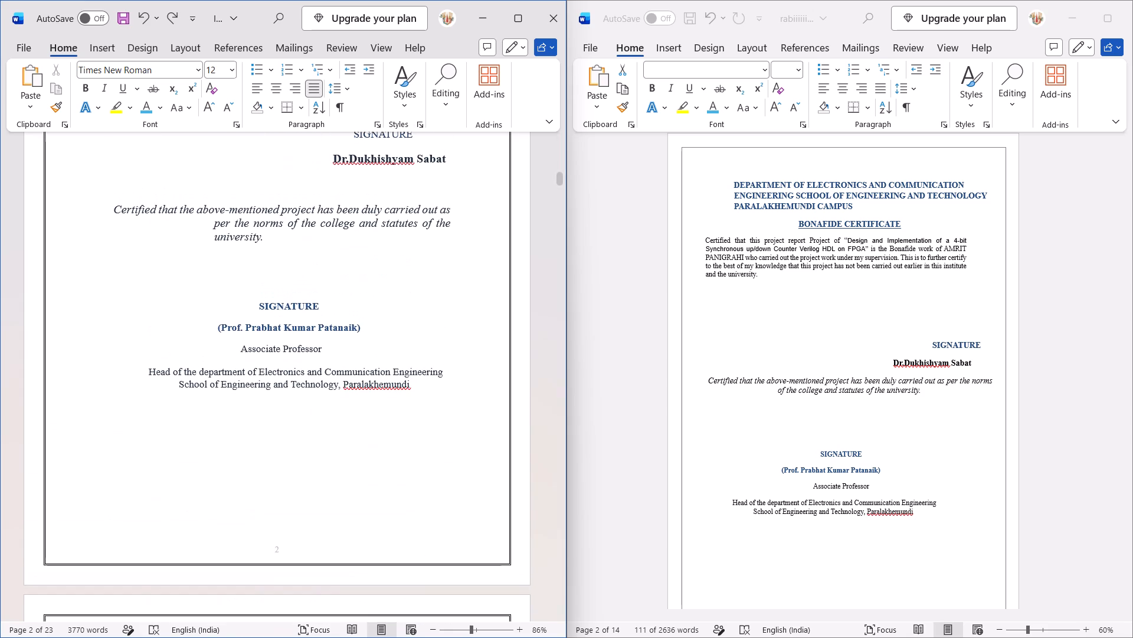
scroll(781, 453, down, 4)
scroll(781, 453, up, 5)
scroll(692, 423, up, 7)
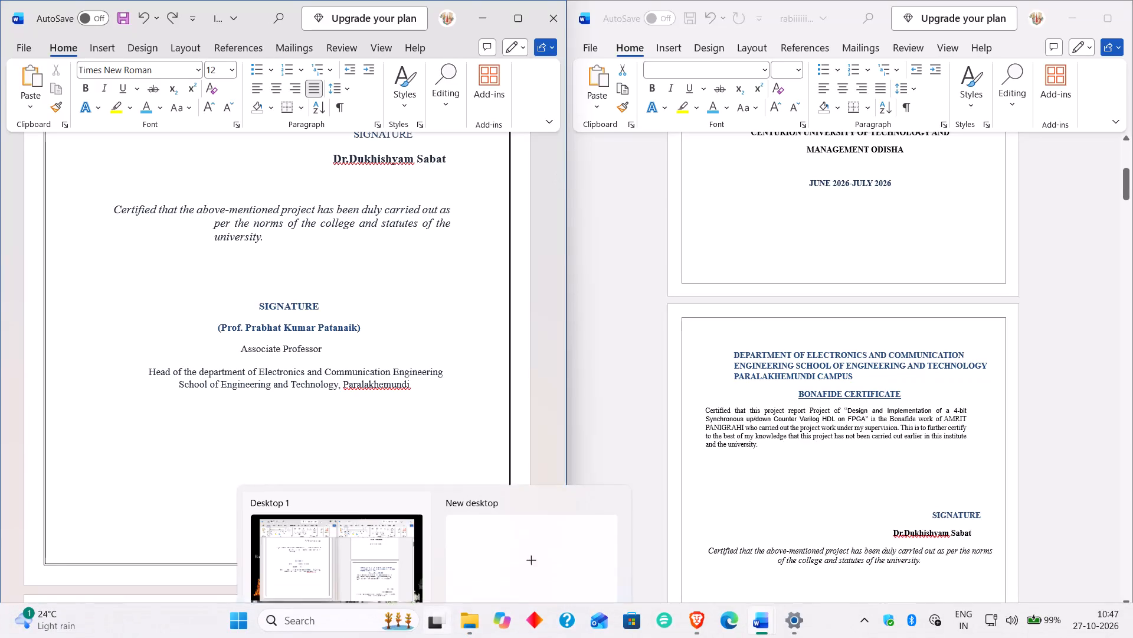
Open the rabiiiiiioiiucfg PDF from the JONY folder in Downloads with Microsoft Edge, in a maximised window.
click(469, 624)
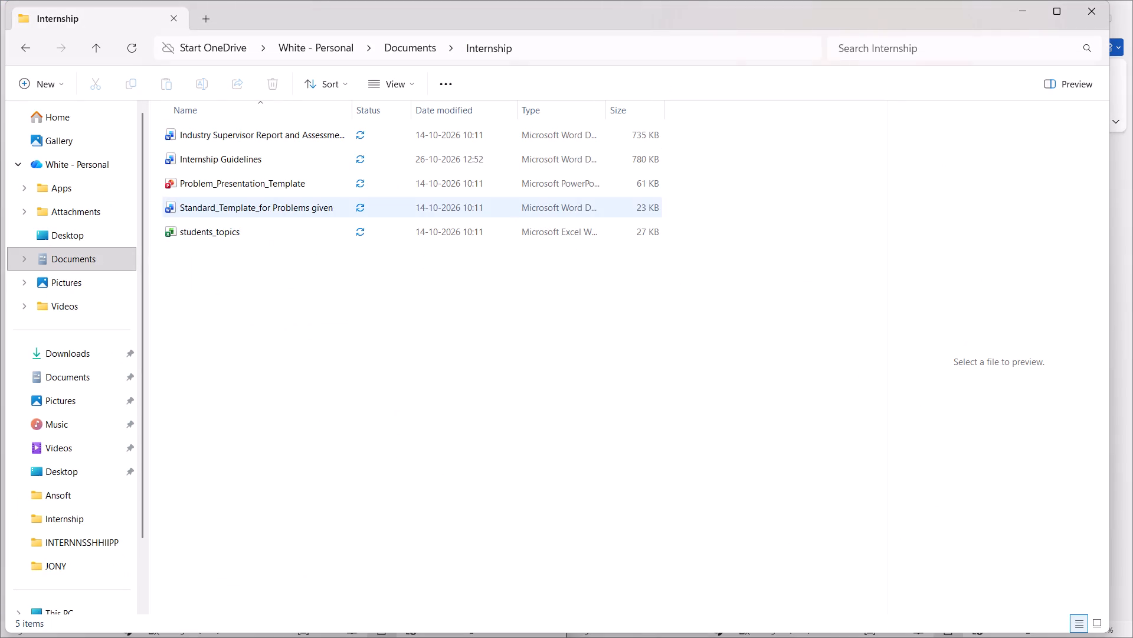
click(72, 252)
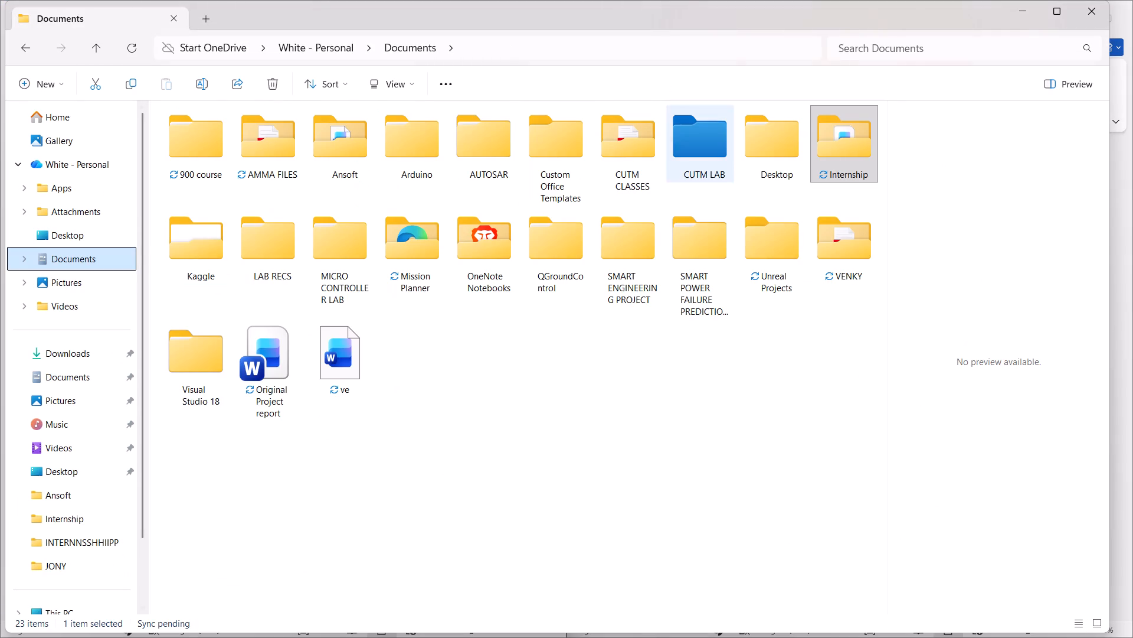
double_click(75, 348)
double_click(192, 164)
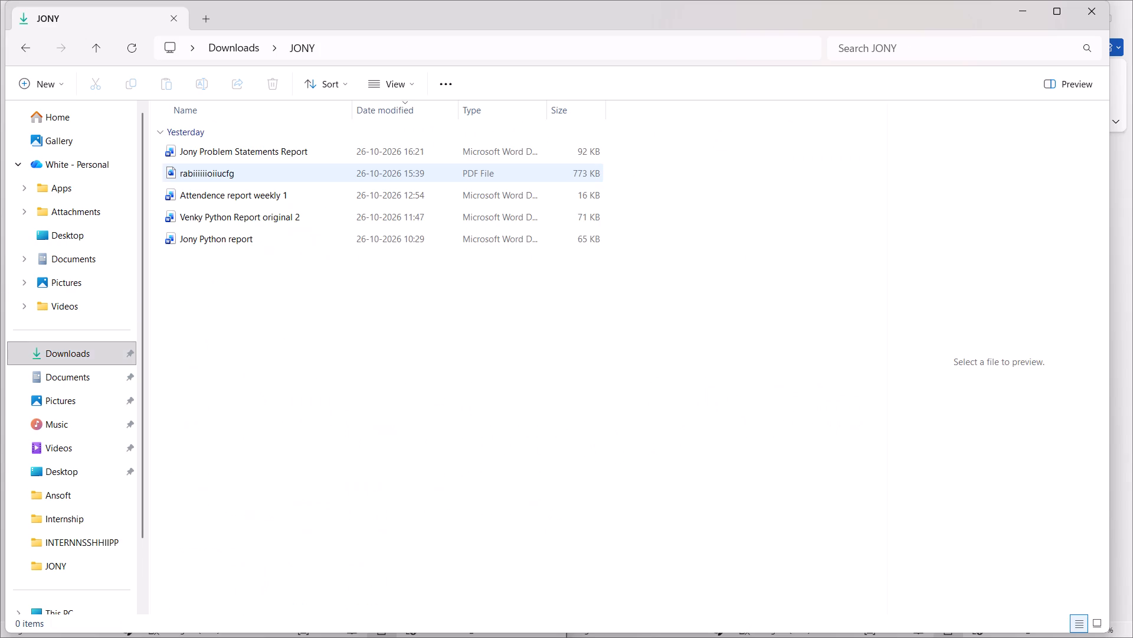
click(224, 174)
right_click(224, 174)
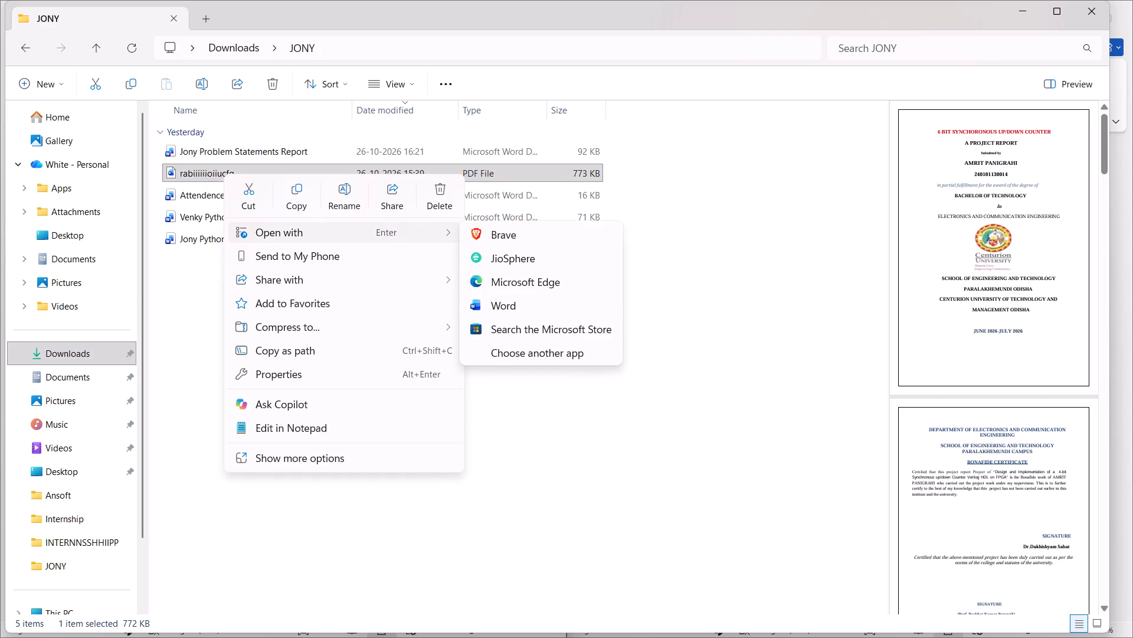
click(520, 288)
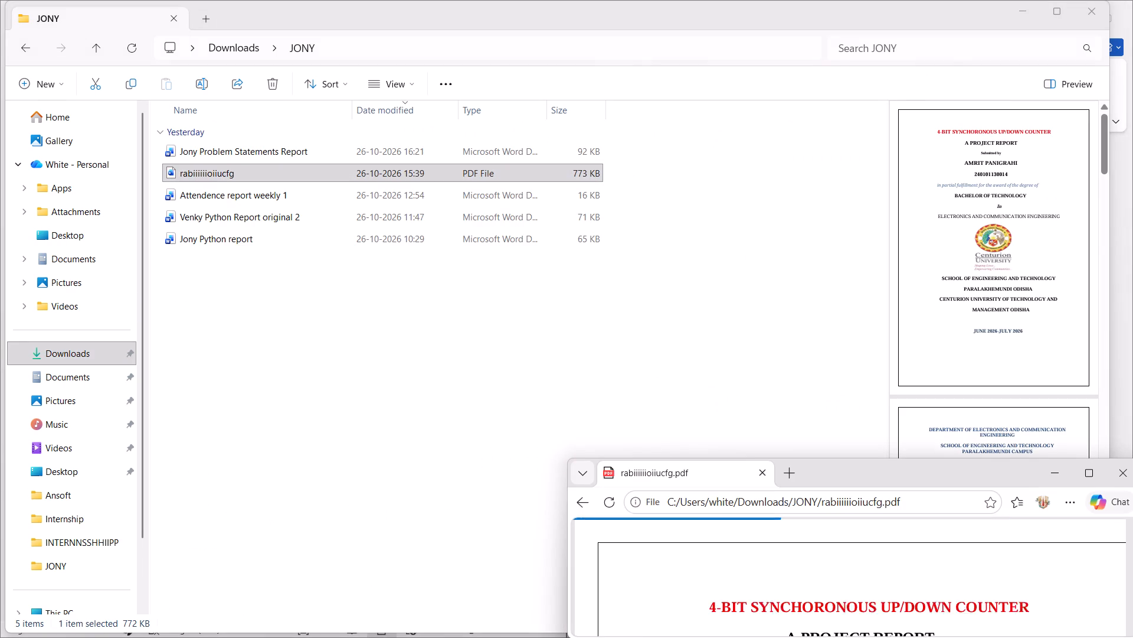
click(1083, 473)
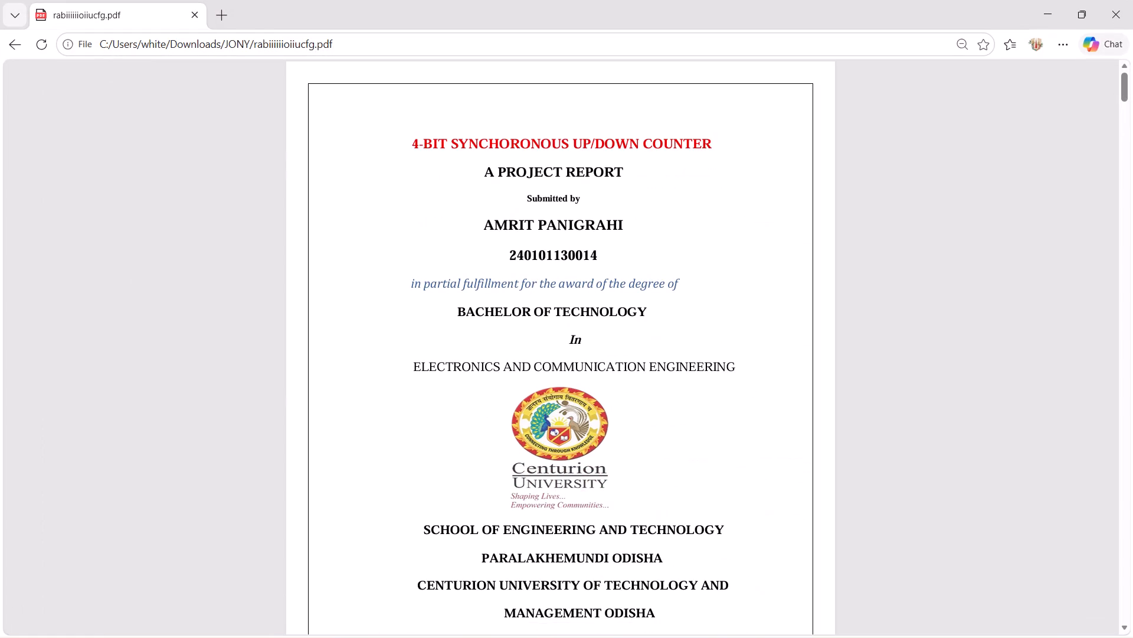
Examine the Bonafide Certificate layout in the reference PDF, and return to the two Word reports.
scroll(567, 340, down, 12)
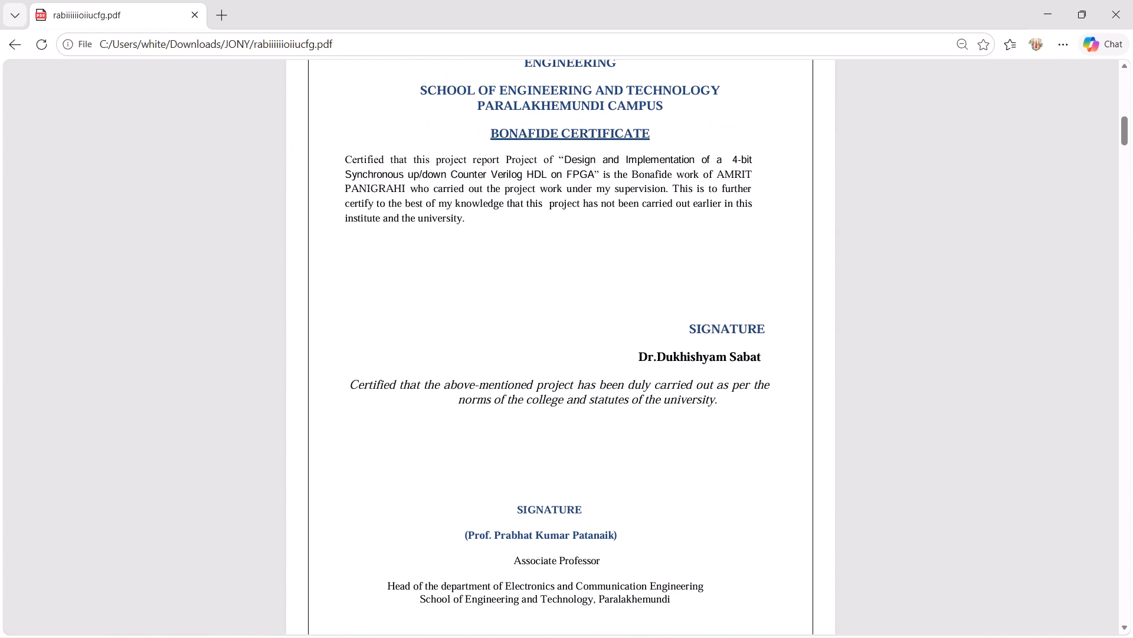
scroll(591, 308, down, 3)
scroll(604, 289, up, 3)
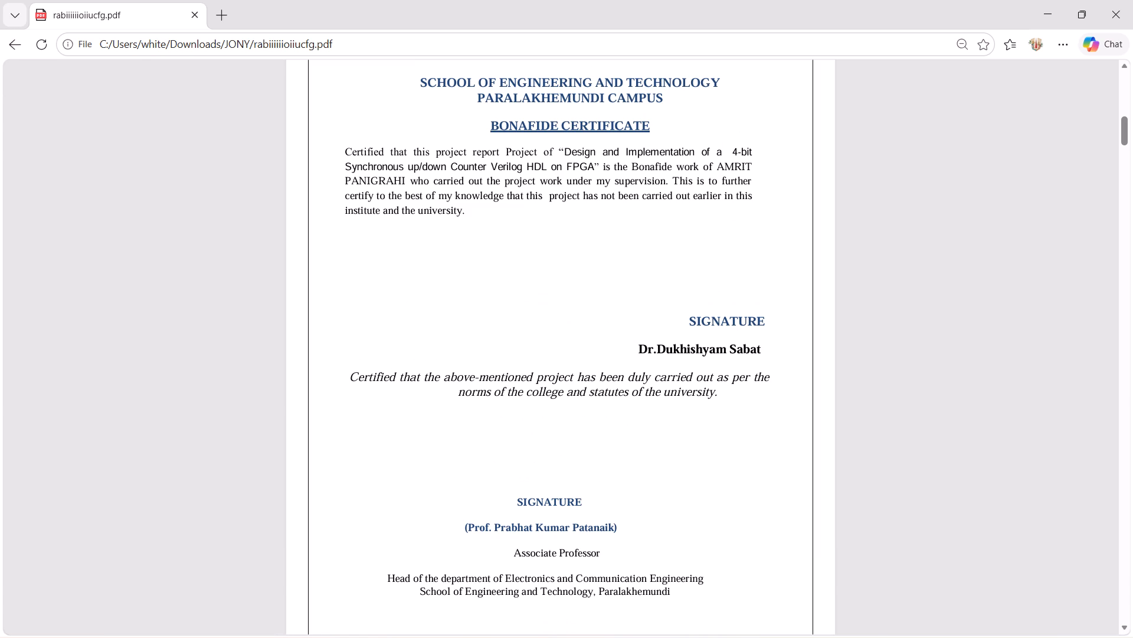
scroll(607, 283, up, 6)
scroll(604, 243, down, 7)
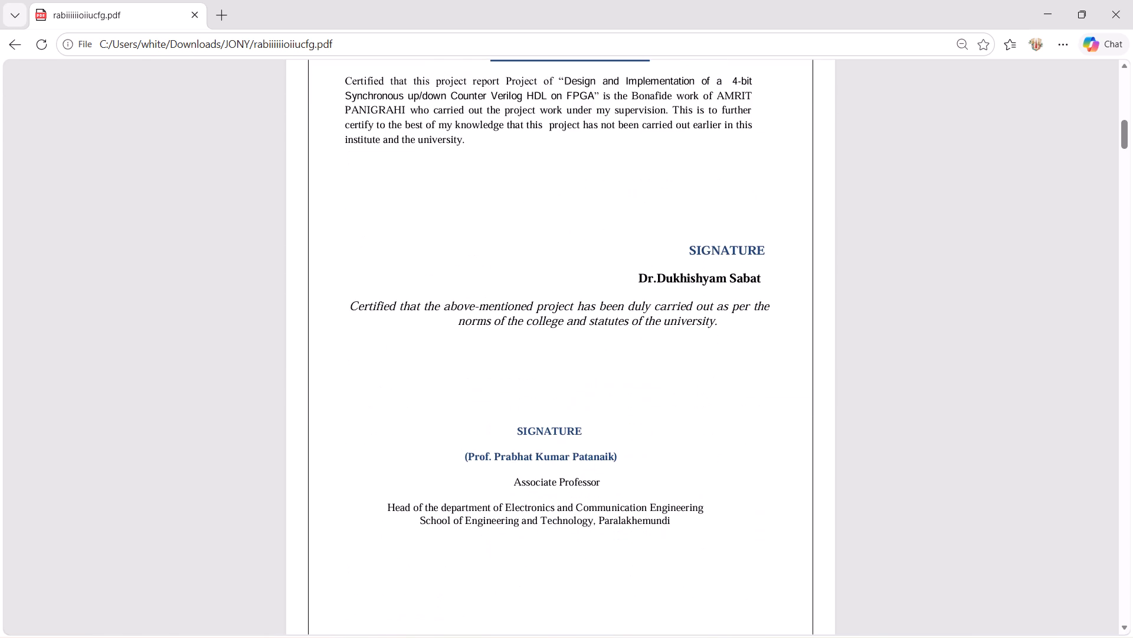
scroll(610, 237, down, 2)
ctrl+scroll(610, 237, down, 4)
scroll(610, 259, up, 5)
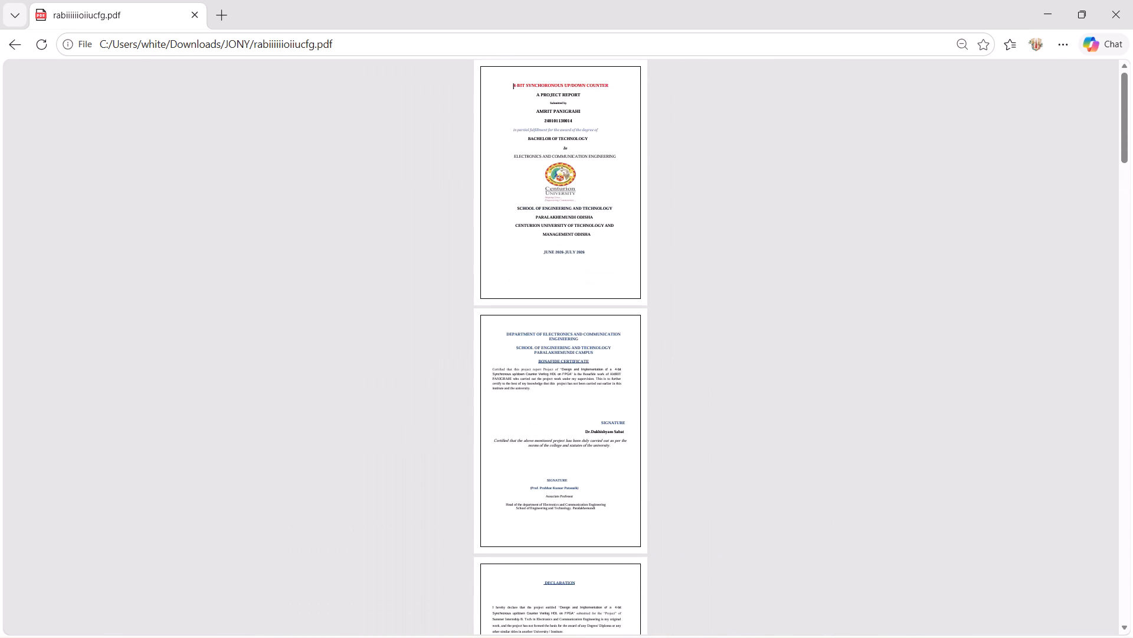
click(1062, 13)
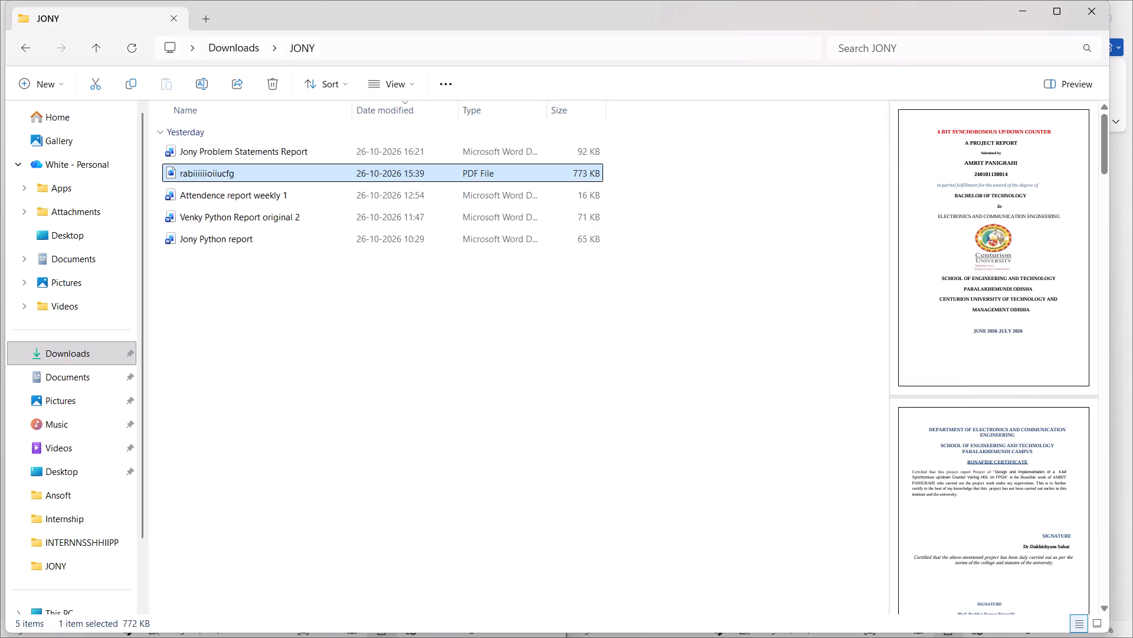
click(1016, 11)
scroll(667, 381, up, 3)
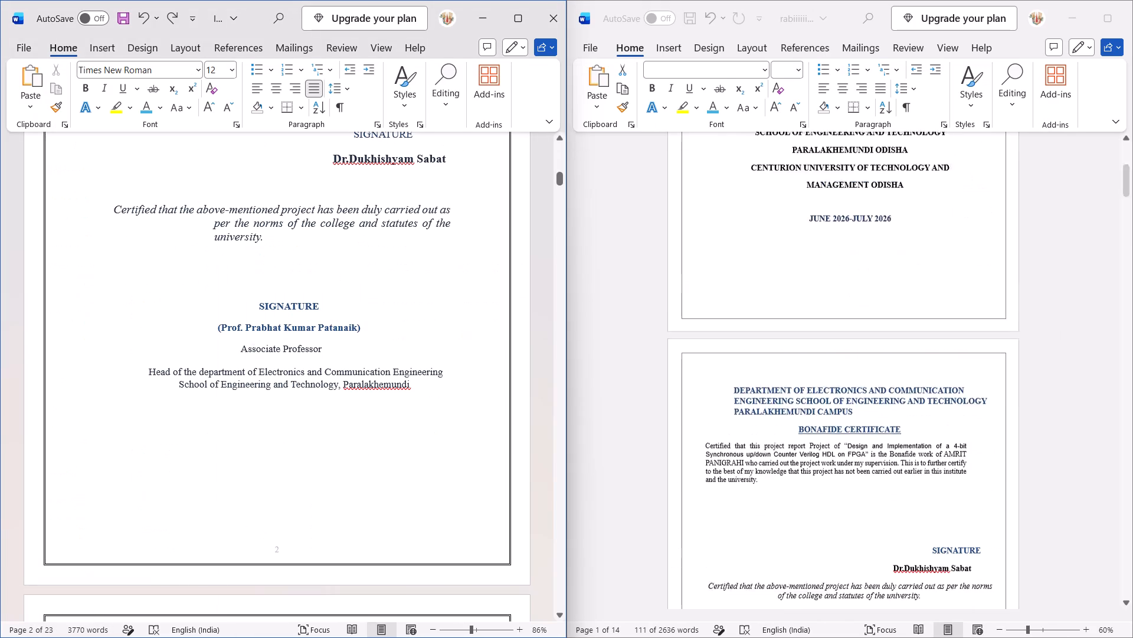
Examine the Bonafide Certificate page's text, signature blocks and italic certification sentence against the reference report.
scroll(667, 381, up, 5)
scroll(667, 381, down, 14)
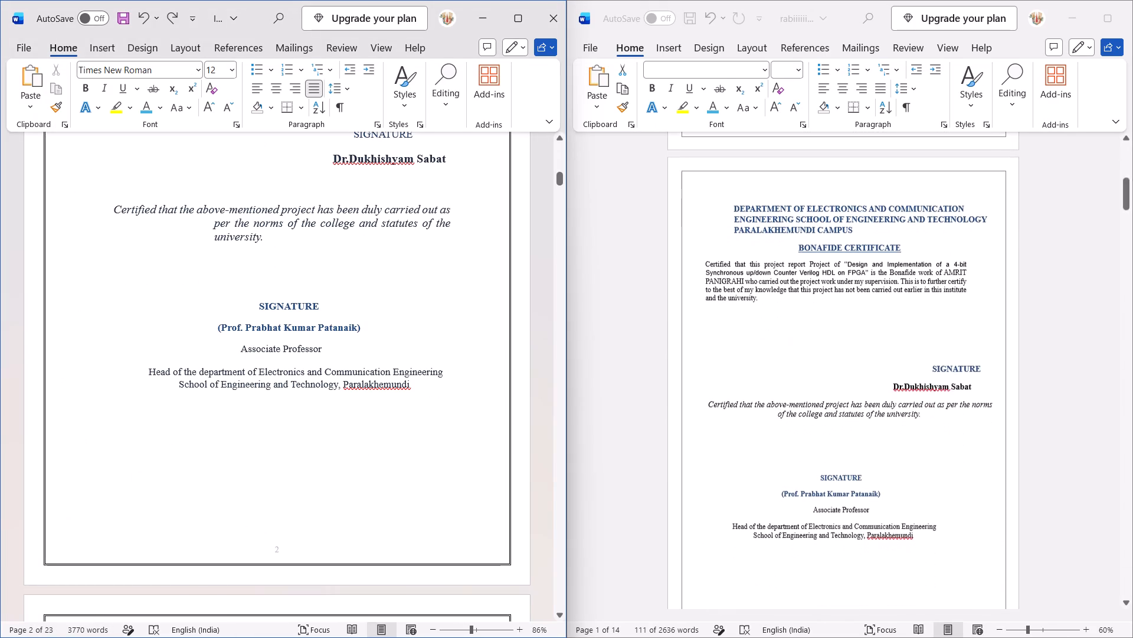
scroll(659, 363, down, 3)
scroll(356, 301, up, 7)
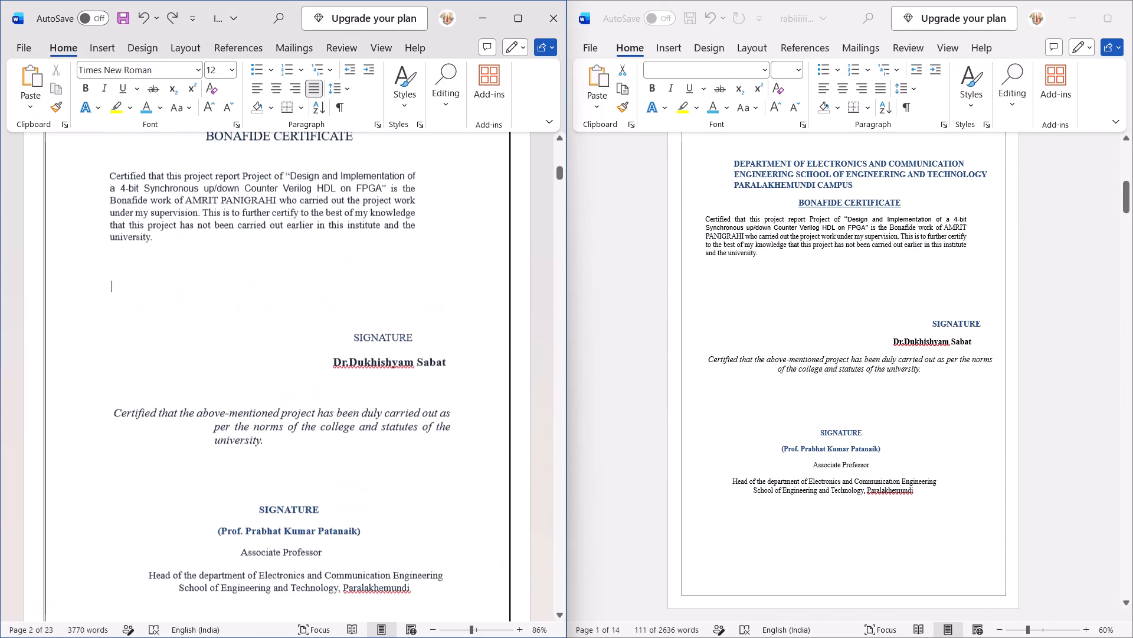
scroll(375, 278, up, 3)
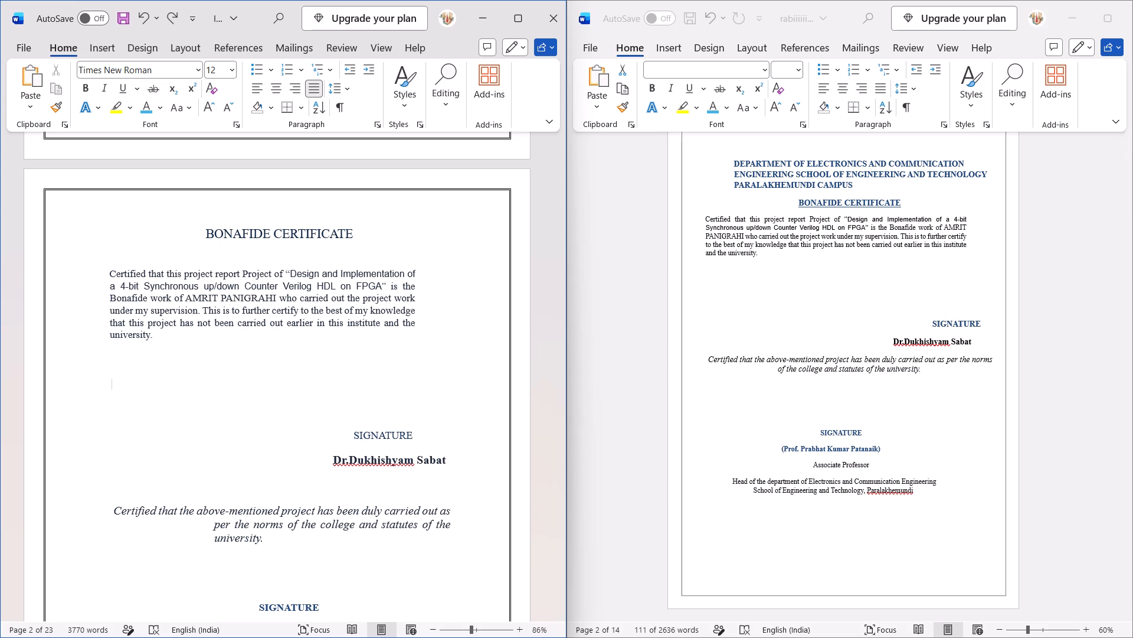
scroll(635, 338, down, 4)
scroll(352, 377, down, 4)
scroll(428, 324, down, 3)
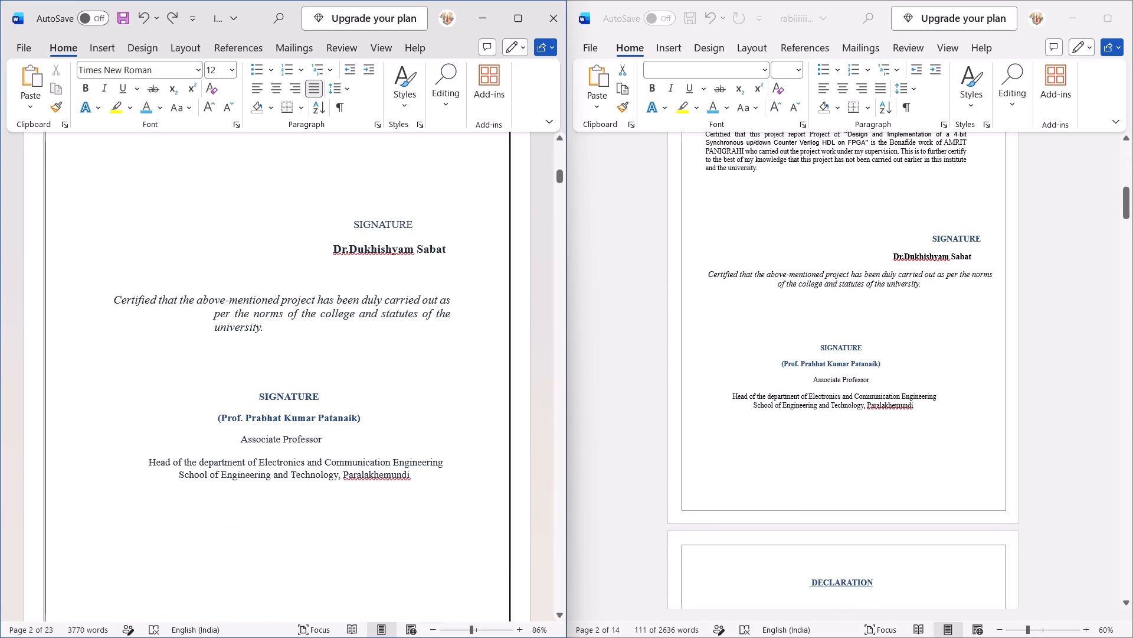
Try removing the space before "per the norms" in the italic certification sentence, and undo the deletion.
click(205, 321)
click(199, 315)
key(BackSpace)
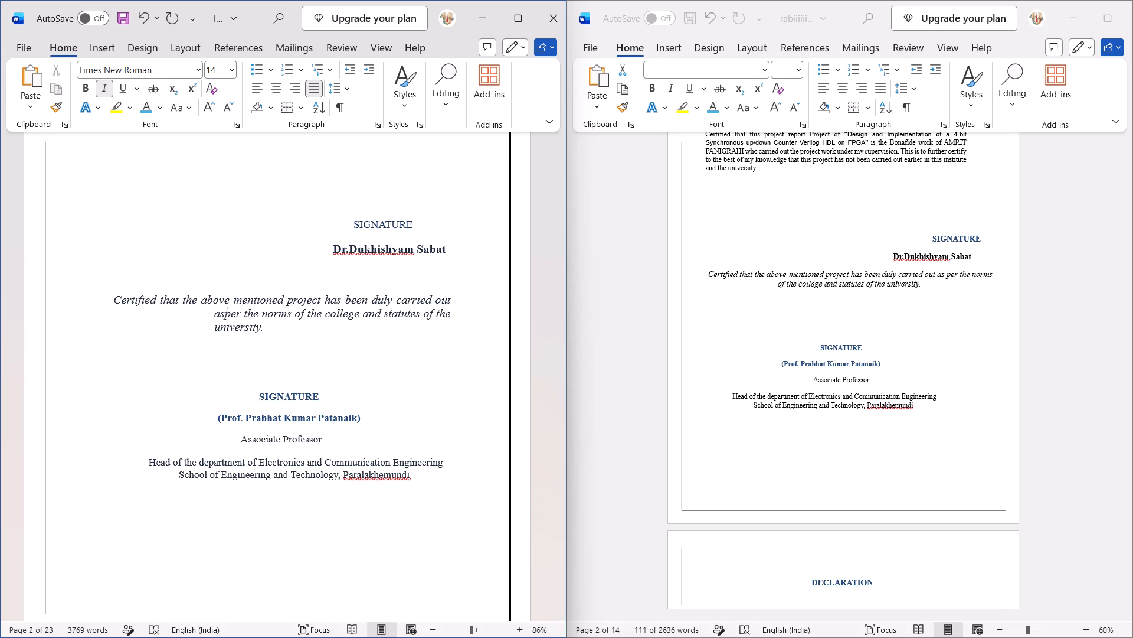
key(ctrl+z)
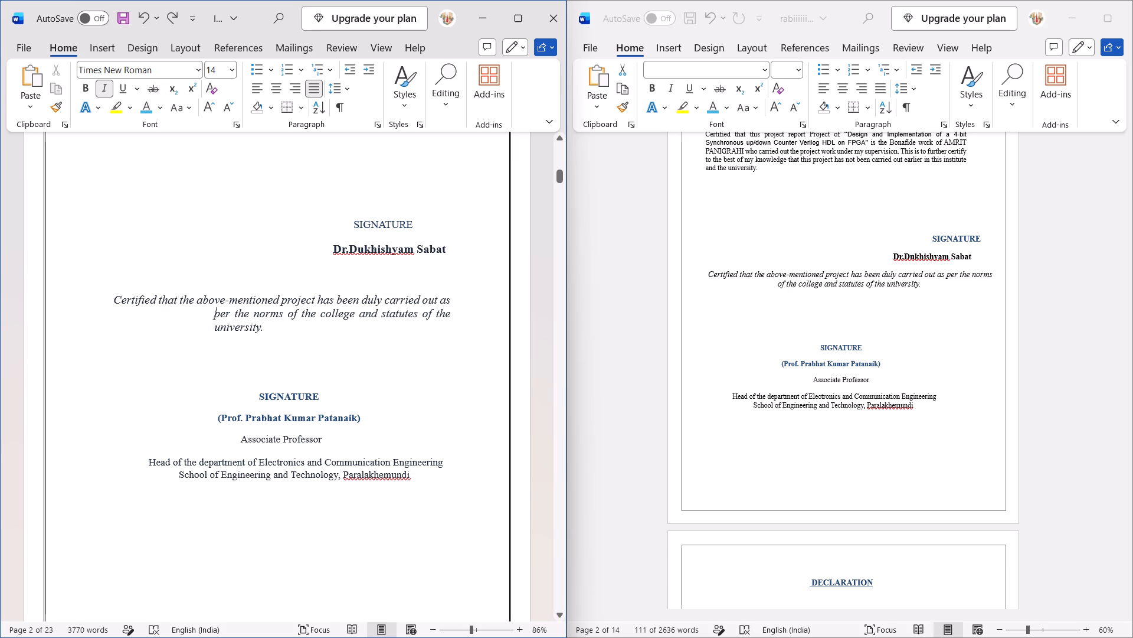
Left-align the italic "Certified that the above-mentioned project" paragraph after trying centre alignment.
drag(112, 301, 250, 323)
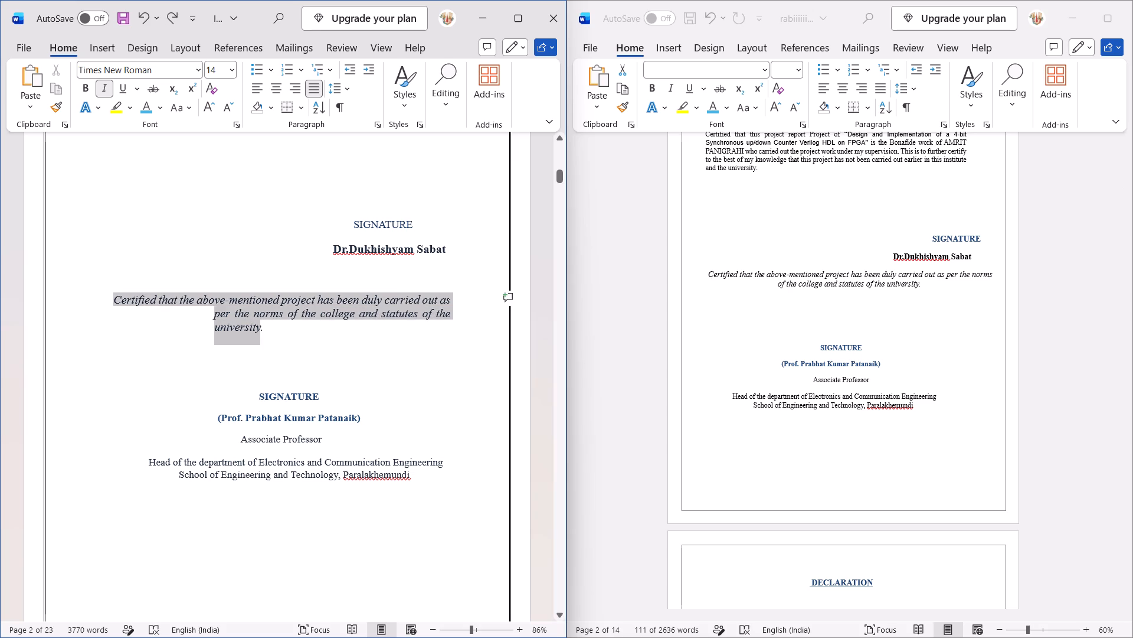
drag(250, 323, 272, 330)
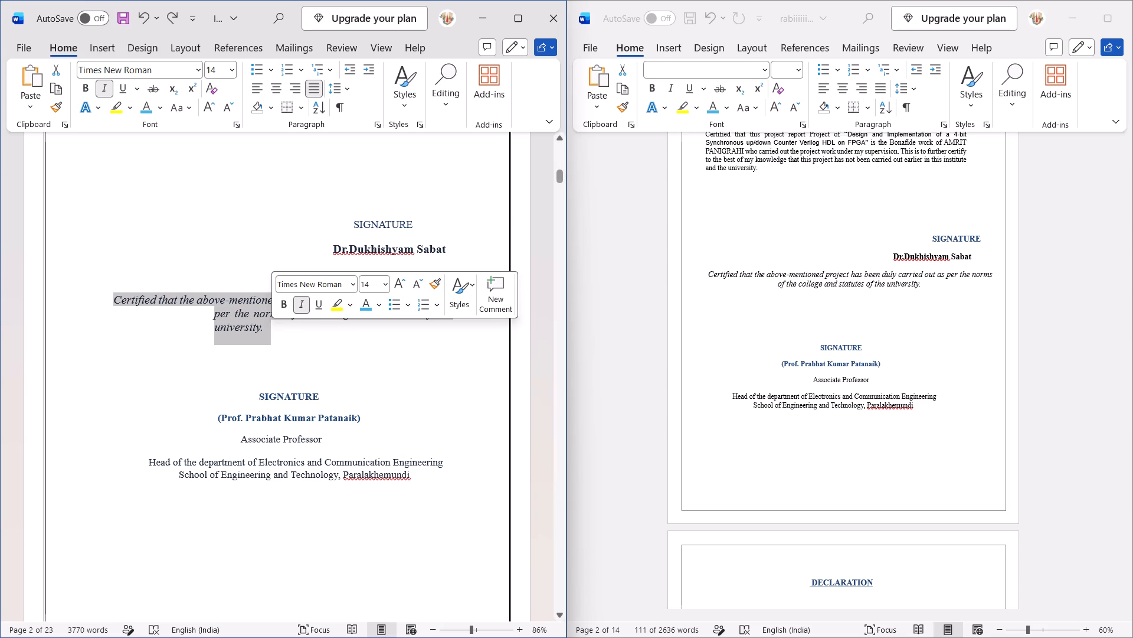
click(255, 88)
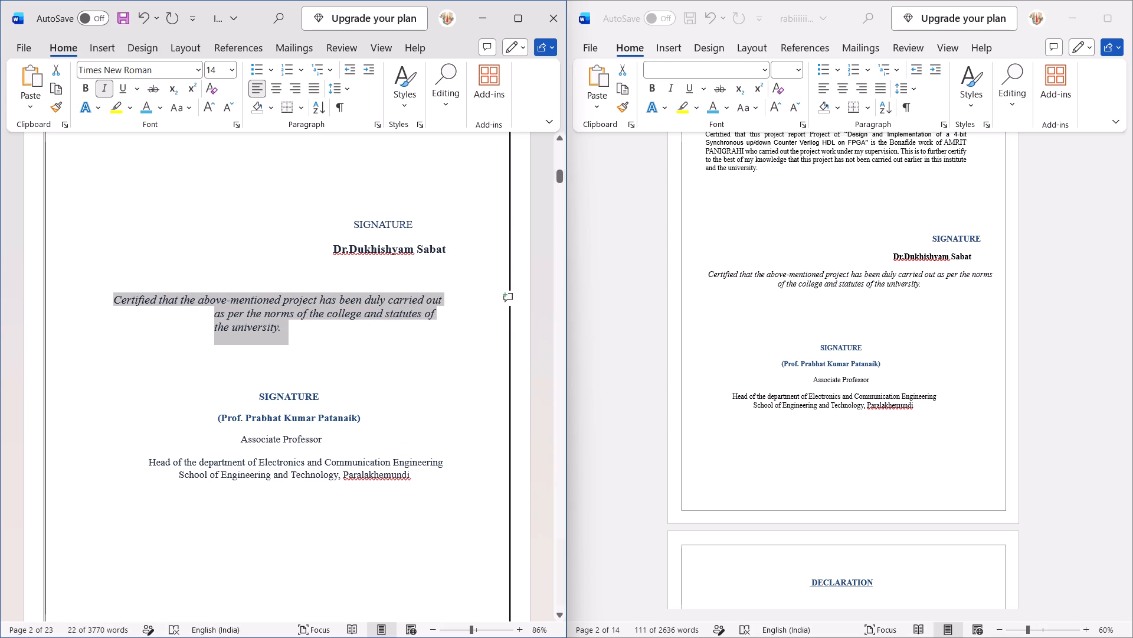
click(270, 86)
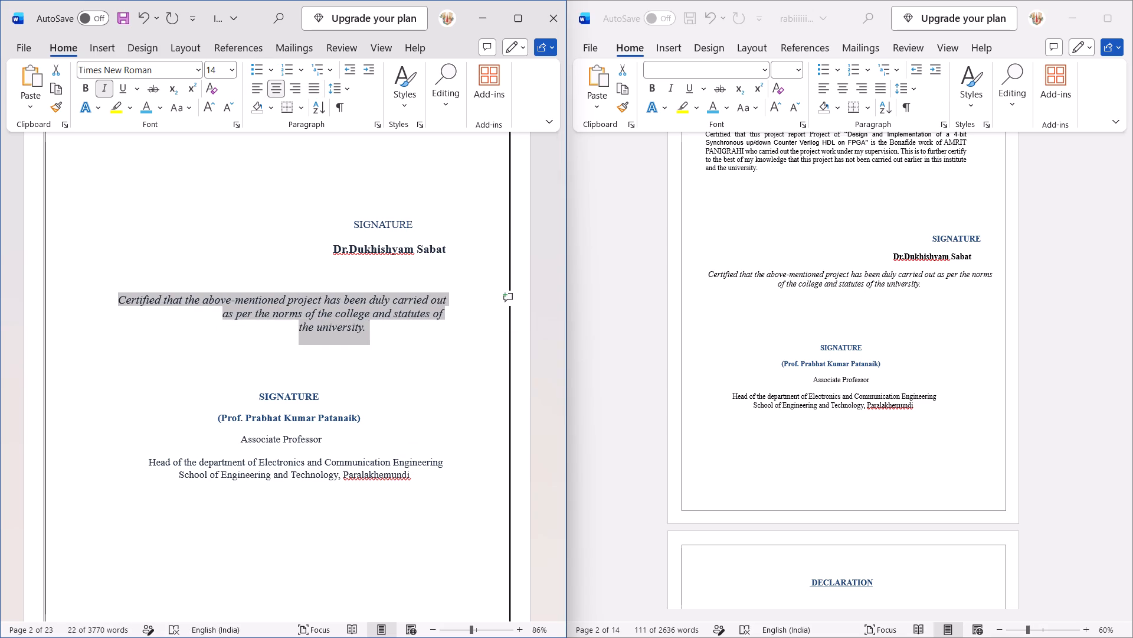
click(248, 87)
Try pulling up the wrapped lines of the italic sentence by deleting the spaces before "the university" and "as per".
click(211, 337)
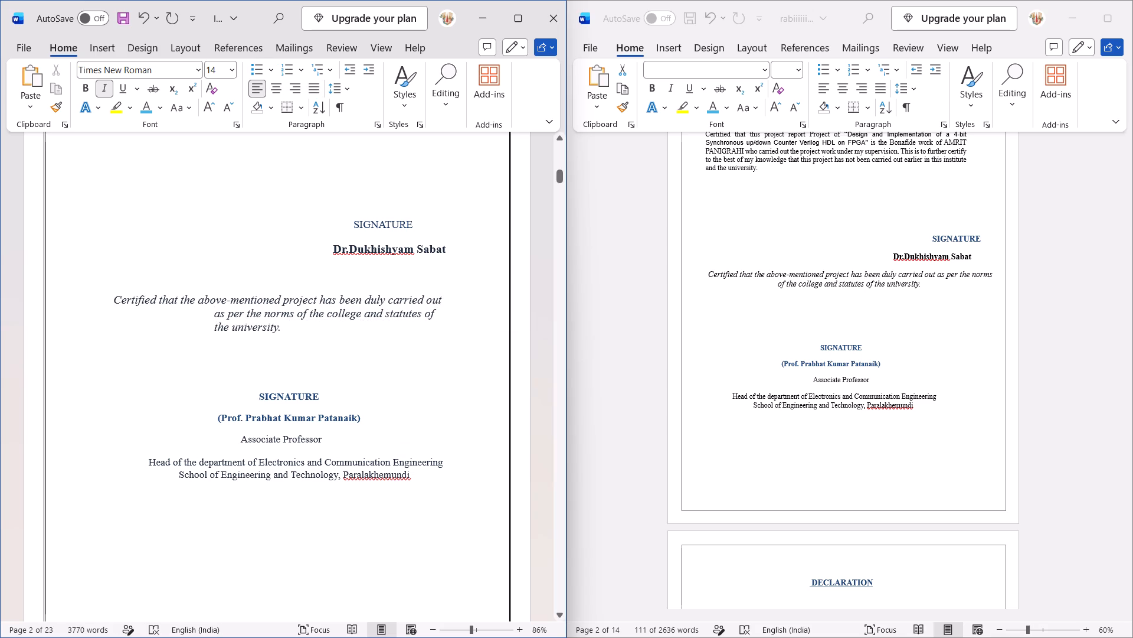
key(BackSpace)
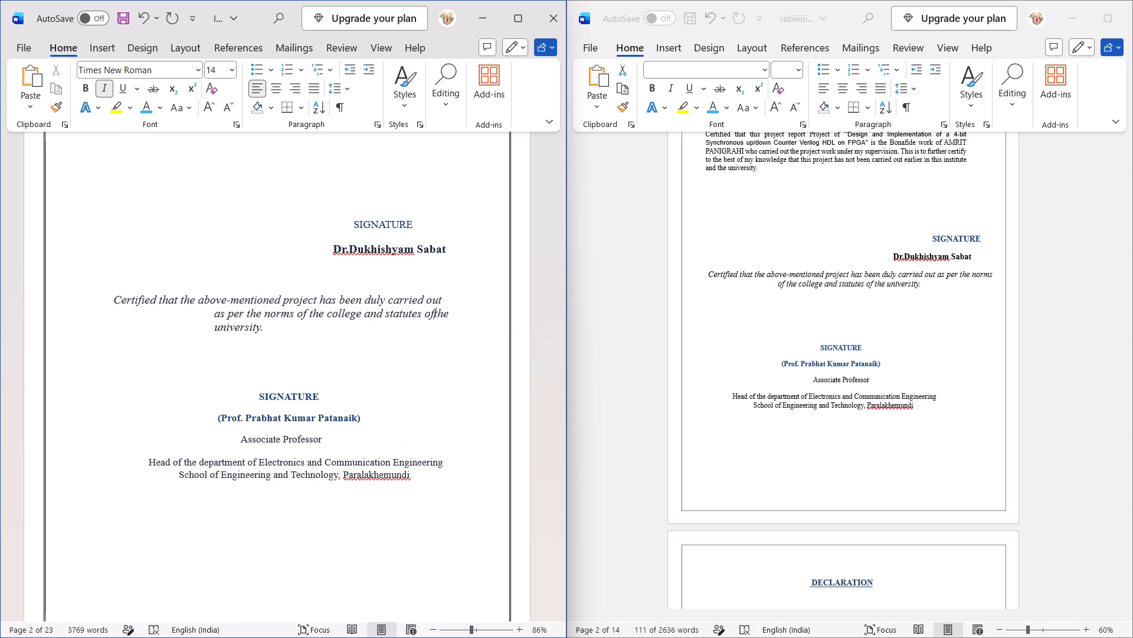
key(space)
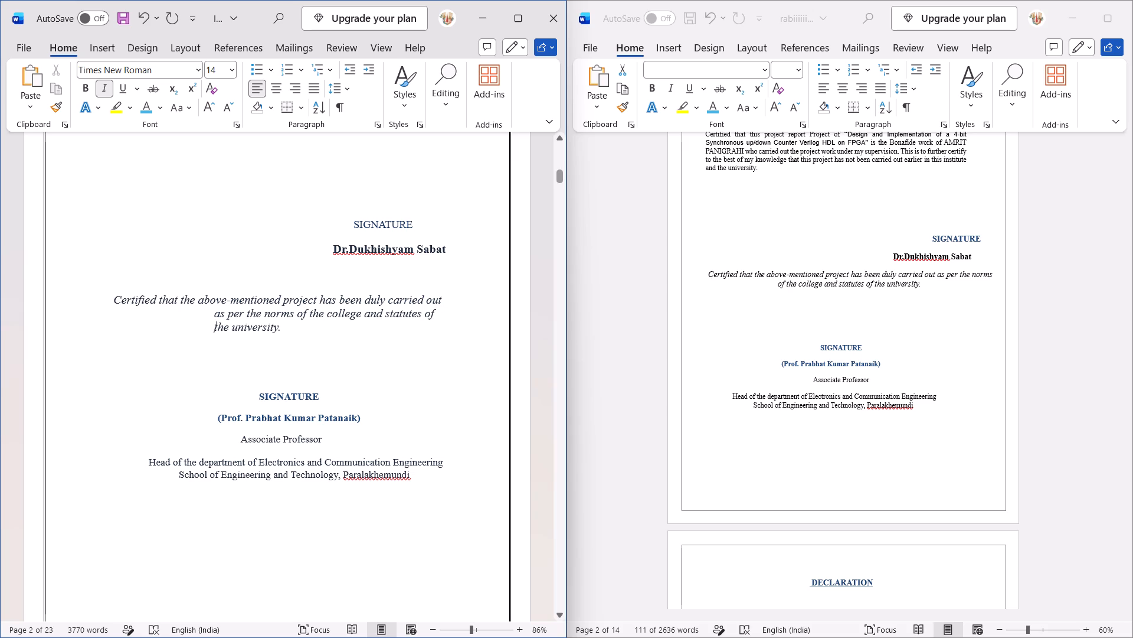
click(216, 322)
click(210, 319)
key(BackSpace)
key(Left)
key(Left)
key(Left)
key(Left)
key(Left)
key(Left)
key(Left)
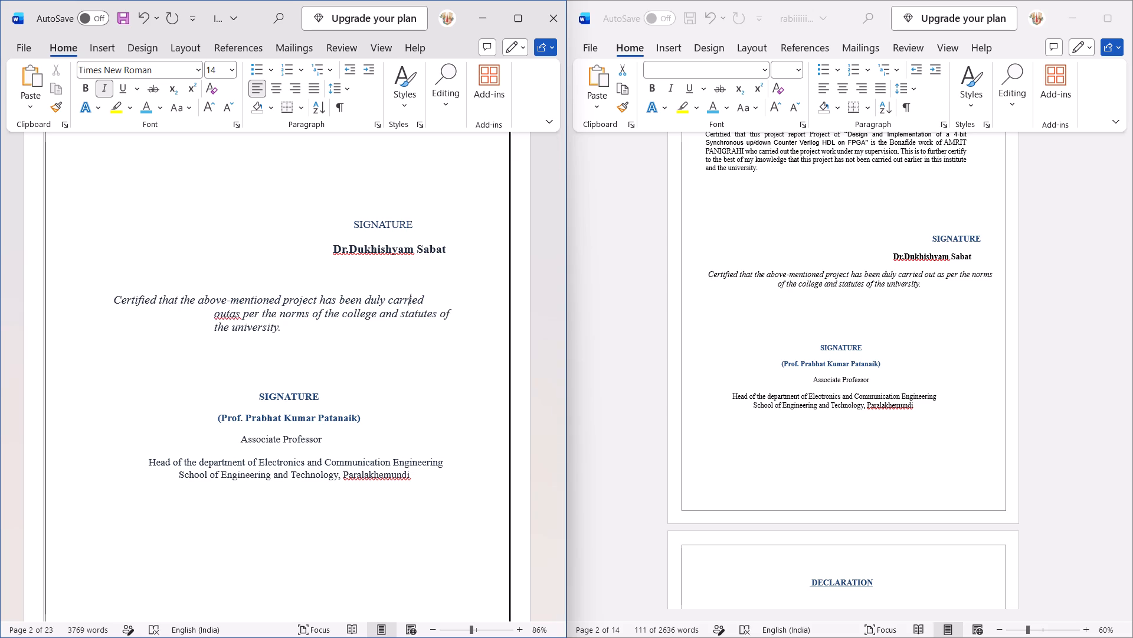
Delete the italic certification sentence up to its full stop and retype its opening as "Certified that the above mentioned project".
drag(112, 294, 240, 347)
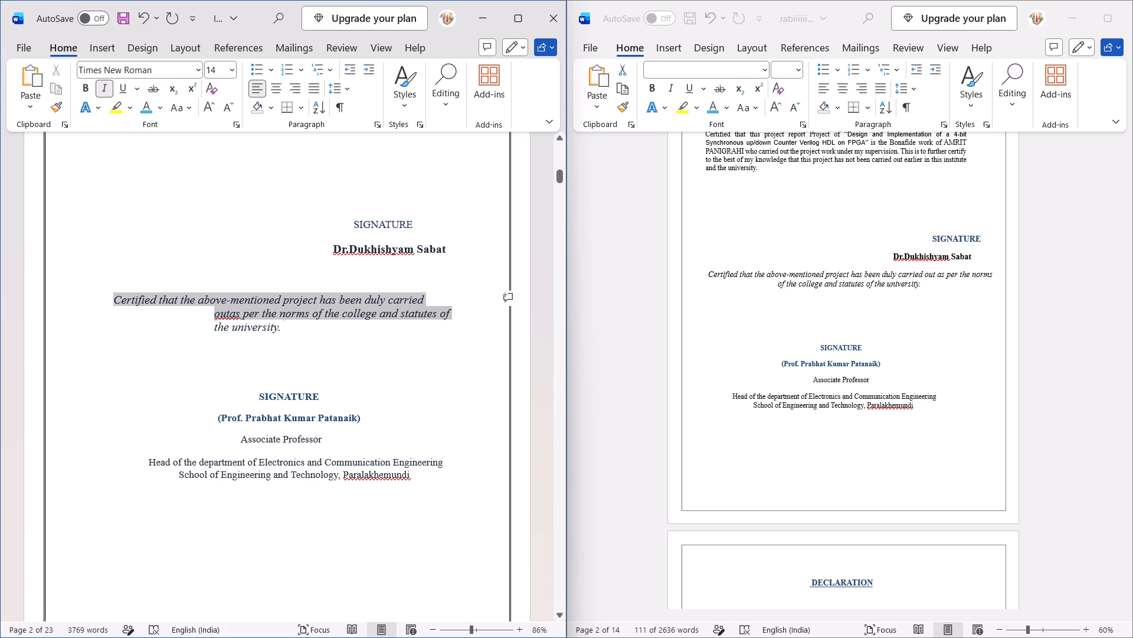
drag(240, 347, 277, 338)
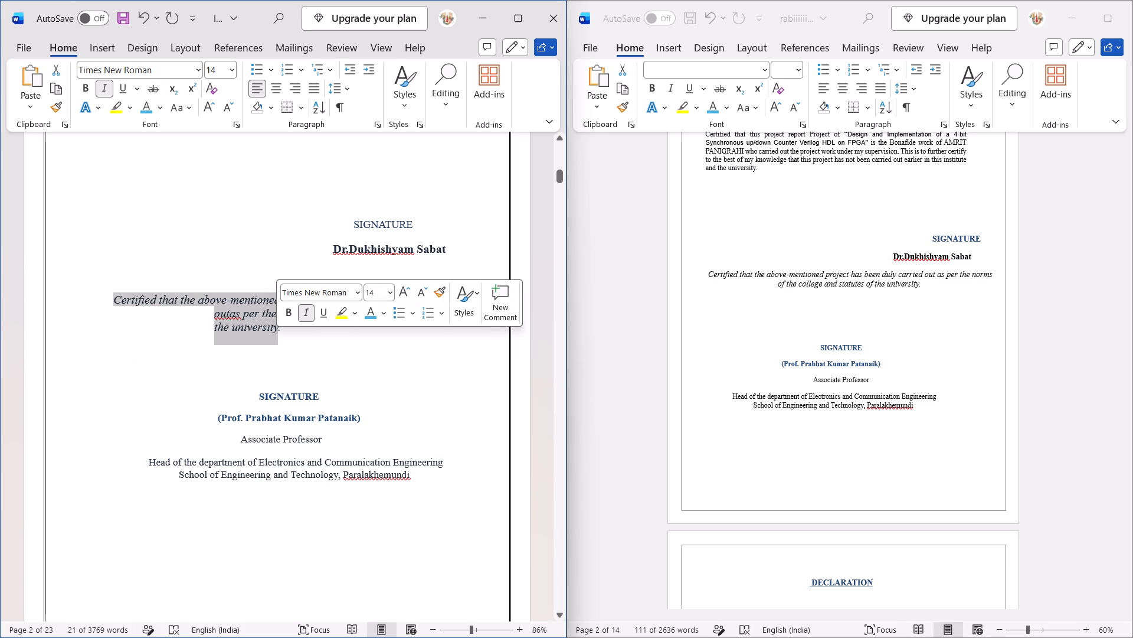
key(BackSpace)
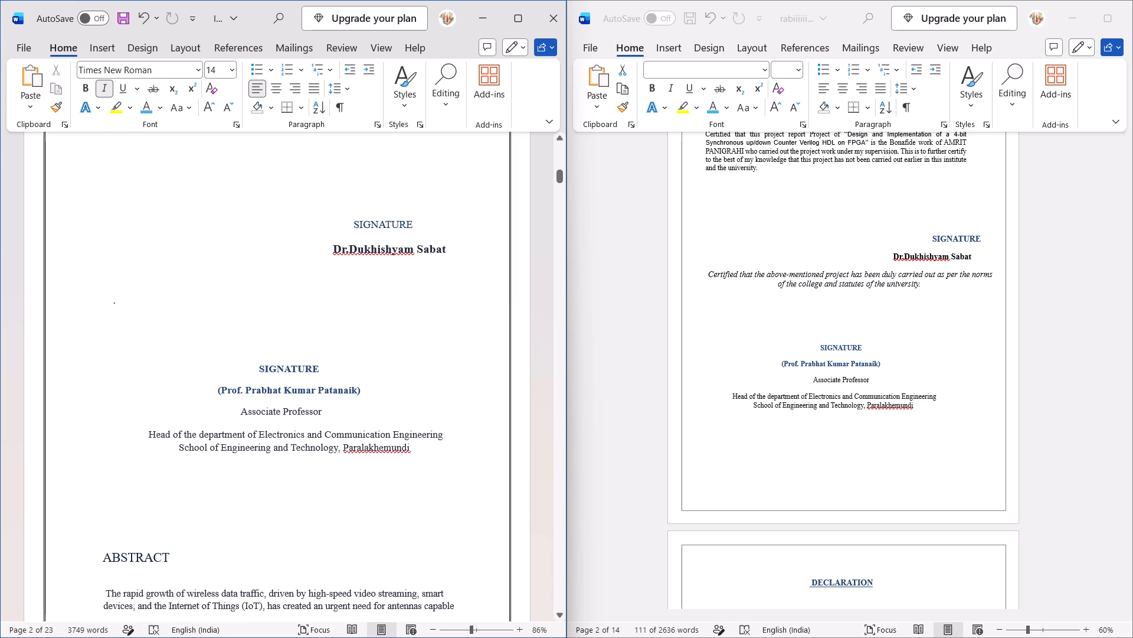
text(cer)
key(BackSpace)
key(BackSpace)
key(BackSpace)
text(Cert)
text(ified that)
key(space)
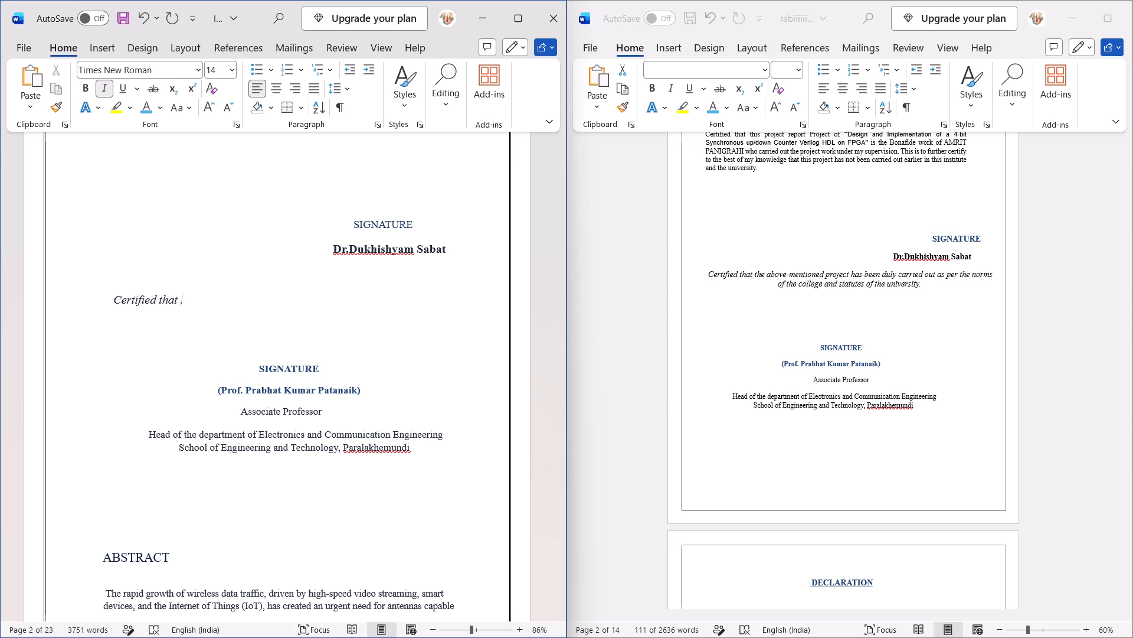
text(the above)
key(space)
text(men)
text(tioned)
key(space)
text(p)
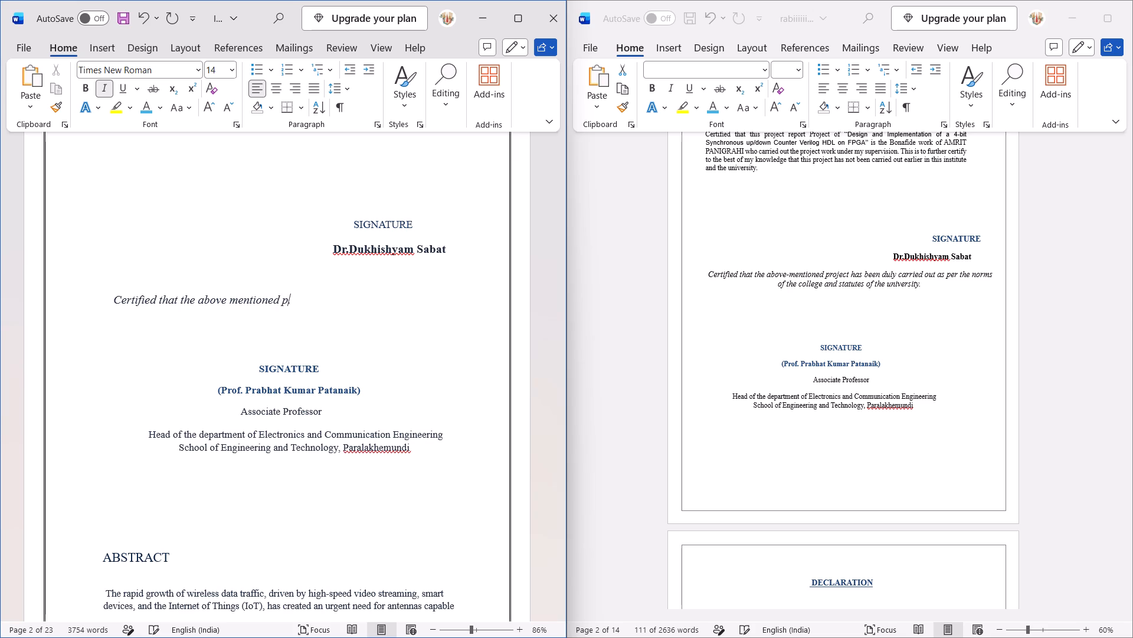
key(r)
text(oject)
key(space)
Complete the italic sentence with "has been duly carried out as per the norms of the college and statutes of the university".
text(has)
key(space)
text(been)
key(space)
key(d)
key(u)
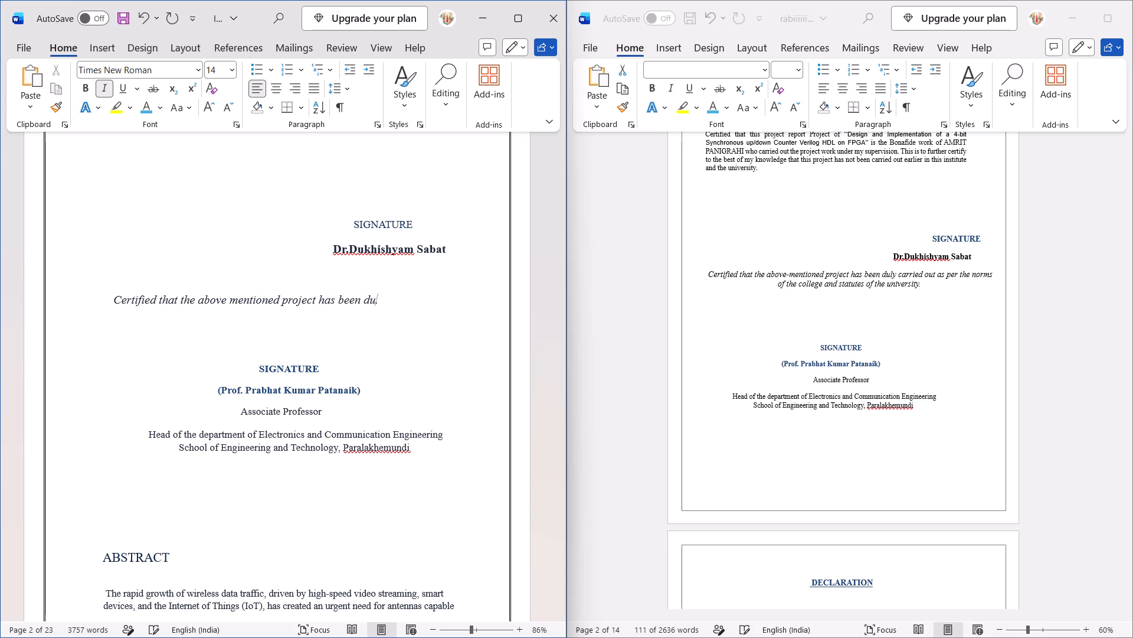
key(l)
text(y carr)
text(ied)
key(space)
text(out)
key(space)
text(as per the)
key(space)
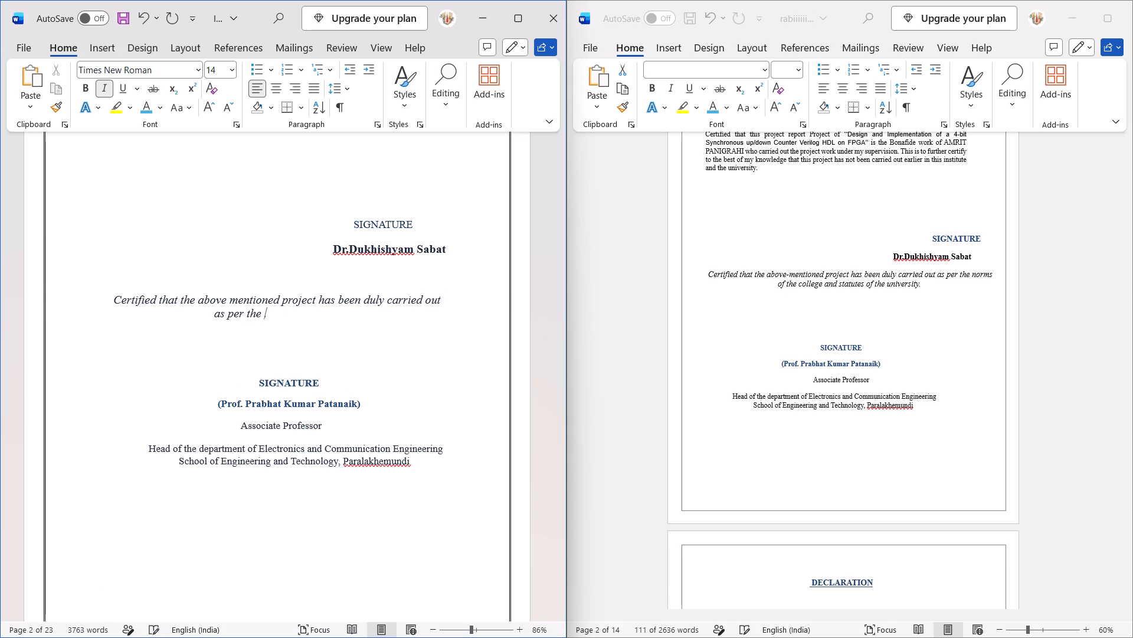
Finish the italic certification sentence after "as per the" with "norms of the college and statutes of the university".
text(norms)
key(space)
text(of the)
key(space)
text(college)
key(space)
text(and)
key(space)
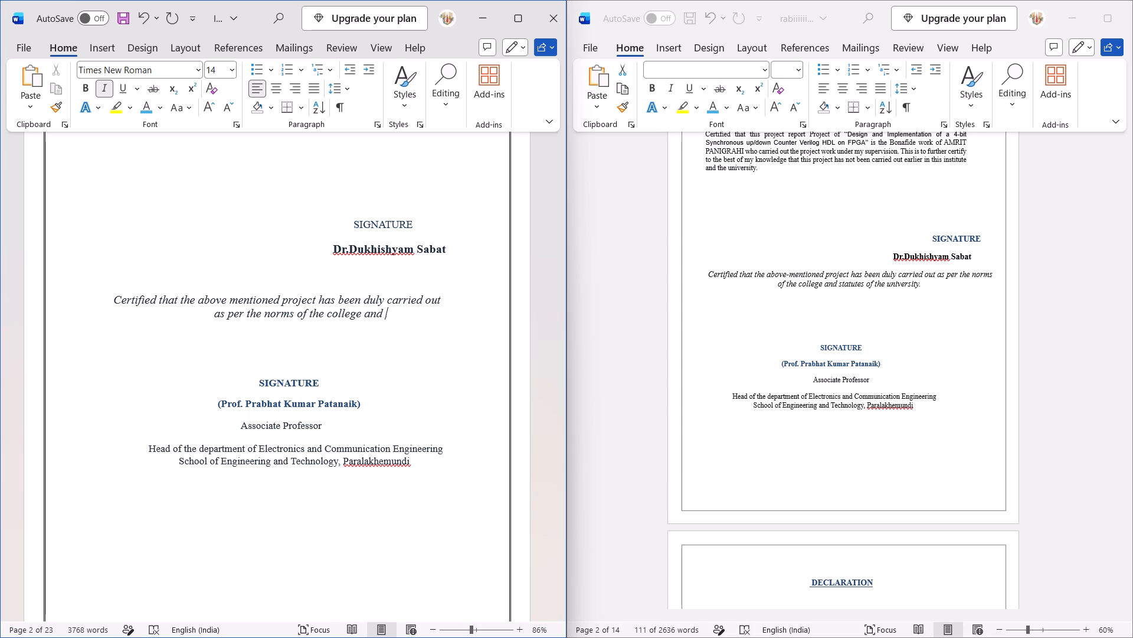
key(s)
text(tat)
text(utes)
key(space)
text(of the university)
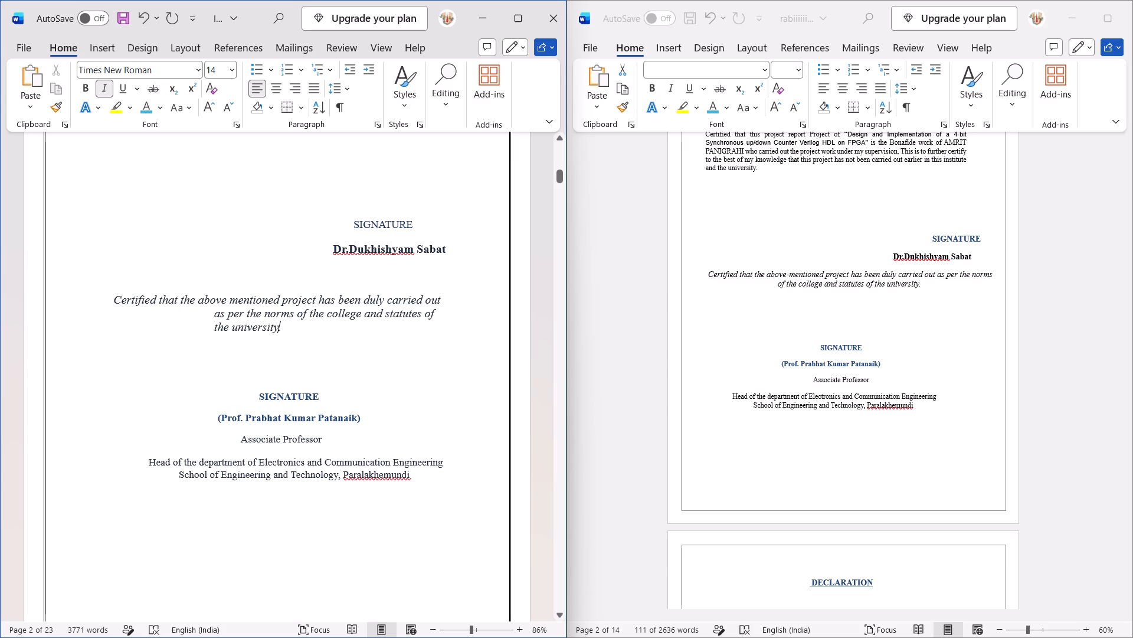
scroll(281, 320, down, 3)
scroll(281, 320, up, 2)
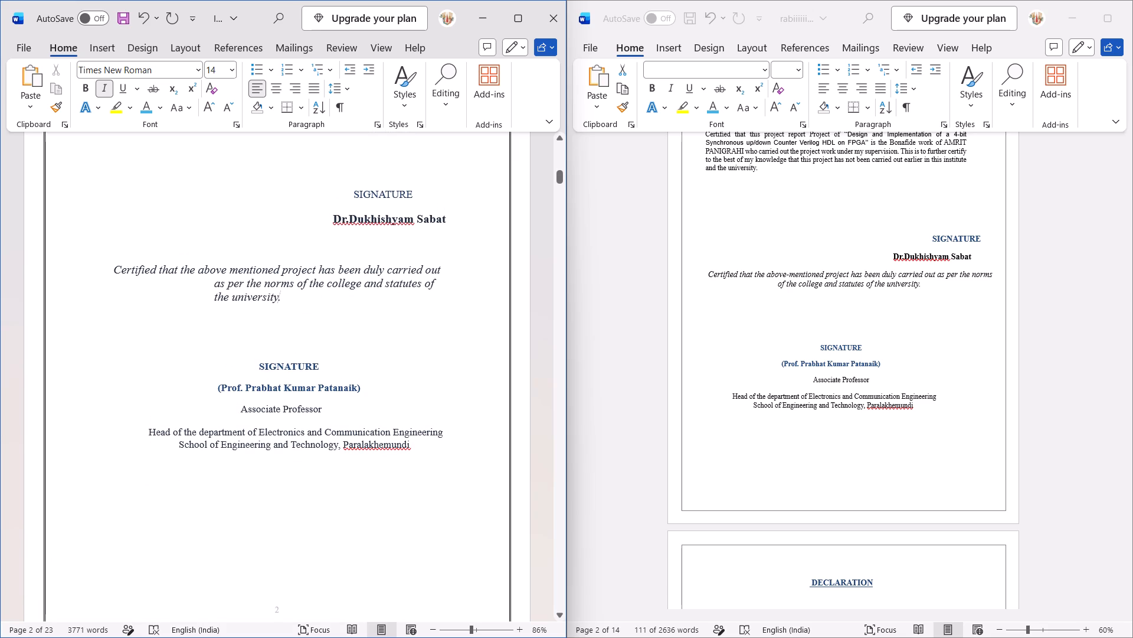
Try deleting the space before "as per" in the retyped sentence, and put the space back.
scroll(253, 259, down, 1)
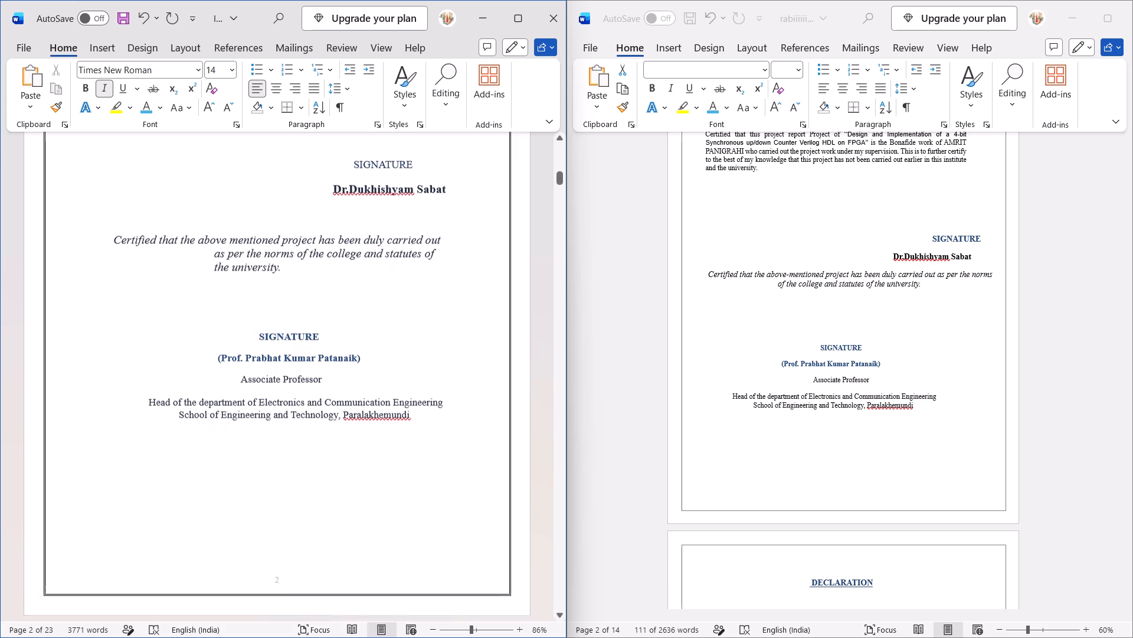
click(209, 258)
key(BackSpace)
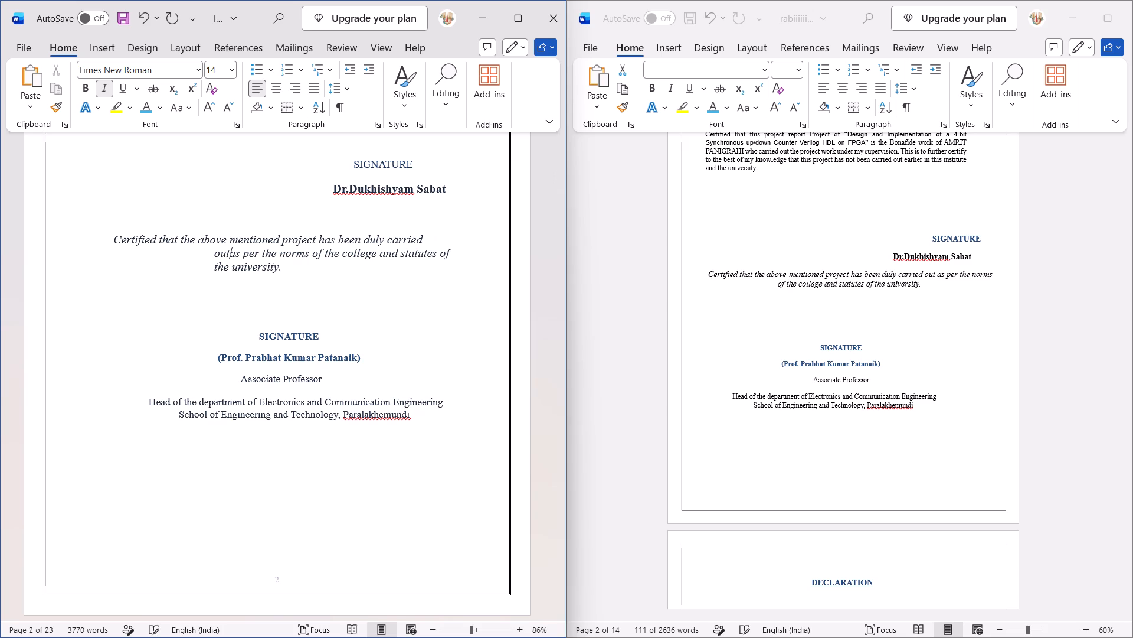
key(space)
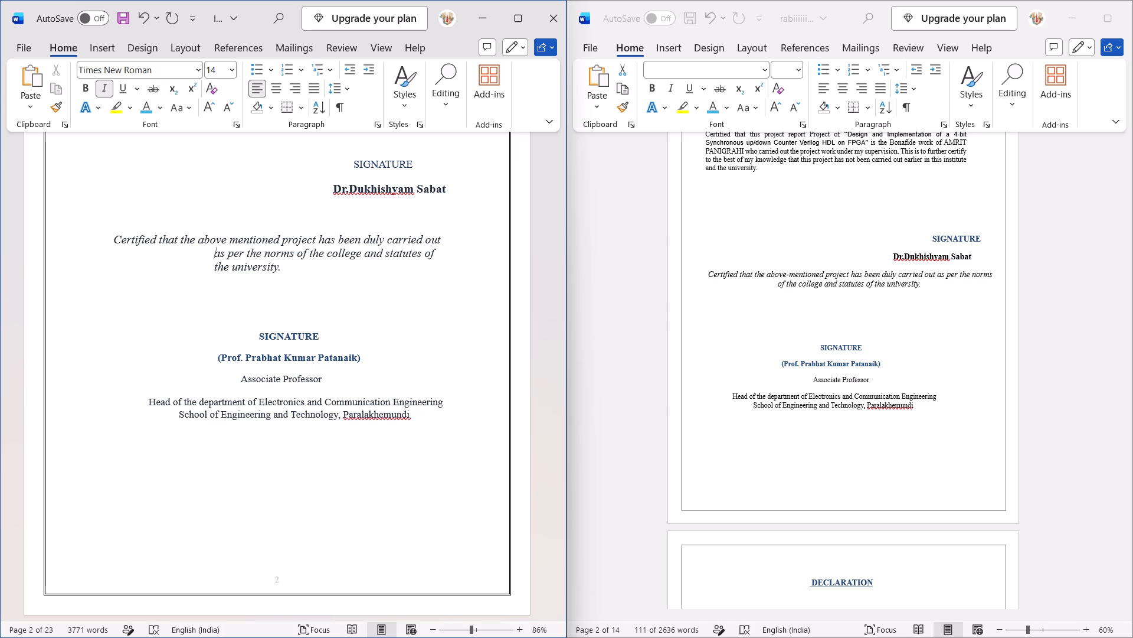
Set the font size of the italic certification sentence to 12.
drag(112, 241, 132, 240)
drag(132, 240, 293, 277)
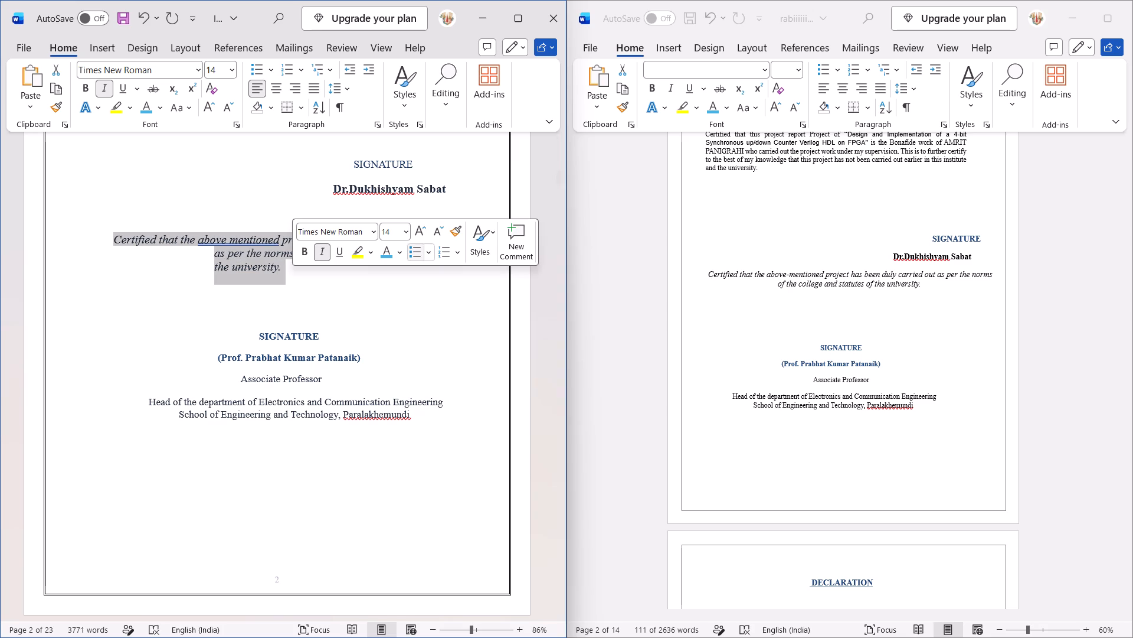
click(405, 233)
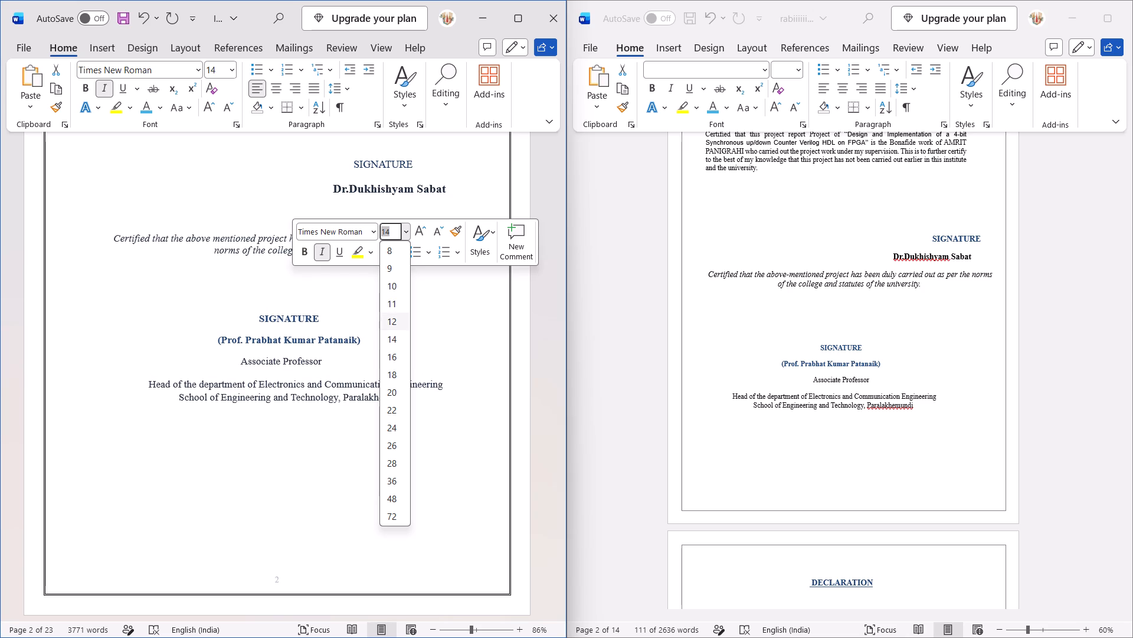
click(392, 321)
click(343, 293)
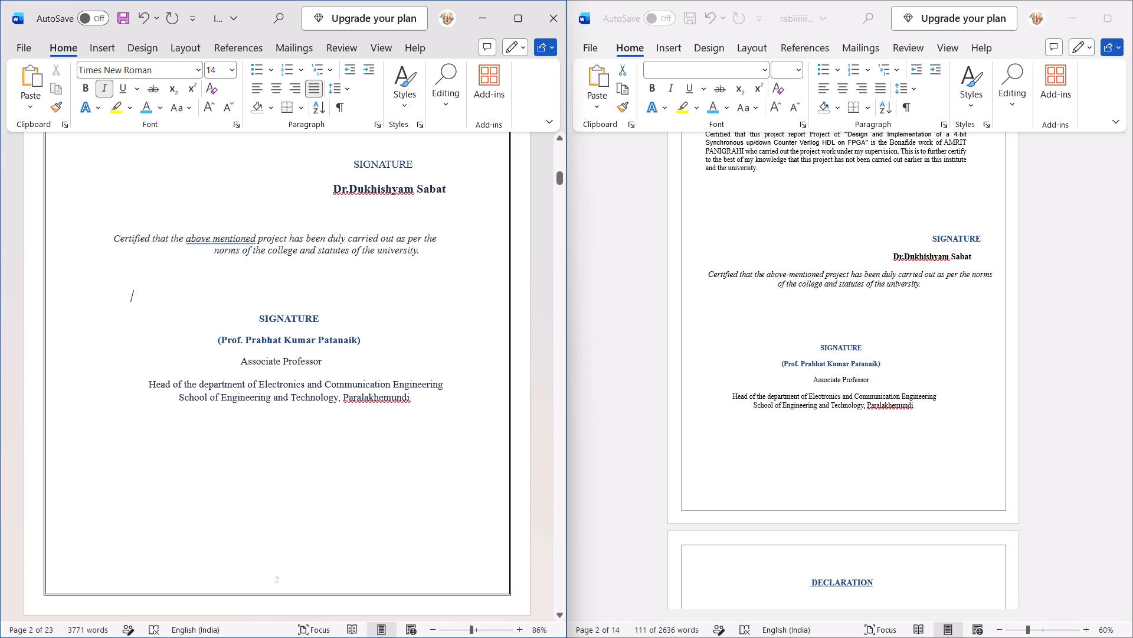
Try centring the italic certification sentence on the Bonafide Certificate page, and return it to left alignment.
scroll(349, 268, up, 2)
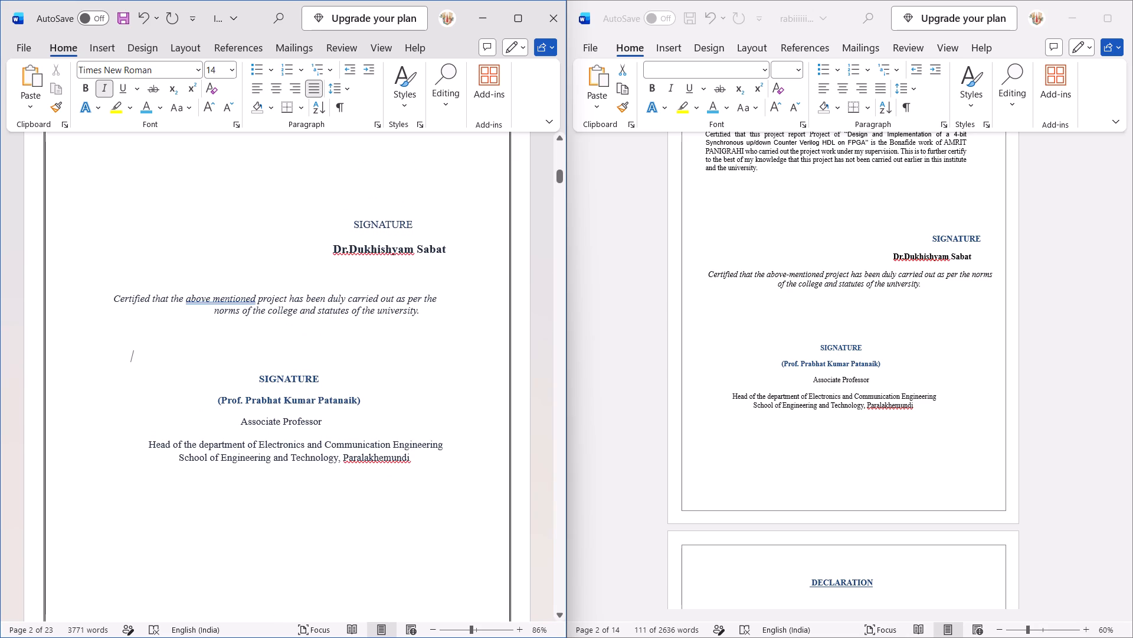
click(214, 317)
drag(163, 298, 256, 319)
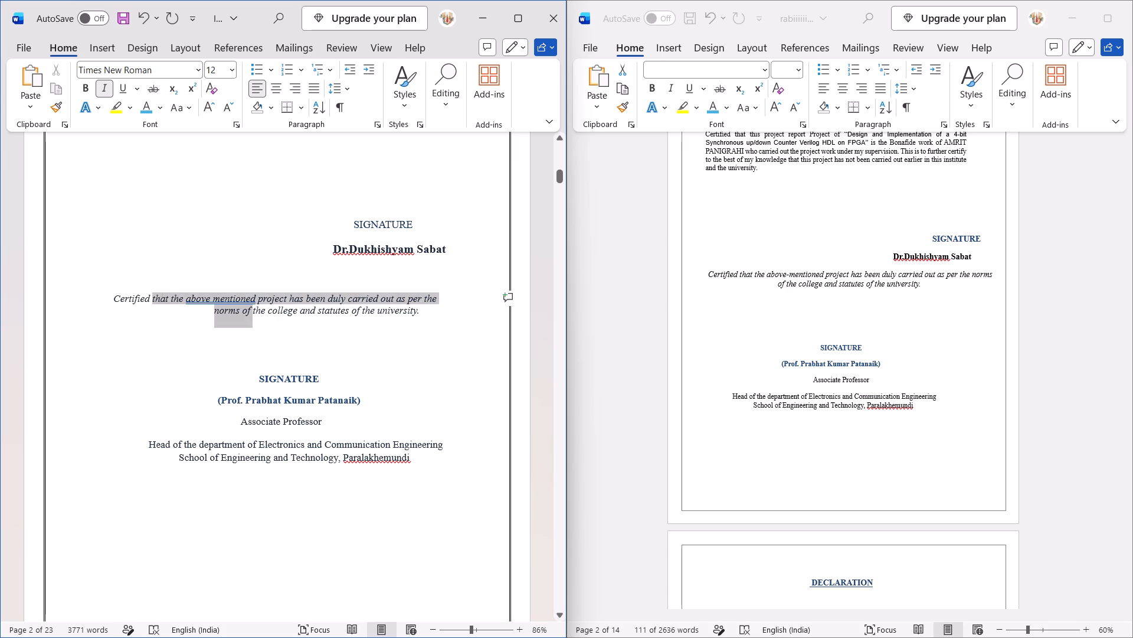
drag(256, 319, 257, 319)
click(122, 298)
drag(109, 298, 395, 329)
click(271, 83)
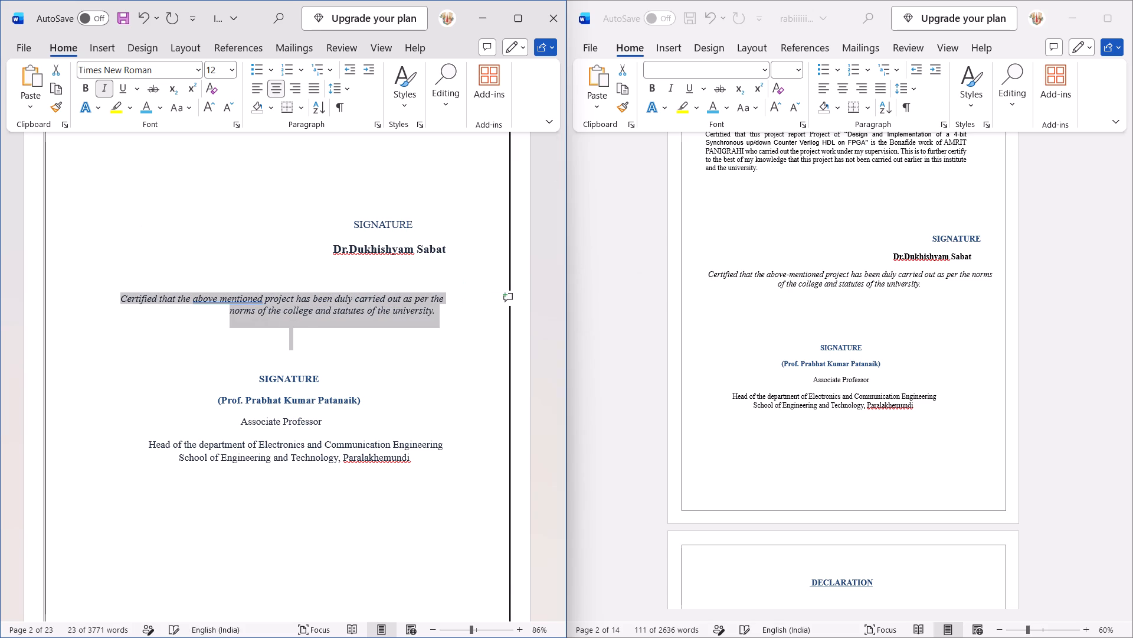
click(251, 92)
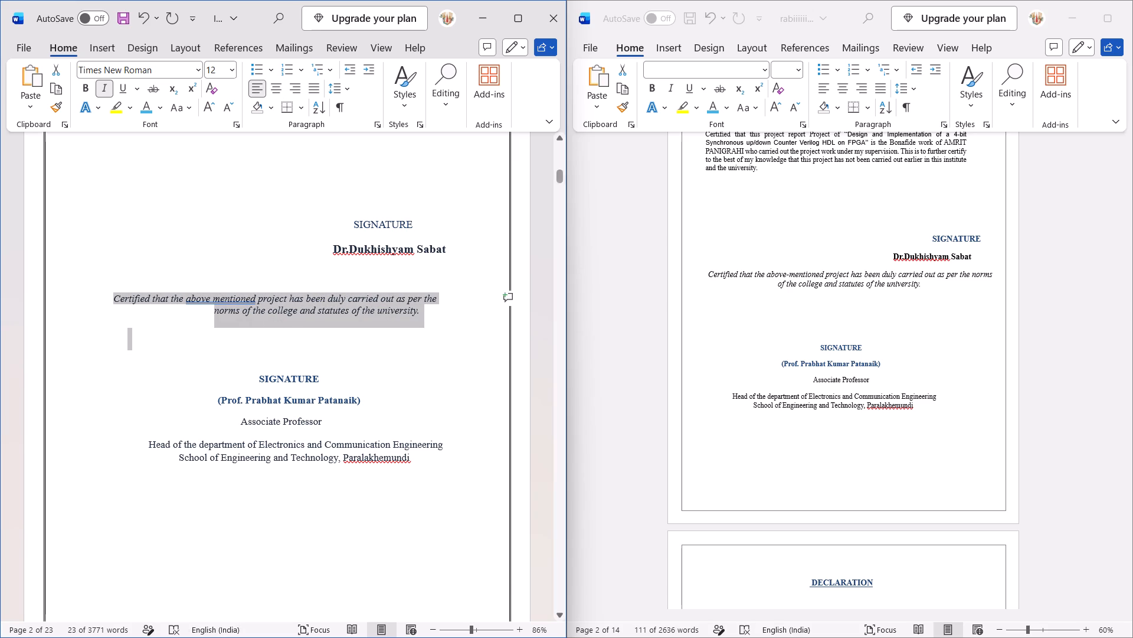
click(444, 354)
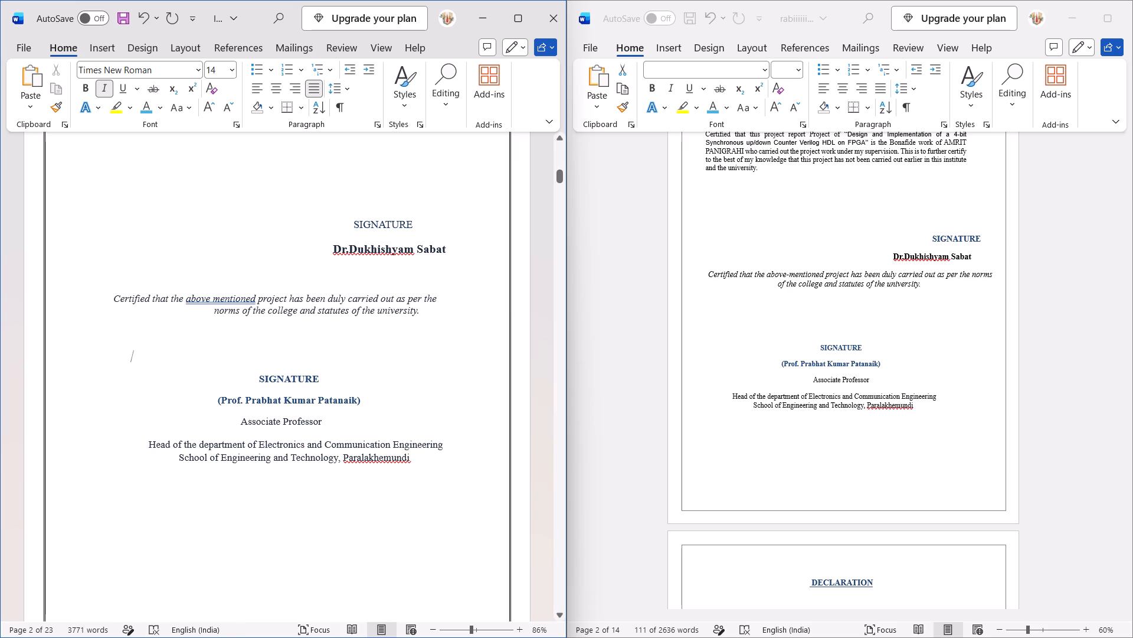
Copy the Declaration section from the reference report, from its heading down to the "Date:" line.
scroll(275, 445, down, 2)
scroll(318, 399, down, 4)
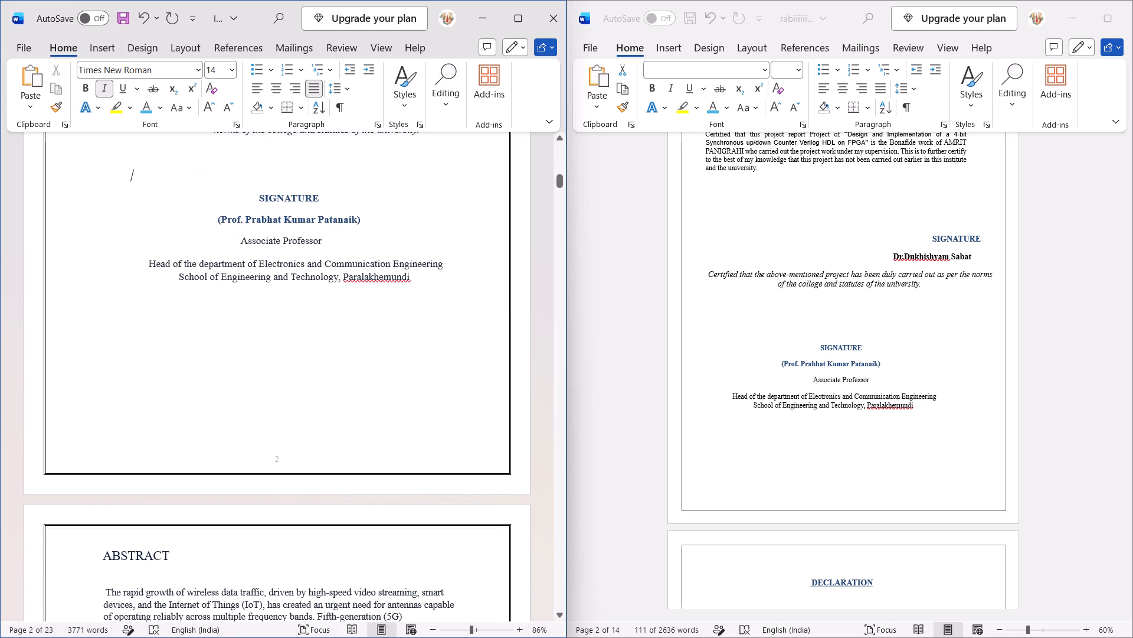
scroll(413, 418, down, 16)
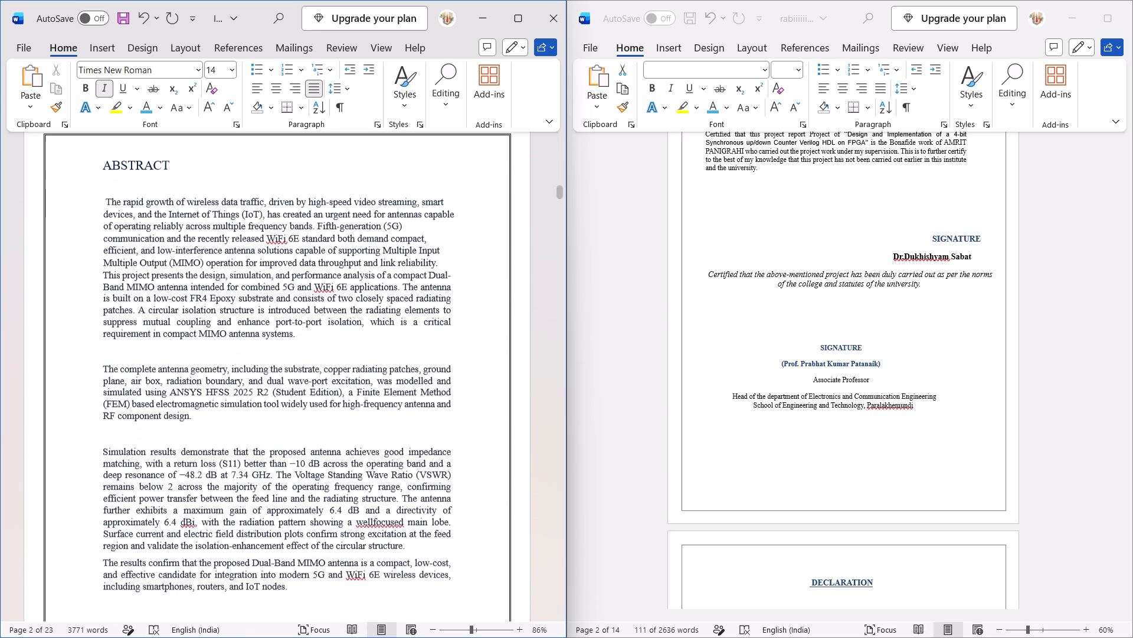
scroll(836, 506, down, 4)
scroll(794, 415, down, 13)
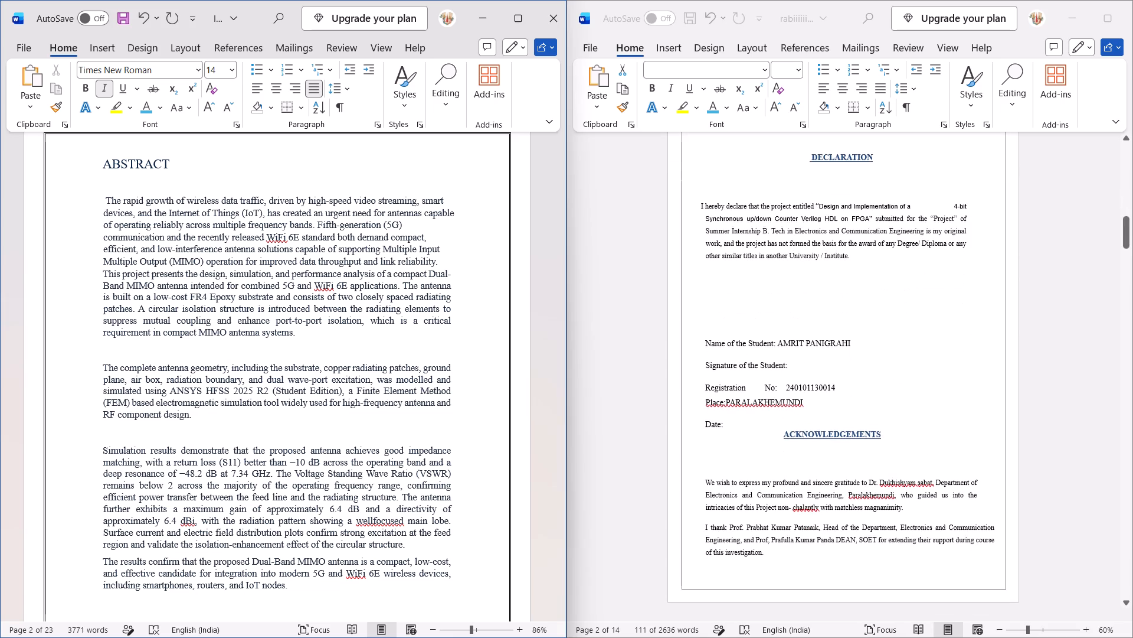
scroll(787, 419, up, 3)
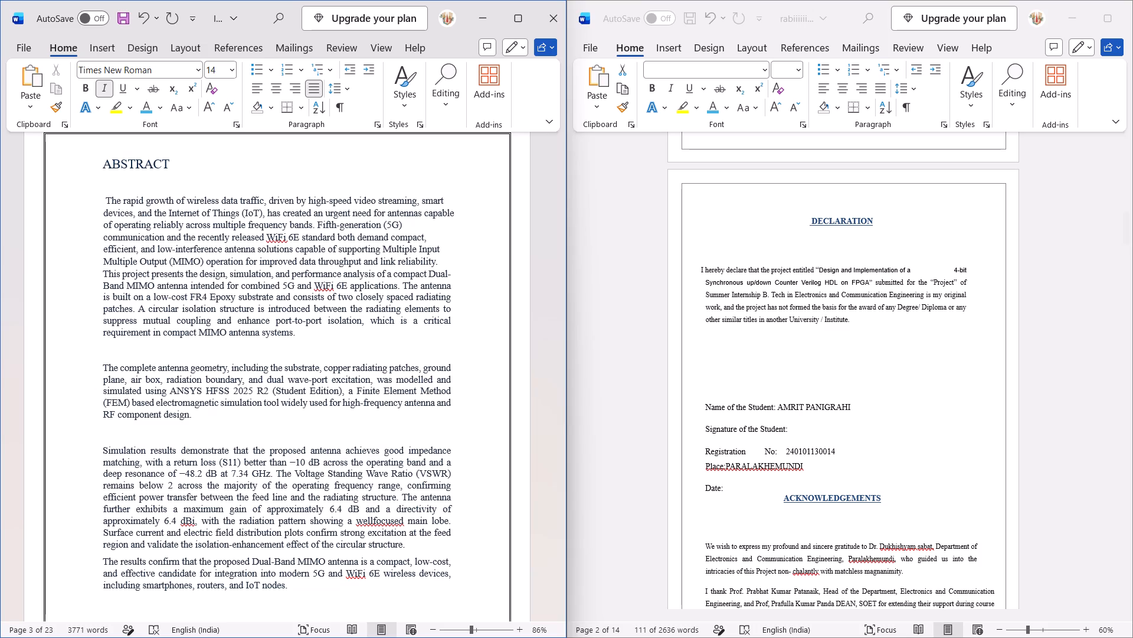
drag(810, 216, 858, 409)
drag(813, 226, 735, 483)
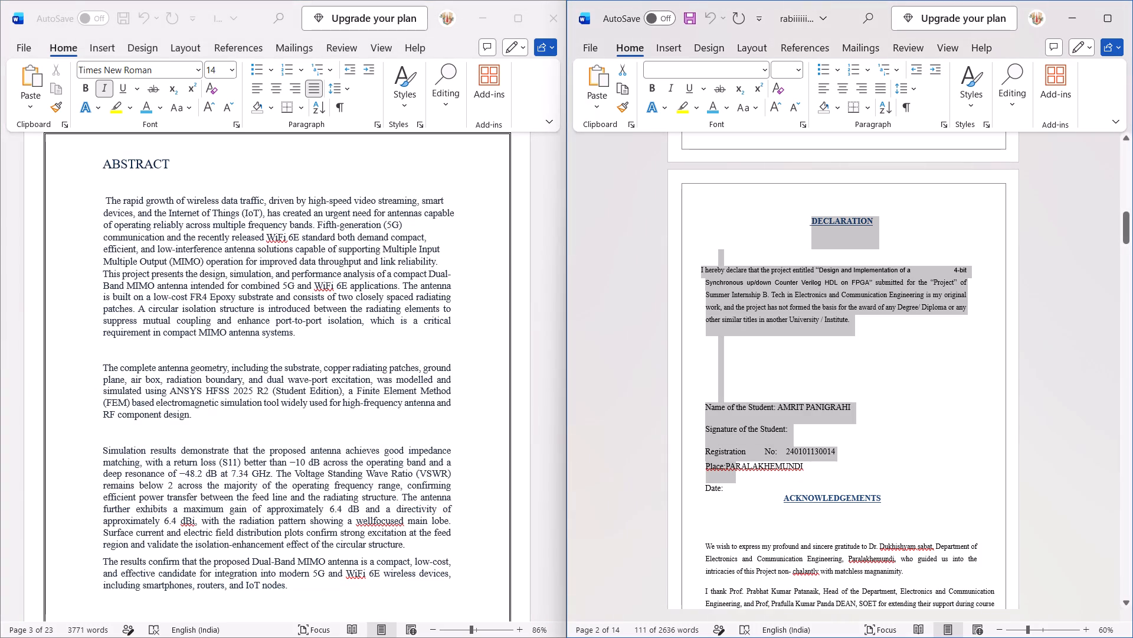
drag(735, 483, 732, 493)
key(ctrl+c)
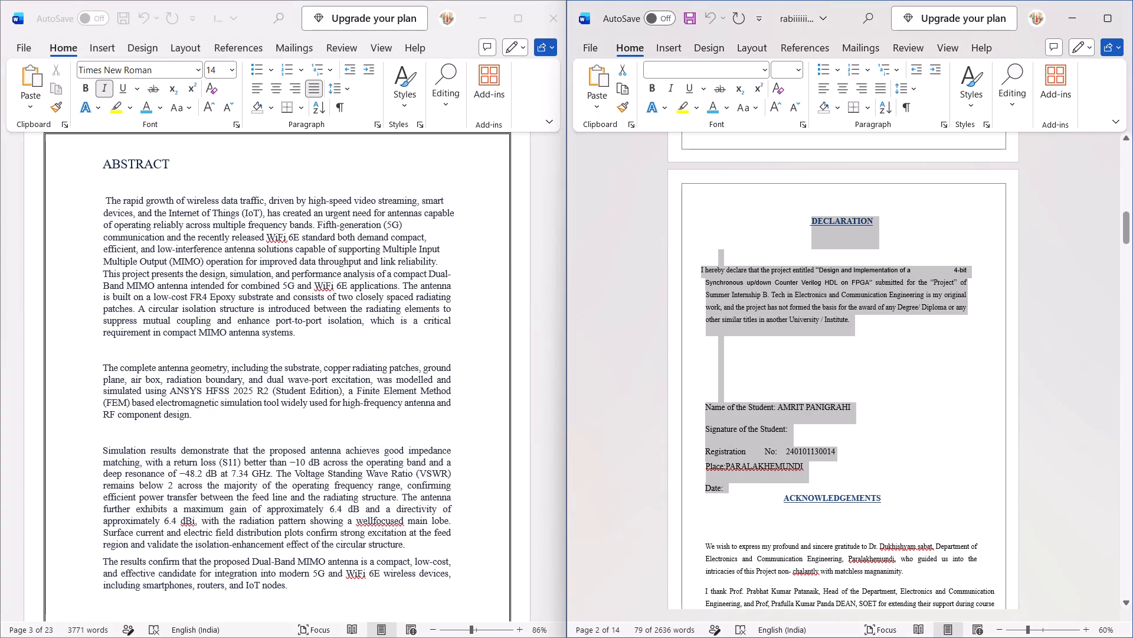
Paste the copied Declaration section into the antenna report directly before the ABSTRACT heading.
scroll(184, 213, down, 1)
scroll(176, 217, up, 7)
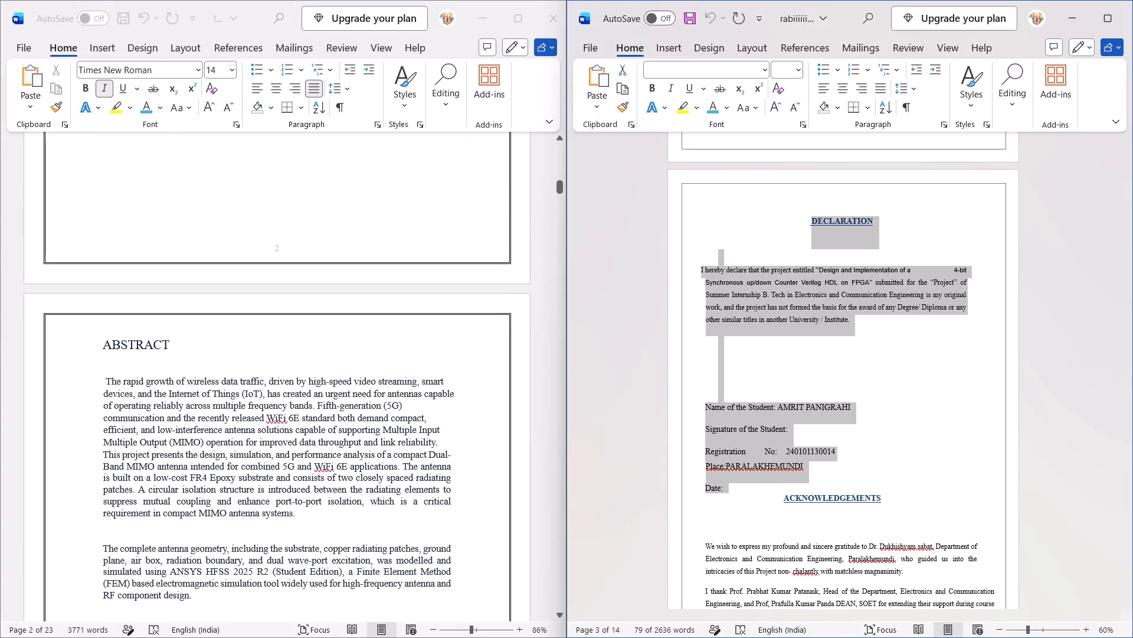
scroll(142, 323, up, 5)
click(103, 497)
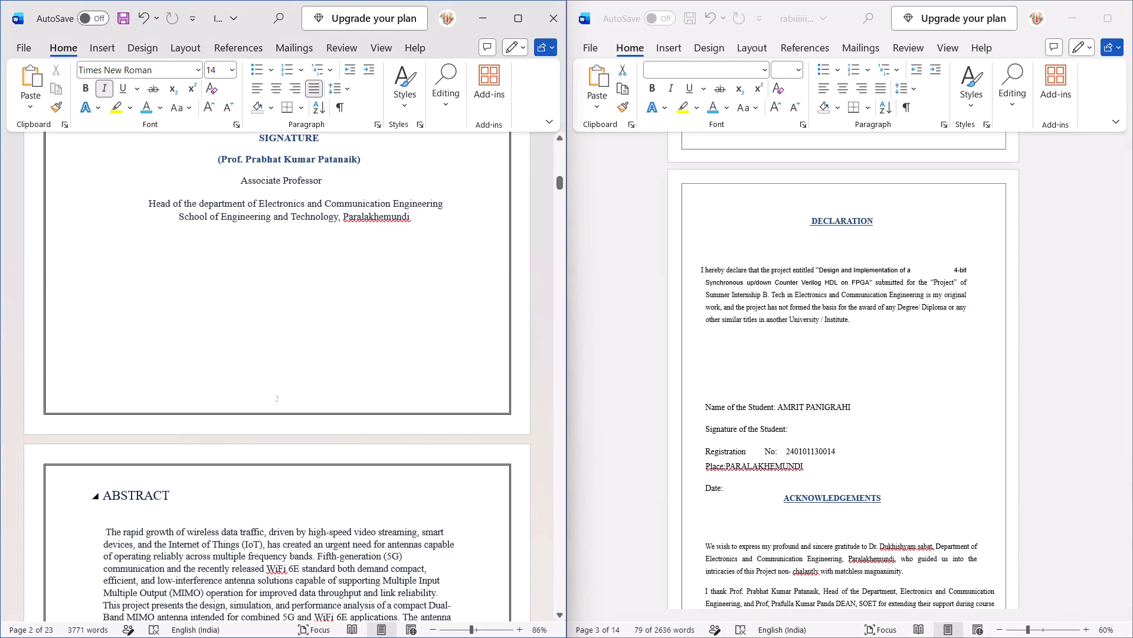
key(Left)
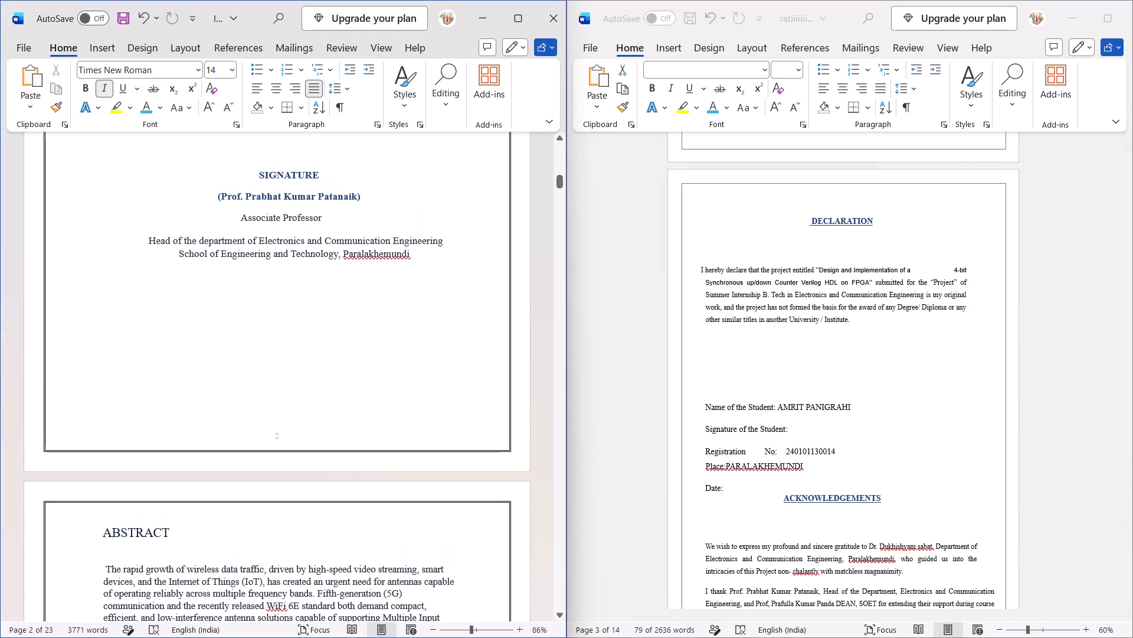
key(Right)
key(Right)
key(Down)
key(Down)
key(Down)
key(Down)
key(Down)
key(Down)
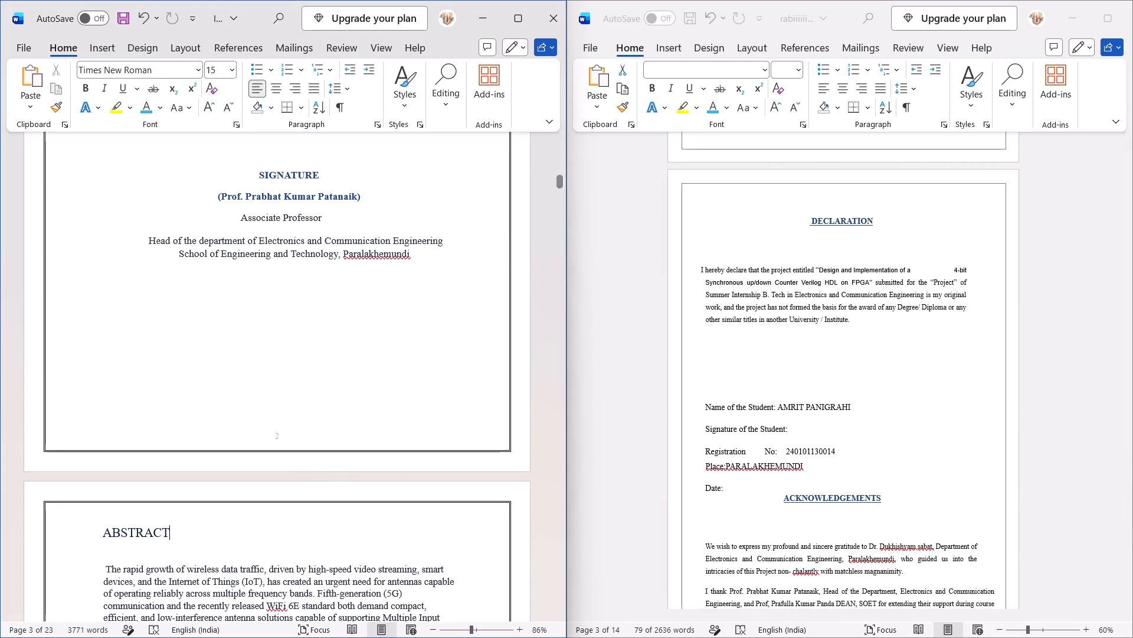
key(Left)
key(Left)
key(Left)
key(Left)
key(Left)
key(Left)
key(Left)
key(Left)
key(ctrl+v)
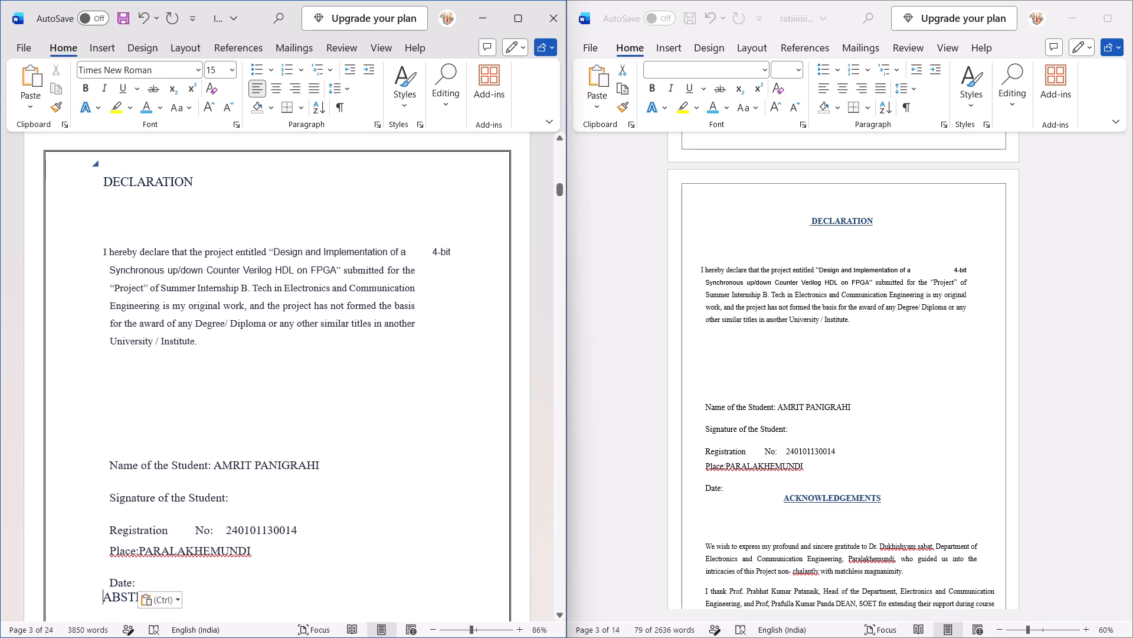
Centre the DECLARATION heading in the antenna report.
drag(106, 180, 188, 174)
drag(188, 174, 197, 176)
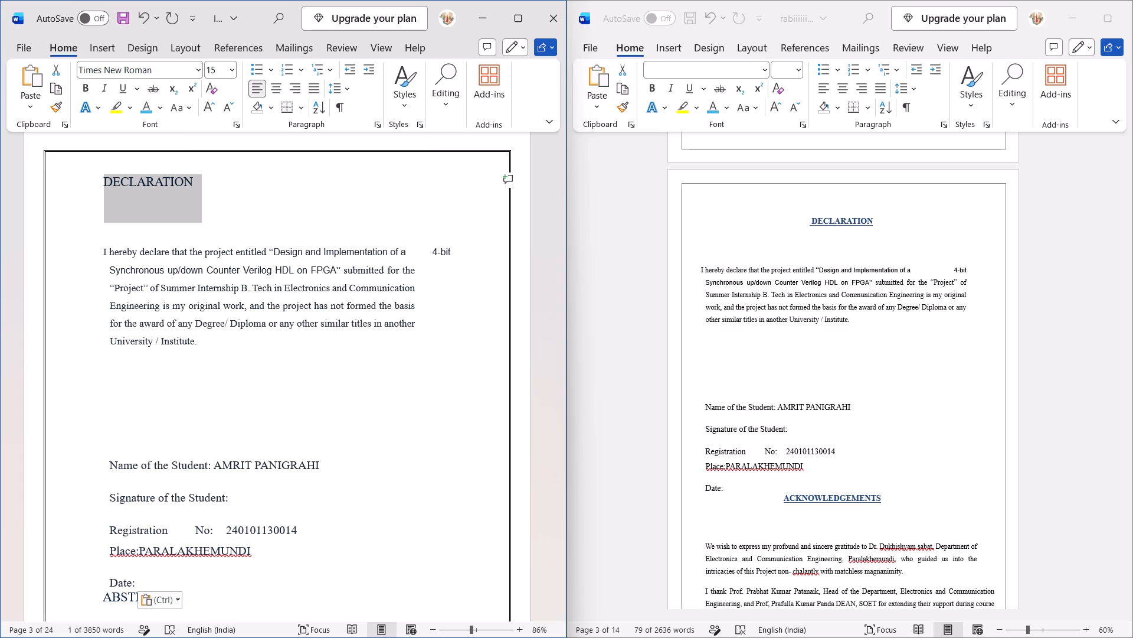
click(274, 87)
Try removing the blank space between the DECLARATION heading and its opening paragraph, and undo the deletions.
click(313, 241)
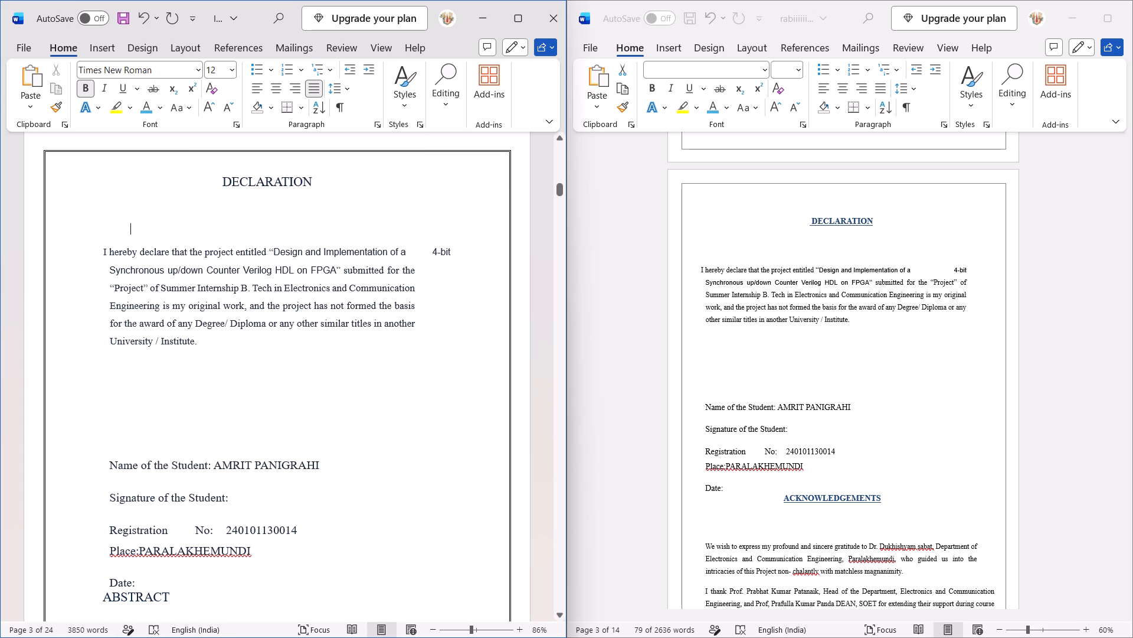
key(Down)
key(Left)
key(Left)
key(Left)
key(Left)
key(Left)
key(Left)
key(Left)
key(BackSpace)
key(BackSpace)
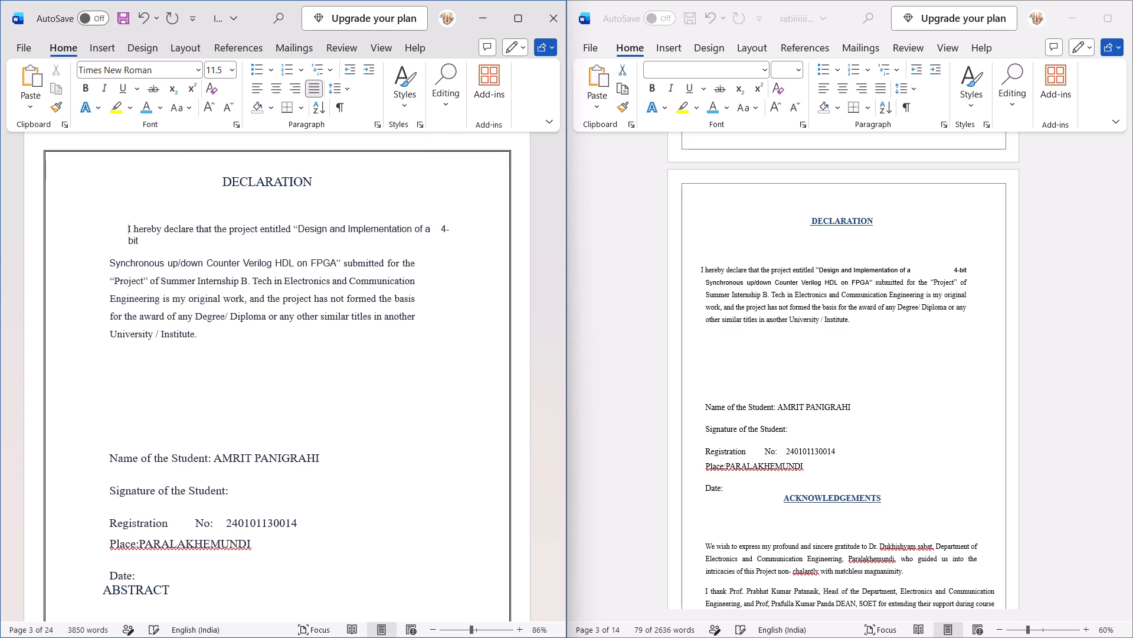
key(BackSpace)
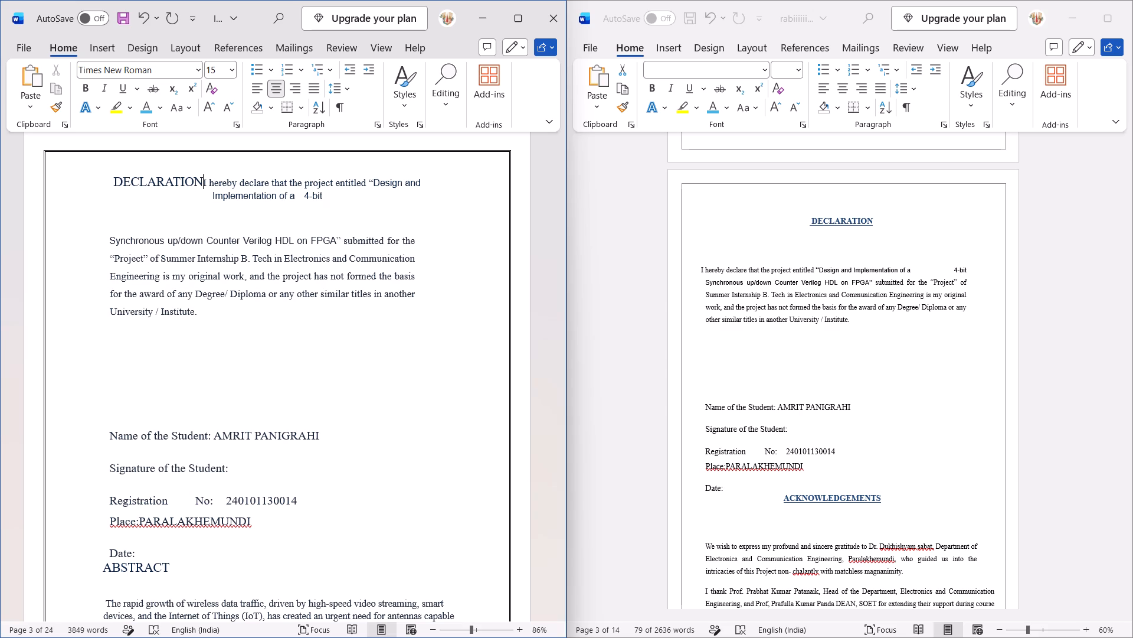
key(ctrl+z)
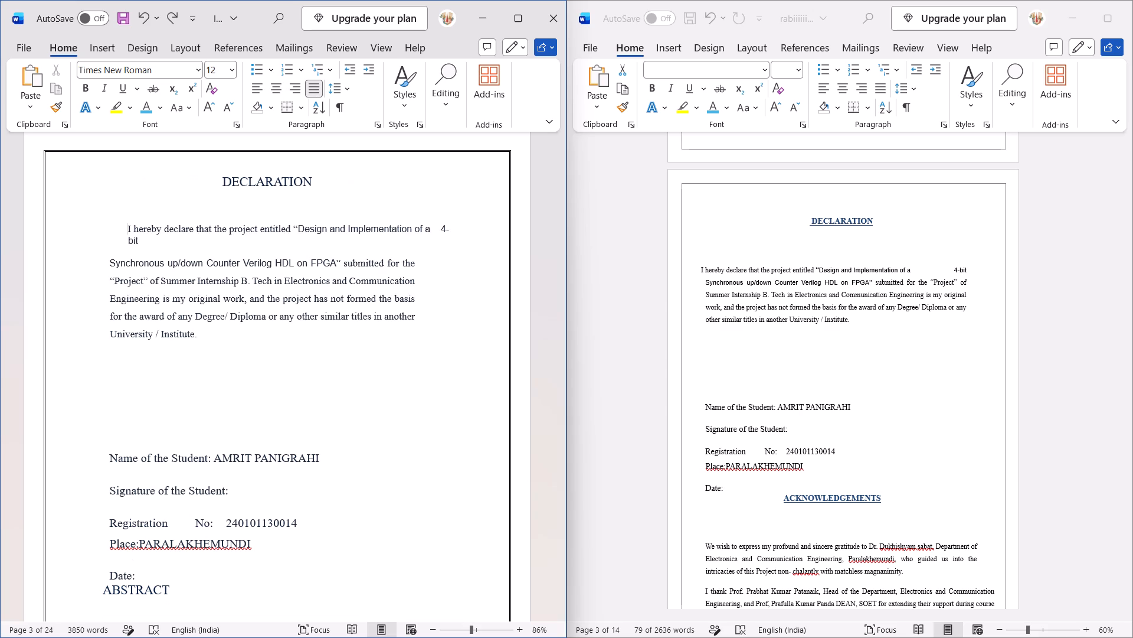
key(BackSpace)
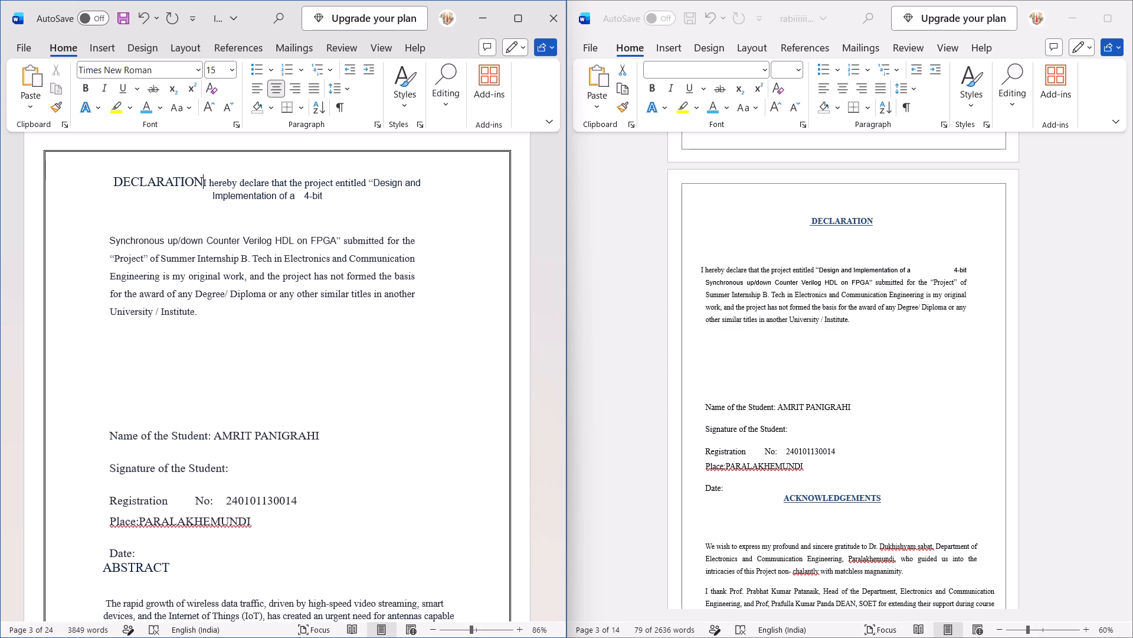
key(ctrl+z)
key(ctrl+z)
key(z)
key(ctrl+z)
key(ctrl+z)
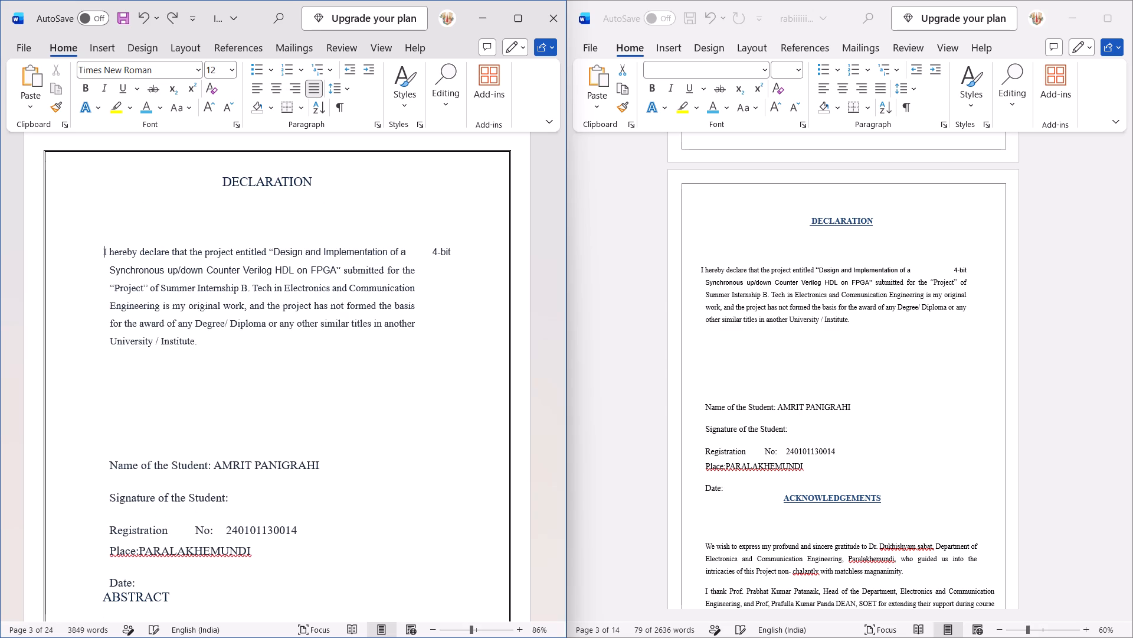
Delete the wide gap between "Implementation of a" and "4-bit" in the first line of the declaration paragraph.
key(Right)
key(Right)
key(Right)
key(Right)
key(Right)
key(Right)
key(Right)
key(Right)
key(Right)
key(Right)
key(Right)
key(Right)
key(Right)
key(Right)
key(Right)
key(Right)
key(Right)
key(Right)
key(Right)
key(Right)
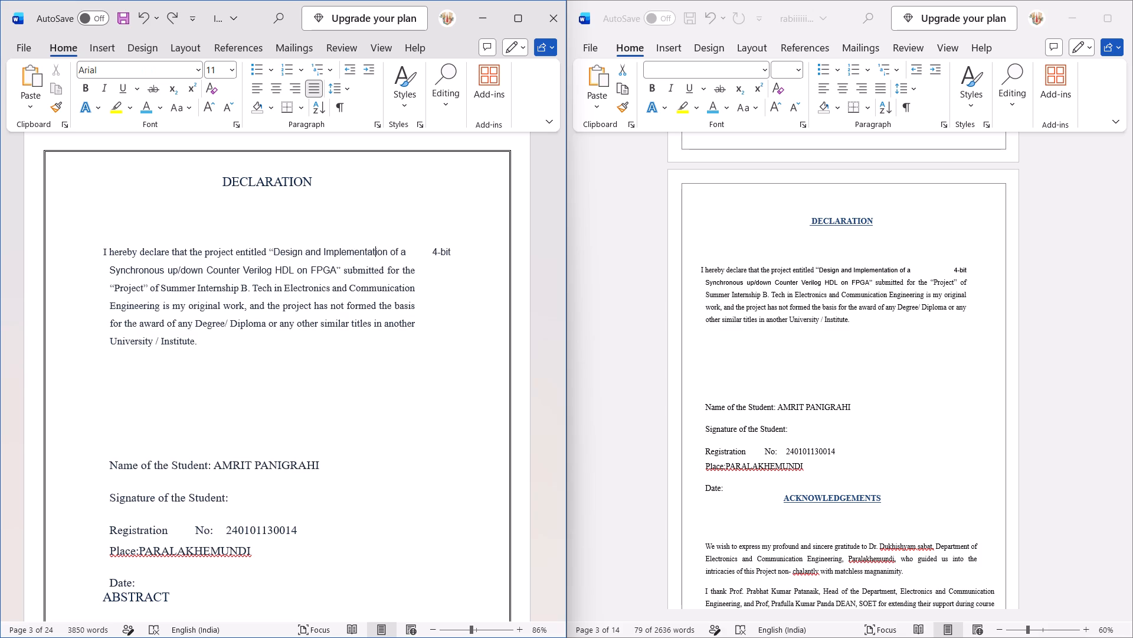
key(Right)
key(Right)
key(Right)
key(BackSpace)
Set the declaration paragraph, from "I hereby declare" to "University / Institute", to Times New Roman at size 12.
drag(98, 246, 193, 350)
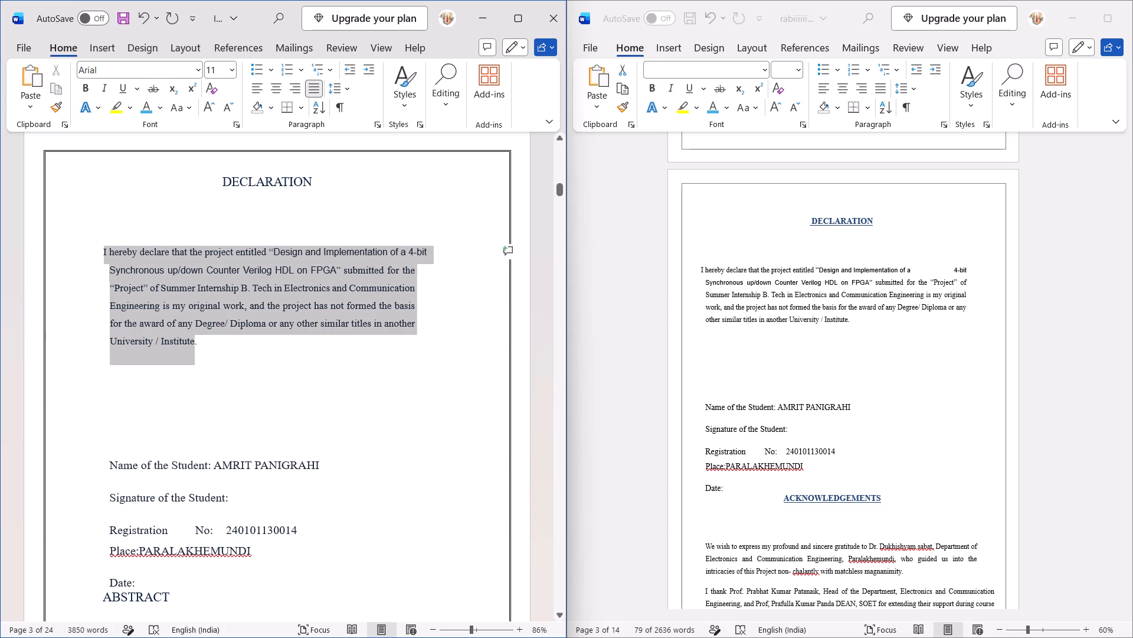
drag(193, 350, 195, 351)
click(256, 308)
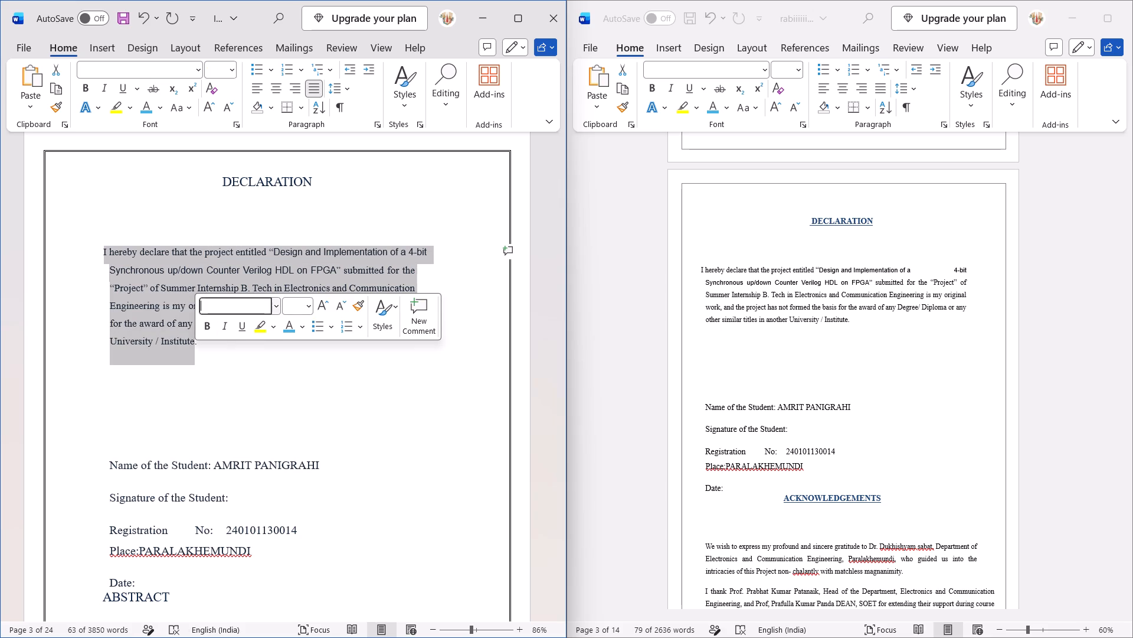
text(ti)
key(Right)
key(Return)
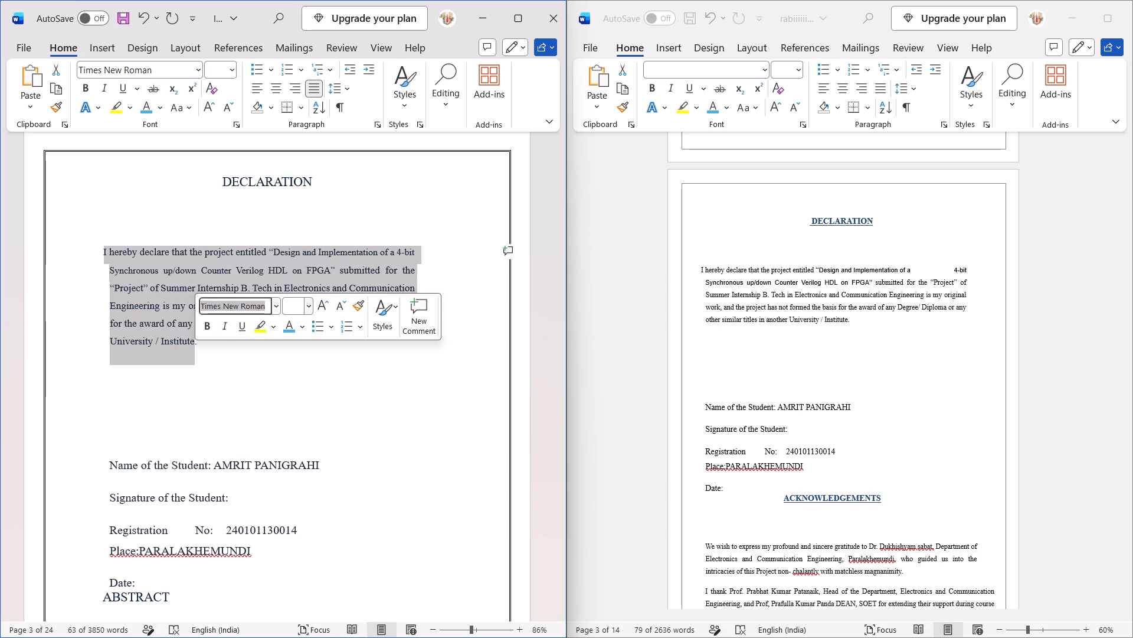
click(290, 304)
text(12)
key(Return)
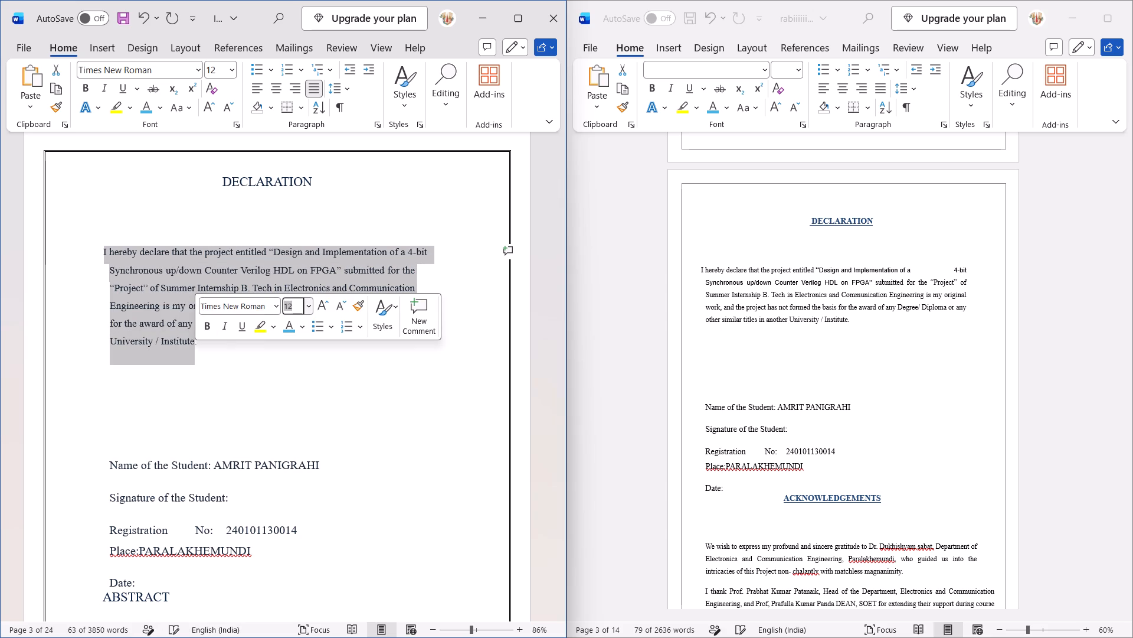
Add a blank line above the DECLARATION heading.
click(270, 369)
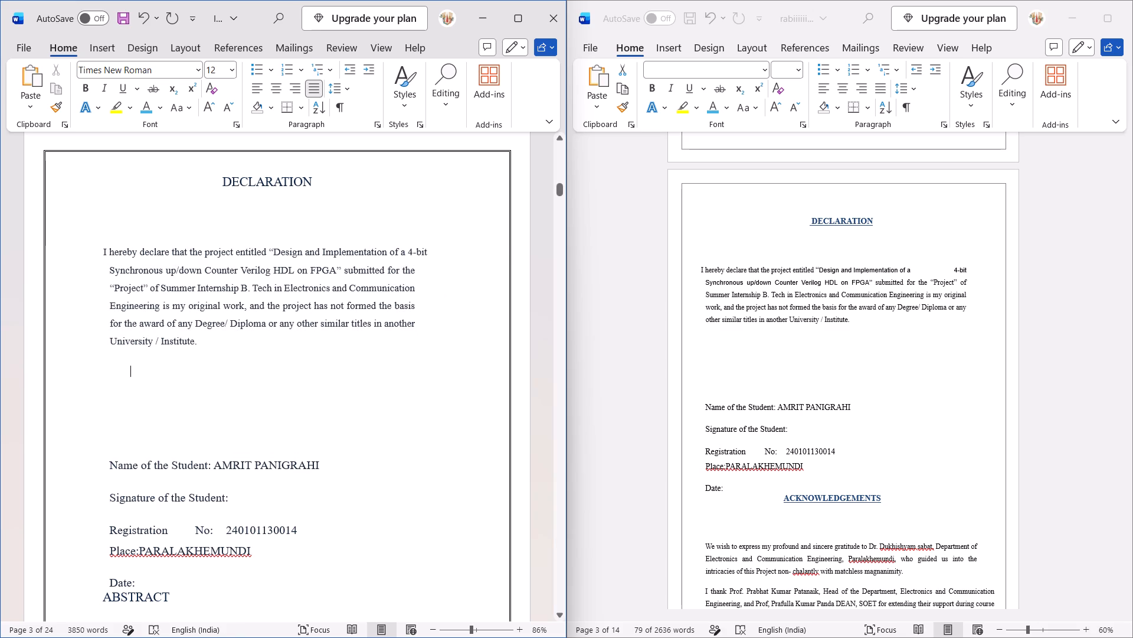
scroll(256, 312, down, 2)
scroll(207, 301, up, 2)
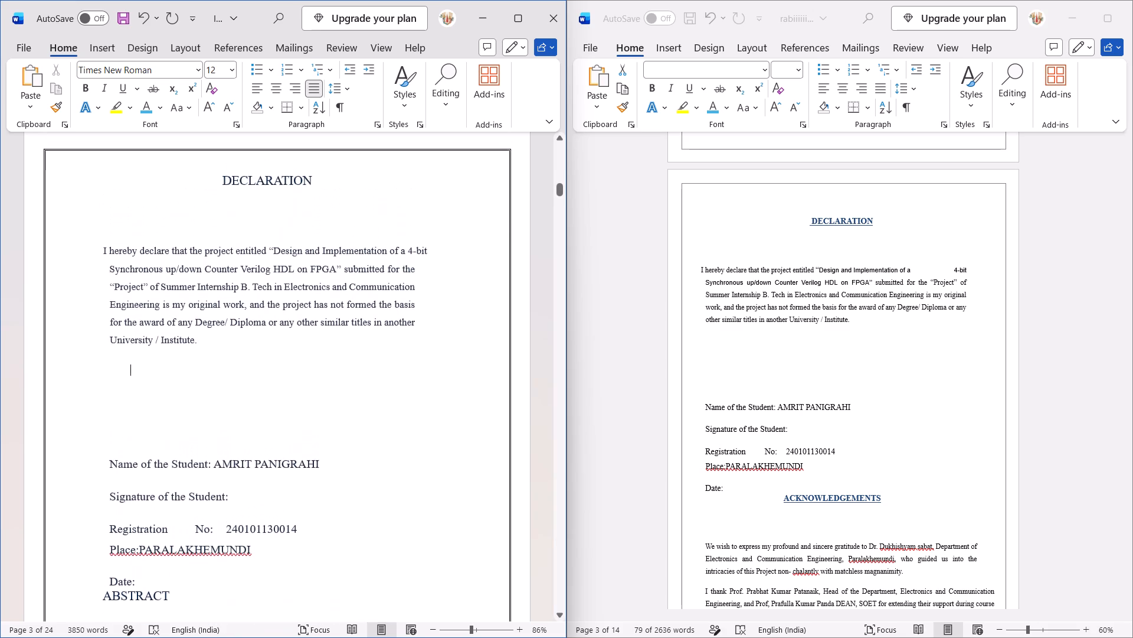
click(223, 180)
key(Return)
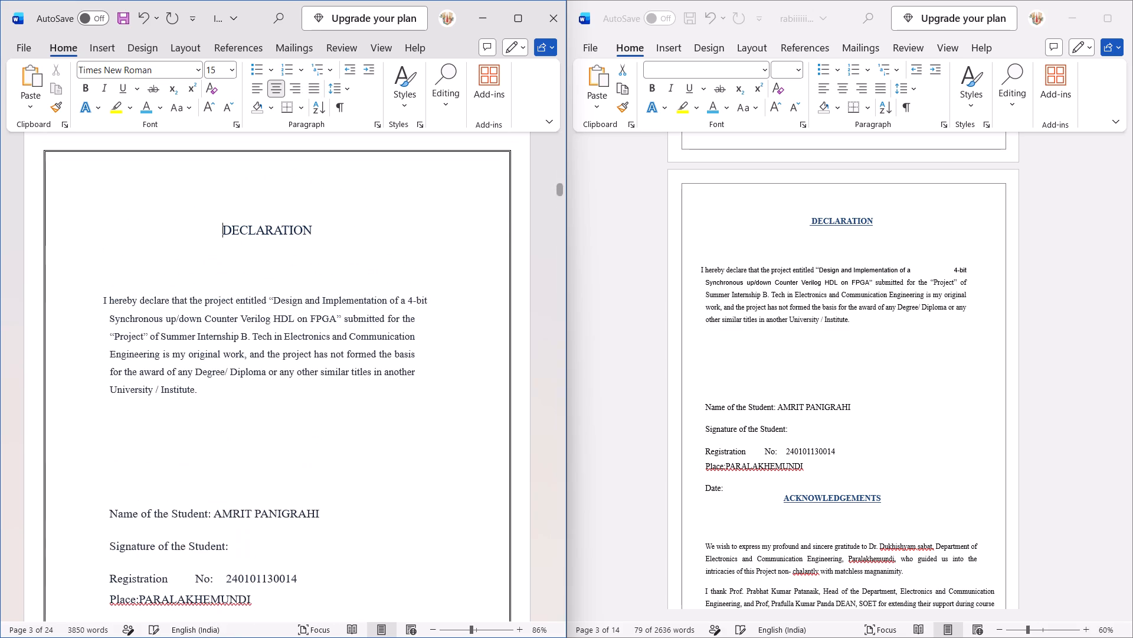
Remove the blank line between the DECLARATION heading and the paragraph starting "I hereby declare".
key(Down)
key(Down)
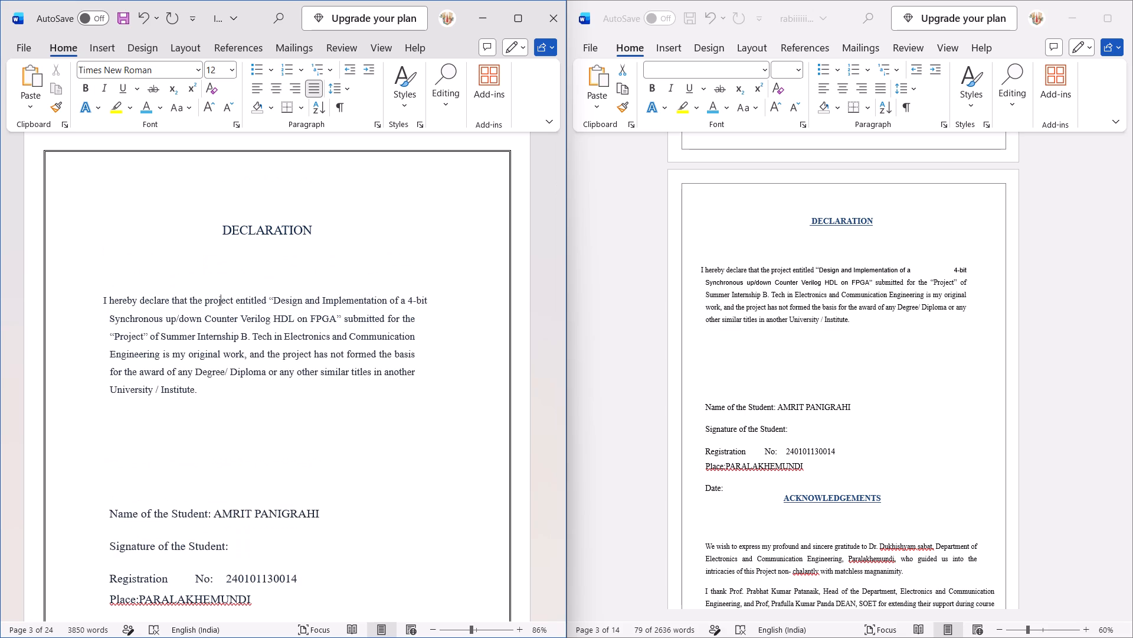
key(Left)
key(Left)
key(Left)
key(Left)
key(Left)
key(Left)
key(Left)
key(Left)
key(Left)
key(Left)
key(Left)
key(Left)
key(Left)
key(Left)
key(Left)
key(Left)
key(Left)
key(Left)
key(Left)
key(Left)
key(BackSpace)
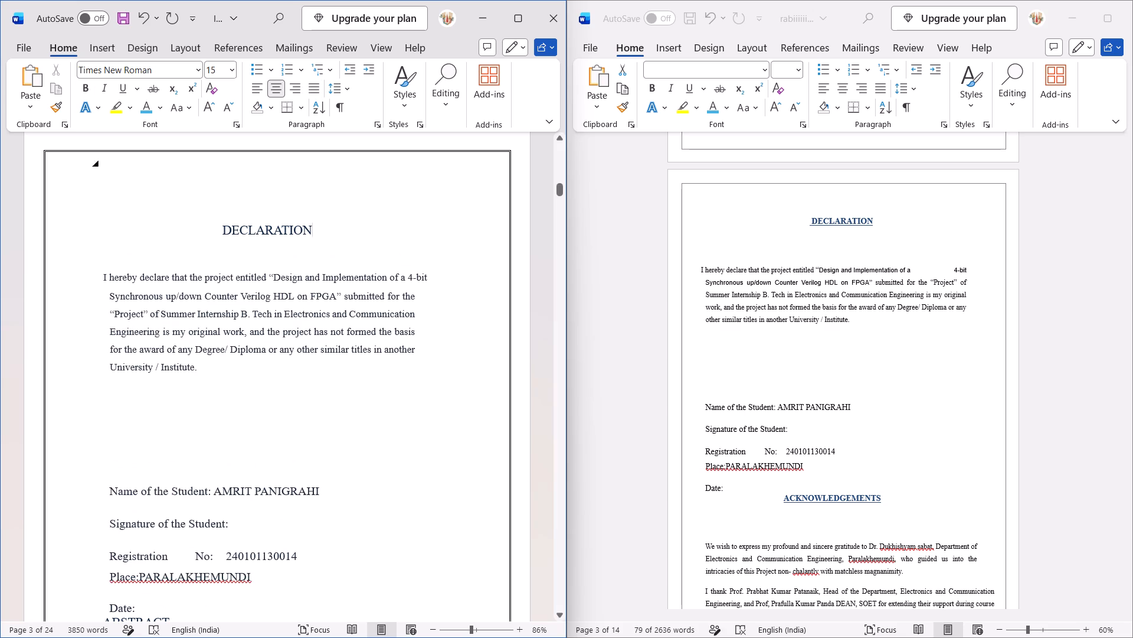
Delete the extra blank lines between the declaration paragraph and the "Name of the Student" line.
scroll(163, 229, down, 4)
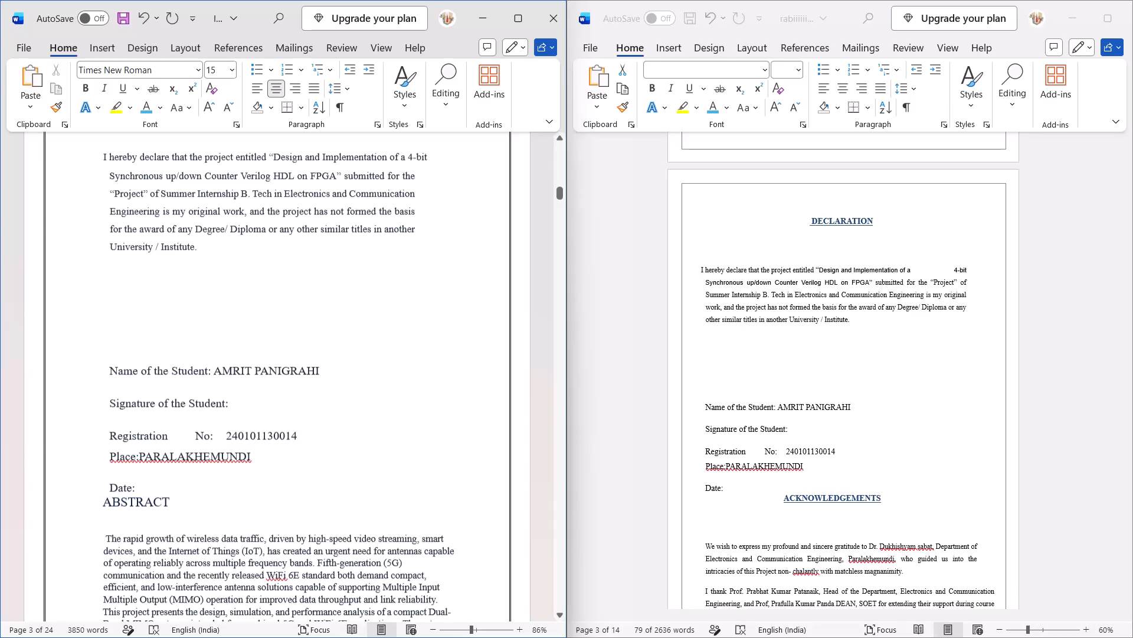
click(103, 373)
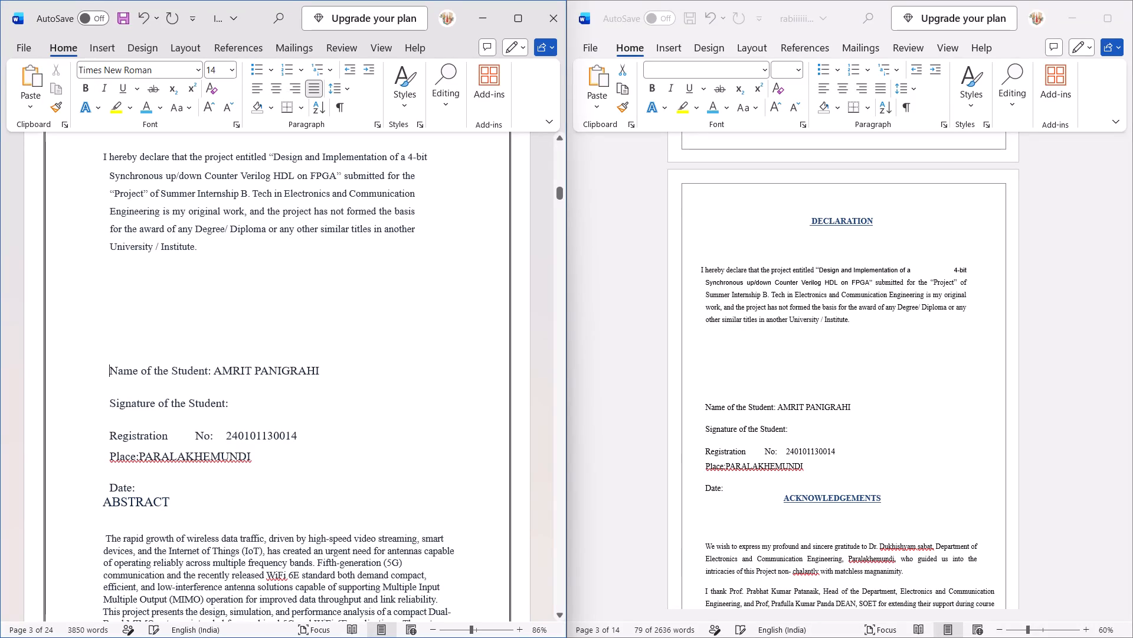
key(BackSpace)
key(BackSpace)
key(BackSpace)
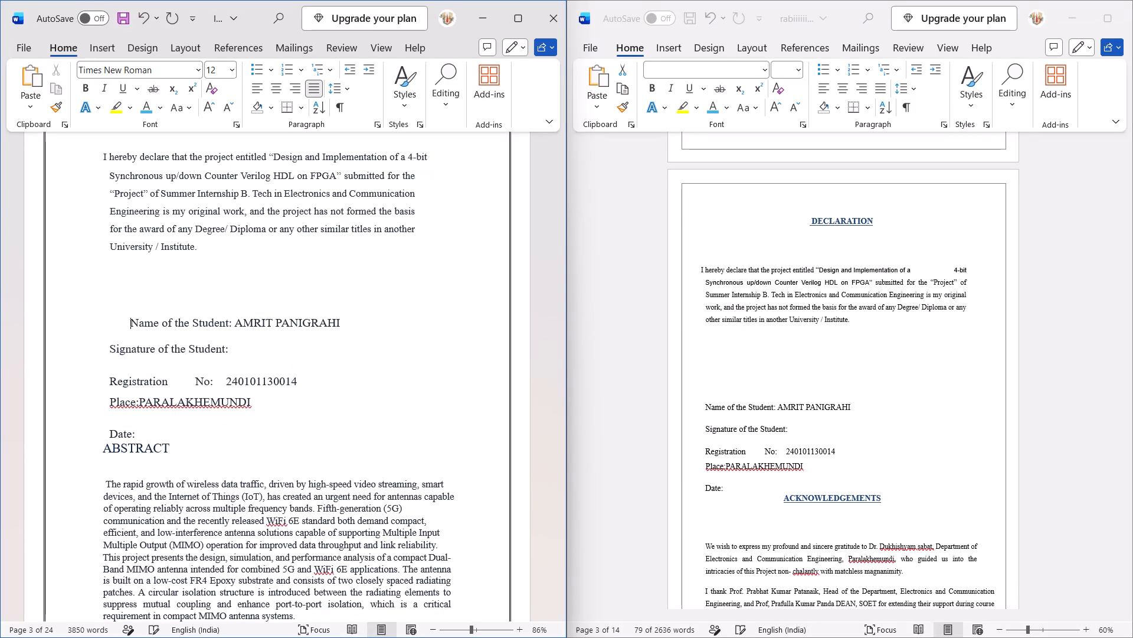
key(BackSpace)
key(BackSpace)
key(BackSpace)
key(BackSpace)
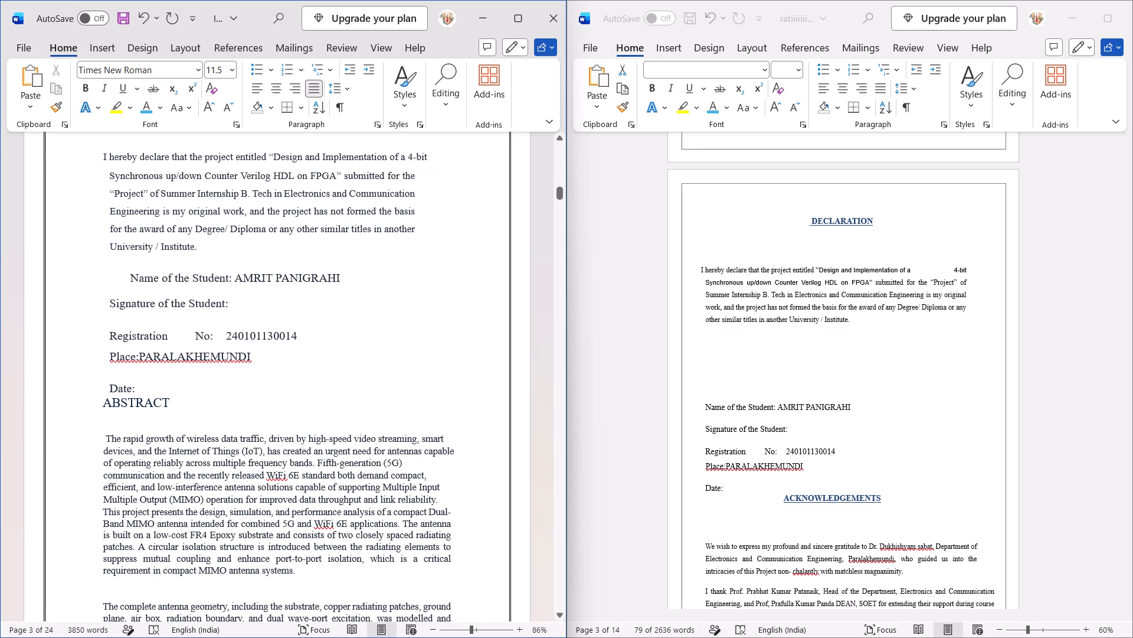
Left-align the student detail lines from "Name of the Student" to "Place" in the declaration.
drag(126, 284, 356, 321)
click(310, 354)
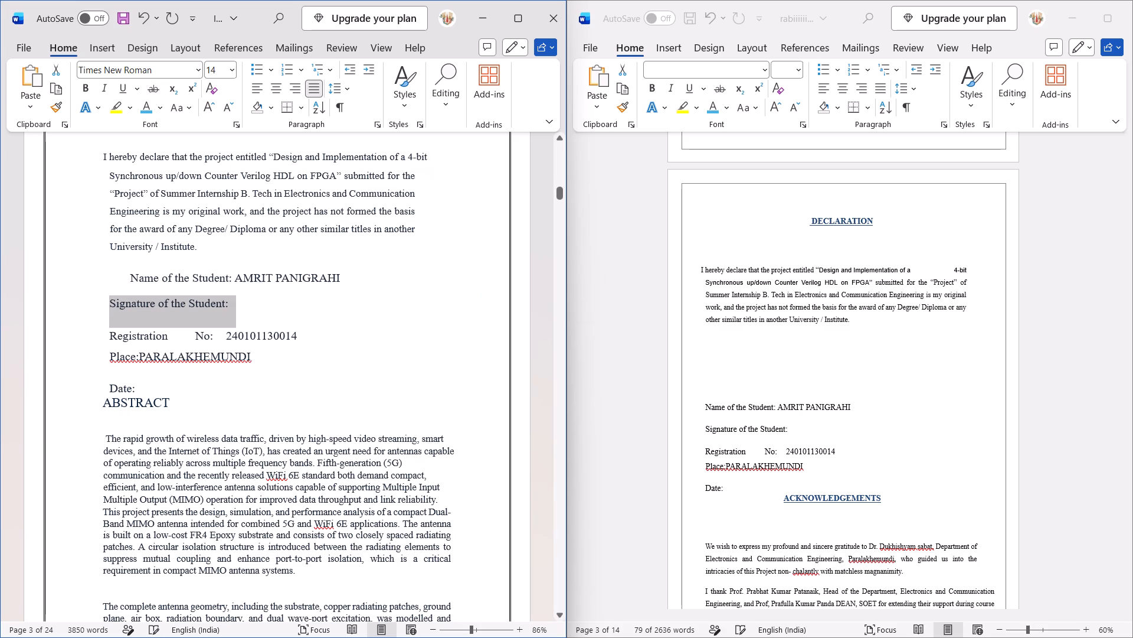
drag(120, 272, 217, 398)
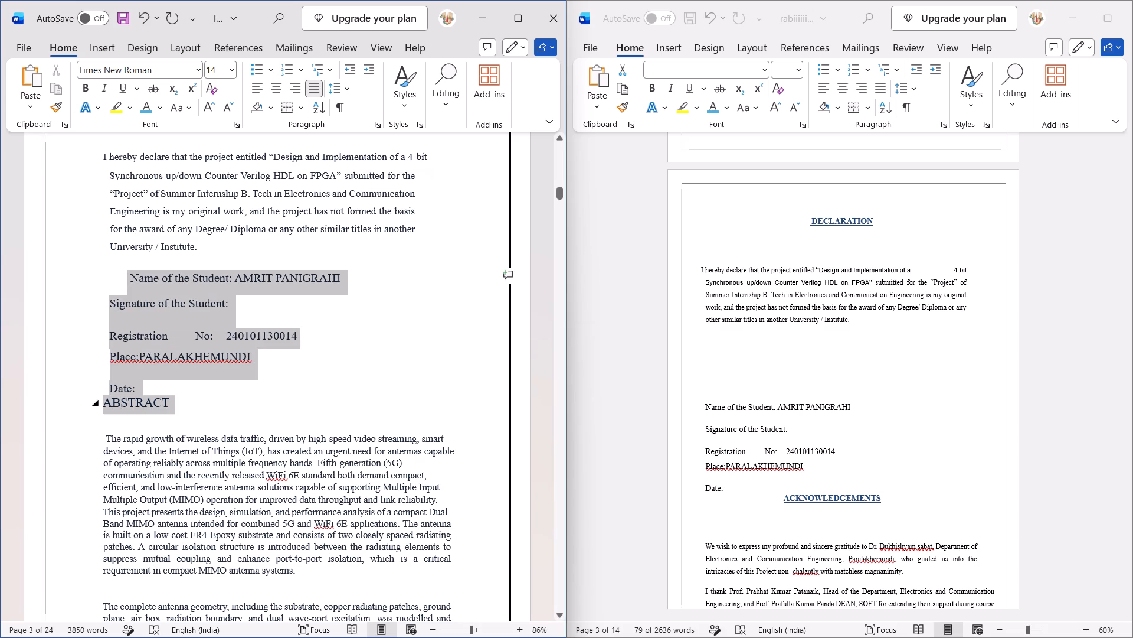
drag(217, 398, 259, 351)
click(261, 89)
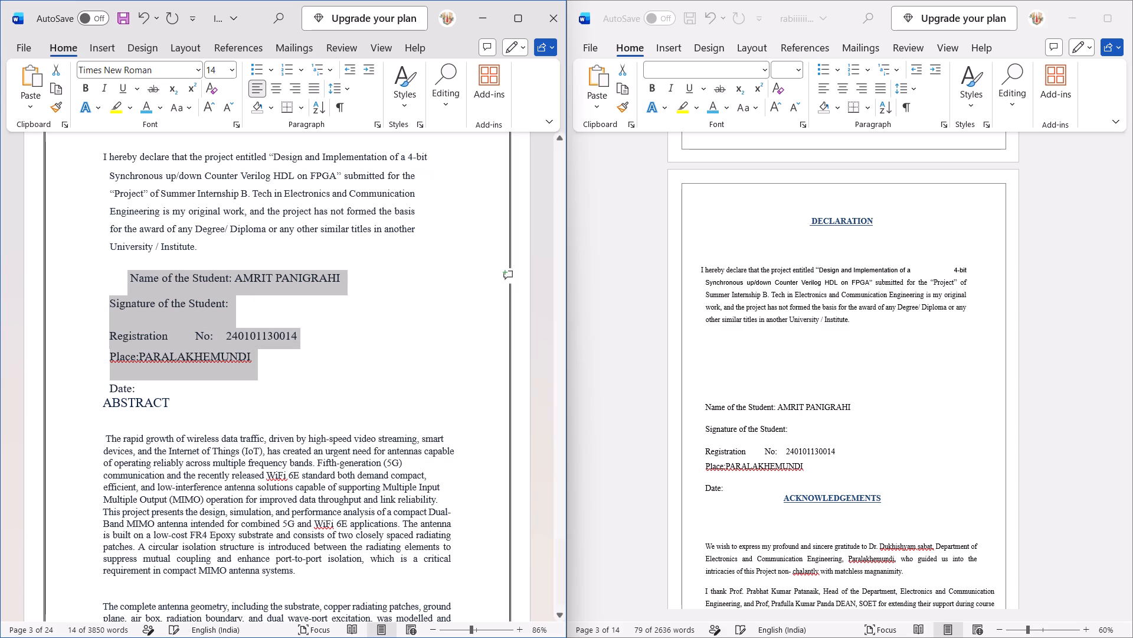
Align the "Name of the Student" line's start with the details below, leaving one blank line after the declaration paragraph.
click(135, 265)
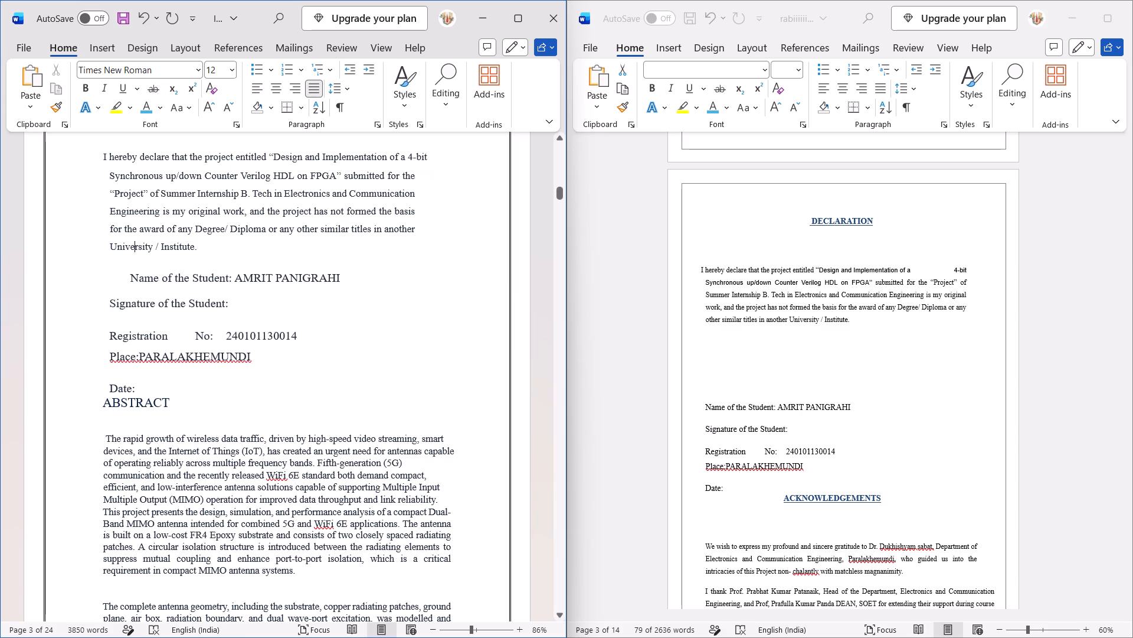
click(132, 279)
key(BackSpace)
key(BackSpace)
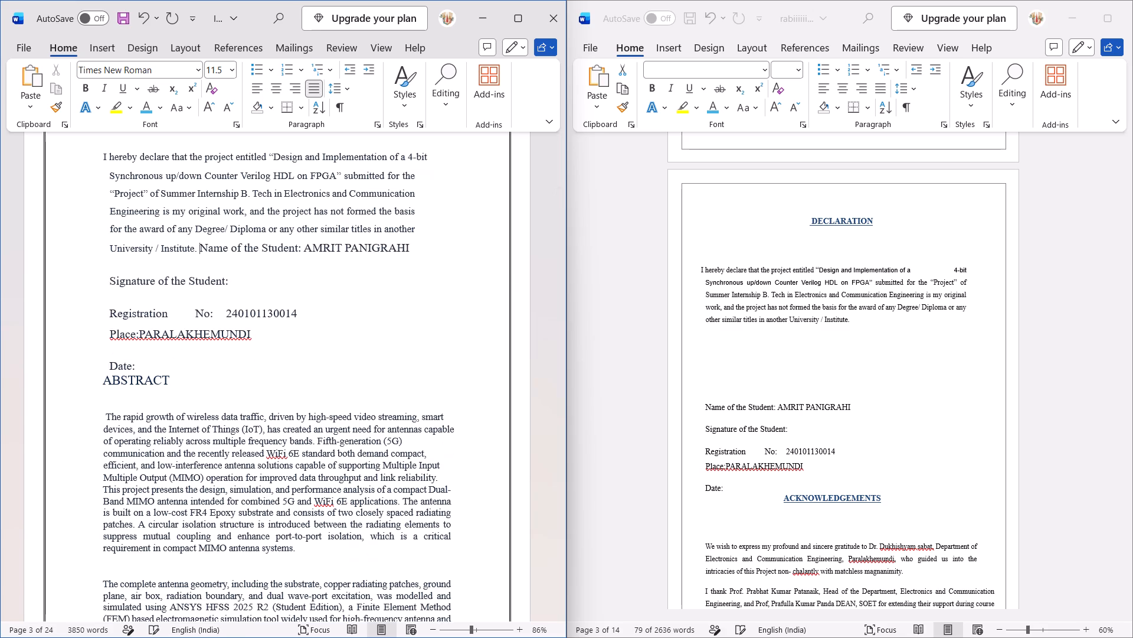
key(Return)
key(Return)
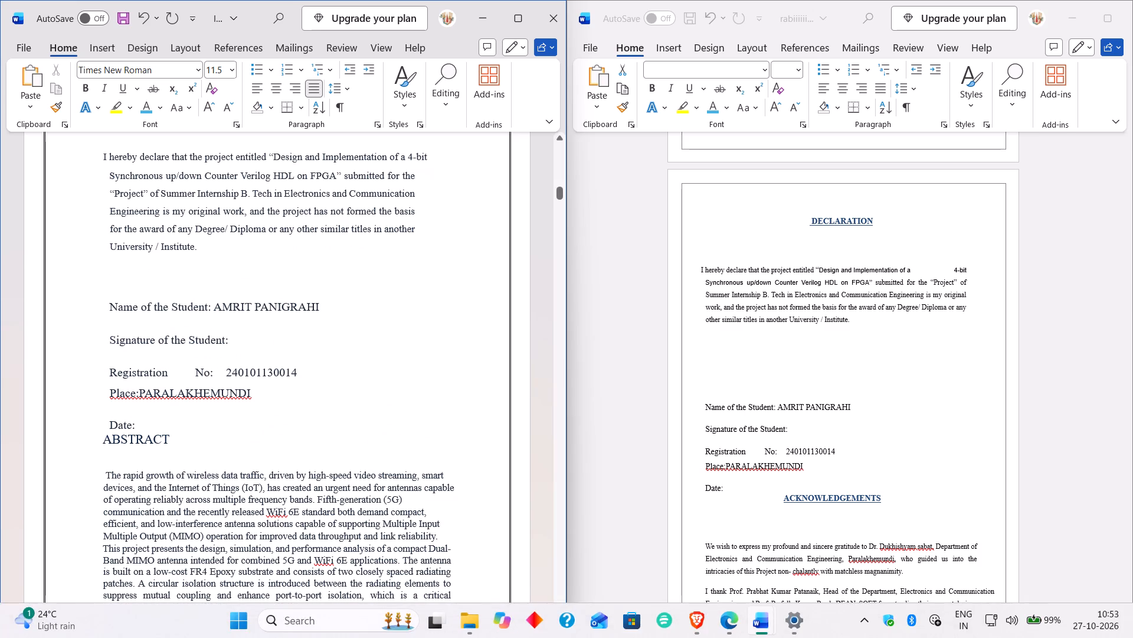
Add a line break after the registration number to widen the gap above the "Place" line.
click(309, 372)
key(Return)
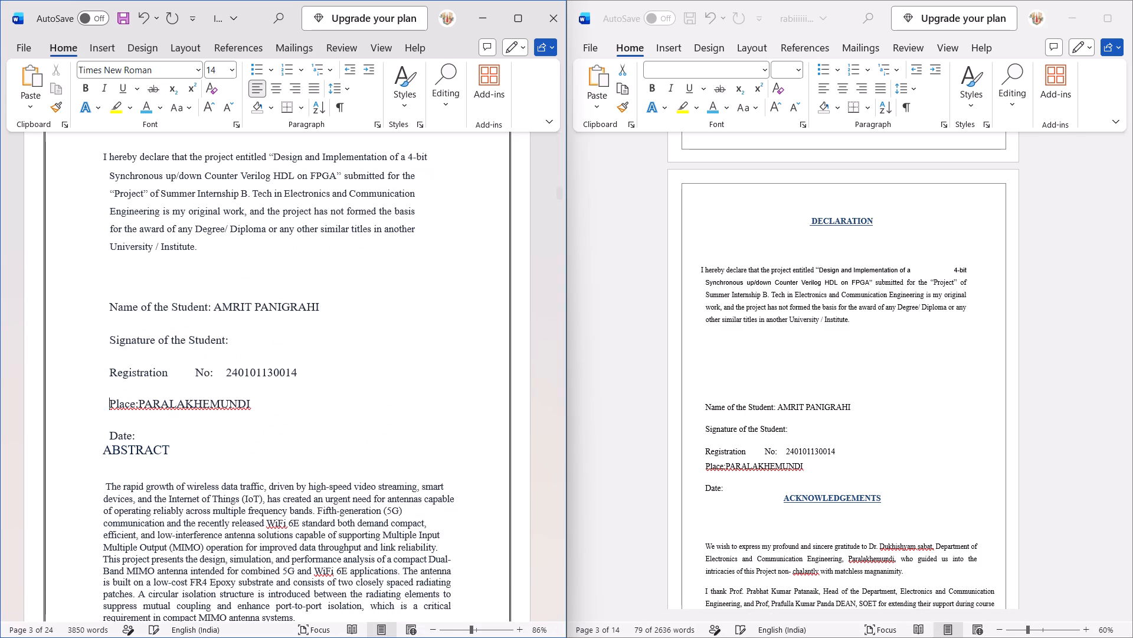
Insert blank lines after "Date:" until the ABSTRACT heading moves onto the next page.
scroll(110, 353, down, 5)
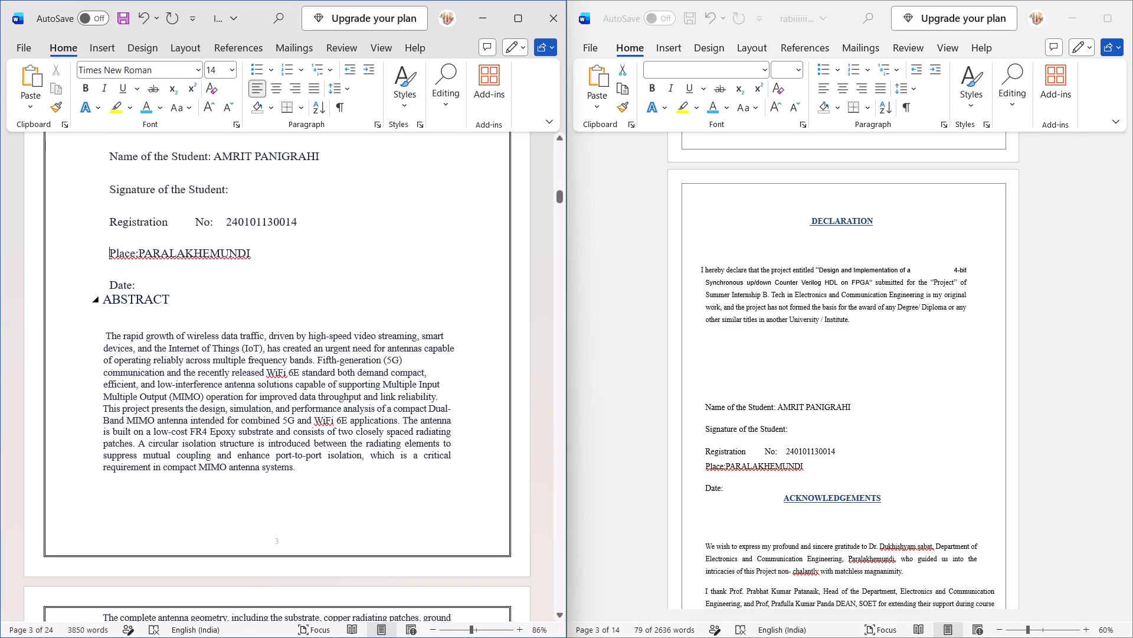
click(158, 284)
key(Return)
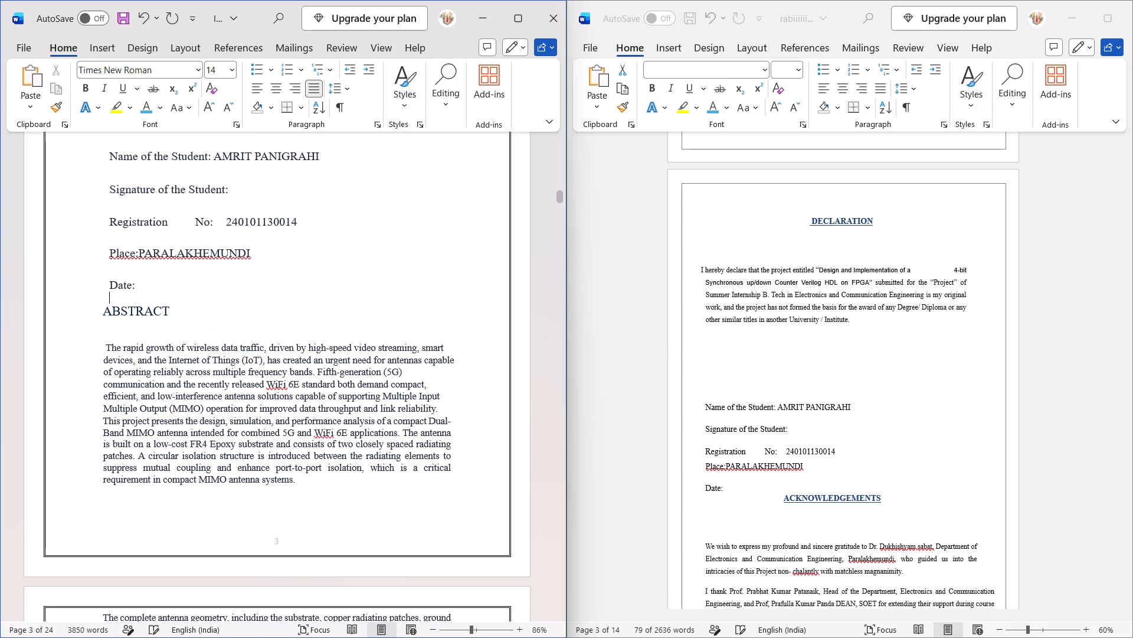
key(Return)
key(Return)
key(Return)
key(Return)
key(Return)
key(Return)
key(Return)
key(Return)
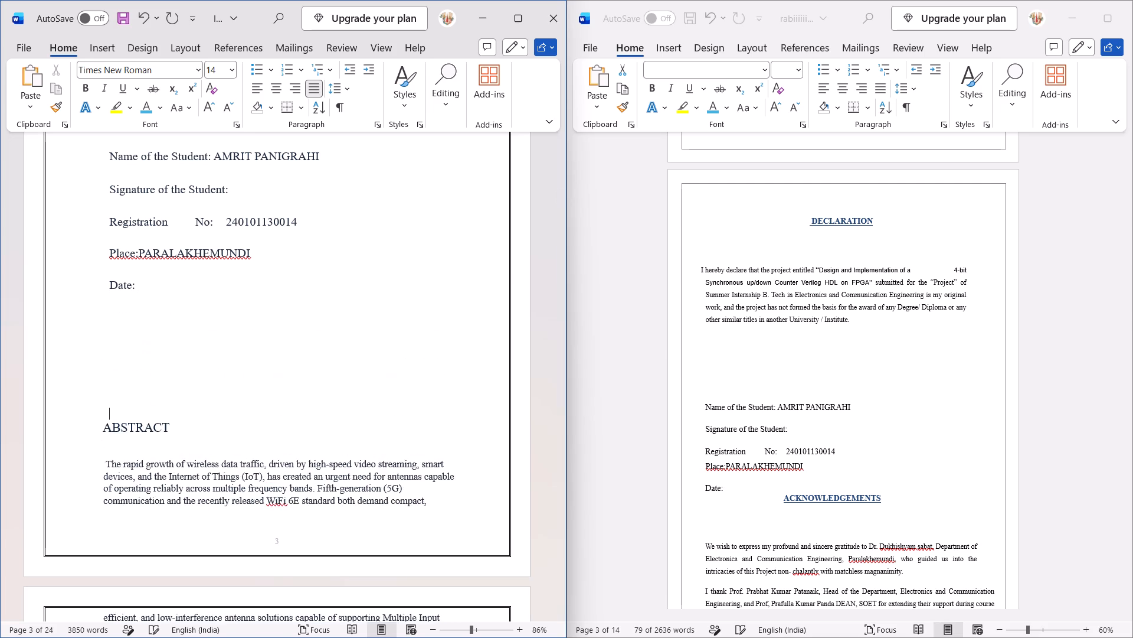
key(Return)
key(Return)
key(Return)
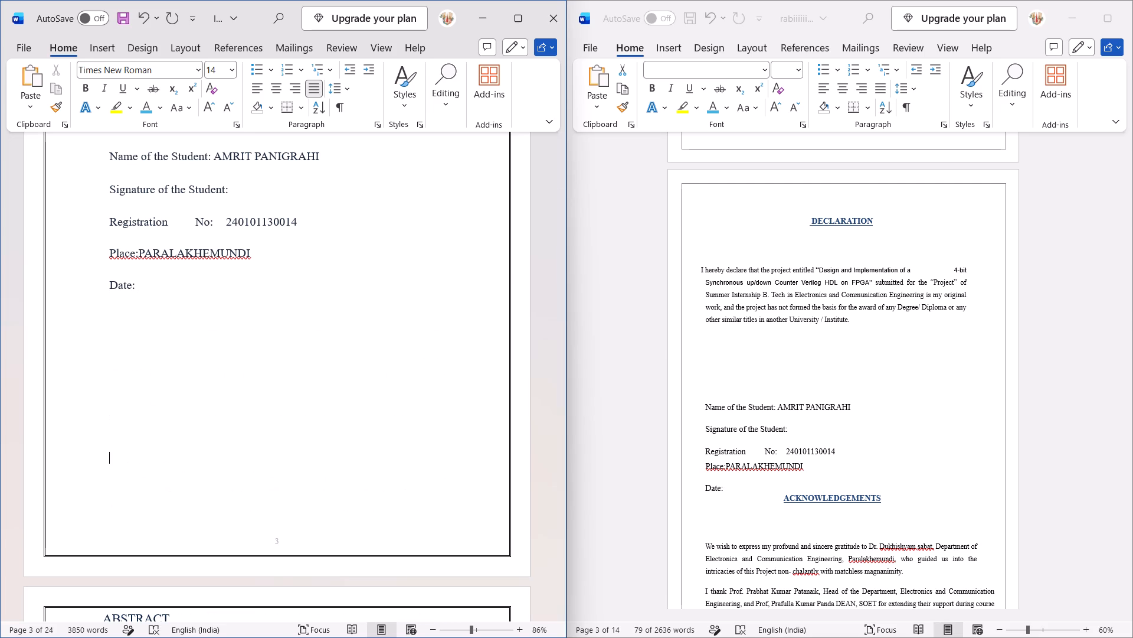
Add a blank line above the ABSTRACT heading at the top of its page.
scroll(158, 284, down, 7)
scroll(119, 119, down, 5)
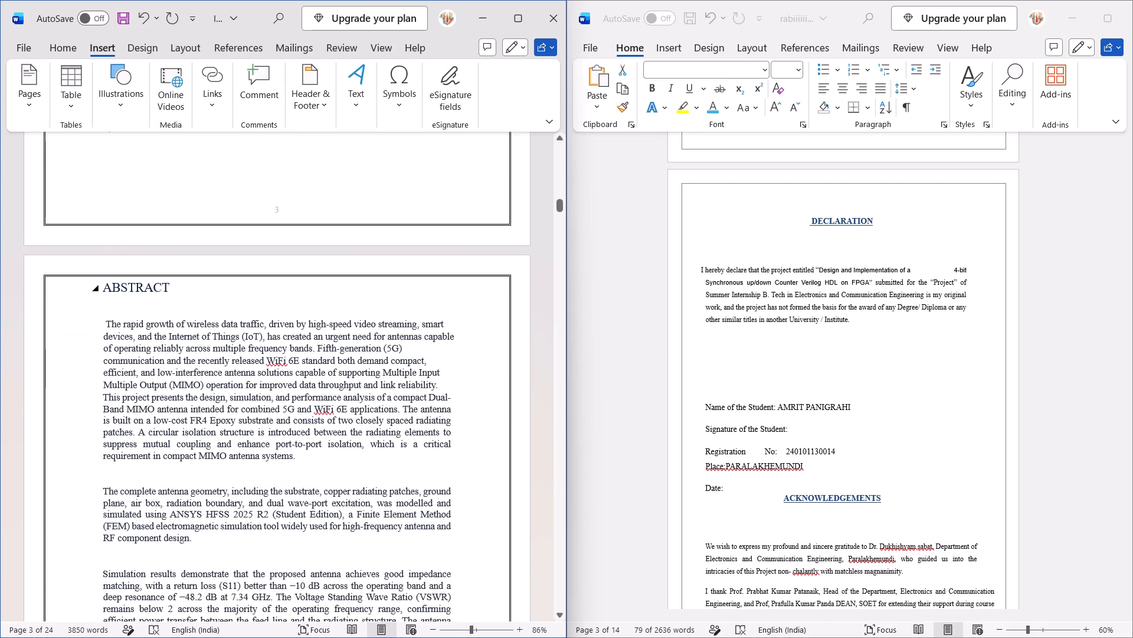
click(104, 291)
key(Return)
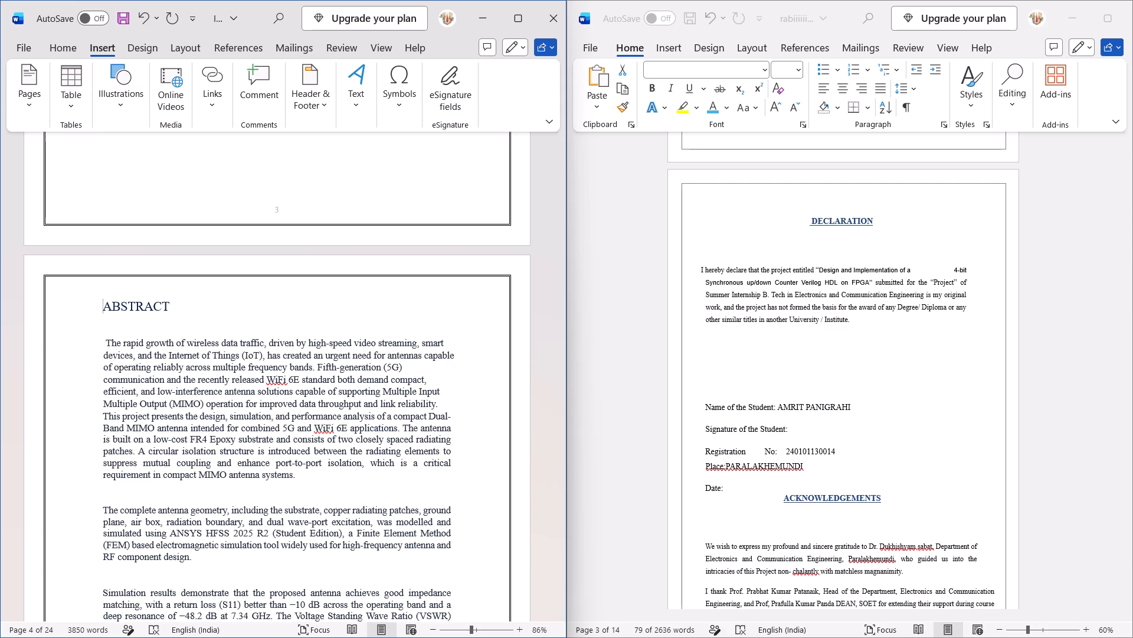
Add a blank line above the TABLE OF CONTENTS heading.
scroll(303, 364, down, 8)
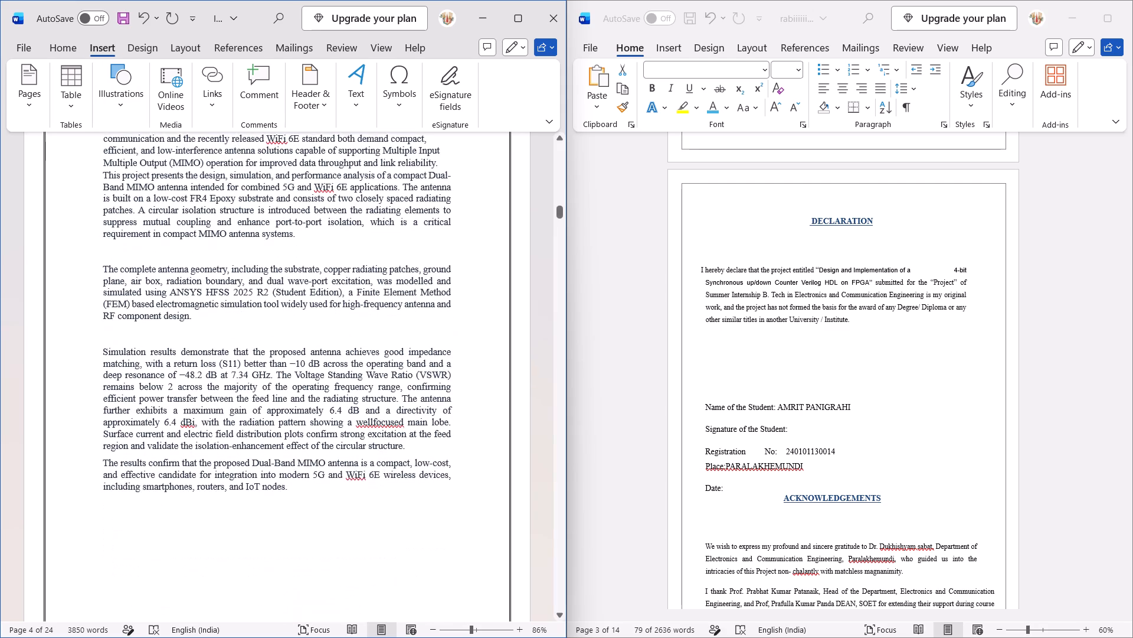
scroll(287, 291, down, 6)
scroll(202, 260, down, 14)
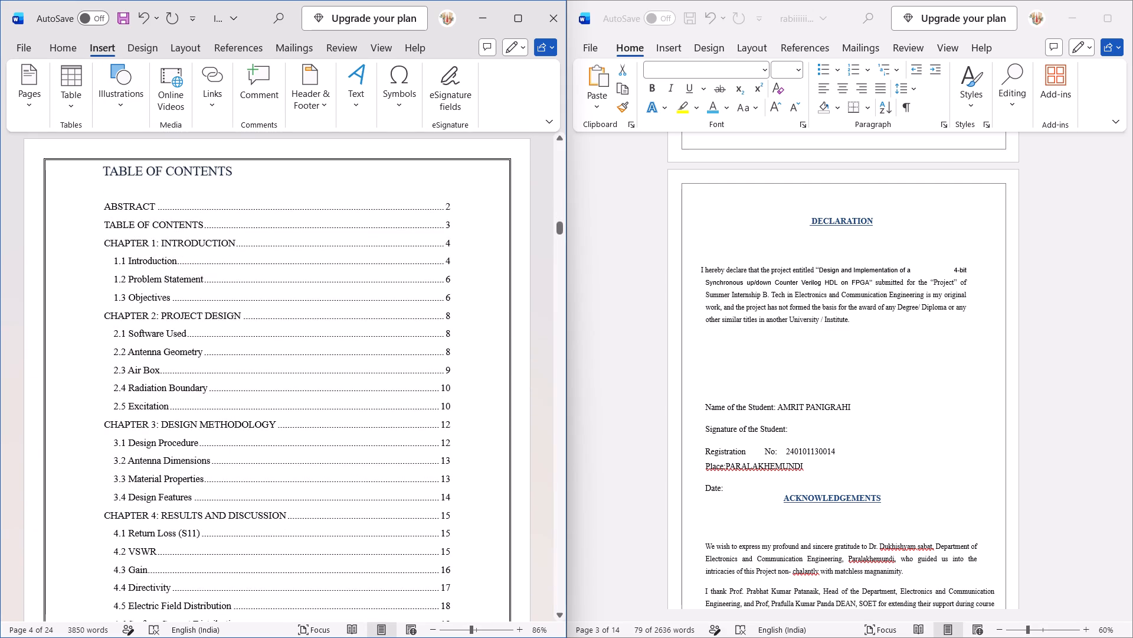
scroll(121, 219, up, 5)
click(101, 322)
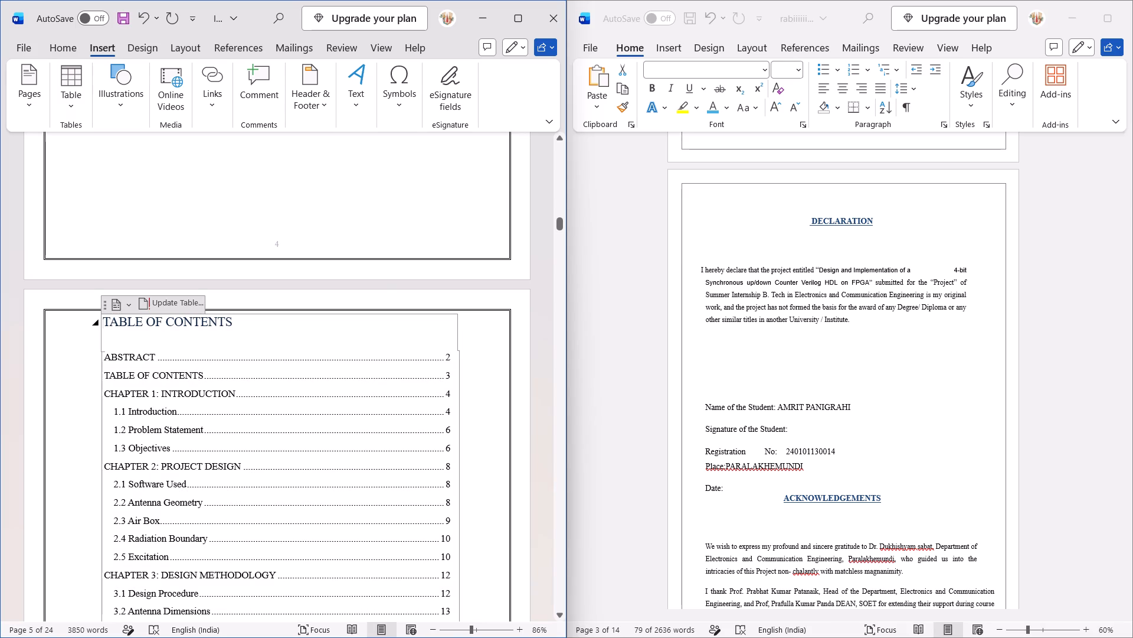
key(Left)
key(Return)
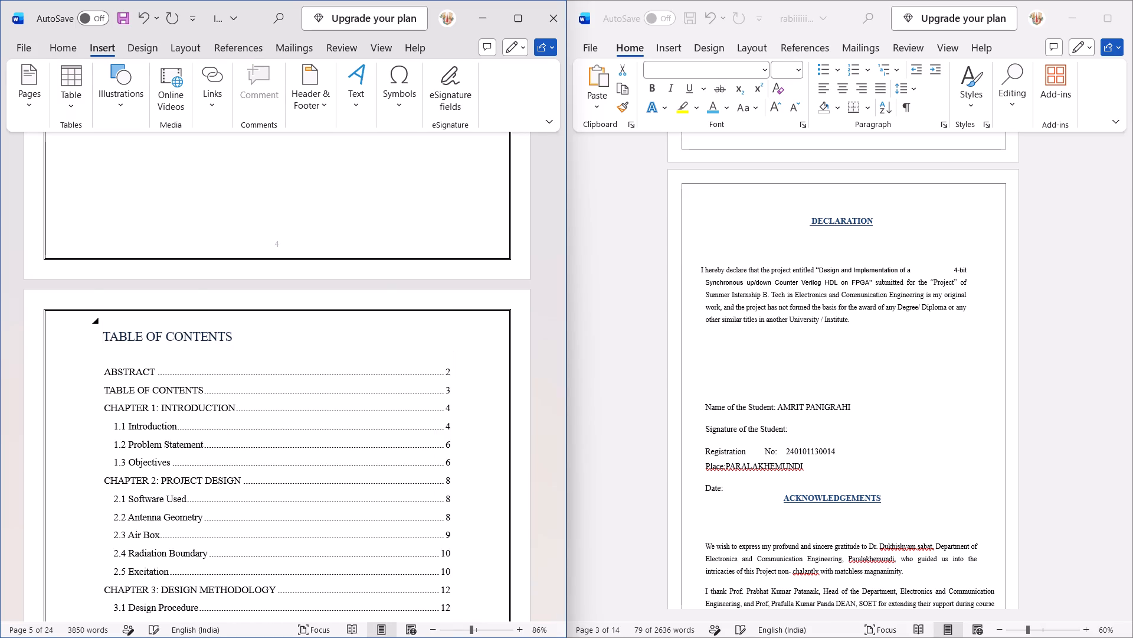
Review the report's page layout from the table of contents and Chapter 1 back up to the cover page.
scroll(200, 356, down, 16)
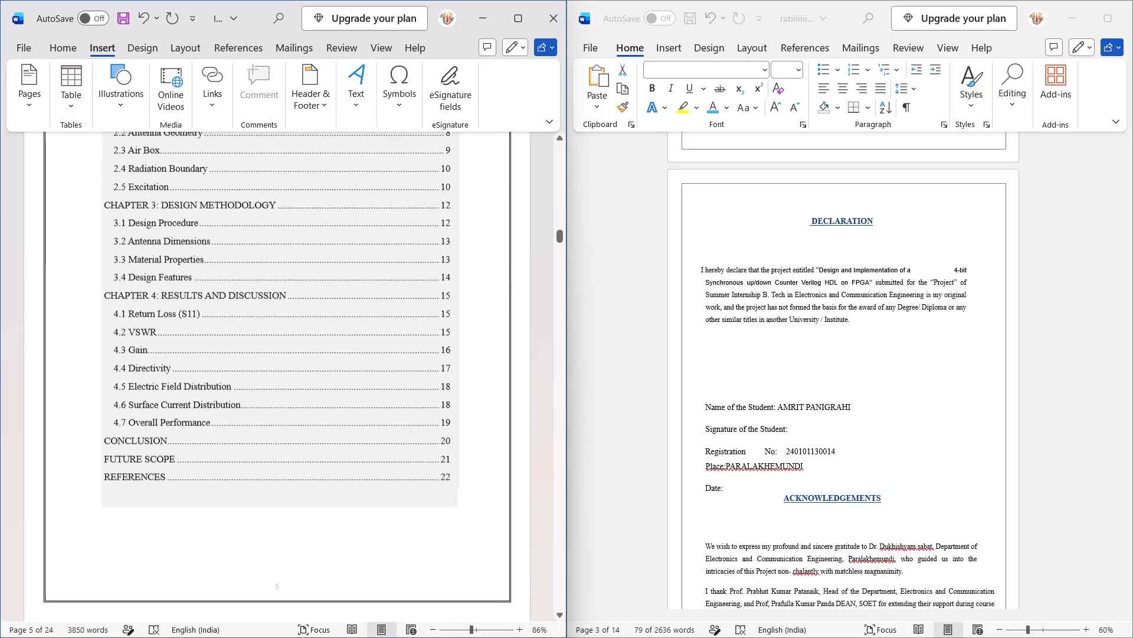
scroll(221, 392, down, 12)
scroll(219, 353, down, 10)
scroll(219, 354, up, 11)
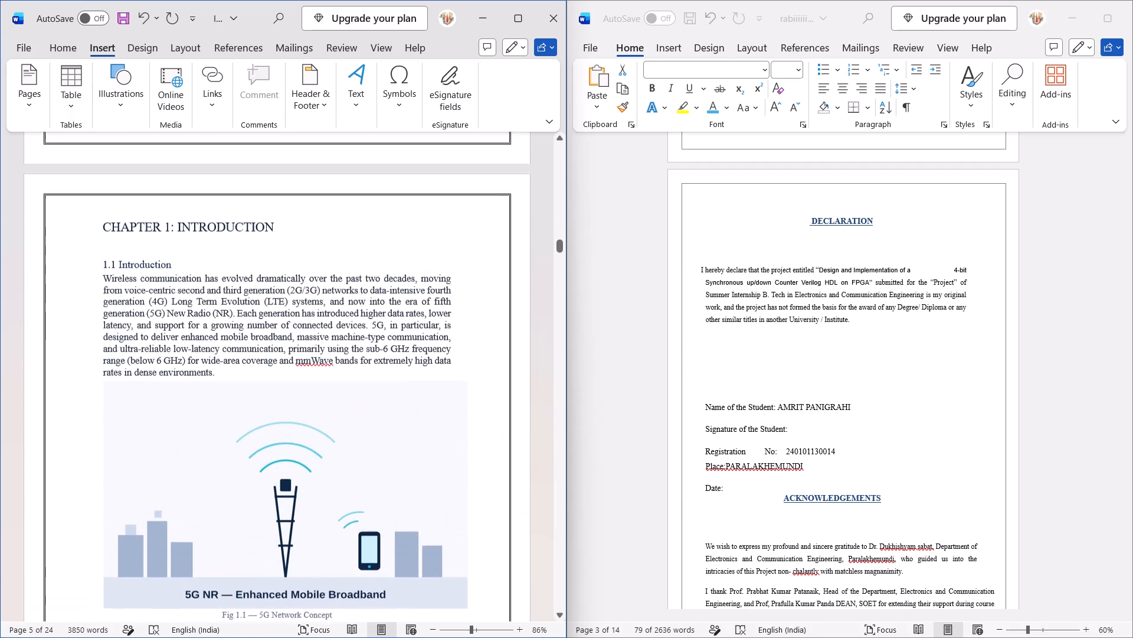
scroll(342, 329, up, 17)
scroll(341, 337, up, 11)
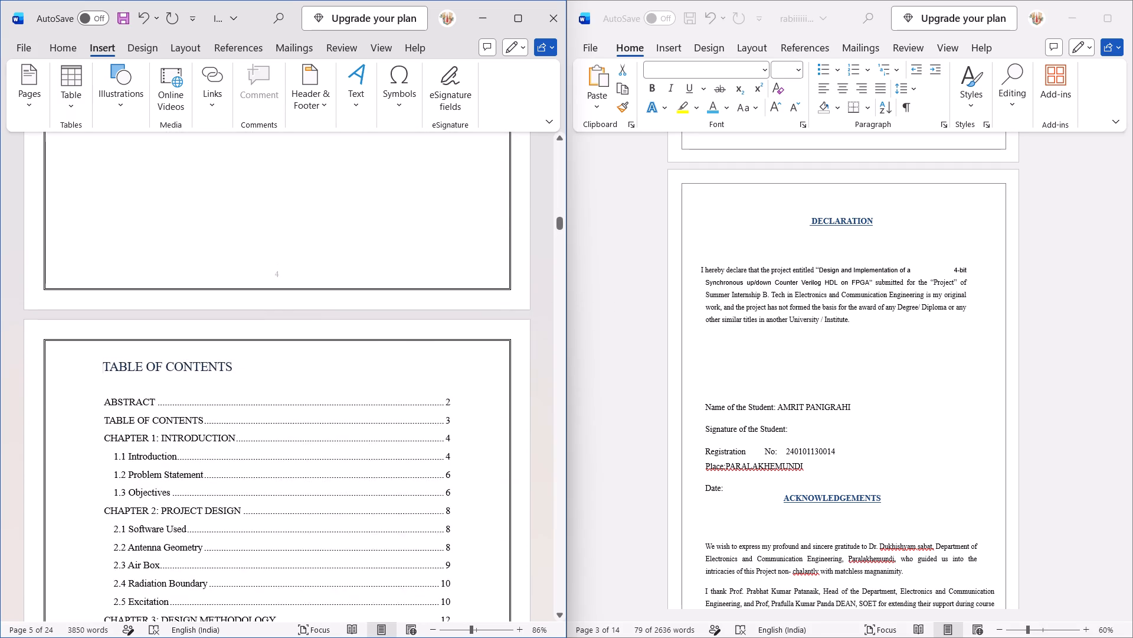
scroll(230, 366, up, 19)
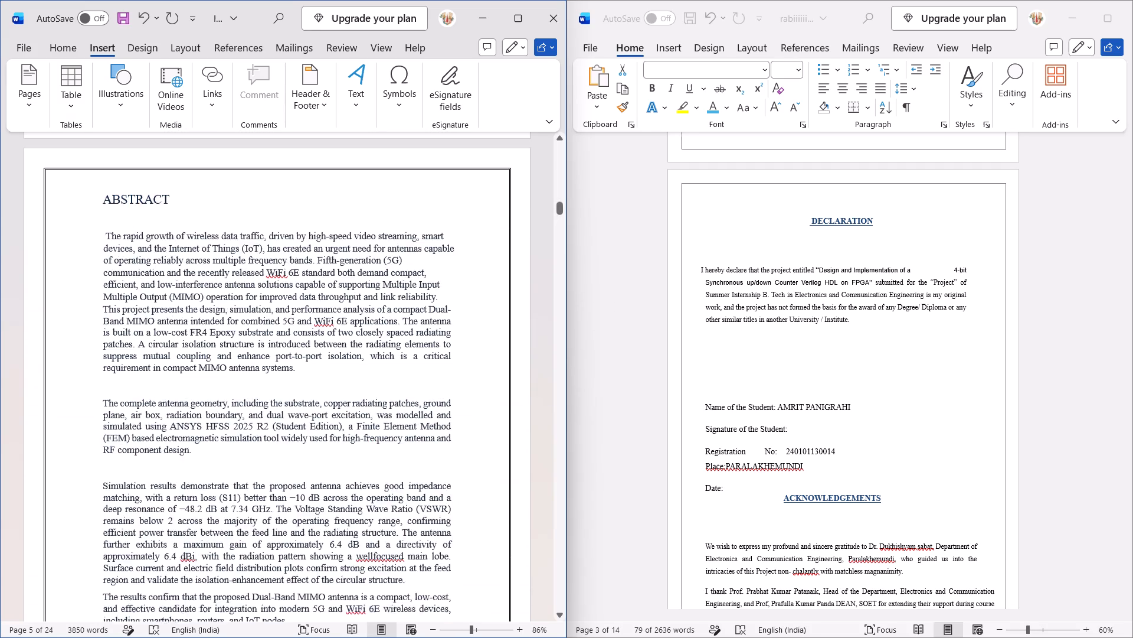
scroll(233, 364, up, 17)
scroll(238, 353, up, 6)
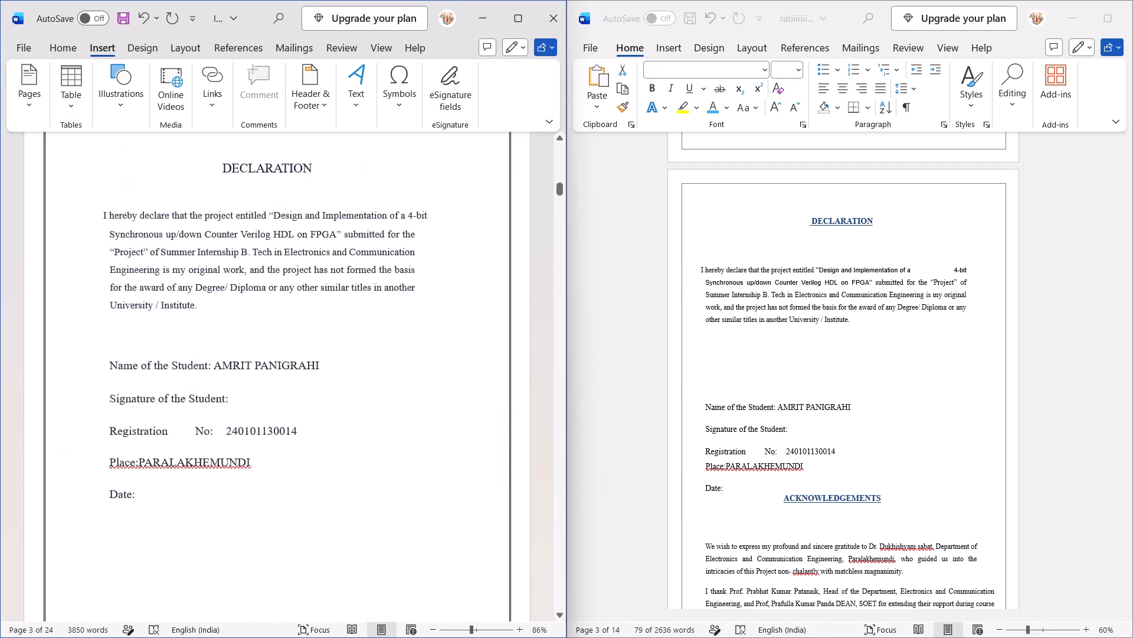
scroll(238, 353, up, 13)
scroll(233, 357, up, 13)
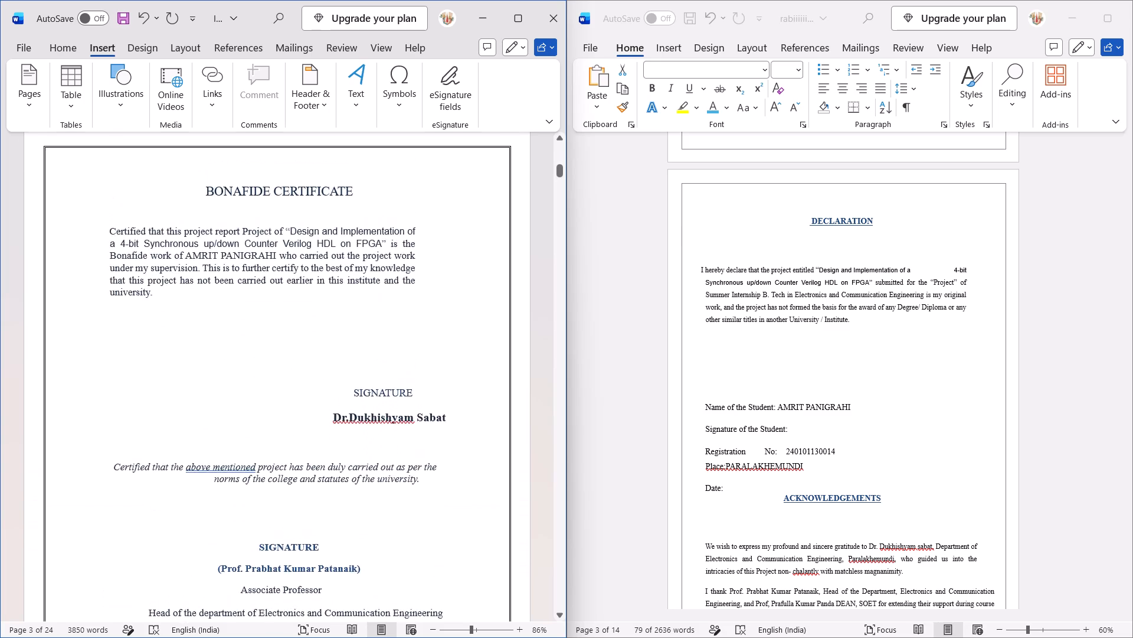
scroll(245, 367, up, 15)
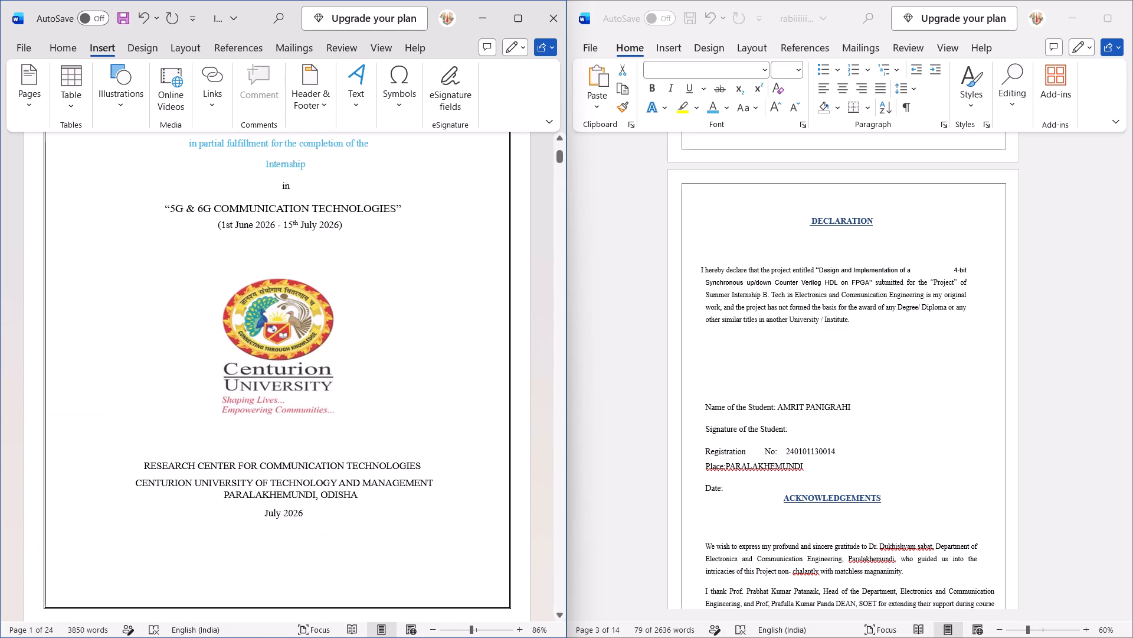
scroll(257, 358, up, 19)
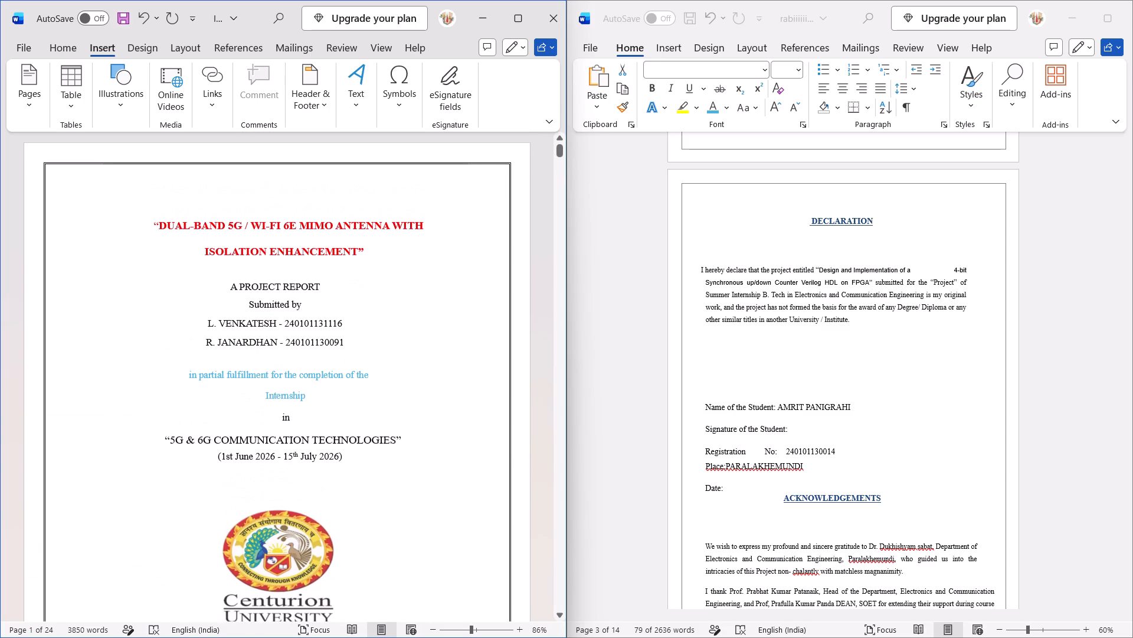
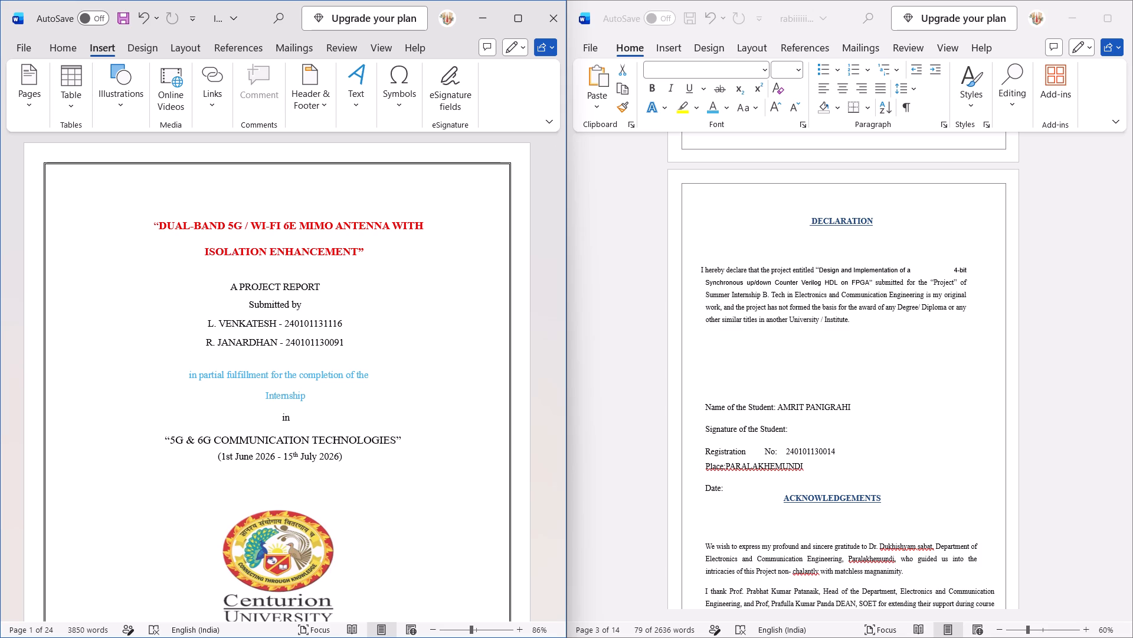
Examine the cover page and Bonafide Certificate alongside the reference report's Declaration and Acknowledgements pages.
scroll(94, 276, up, 6)
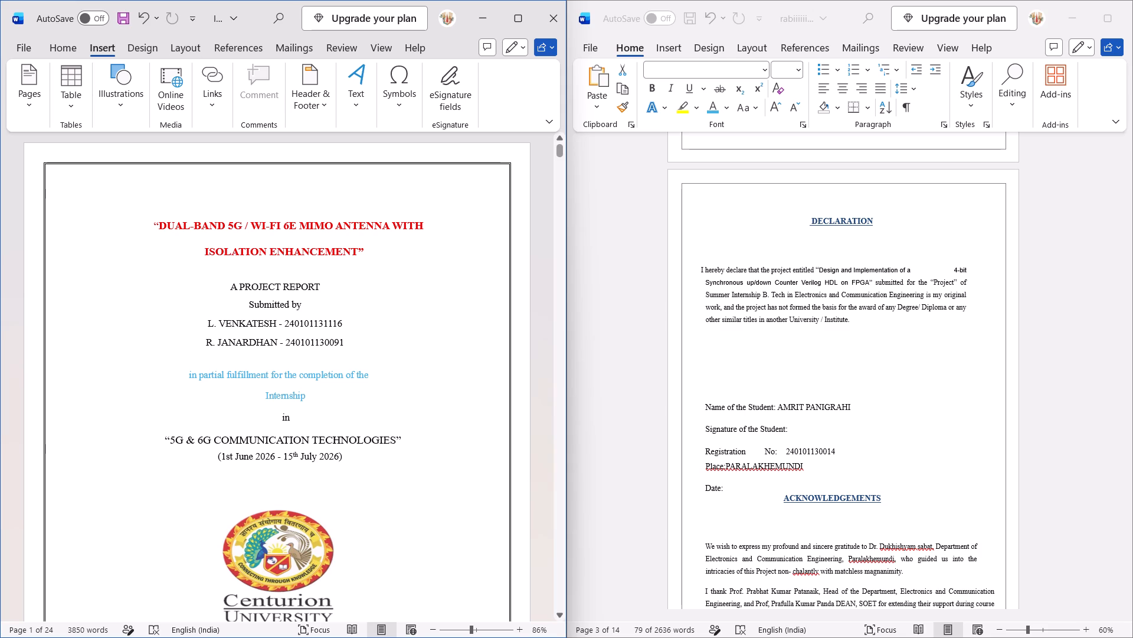
scroll(148, 264, down, 13)
scroll(637, 331, down, 5)
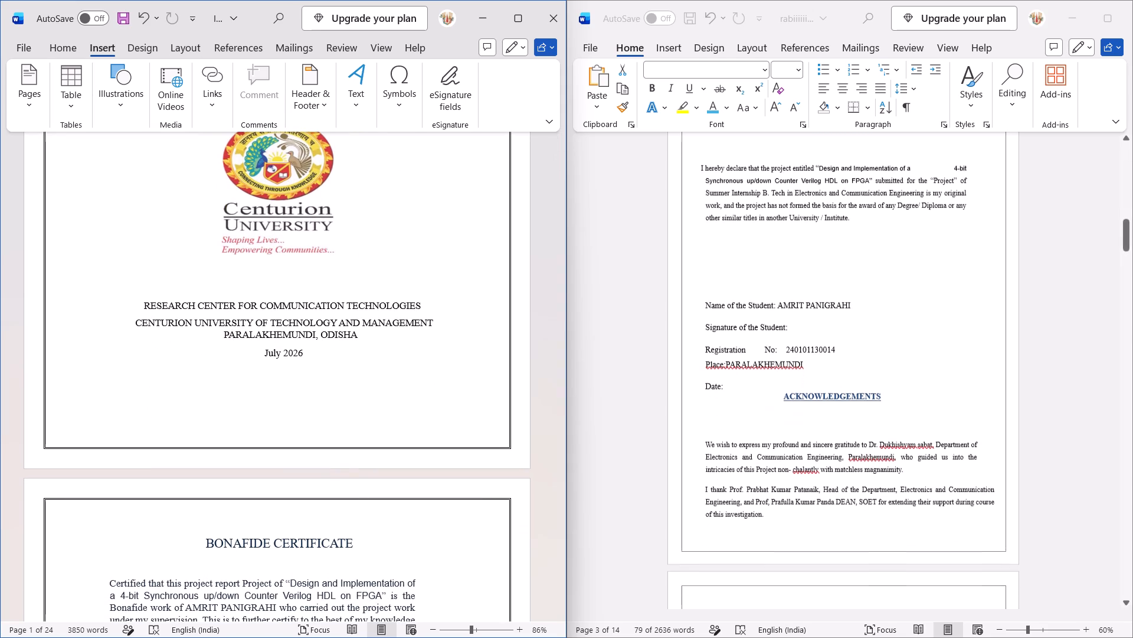
scroll(670, 325, down, 7)
scroll(736, 298, up, 5)
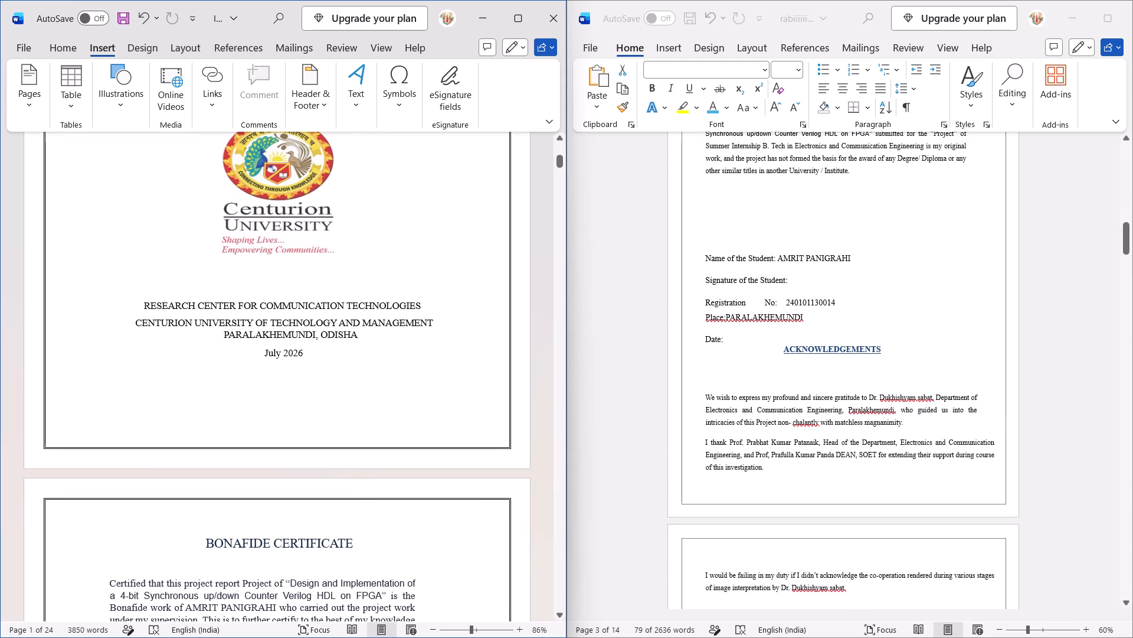
scroll(394, 393, down, 3)
scroll(454, 372, down, 7)
scroll(414, 335, down, 8)
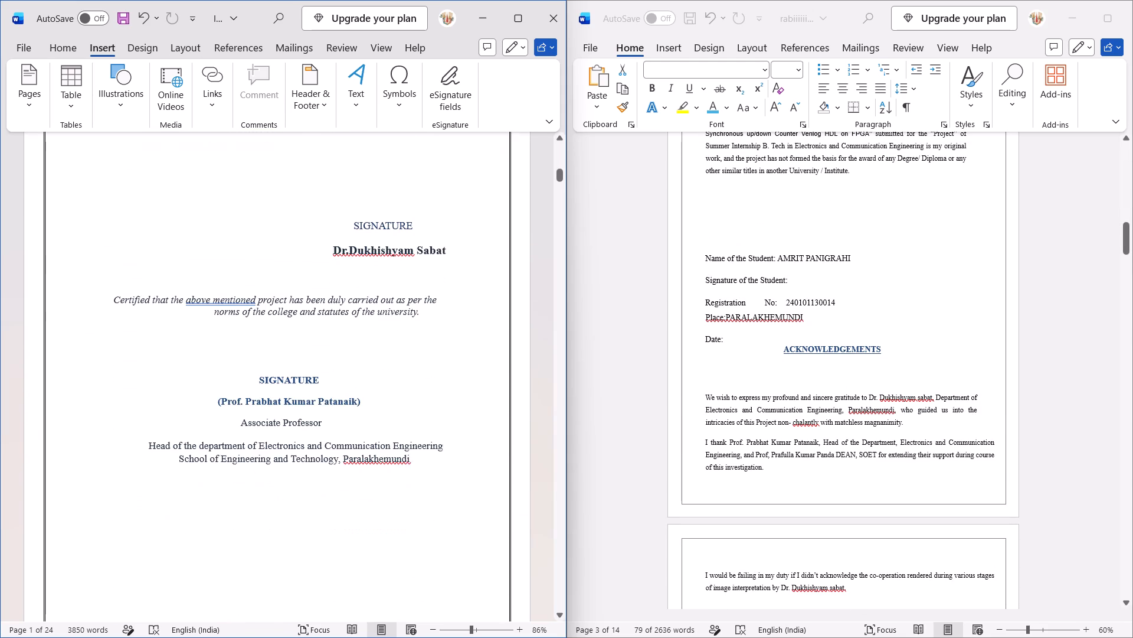
scroll(372, 363, up, 9)
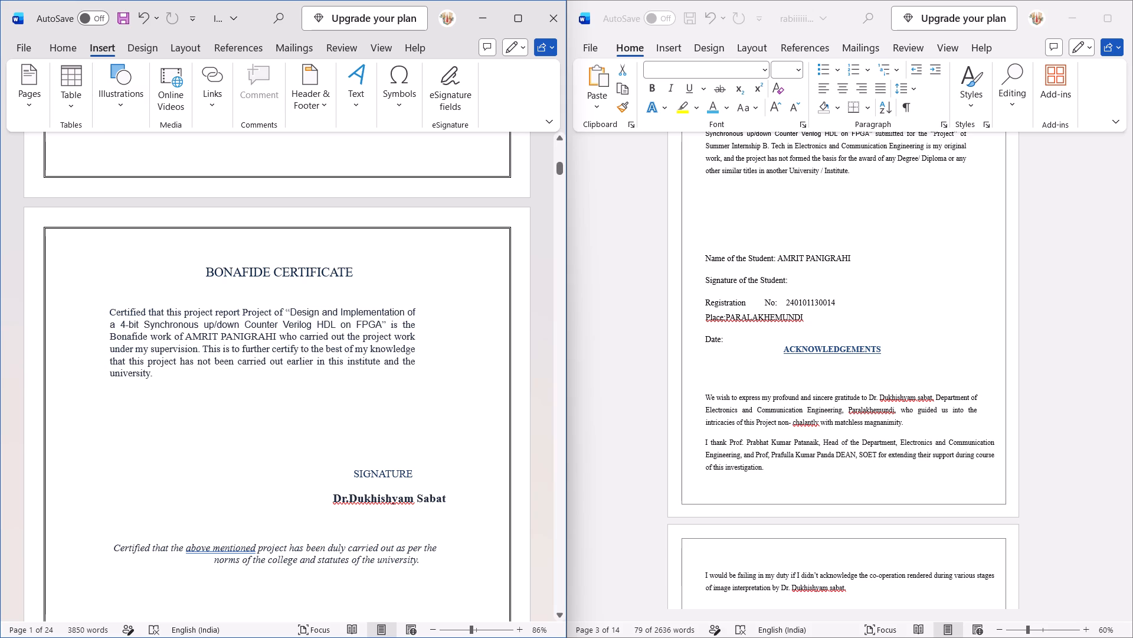
scroll(345, 331, down, 5)
scroll(328, 329, up, 5)
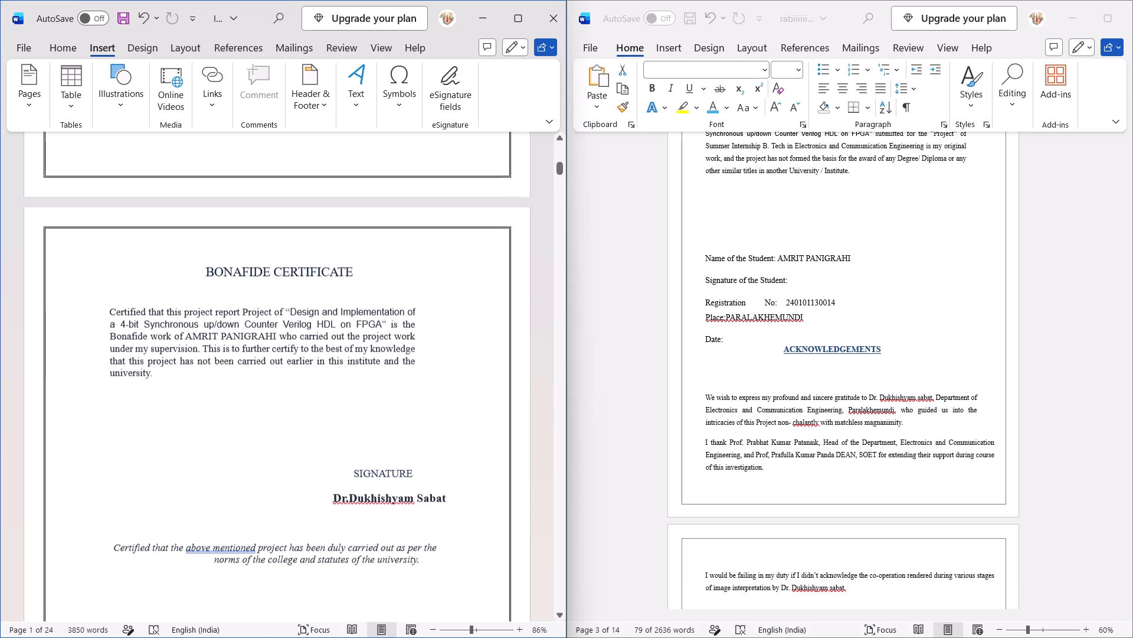
Replace the 4-bit counter project title in the Bonafide Certificate paragraph with the antenna project title copied from the cover page.
scroll(520, 392, up, 18)
scroll(414, 402, up, 5)
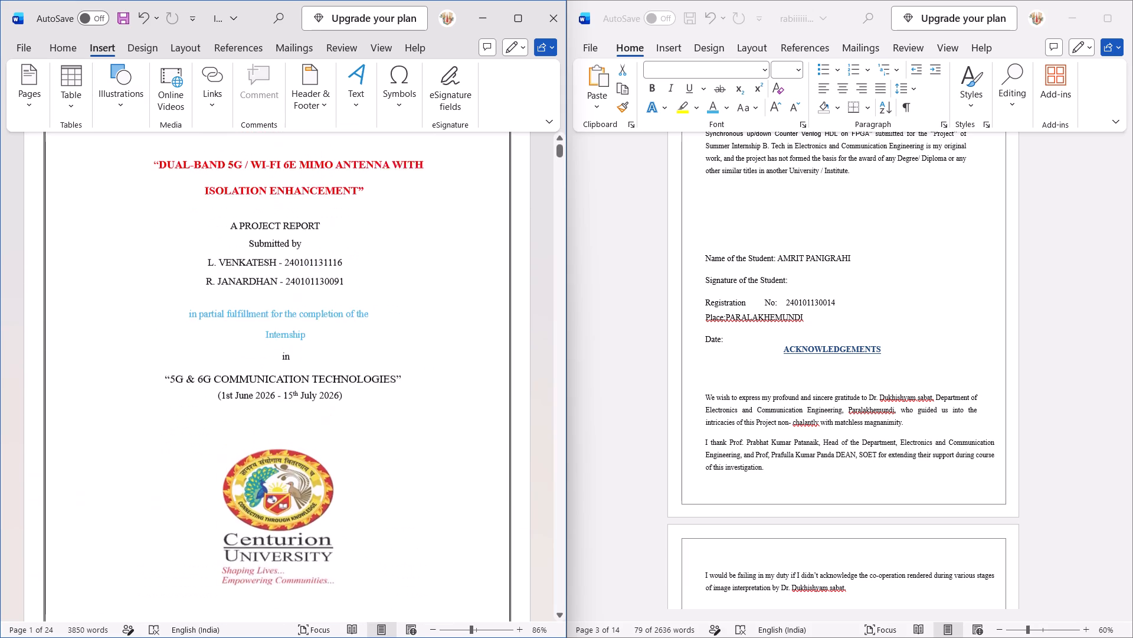
scroll(411, 403, up, 2)
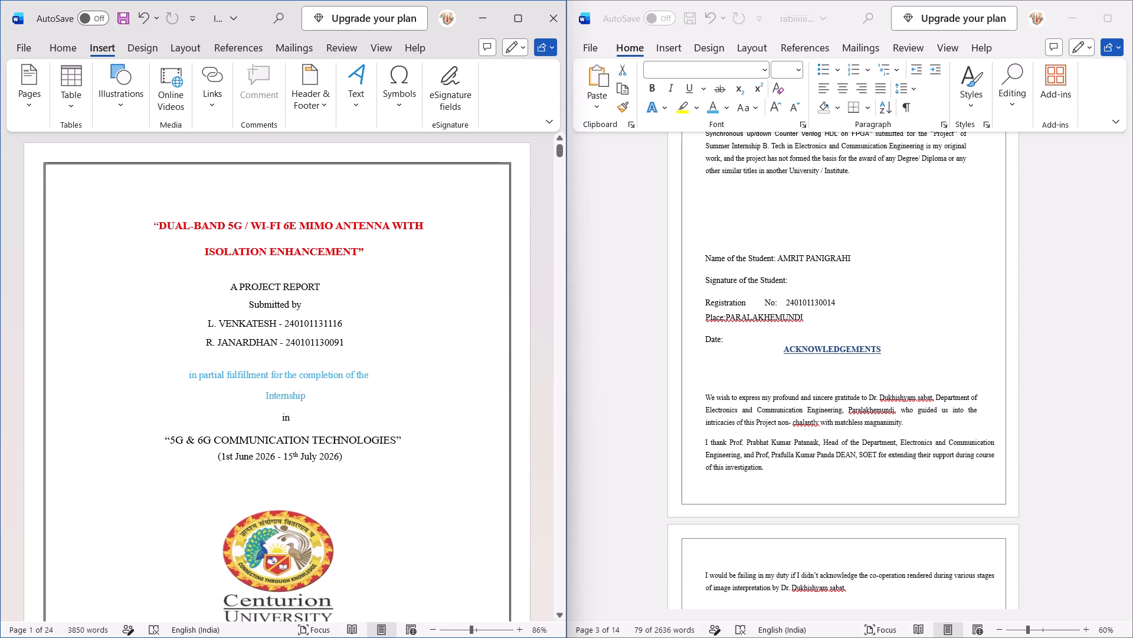
drag(160, 224, 353, 255)
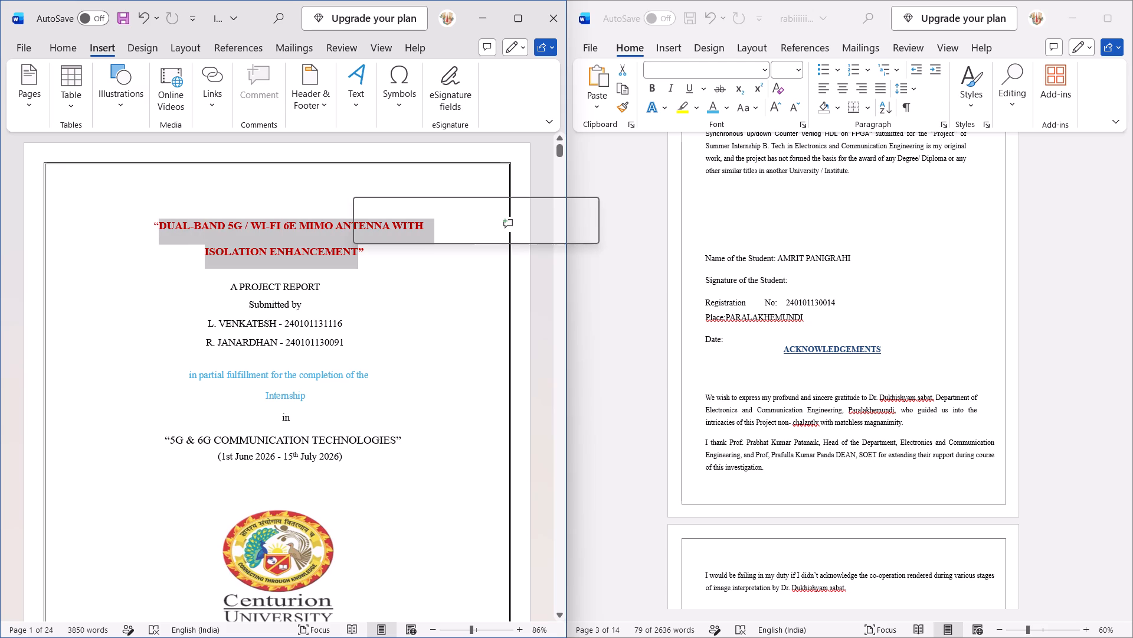
key(ctrl+c)
scroll(306, 297, down, 18)
scroll(280, 341, down, 5)
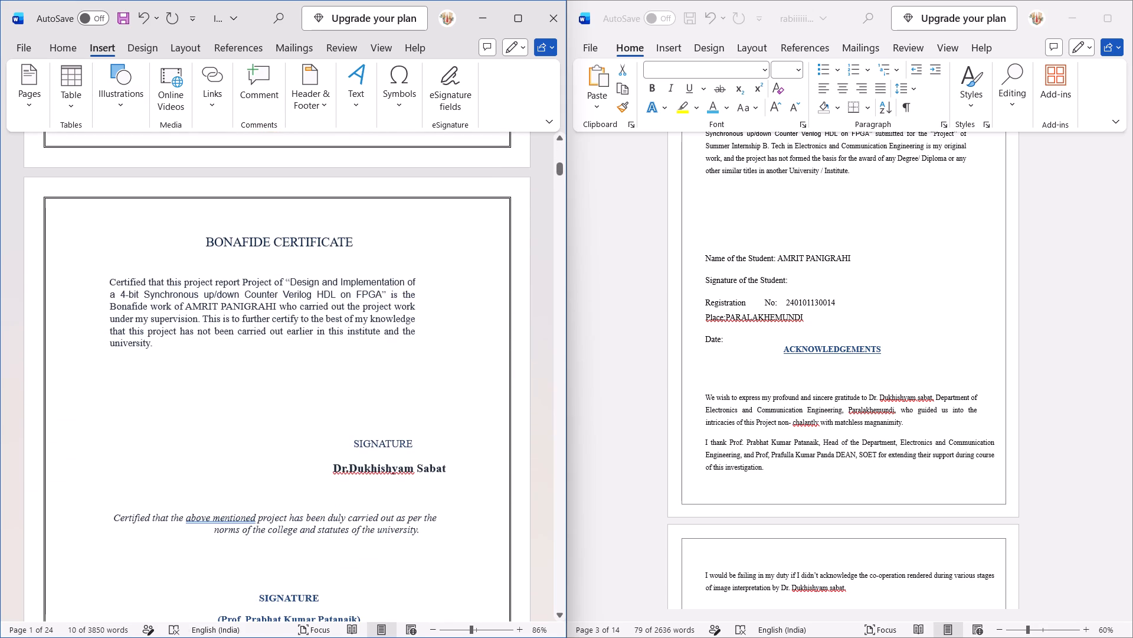
drag(289, 280, 258, 299)
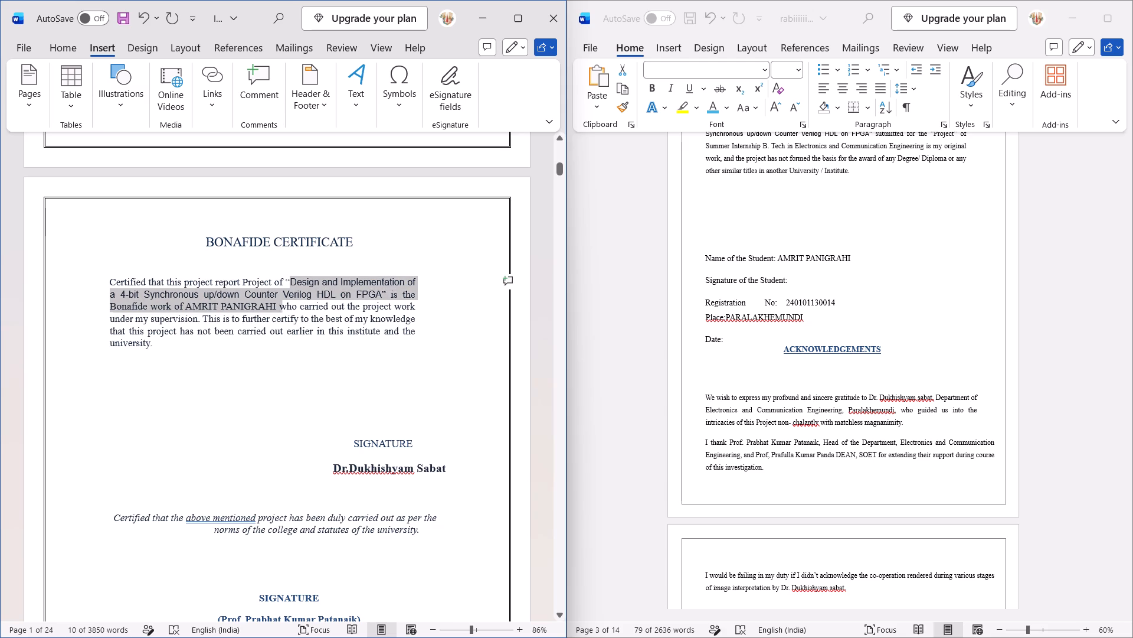
drag(258, 299, 381, 297)
key(ctrl+v)
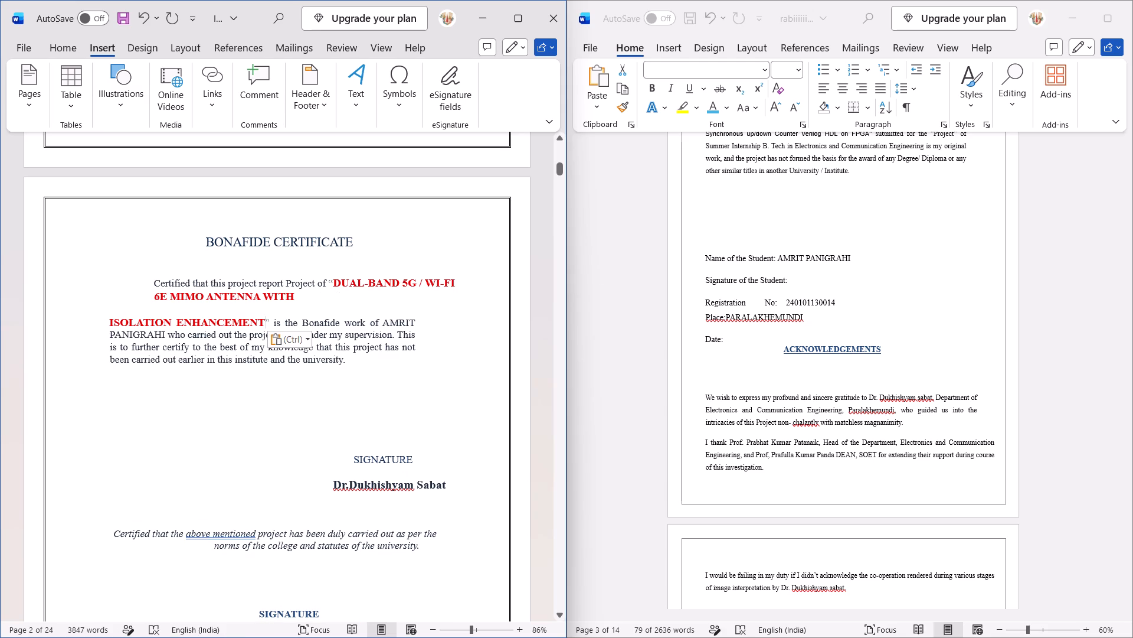
Format the pasted project title in the certificate as 11 pt, non-bold, black text.
drag(333, 283, 261, 324)
click(372, 278)
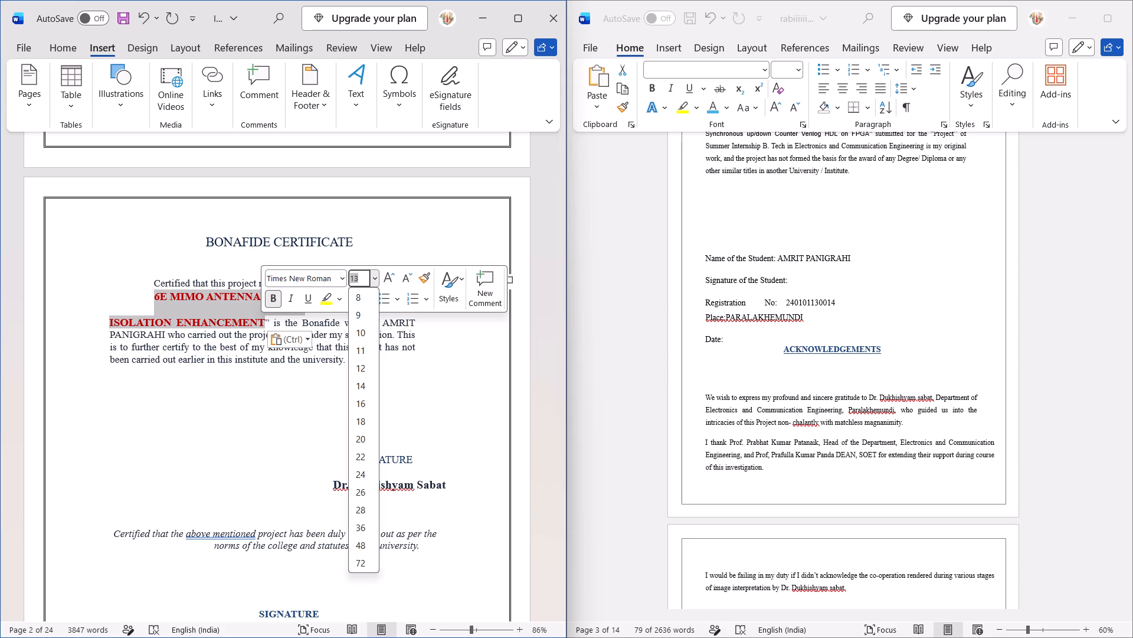
click(361, 350)
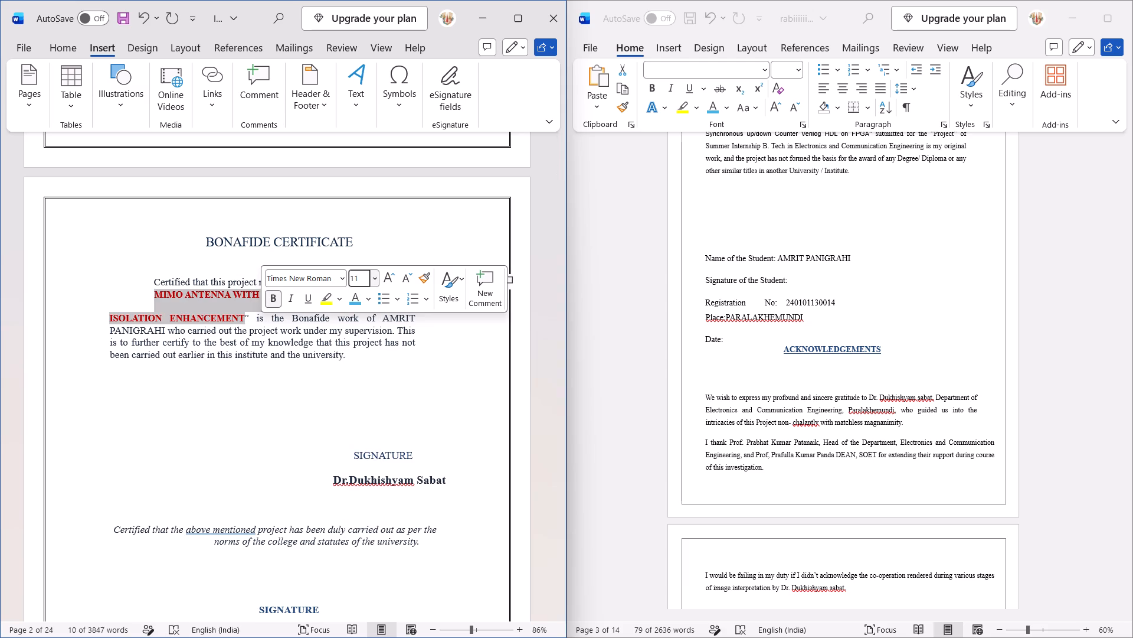
click(272, 299)
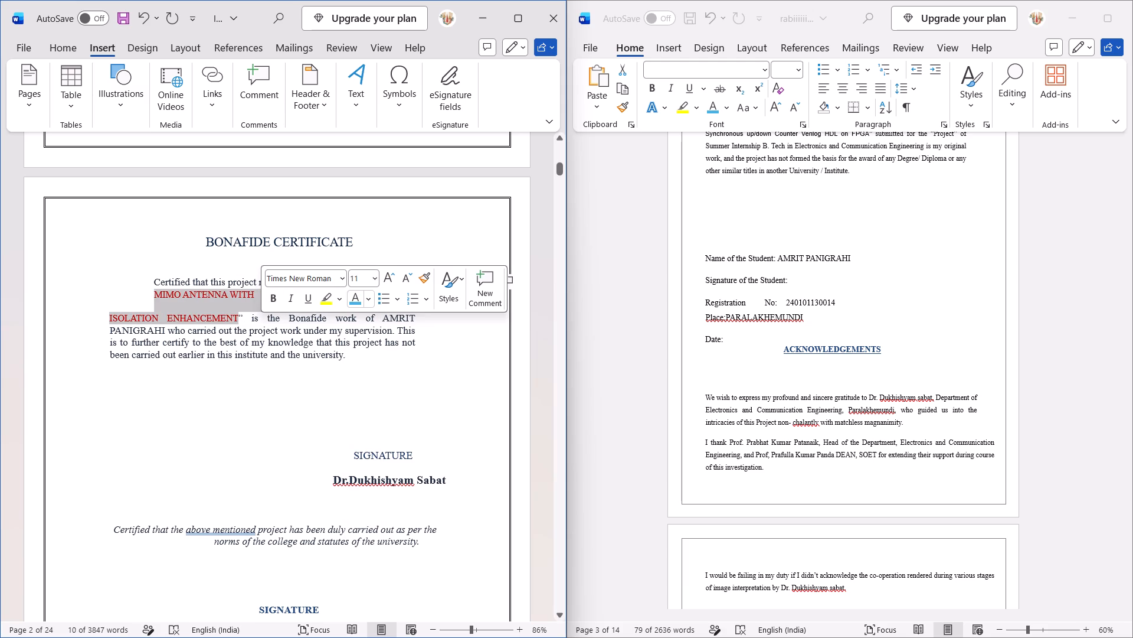
click(366, 301)
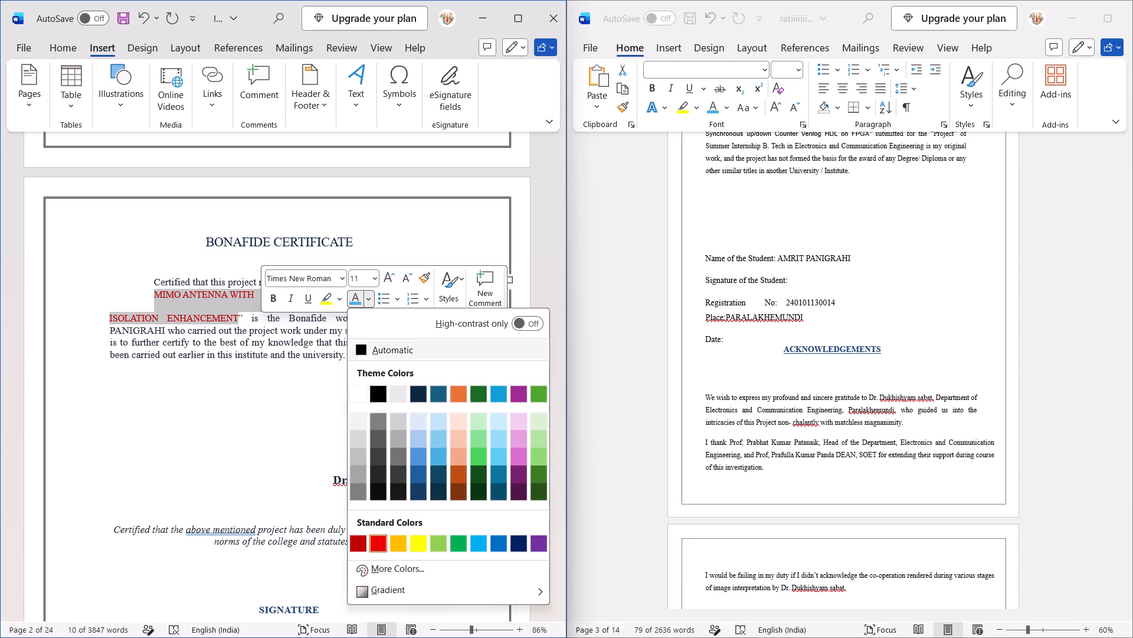
click(376, 400)
click(264, 395)
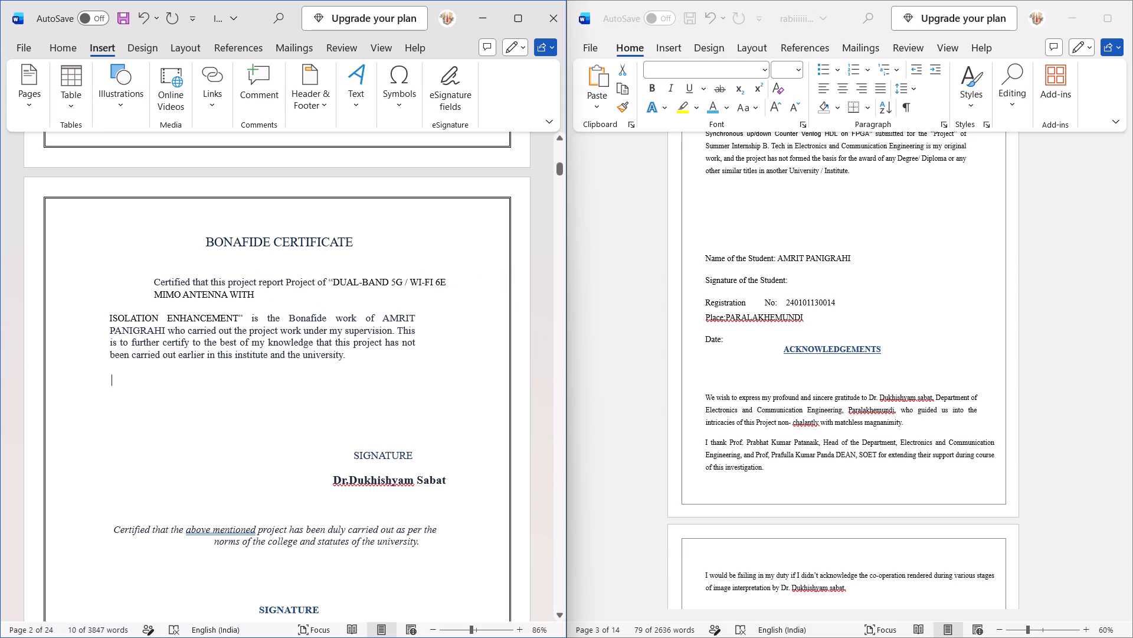
Join "ISOLATION ENHANCEMENT" onto the preceding line so the certificate text forms a single paragraph.
click(110, 318)
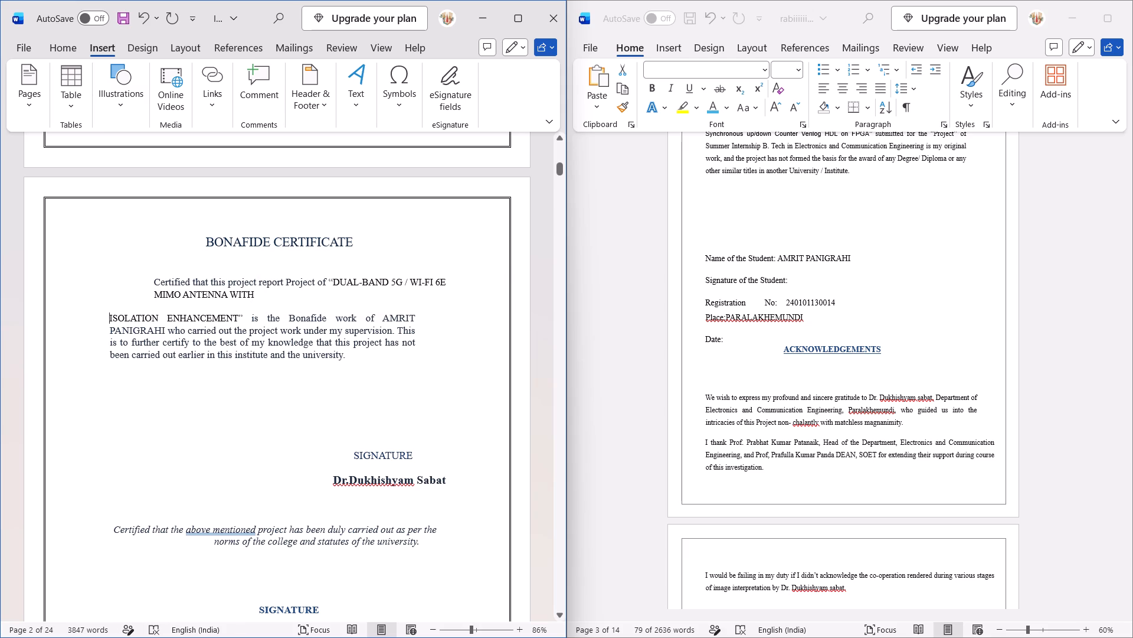
key(BackSpace)
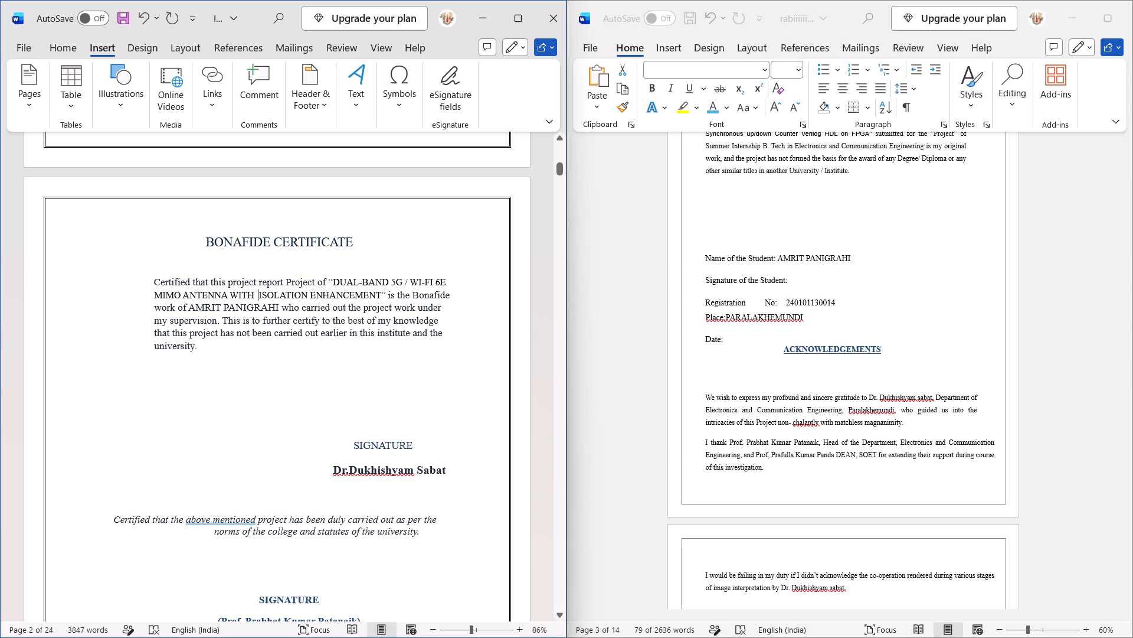
Make the full antenna project title in the certificate paragraph bold.
drag(334, 281, 369, 292)
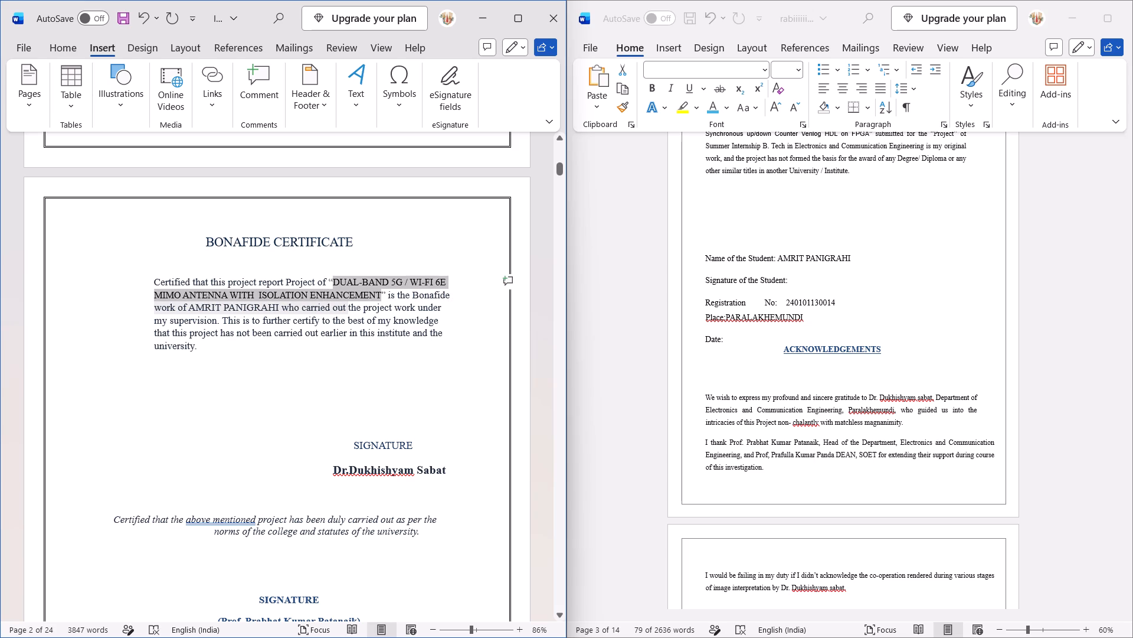
drag(369, 292, 369, 292)
click(381, 269)
click(267, 255)
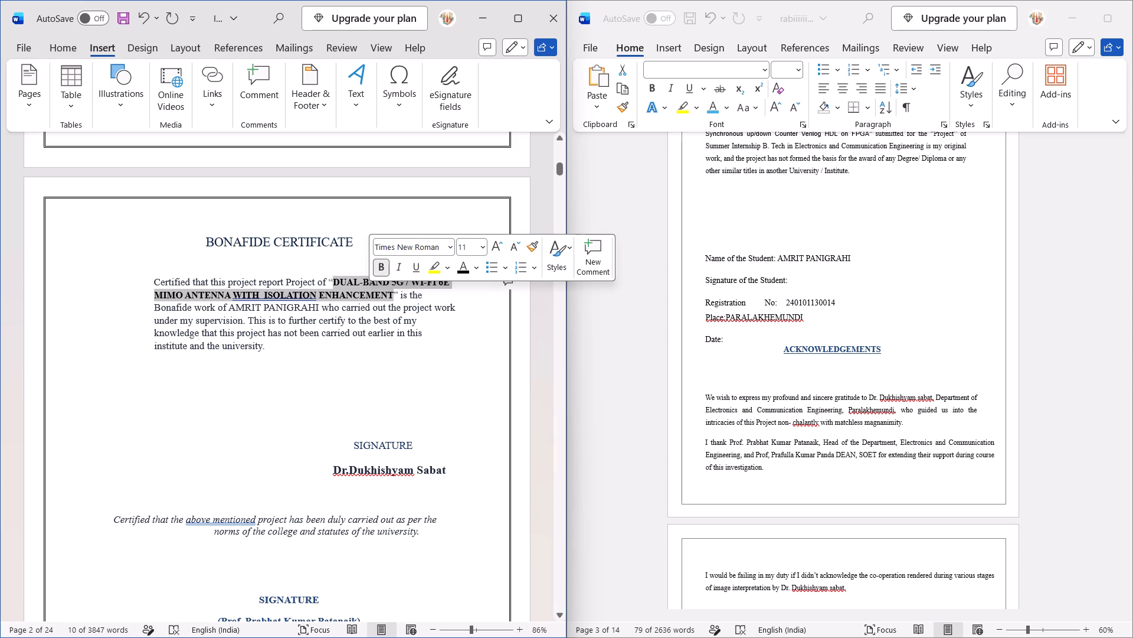
Replace the student name after "Bonafide work of" with the name of the first student listed on the cover page.
click(227, 308)
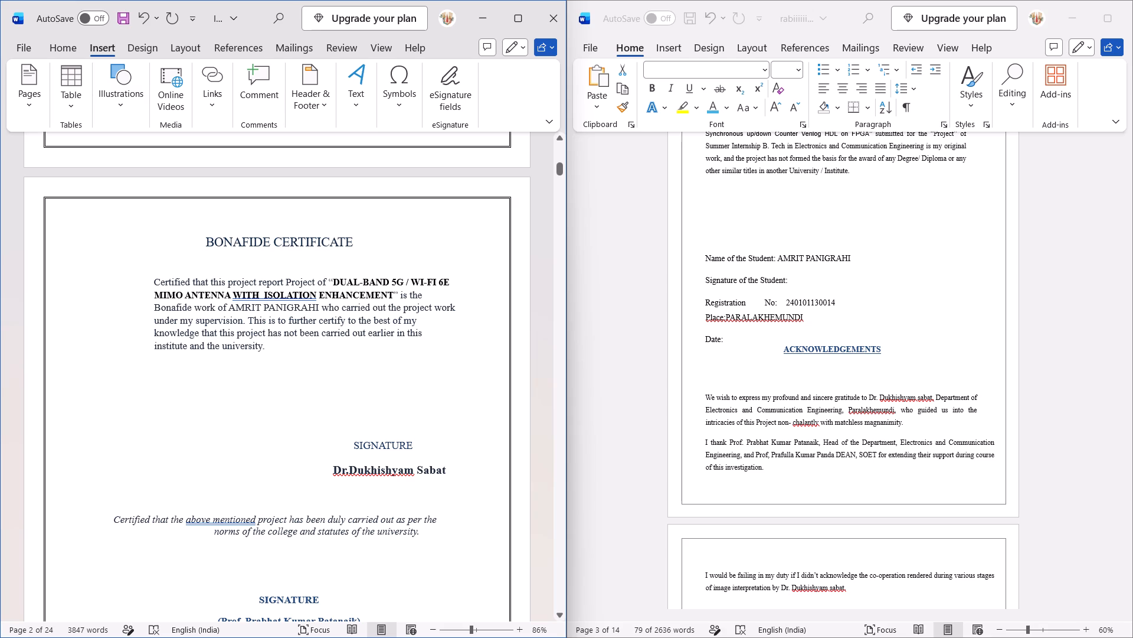
click(316, 308)
key(Right)
key(BackSpace)
key(BackSpace)
key(BackSpace)
key(BackSpace)
key(BackSpace)
key(BackSpace)
key(BackSpace)
key(BackSpace)
key(BackSpace)
key(BackSpace)
key(BackSpace)
key(BackSpace)
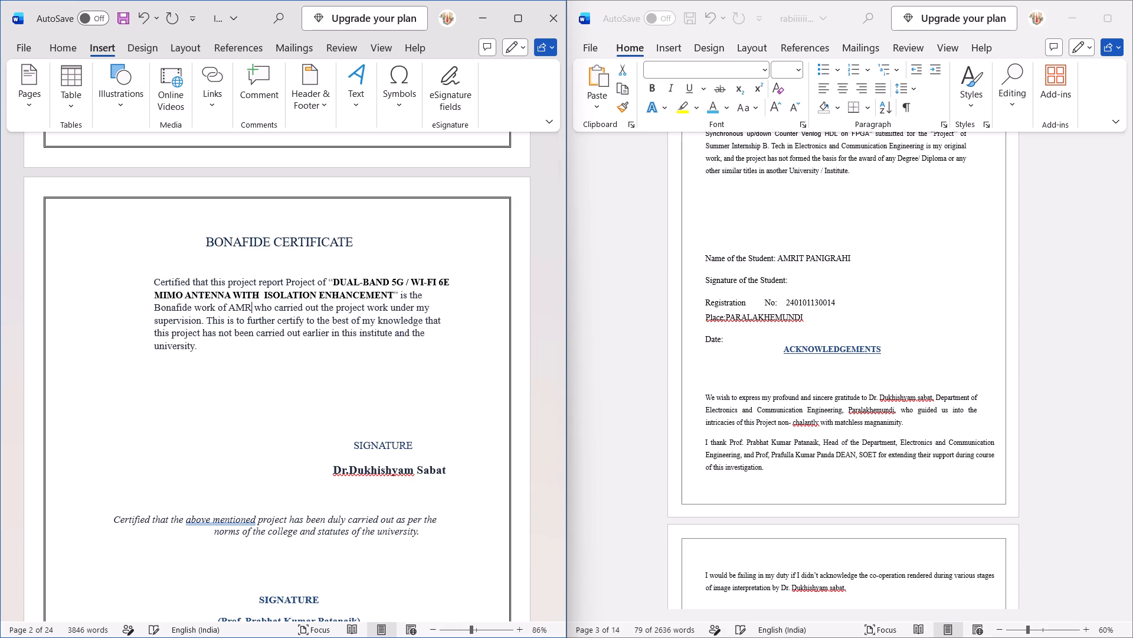
key(BackSpace)
key(BackSpace)
key(BackSpace)
key(shift+l)
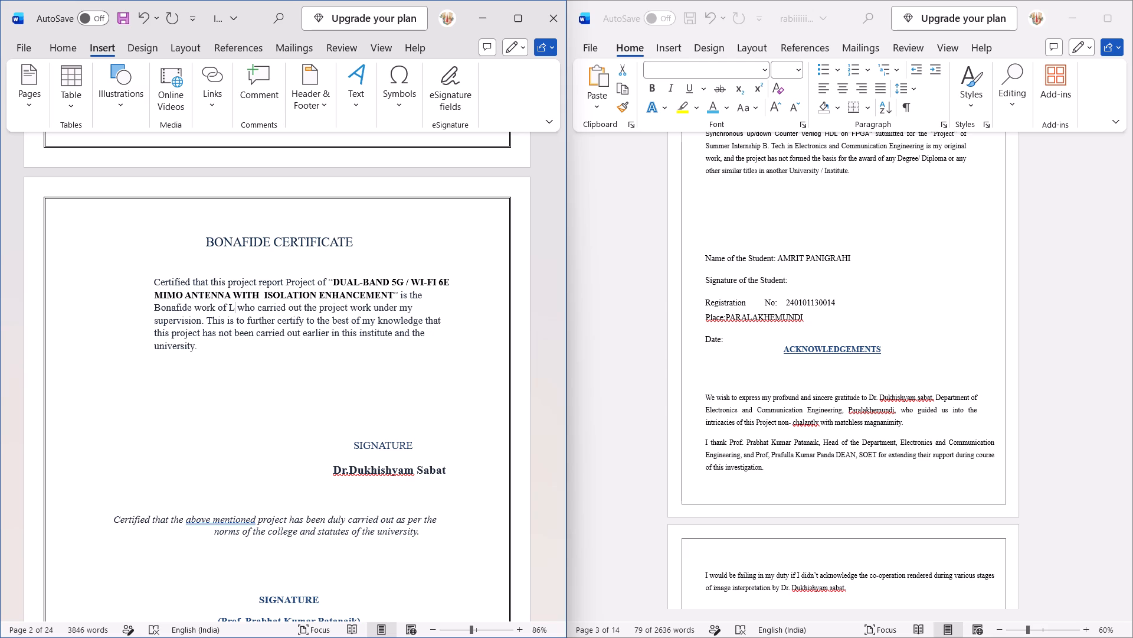
key(BackSpace)
key(shift+l)
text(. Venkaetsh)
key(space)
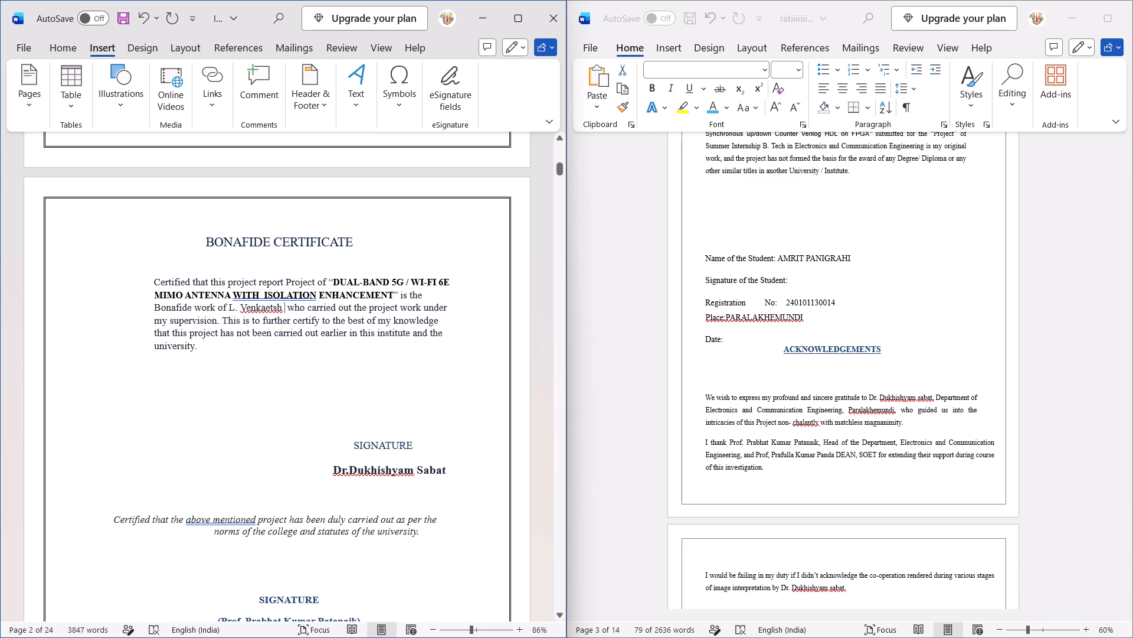
Make the newly entered student name in the certificate bold.
drag(228, 308, 238, 307)
drag(238, 307, 258, 304)
click(268, 280)
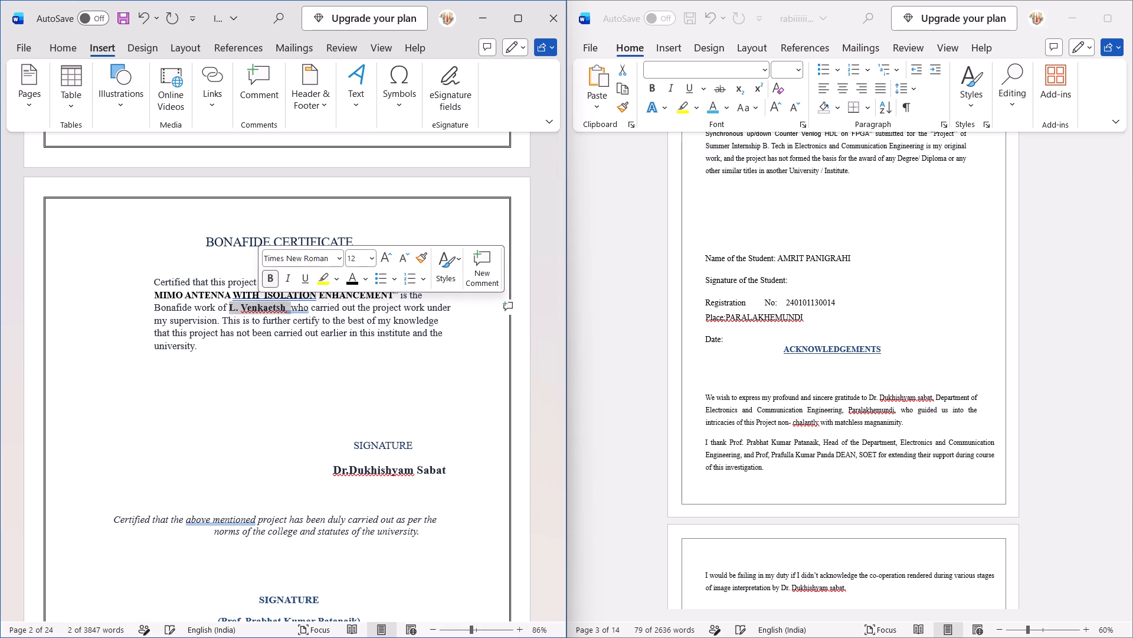
click(284, 363)
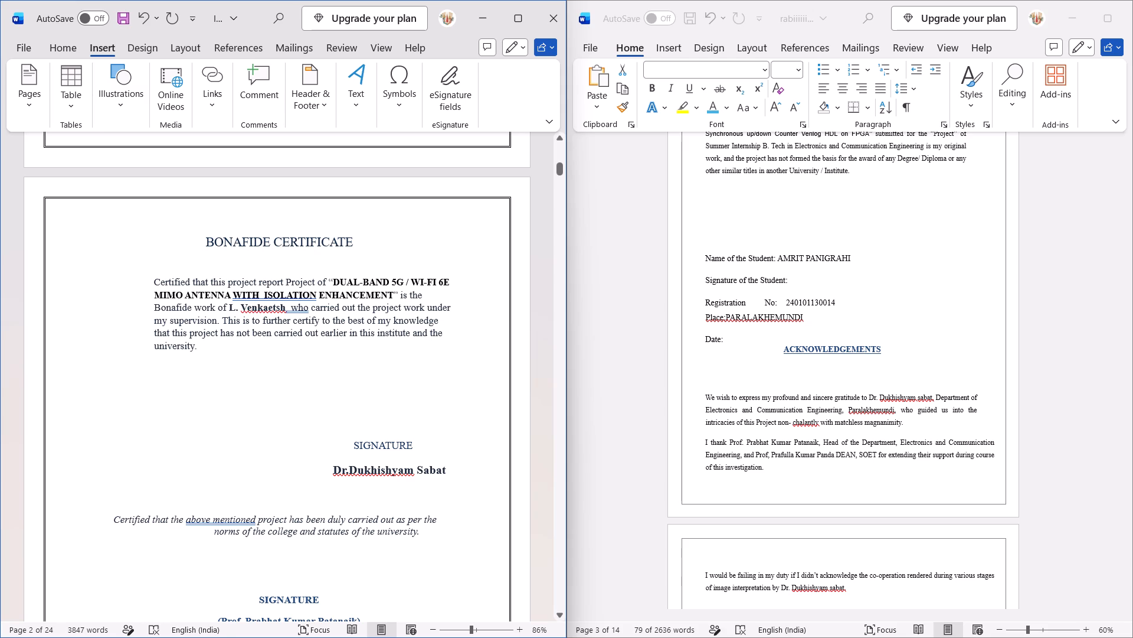
Correct the misspelled student name in the certificate to match the cover page and remove the extra space after it.
click(266, 311)
key(t)
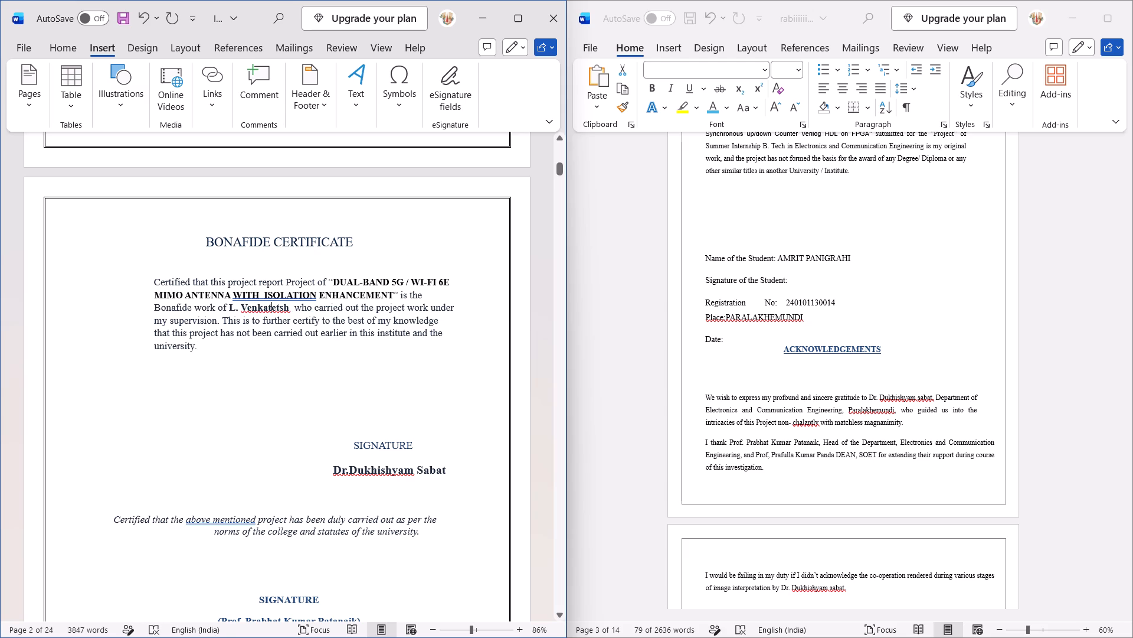
click(279, 307)
key(BackSpace)
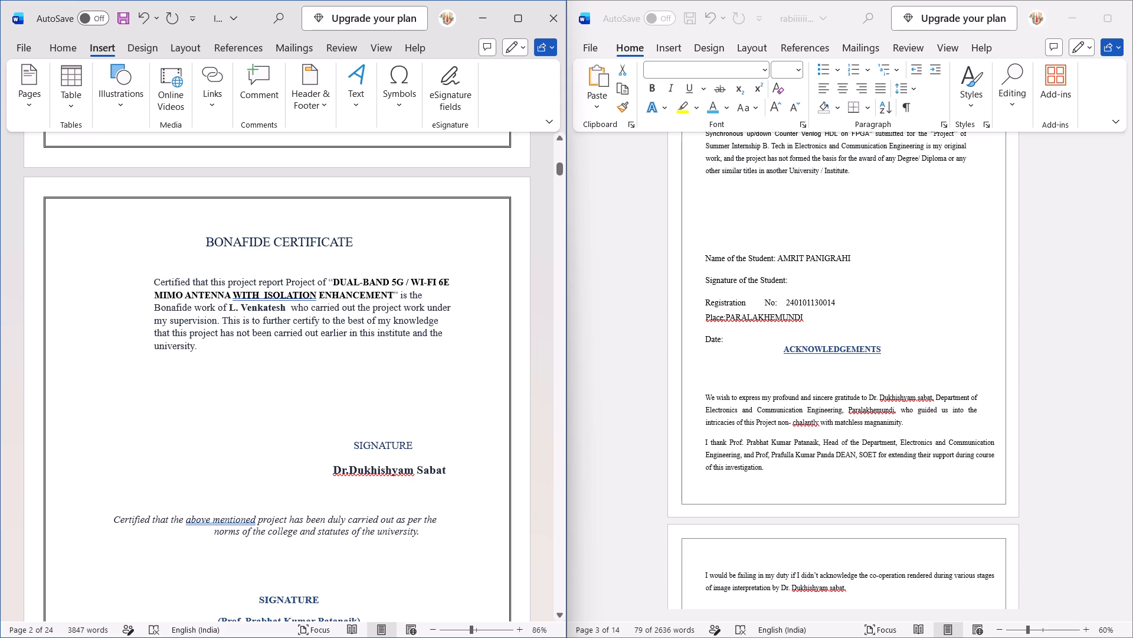
click(293, 311)
key(BackSpace)
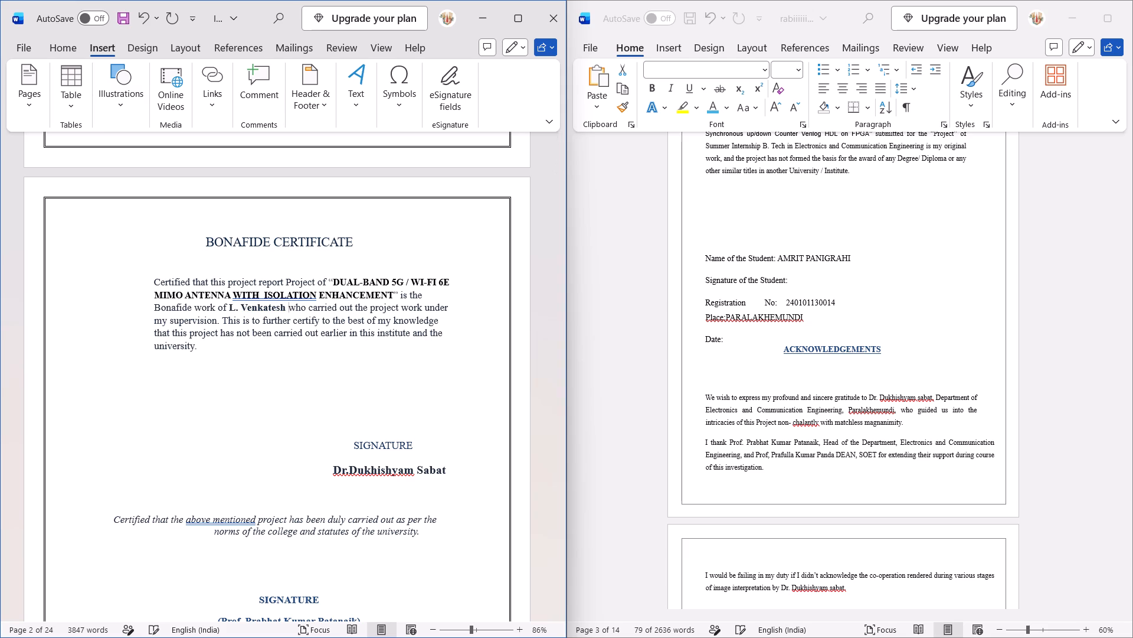
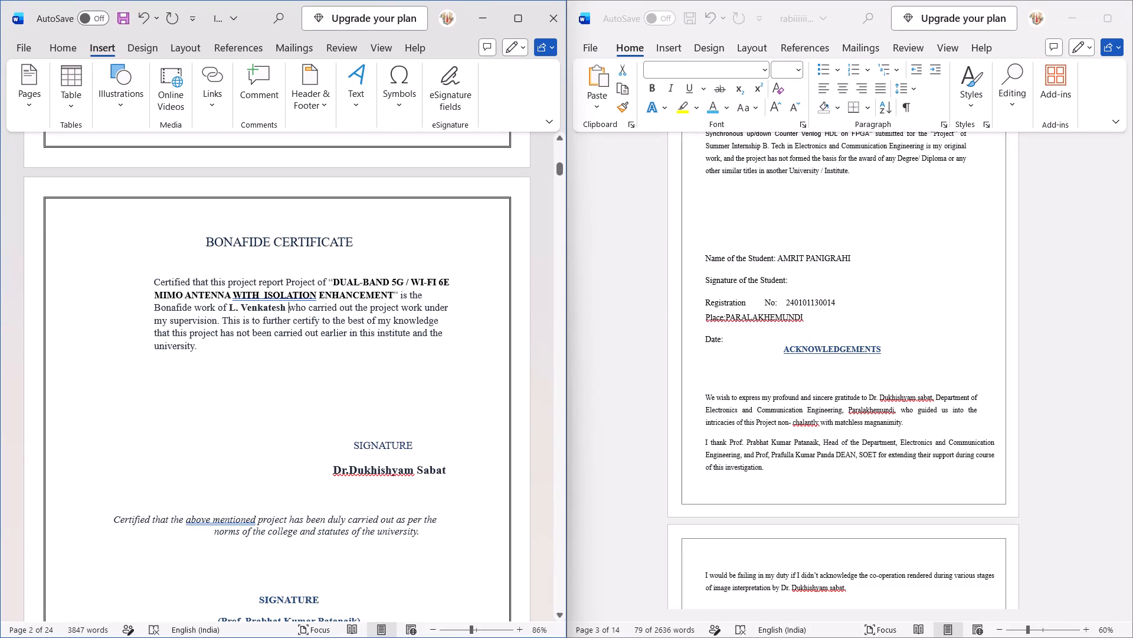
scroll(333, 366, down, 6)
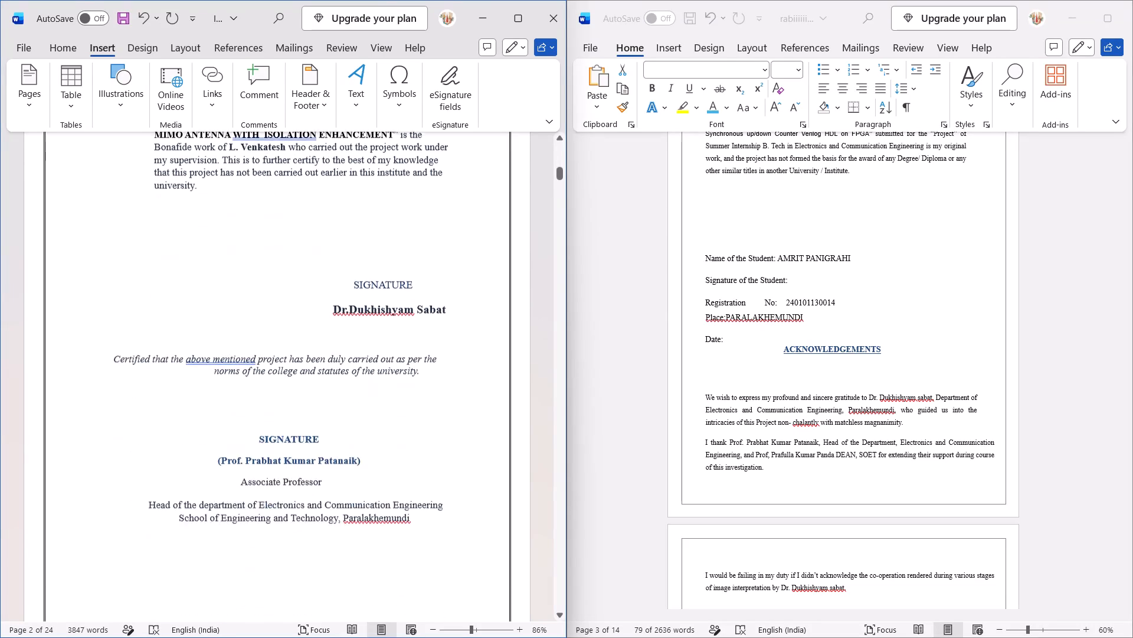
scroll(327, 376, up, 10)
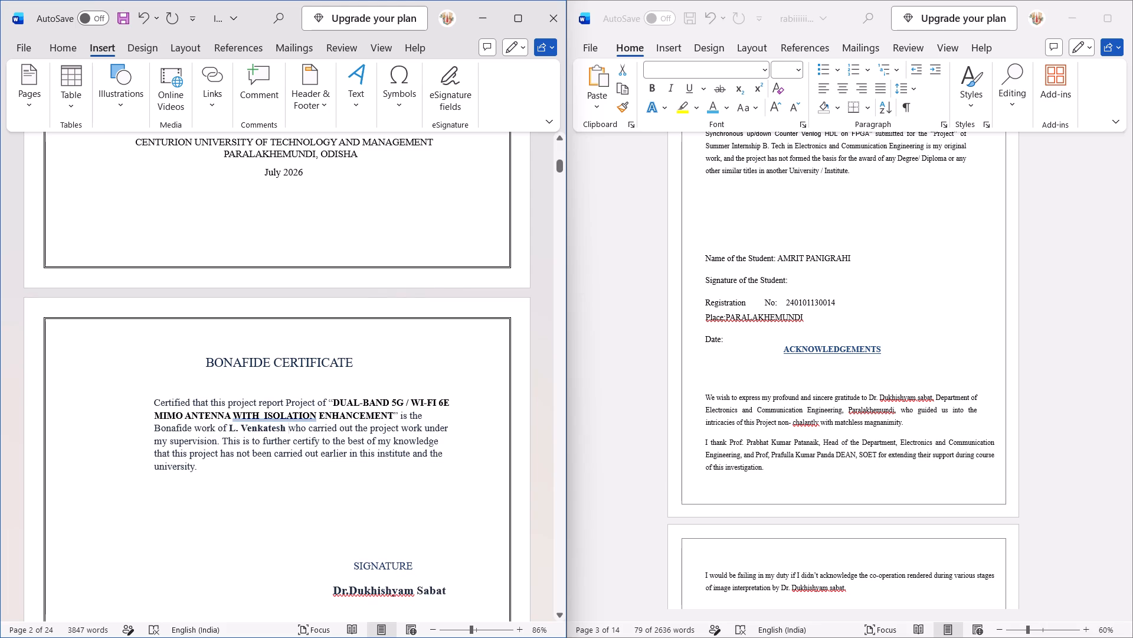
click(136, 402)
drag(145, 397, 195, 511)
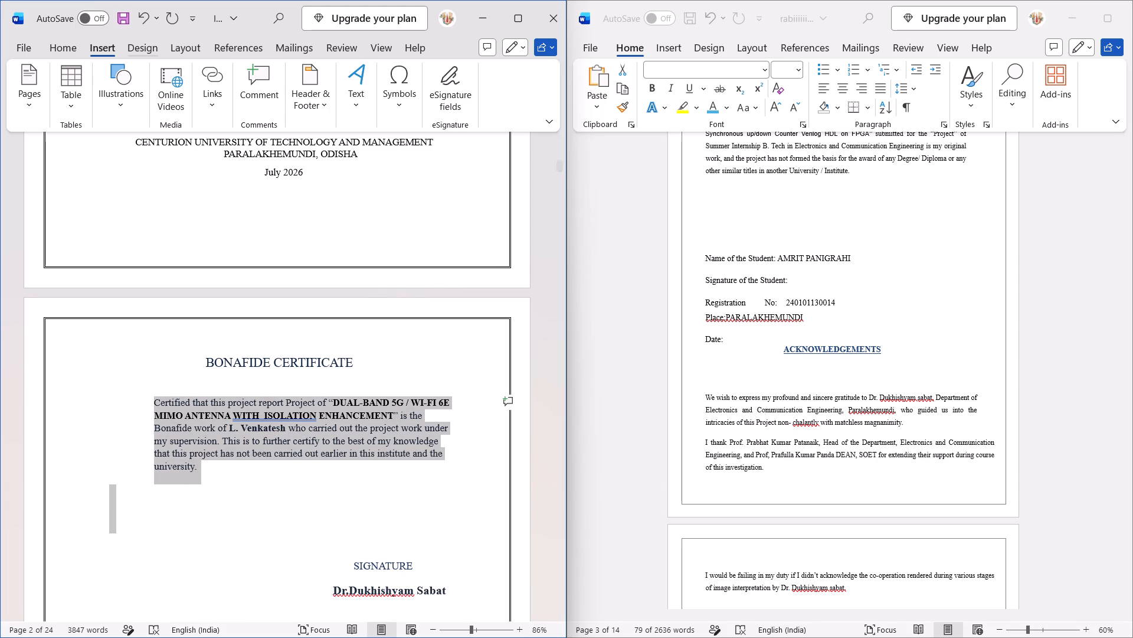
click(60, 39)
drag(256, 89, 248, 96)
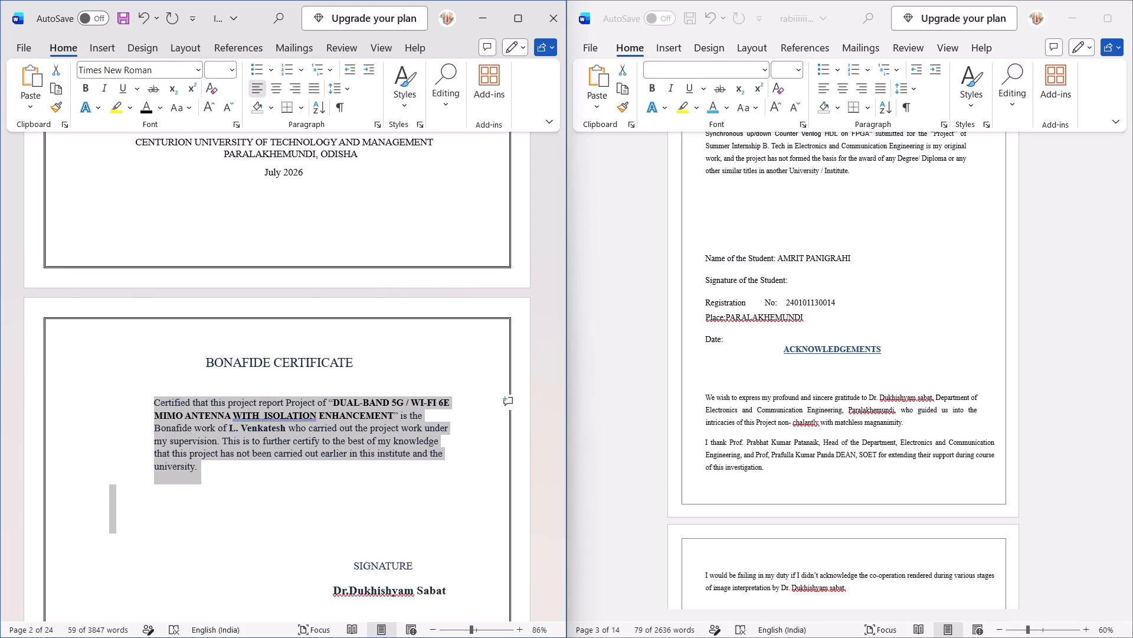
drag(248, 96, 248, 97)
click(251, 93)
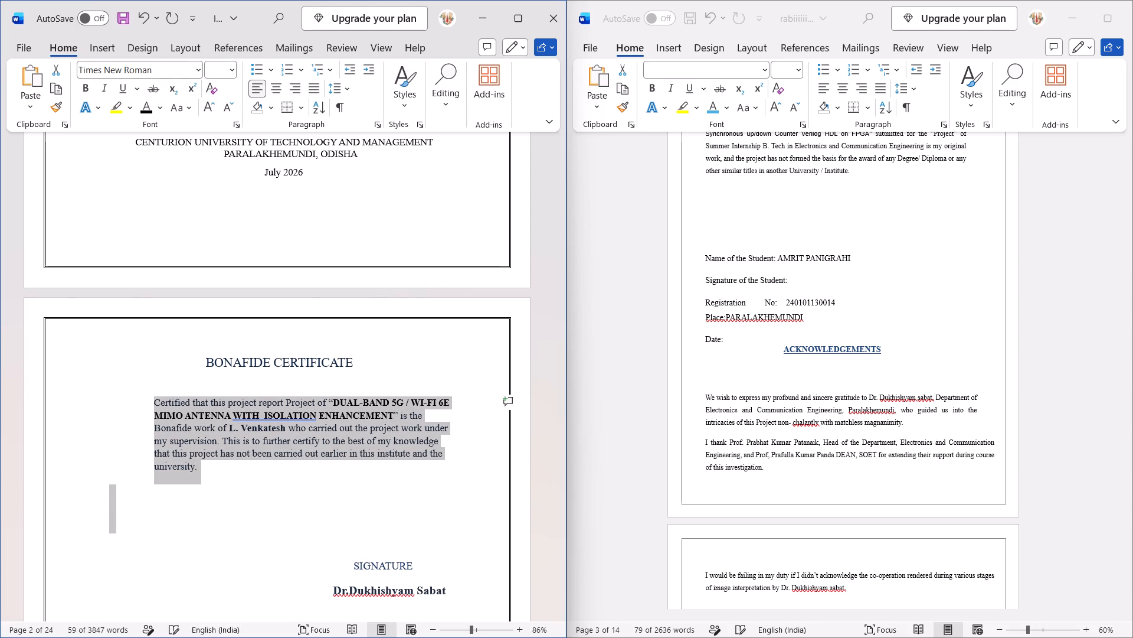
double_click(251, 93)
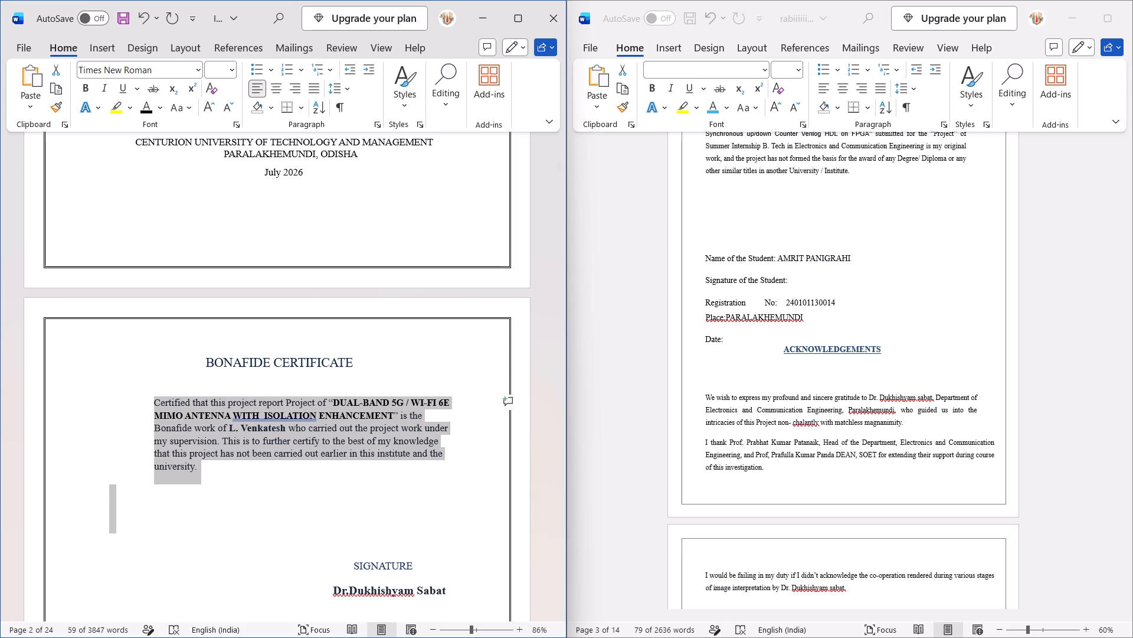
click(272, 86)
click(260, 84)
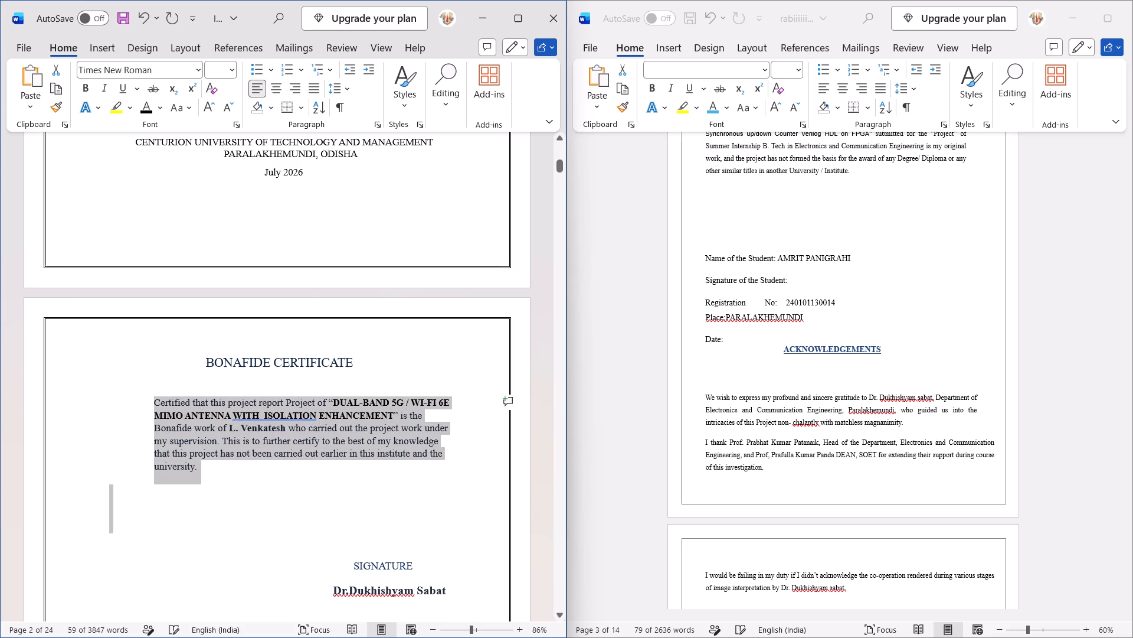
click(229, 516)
Set the font size of the Bonafide Certificate's body paragraph to 12.
scroll(228, 517, down, 3)
drag(149, 294, 157, 330)
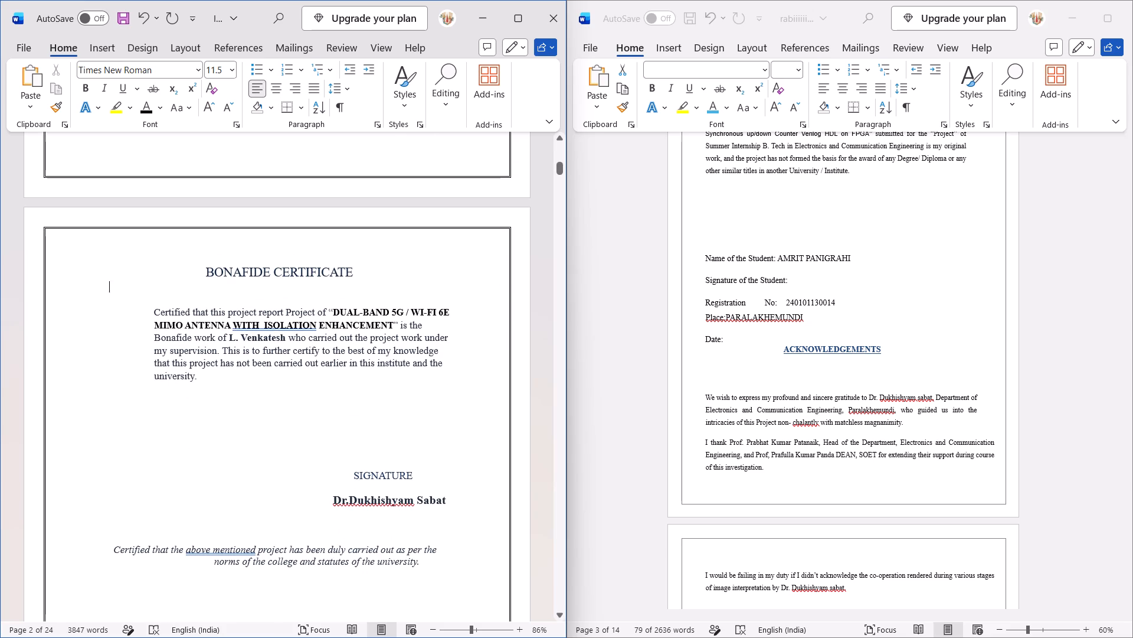
drag(157, 330, 194, 375)
click(207, 71)
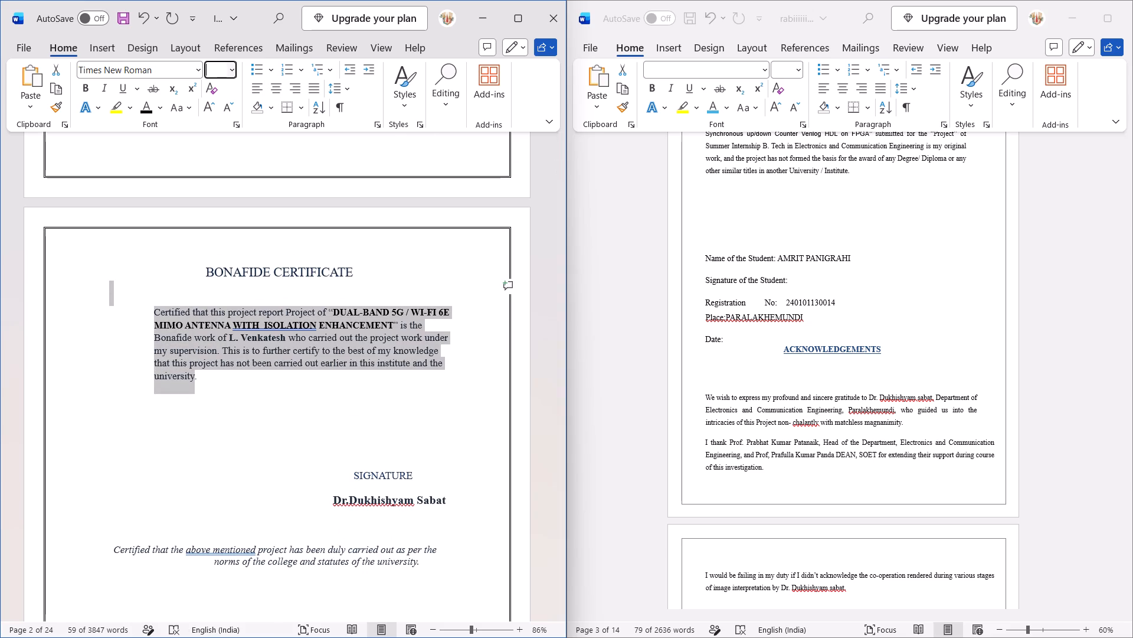
text(12)
key(Return)
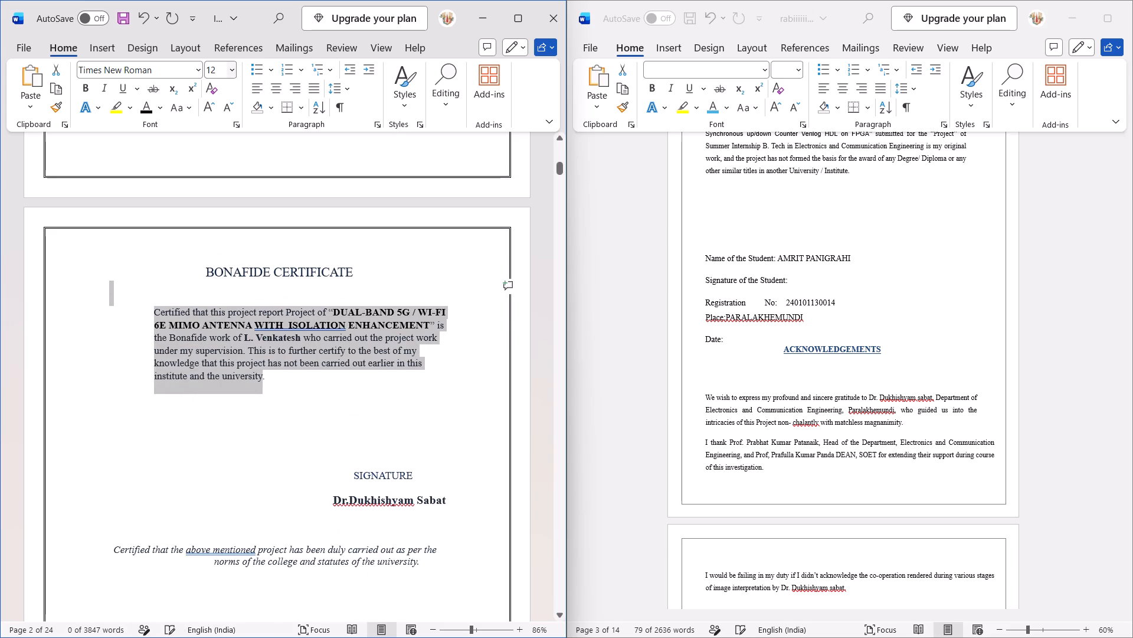
click(237, 434)
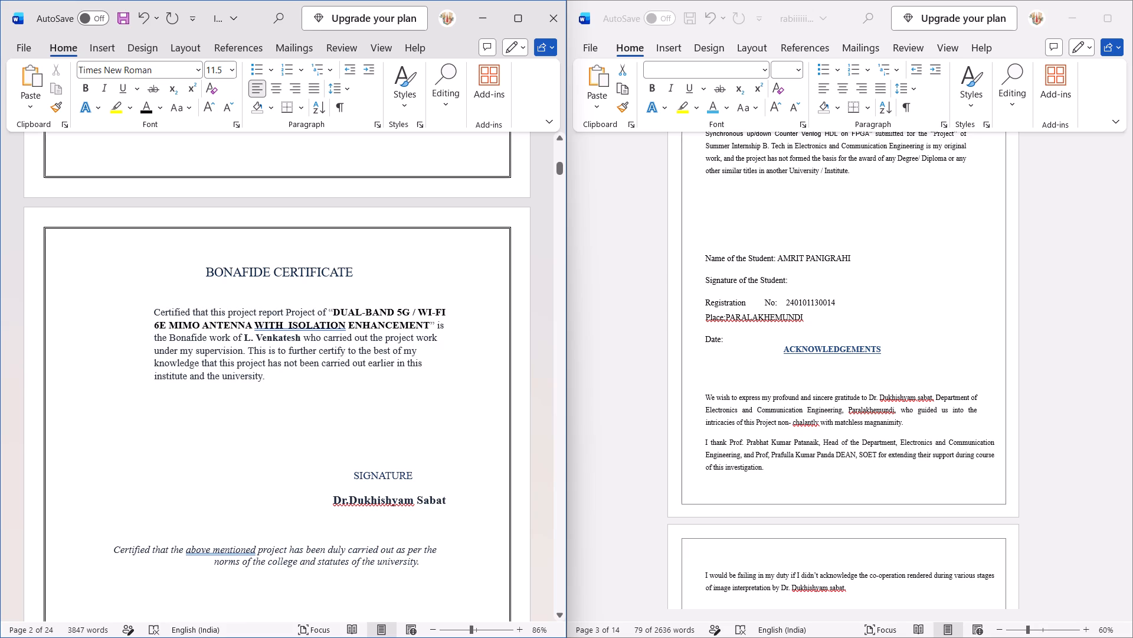
Justify the body paragraph of the Bonafide Certificate after trying the other alignments.
click(130, 306)
drag(140, 302, 277, 393)
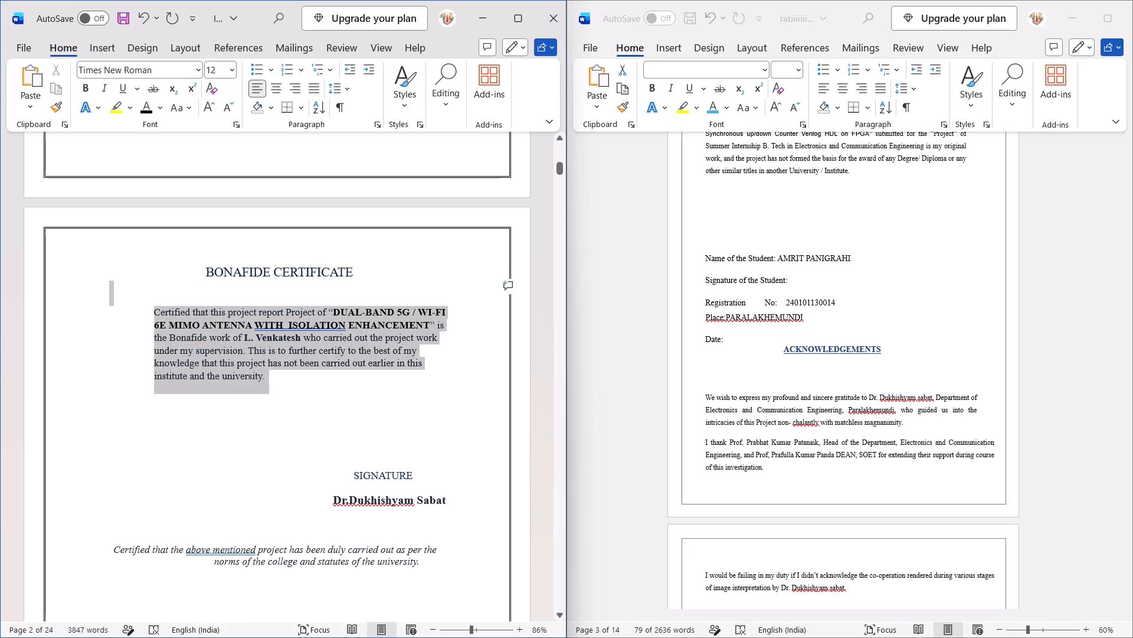
drag(277, 393, 278, 393)
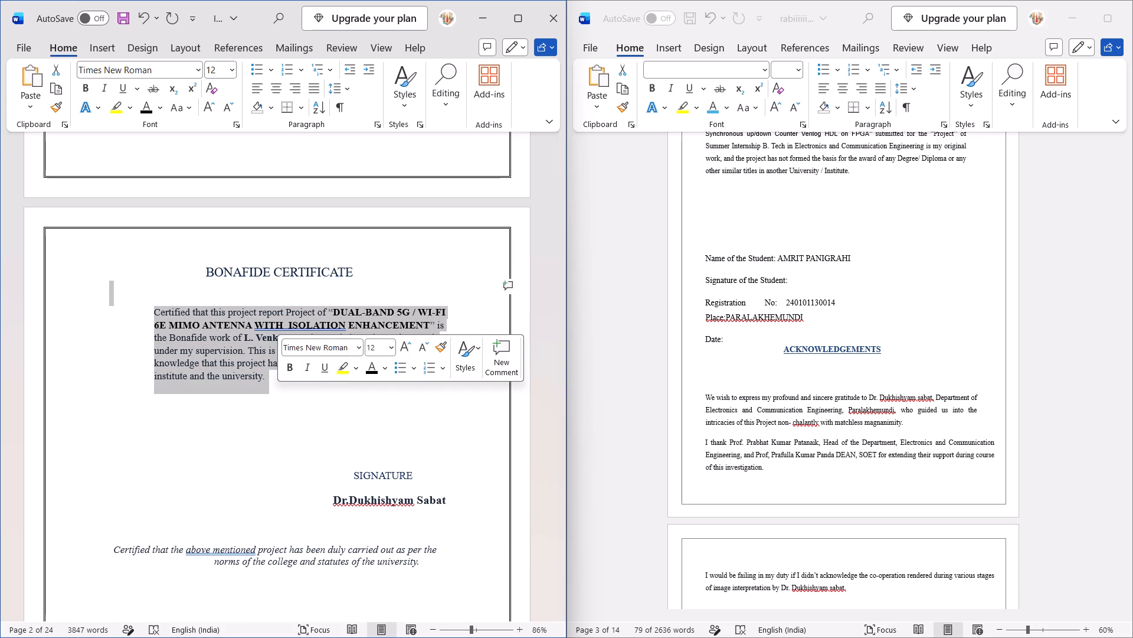
click(257, 94)
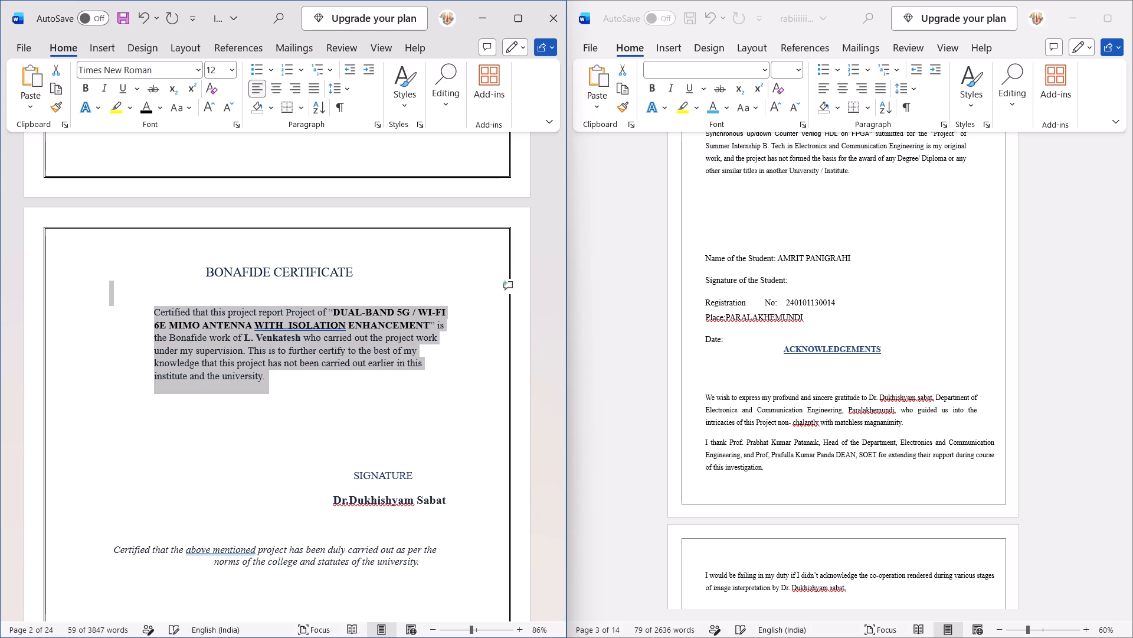
click(253, 94)
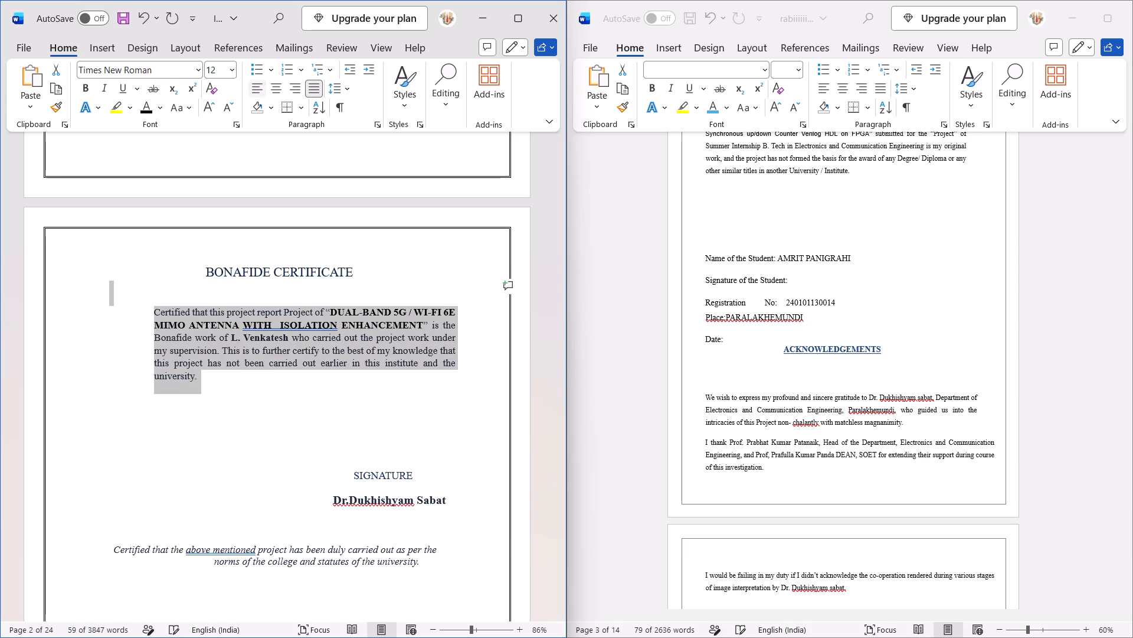
click(253, 94)
click(309, 84)
click(293, 90)
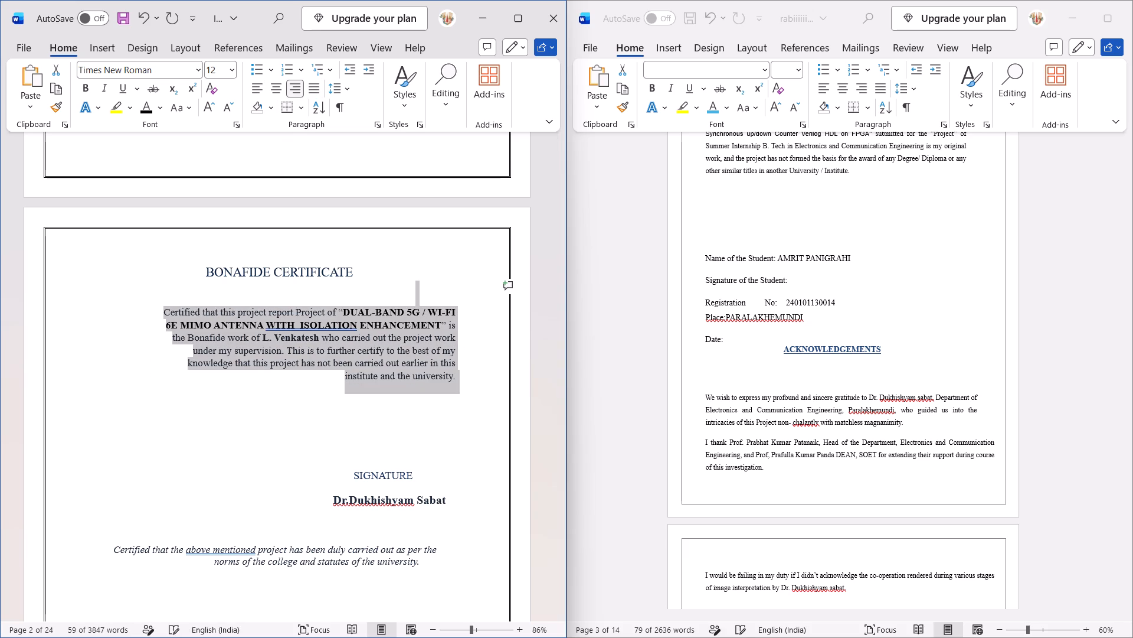
click(275, 92)
click(260, 92)
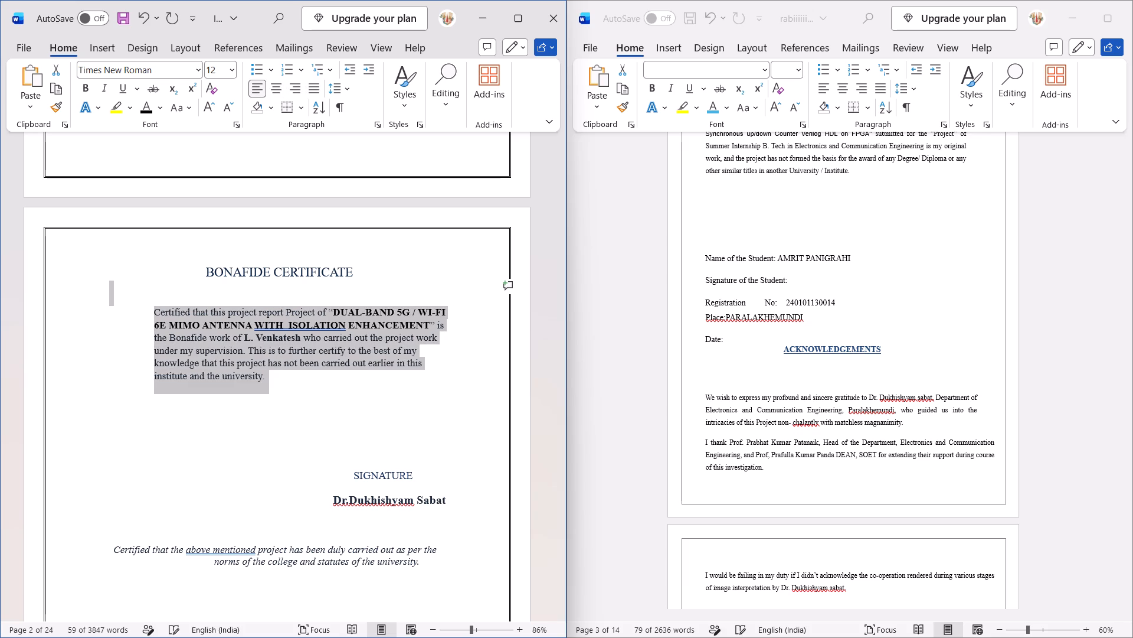
click(313, 90)
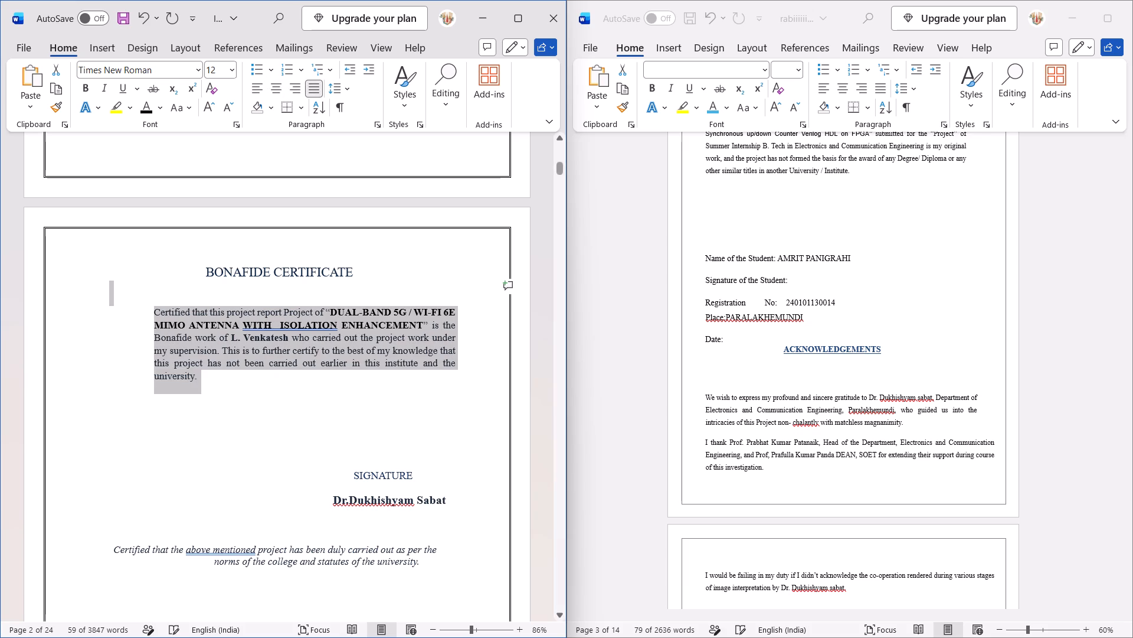
click(291, 431)
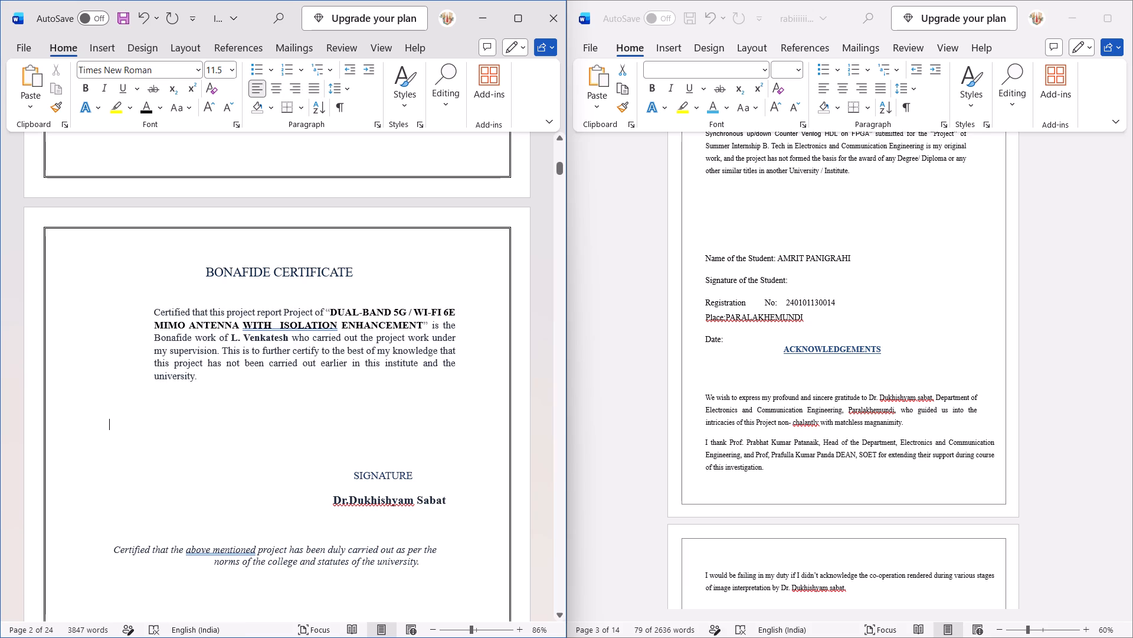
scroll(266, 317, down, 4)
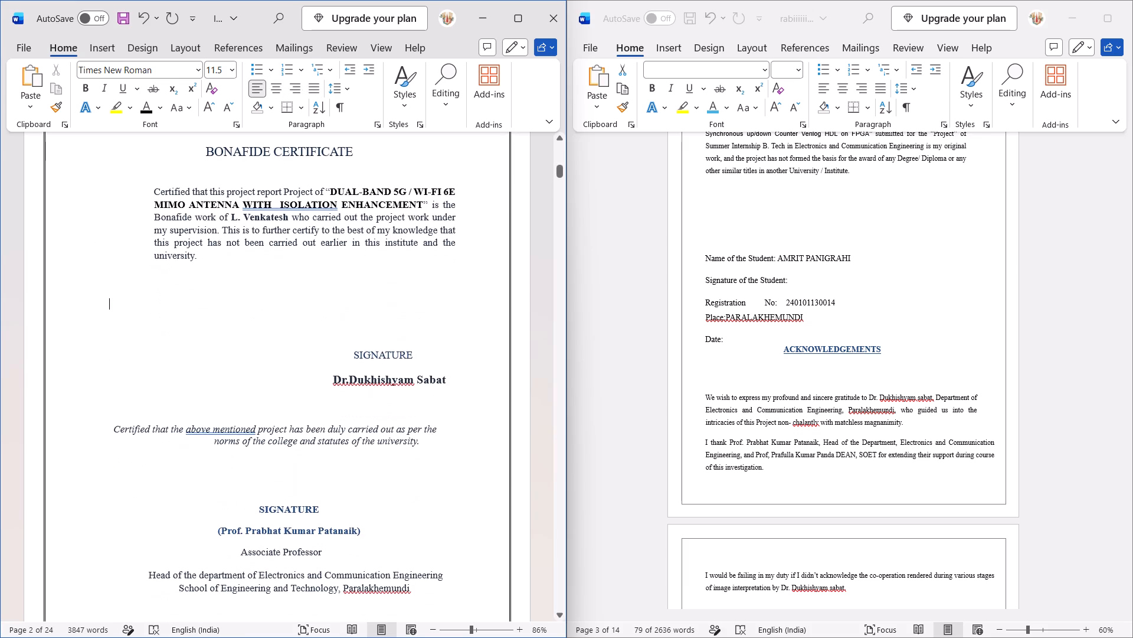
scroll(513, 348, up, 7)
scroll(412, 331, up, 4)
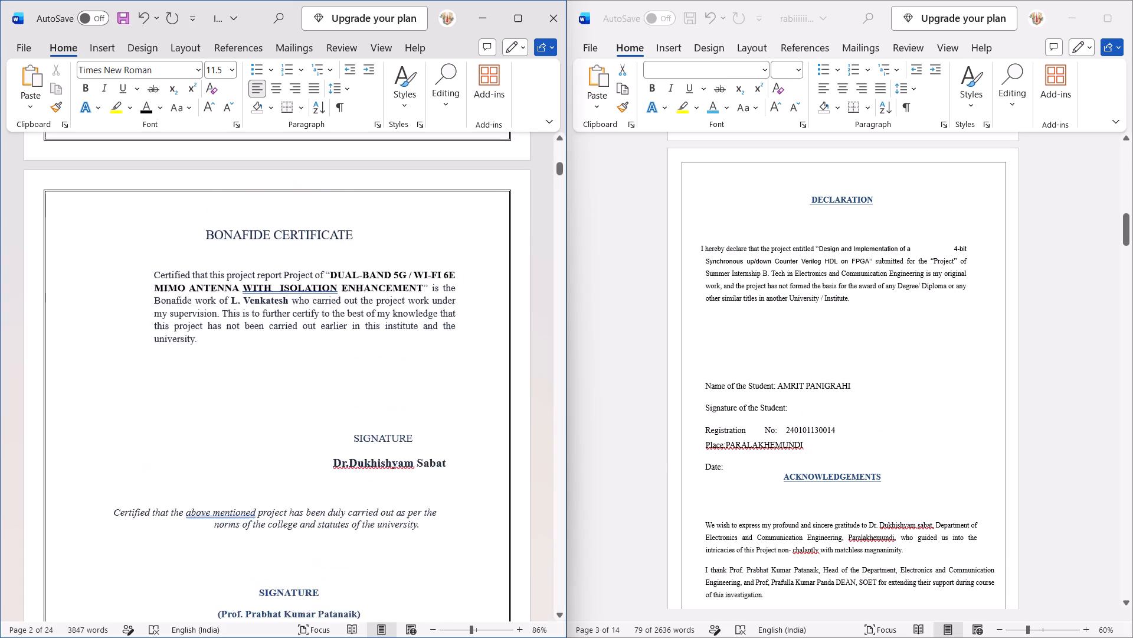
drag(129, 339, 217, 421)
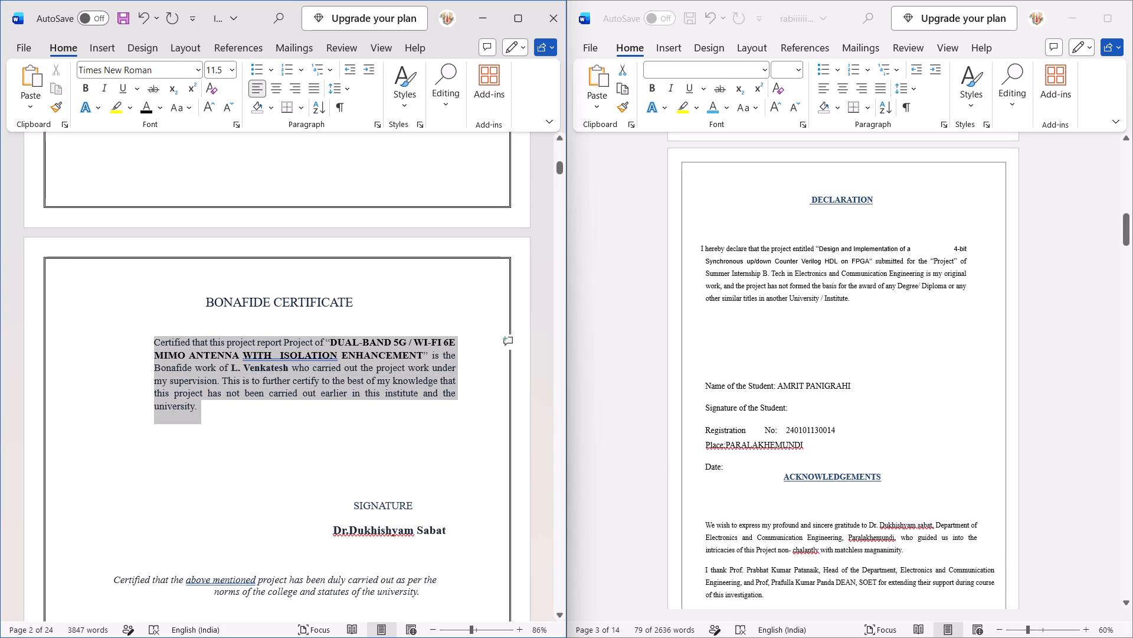
Review the rest of the Bonafide Certificate and the Declaration page for text carried over from the reference report.
drag(217, 421, 218, 422)
click(223, 427)
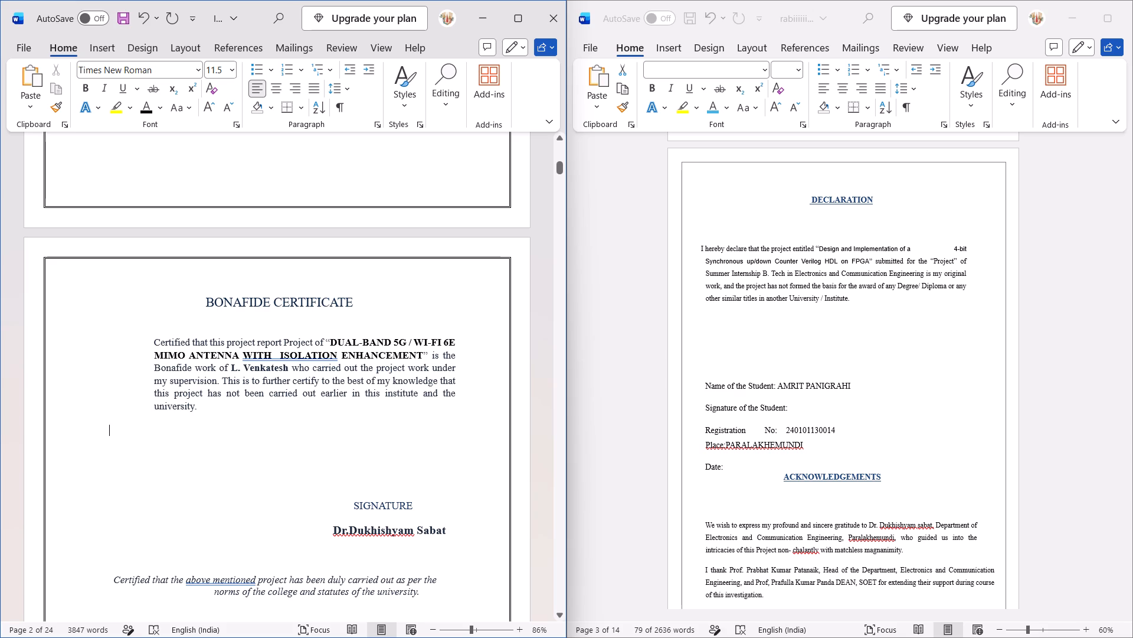
scroll(295, 418, down, 1)
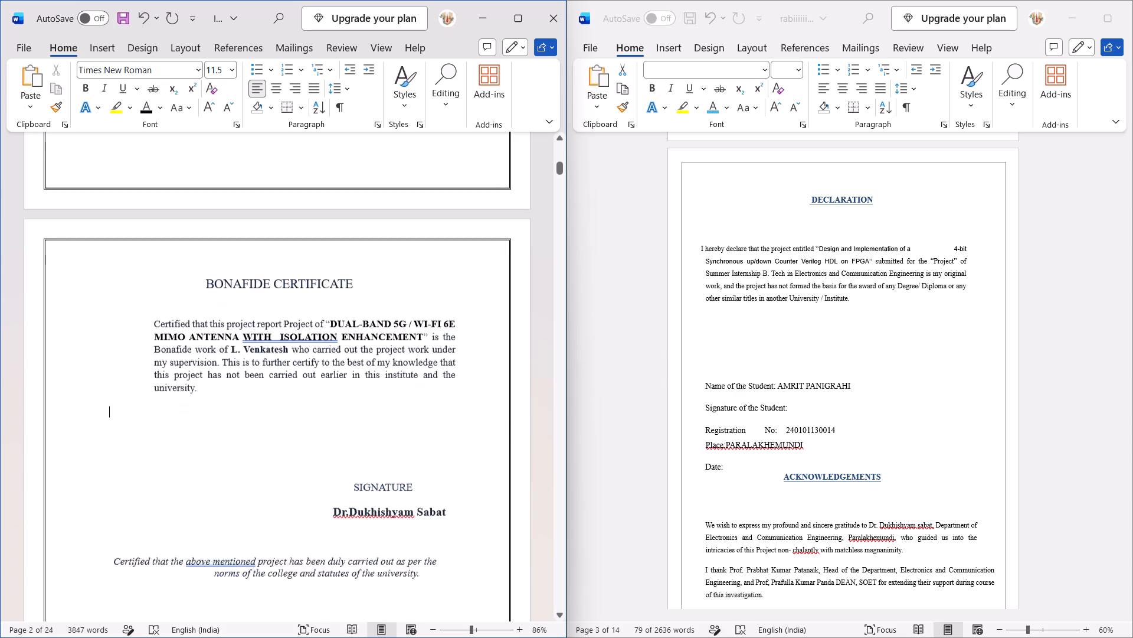
scroll(295, 421, down, 2)
scroll(199, 374, down, 5)
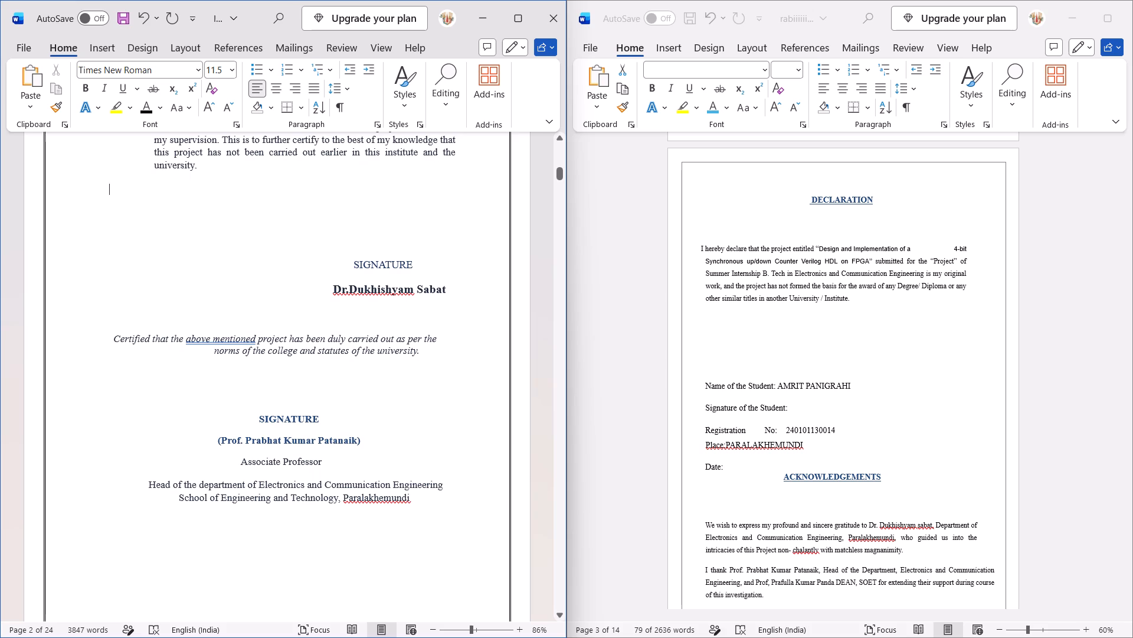
scroll(209, 392, down, 9)
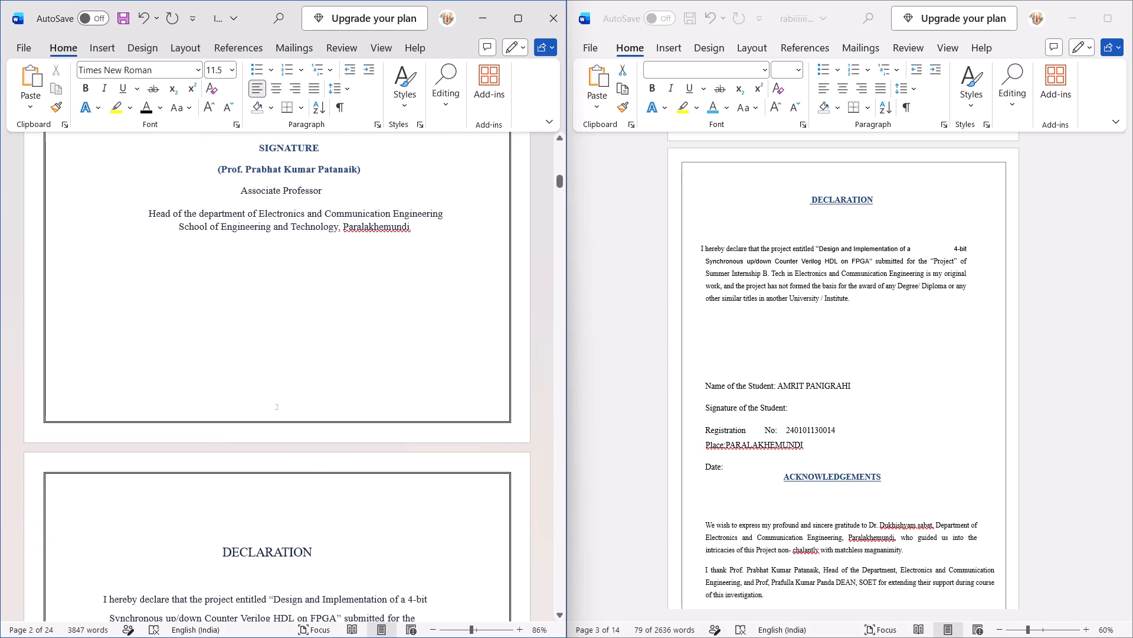
scroll(218, 393, up, 2)
scroll(220, 401, down, 14)
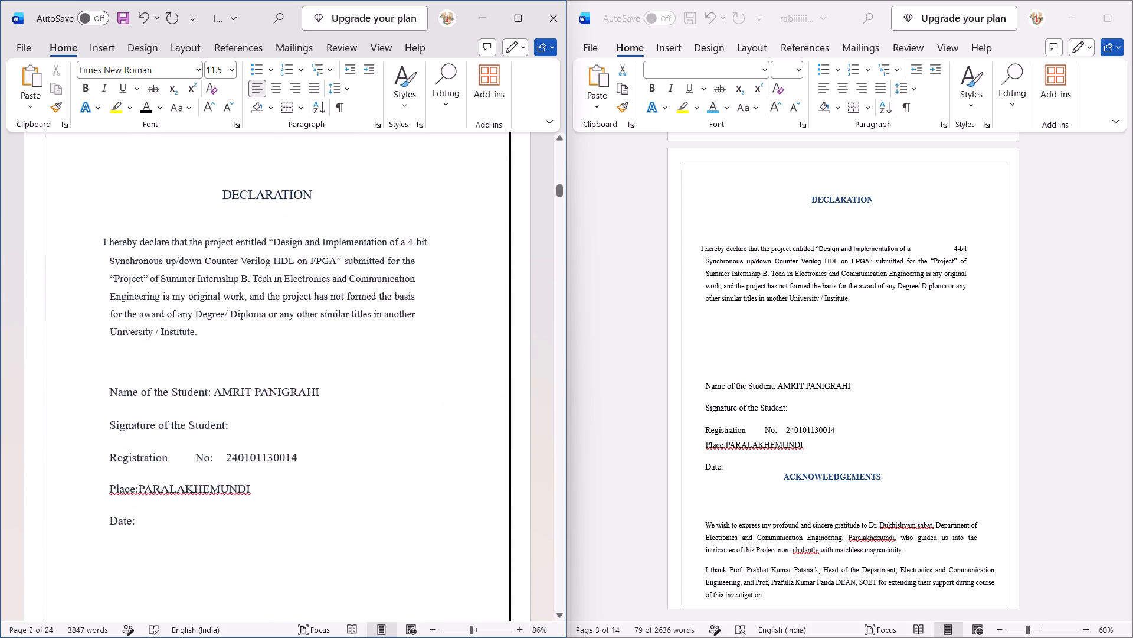
scroll(220, 413, up, 1)
scroll(220, 413, down, 3)
scroll(220, 413, up, 3)
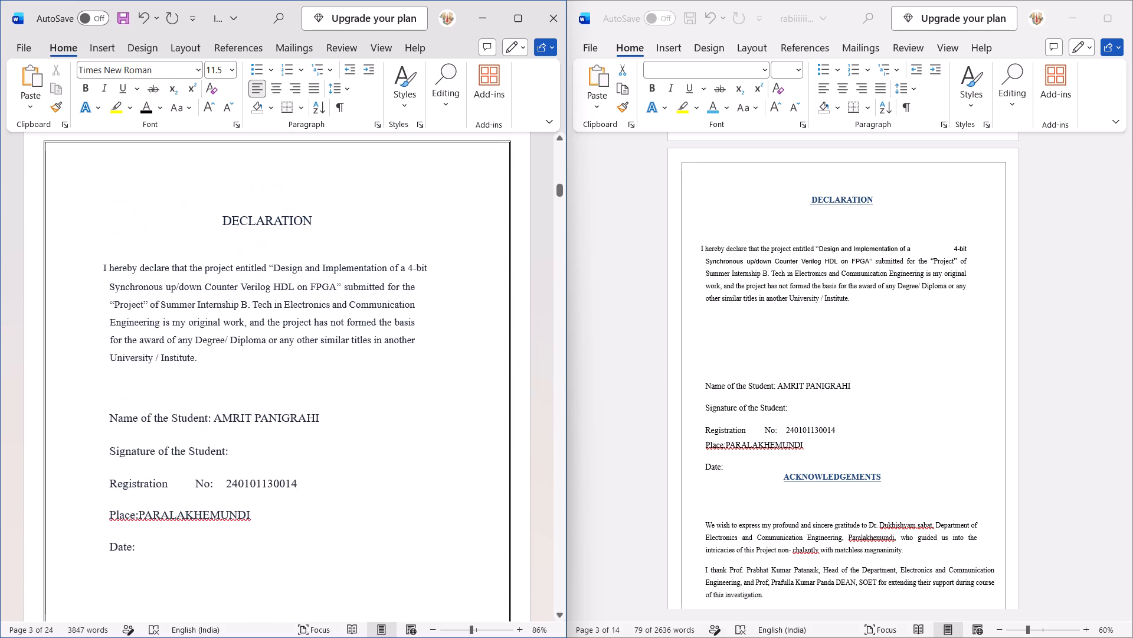
scroll(296, 285, up, 8)
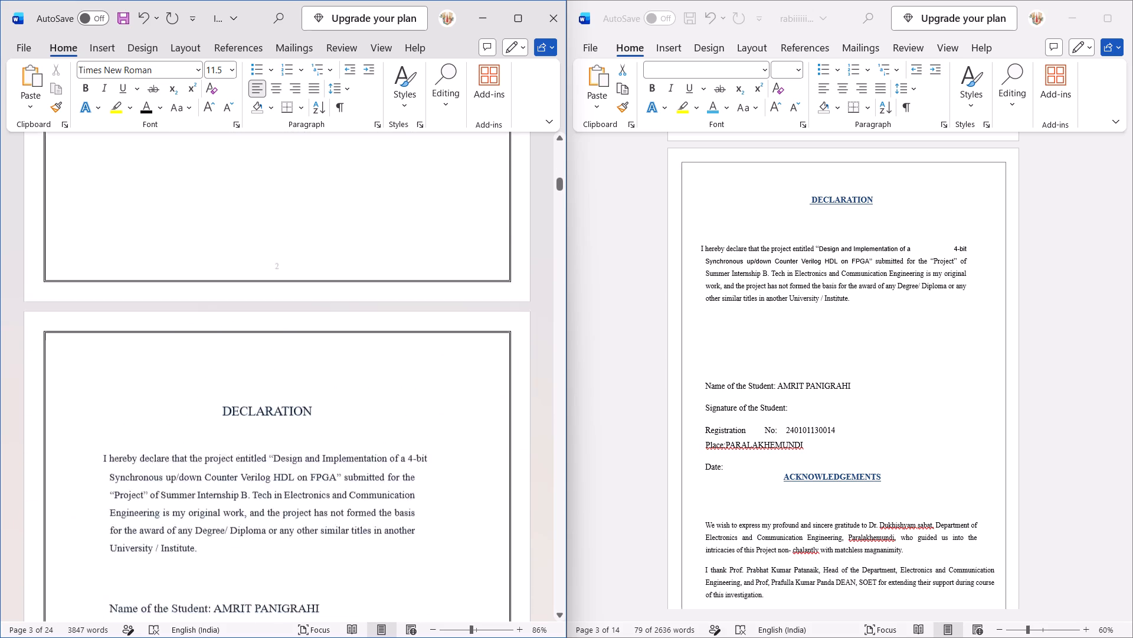
scroll(280, 300, up, 18)
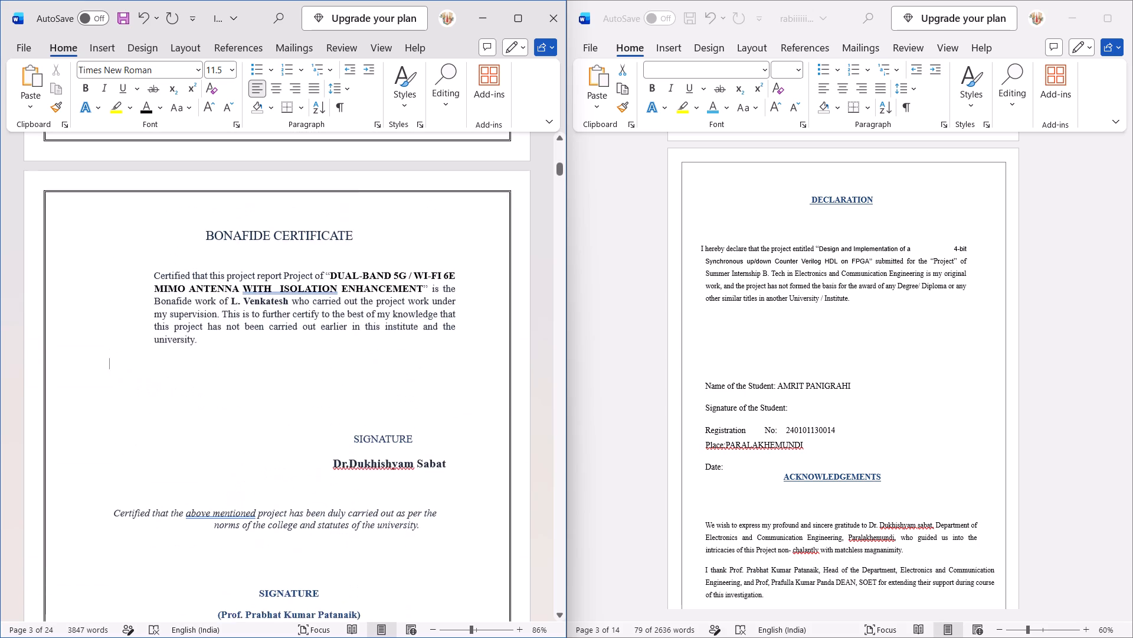
Replace the project title in the Declaration with "DUAL-BAND 5G / WI-FI 6E MIMO ANTENNA WITH ISOLATION ENHANCEMENT", copied from the Bonafide Certificate.
drag(330, 282, 414, 298)
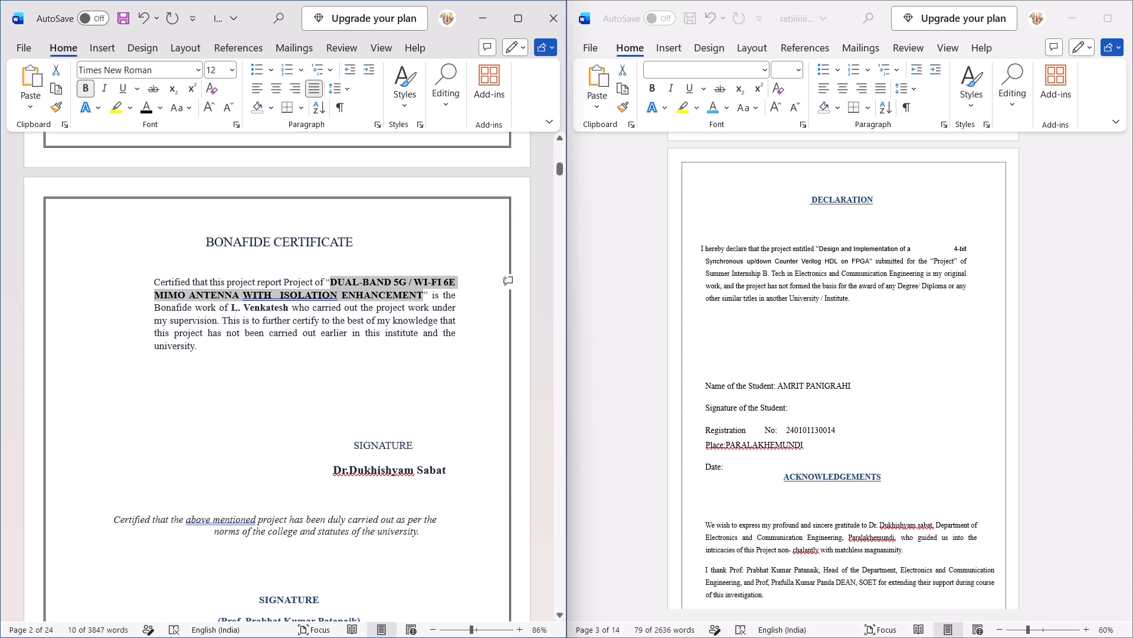
key(ctrl+c)
scroll(411, 333, down, 9)
scroll(333, 428, down, 14)
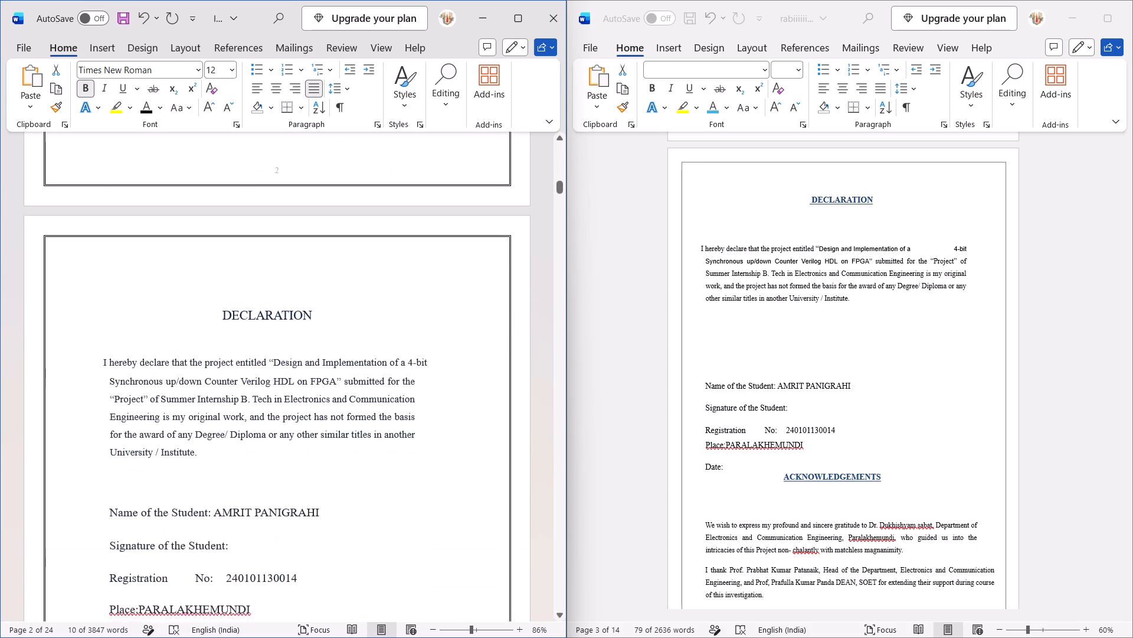
drag(273, 357, 303, 377)
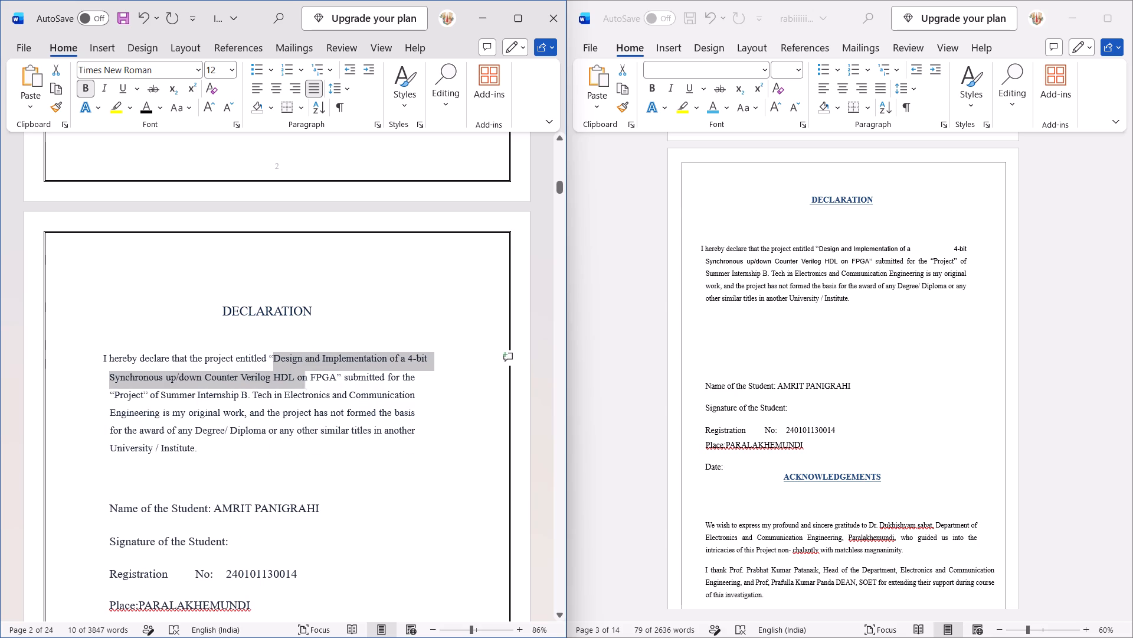
drag(303, 377, 330, 379)
key(ctrl+v)
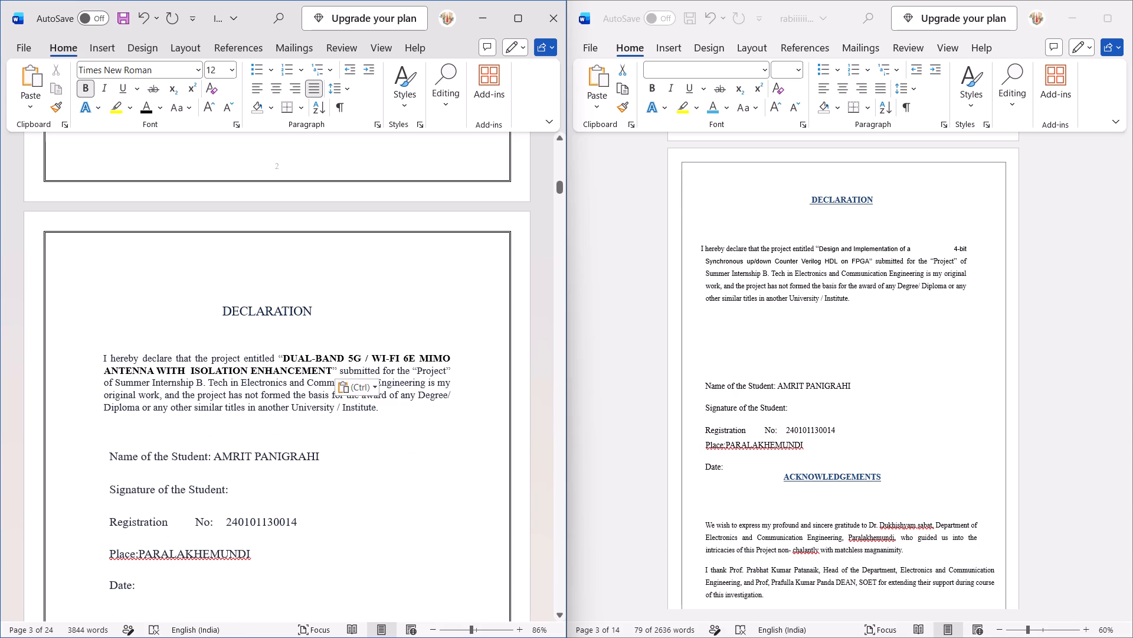
scroll(313, 360, down, 2)
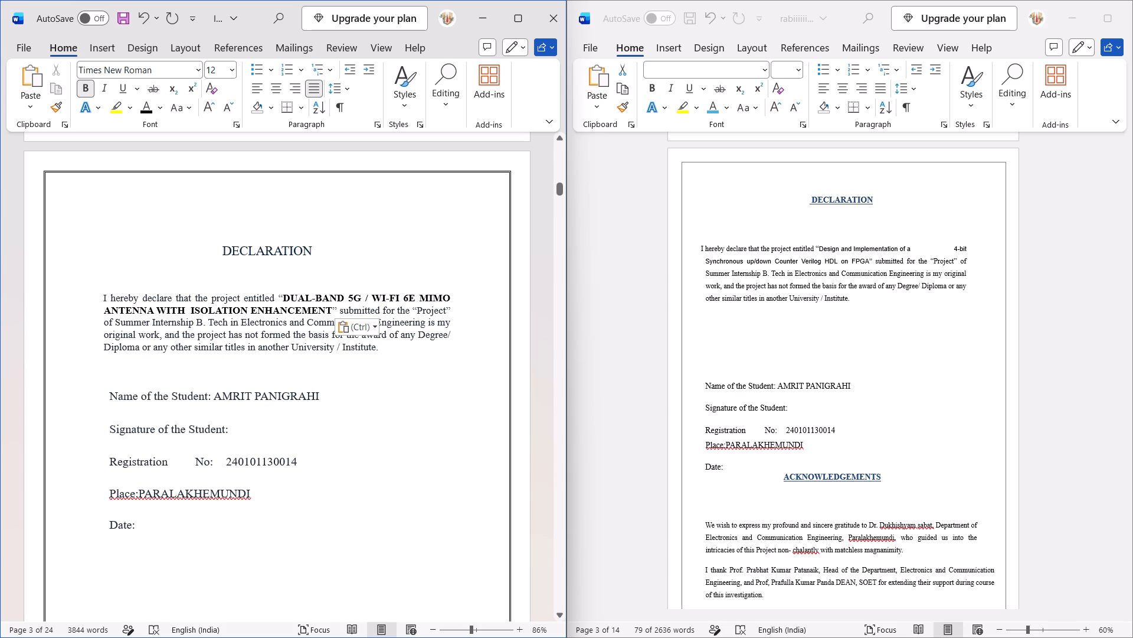
Replace the student name in the Declaration's "Name of the Student" line with the first student listed on the cover page.
click(380, 412)
scroll(272, 331, down, 1)
scroll(279, 276, down, 2)
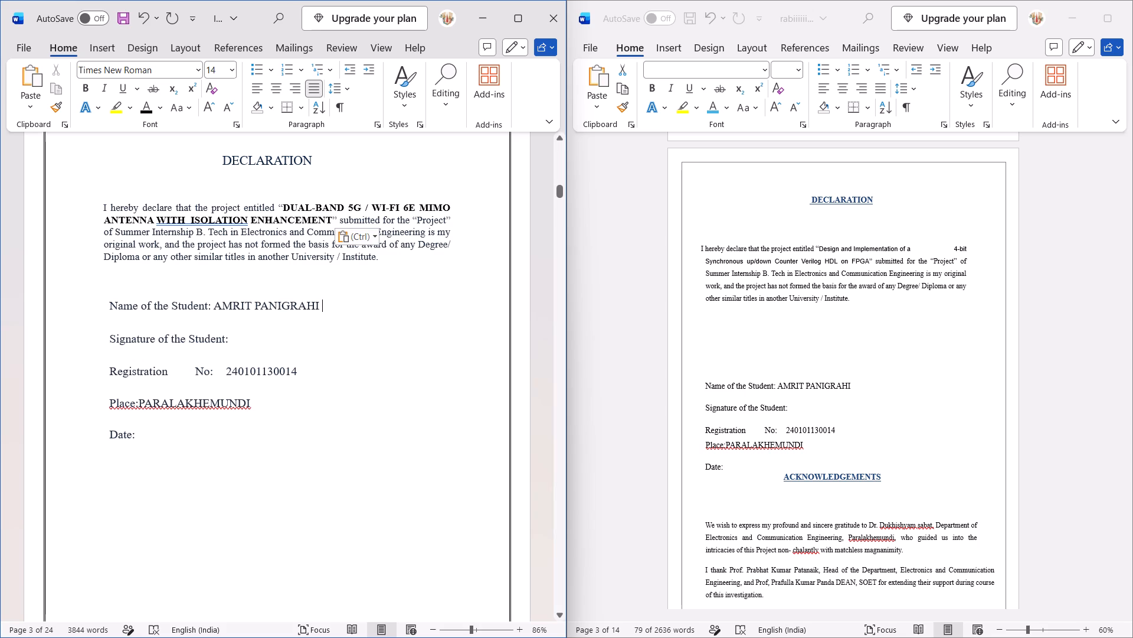
click(334, 283)
drag(323, 305, 215, 315)
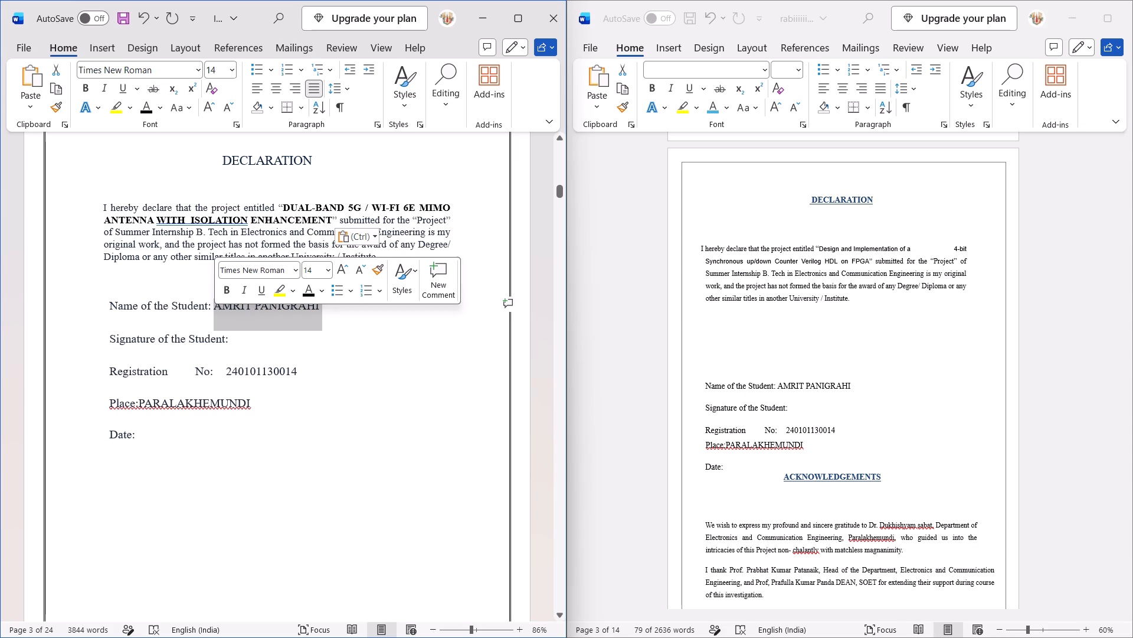
key(shift+l)
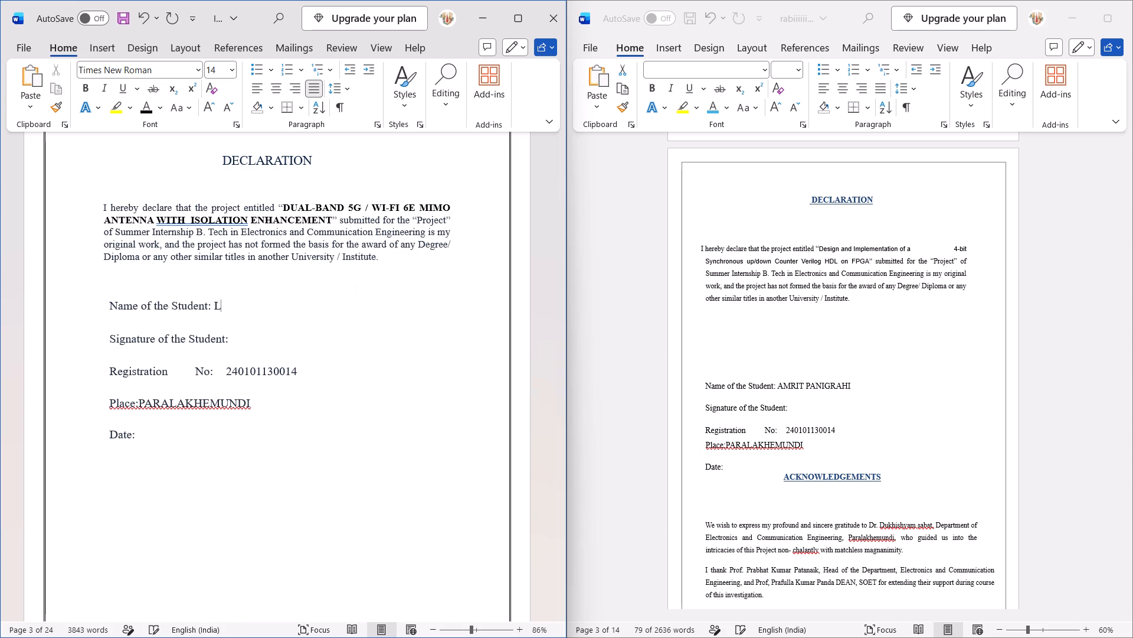
key(comma)
key(BackSpace)
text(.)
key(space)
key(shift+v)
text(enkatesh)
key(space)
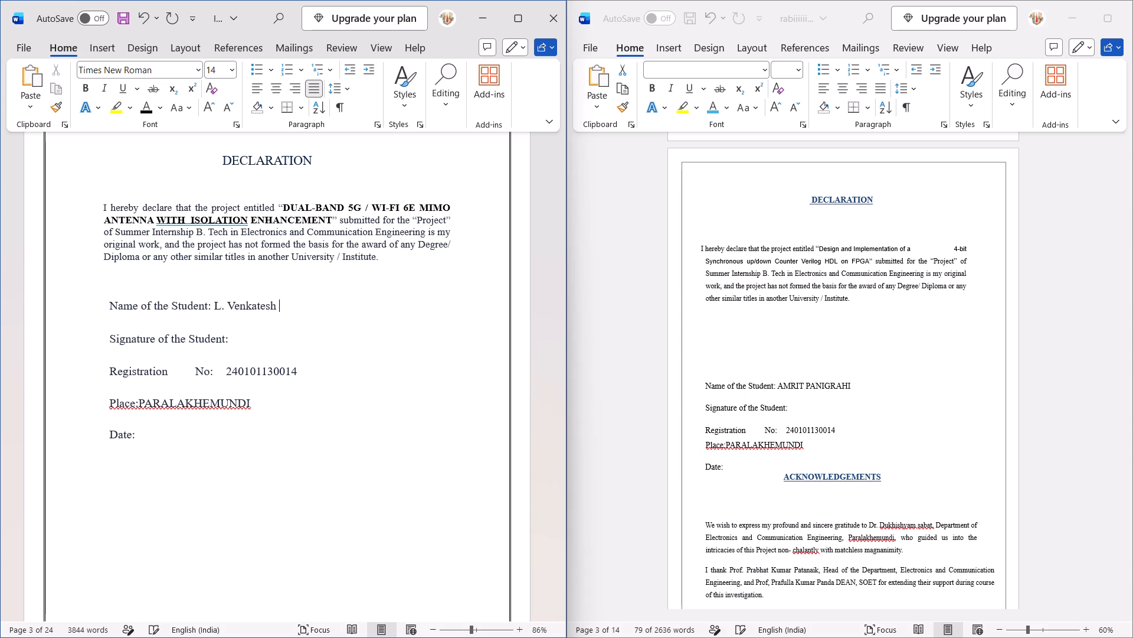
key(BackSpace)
Replace the registration number in the Declaration's "Registration No" line with the named student's own registration number.
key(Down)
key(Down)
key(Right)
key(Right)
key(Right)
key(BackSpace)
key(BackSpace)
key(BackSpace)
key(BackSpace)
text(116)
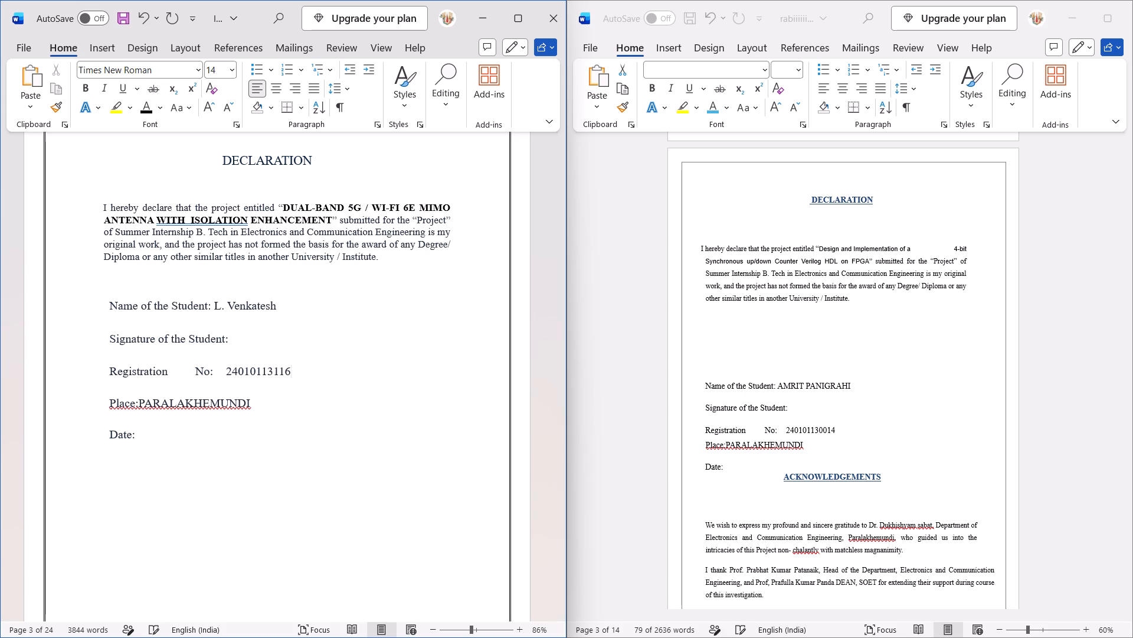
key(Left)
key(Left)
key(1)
Remove the wide gaps before and after "No:" in the Declaration's registration line, leaving single spaces.
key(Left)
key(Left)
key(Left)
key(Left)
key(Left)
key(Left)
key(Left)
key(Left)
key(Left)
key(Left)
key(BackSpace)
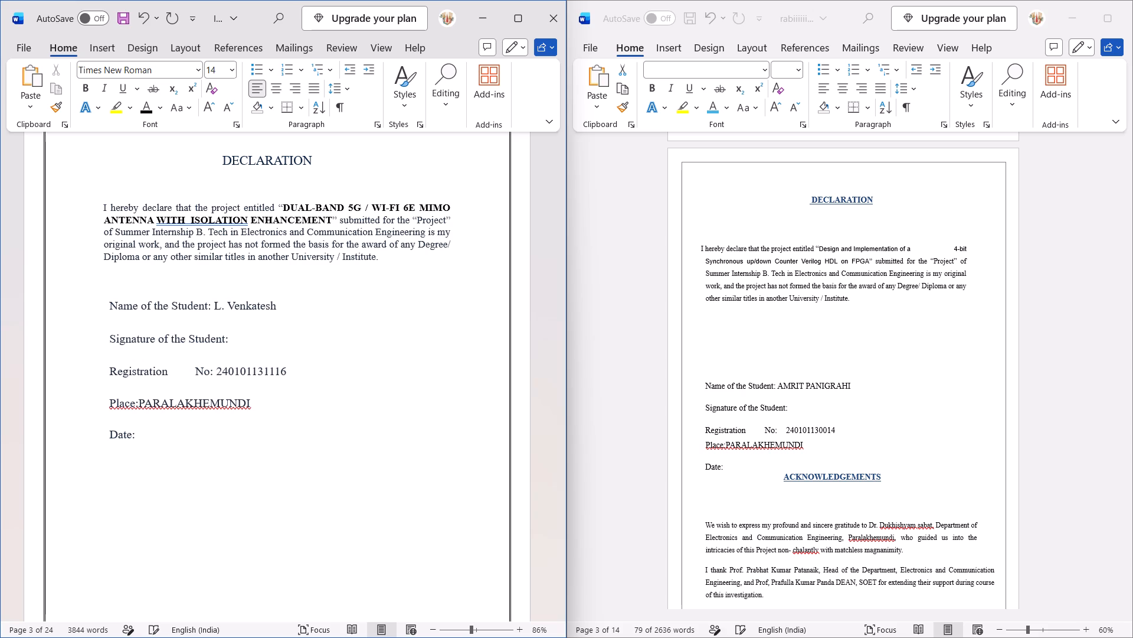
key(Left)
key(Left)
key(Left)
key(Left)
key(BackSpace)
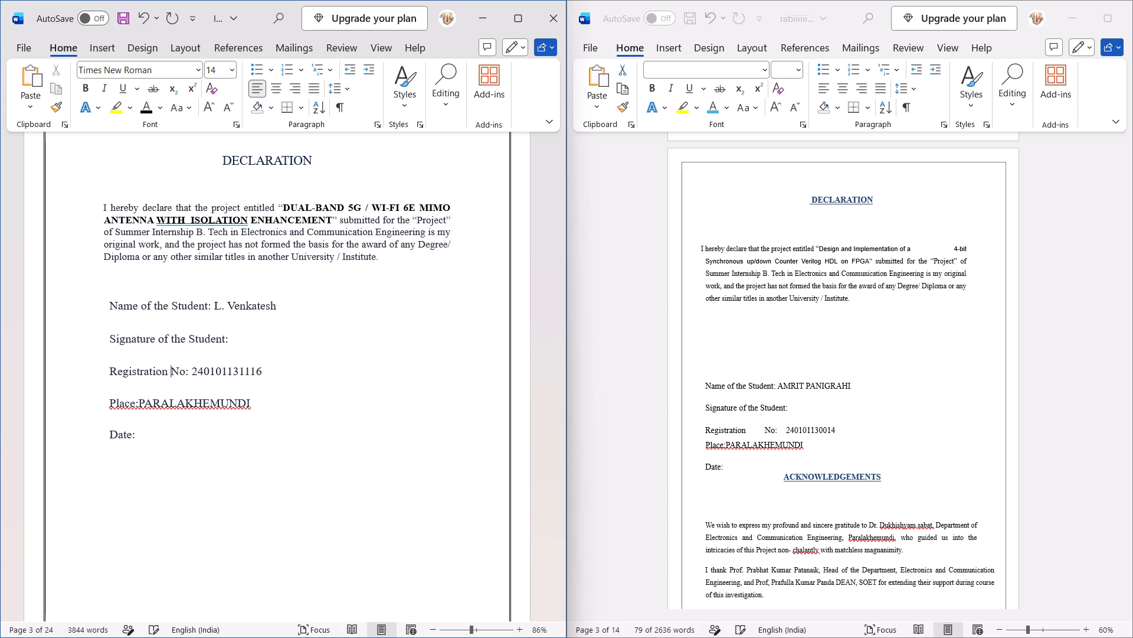
Replace the place in the Declaration's "Place:" line with "Parlakhemundi", adding a space after the colon.
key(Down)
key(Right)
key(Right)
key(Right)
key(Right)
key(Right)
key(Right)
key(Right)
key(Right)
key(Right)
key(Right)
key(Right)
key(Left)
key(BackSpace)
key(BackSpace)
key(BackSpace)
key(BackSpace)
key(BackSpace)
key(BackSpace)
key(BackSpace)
key(BackSpace)
key(BackSpace)
key(BackSpace)
key(BackSpace)
key(BackSpace)
key(BackSpace)
key(BackSpace)
key(space)
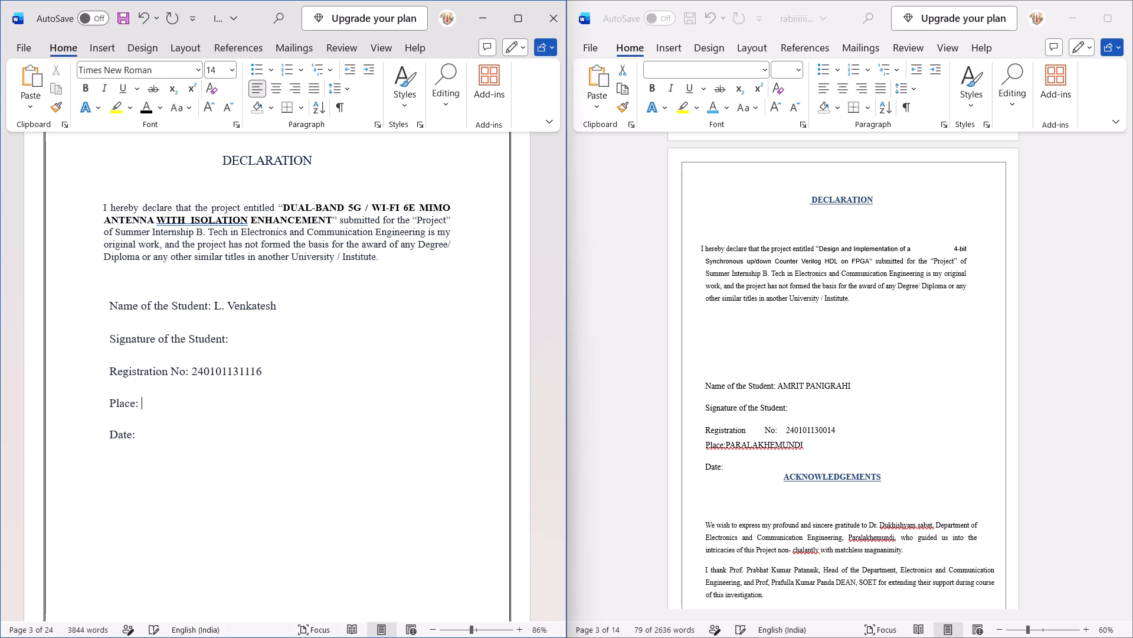
text(Parla)
text(khemundi)
Insert blank lines before the ABSTRACT heading so that the Abstract starts on a new page after the Declaration.
scroll(268, 356, down, 5)
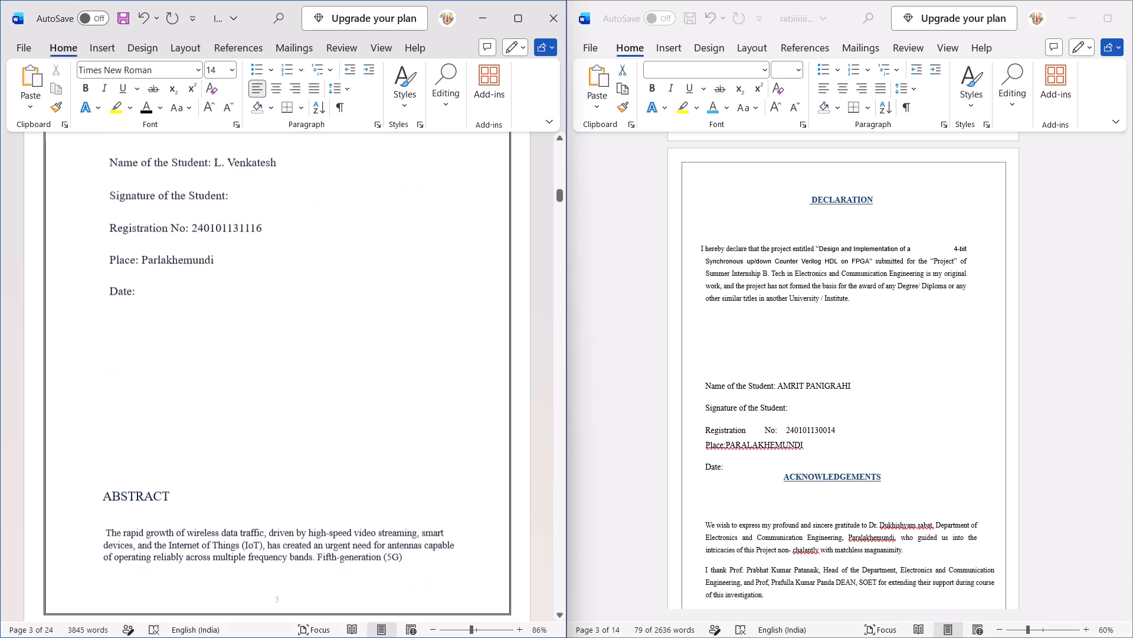
scroll(257, 386, down, 1)
click(102, 466)
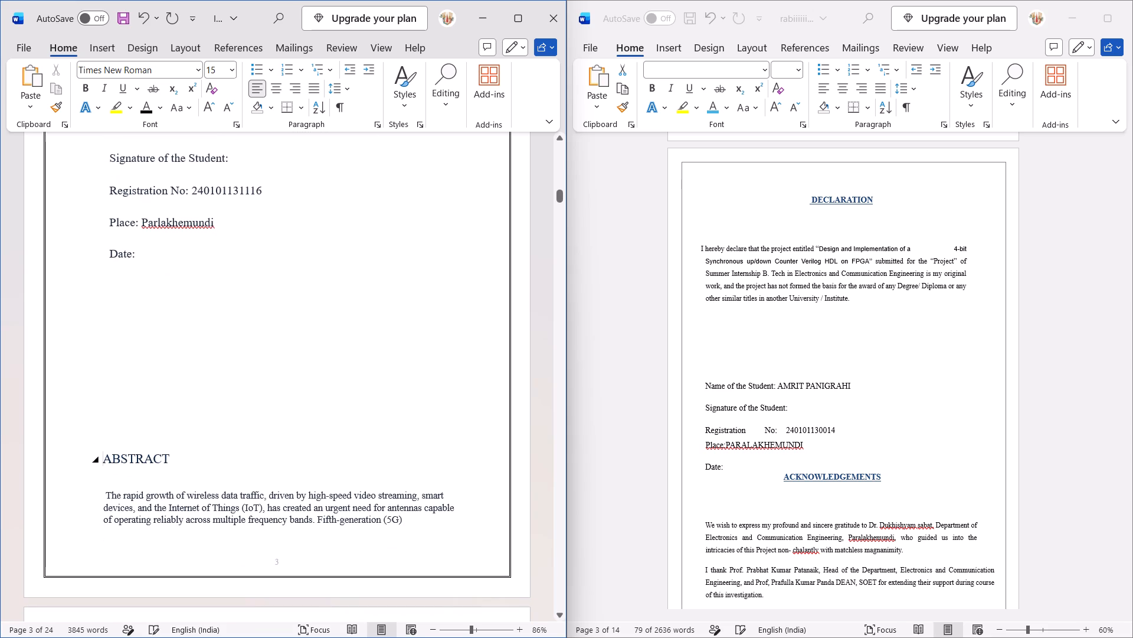
key(Return)
key(Return)
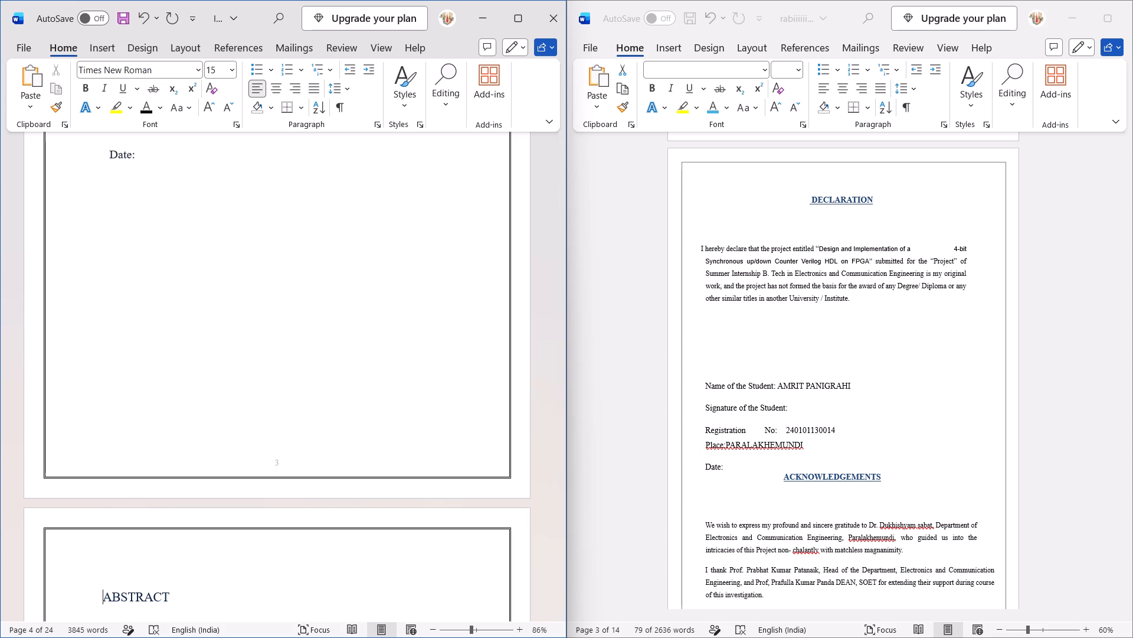
Examine the Acknowledgements in the reference document and the report's own Declaration page.
scroll(703, 210, down, 7)
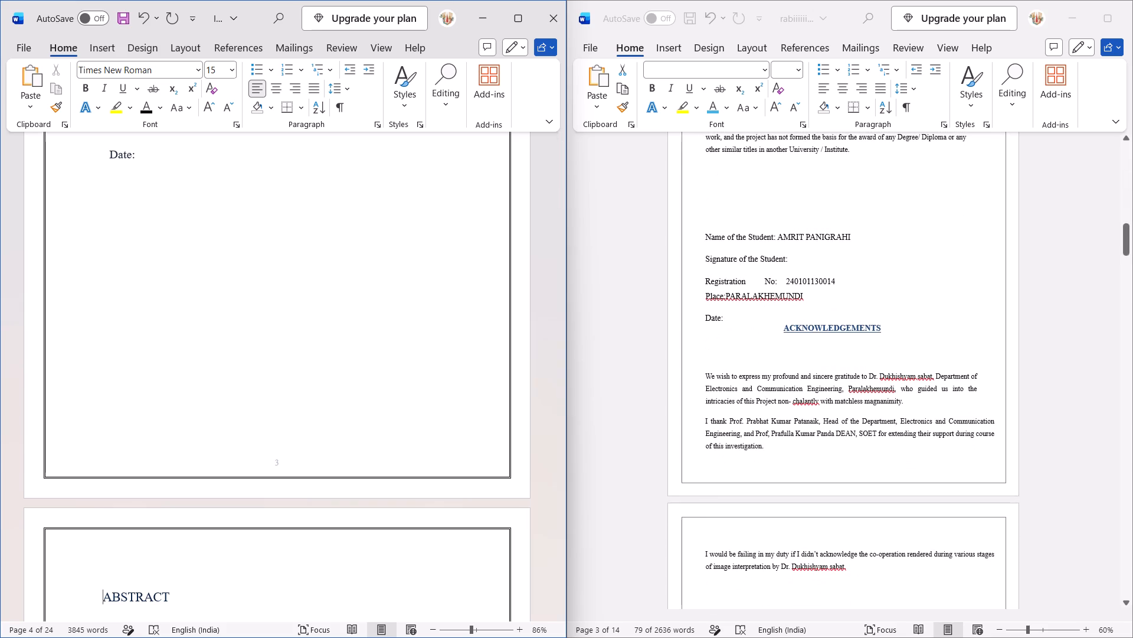
scroll(713, 344, down, 6)
scroll(335, 401, up, 14)
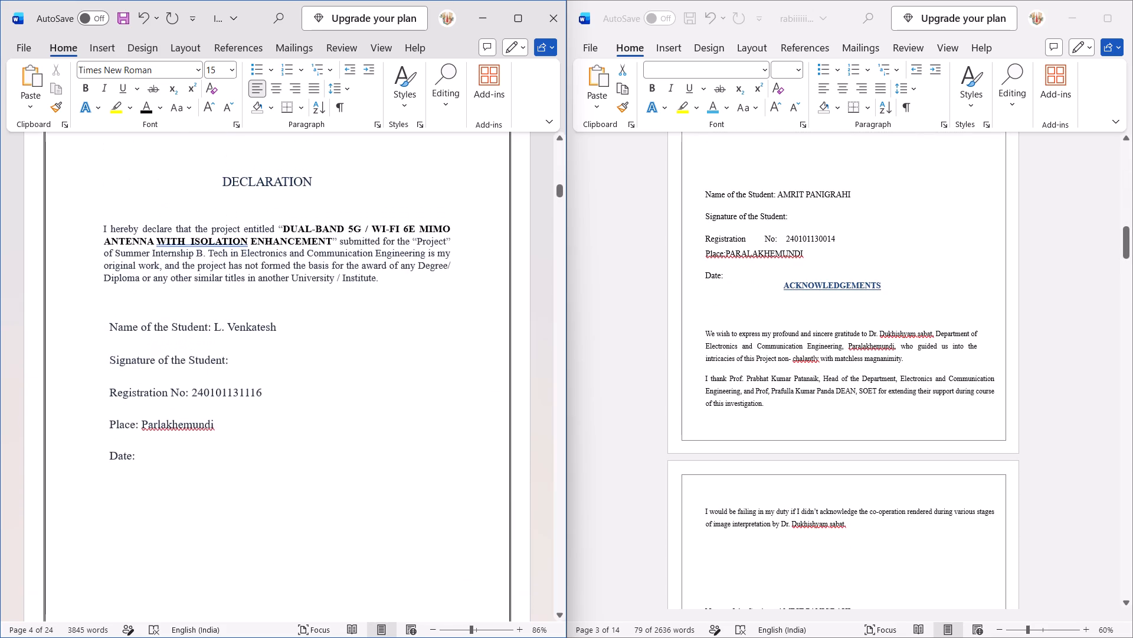
scroll(355, 383, up, 2)
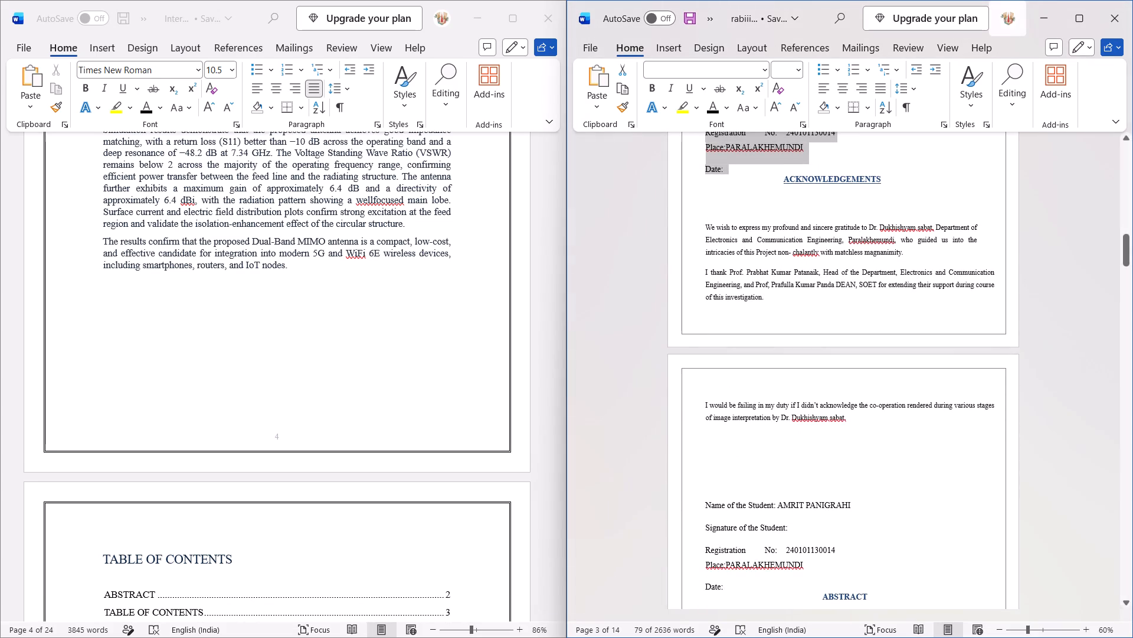
scroll(752, 307, down, 2)
scroll(789, 414, up, 2)
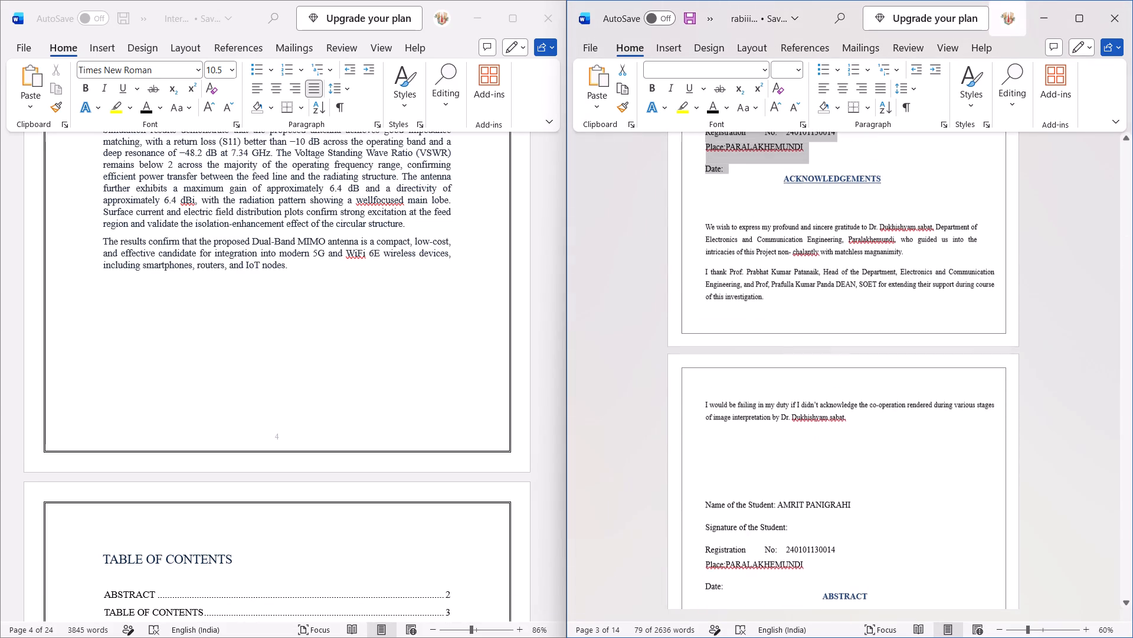
scroll(789, 414, up, 2)
drag(785, 217, 797, 342)
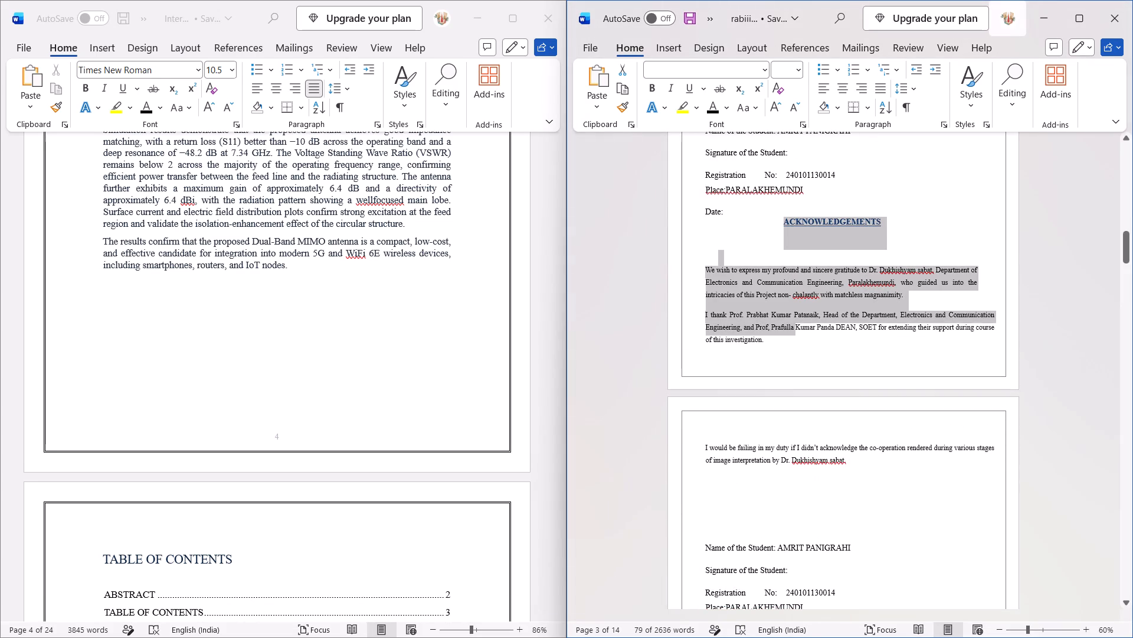
drag(797, 342, 813, 583)
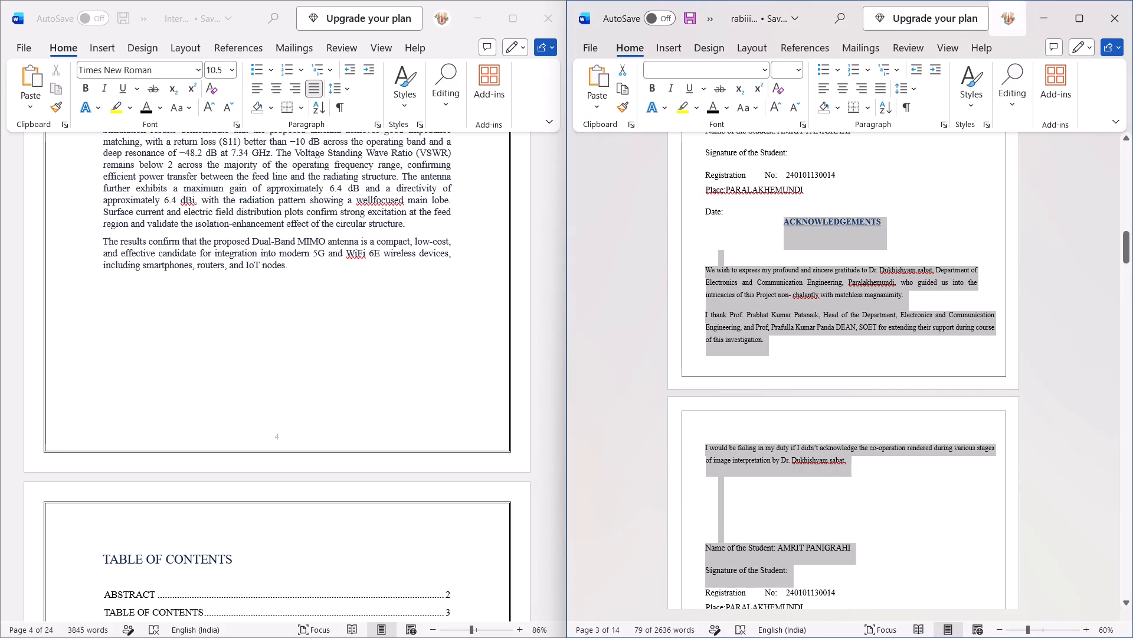
drag(813, 583, 755, 464)
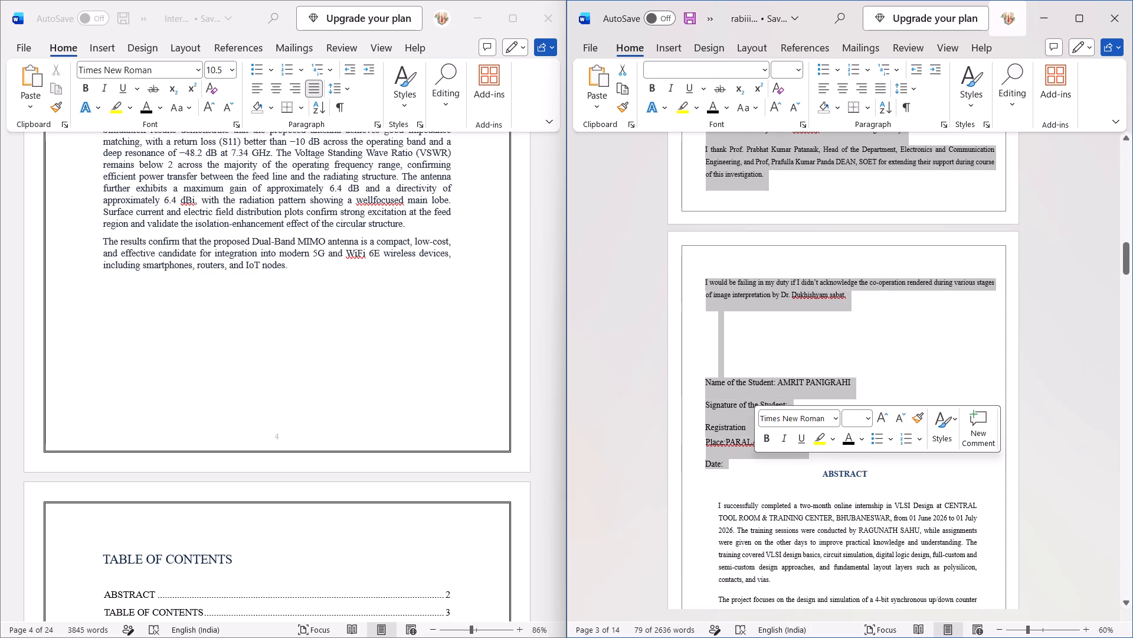
key(ctrl+c)
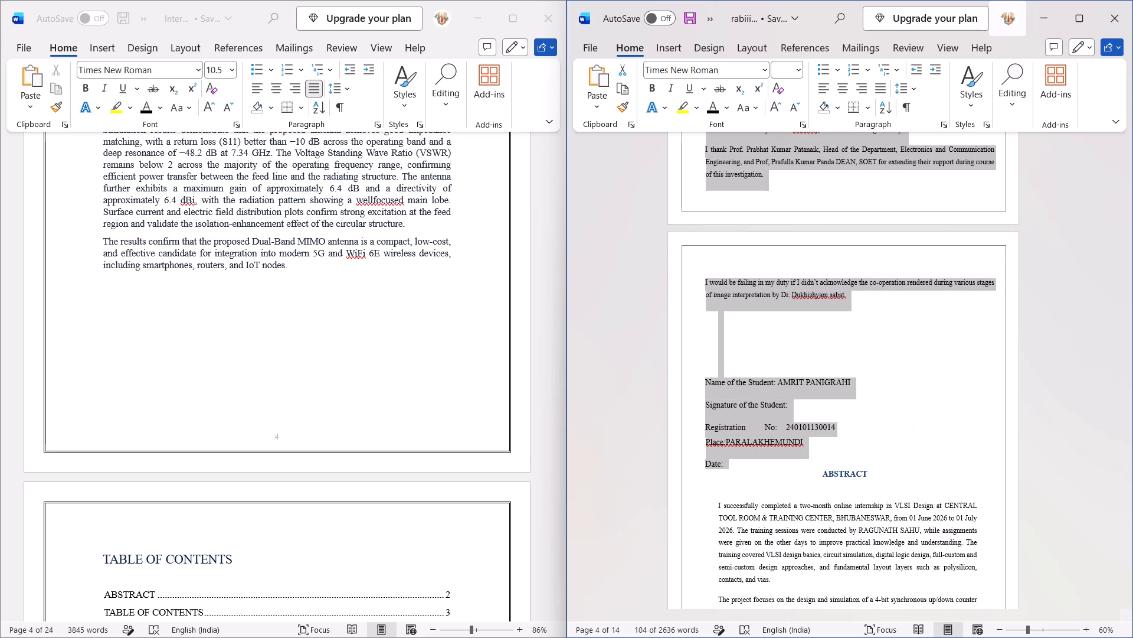
Paste the copied Acknowledgements section on a new line between the Abstract and the Table of Contents of the internship report.
scroll(121, 484, down, 5)
click(111, 375)
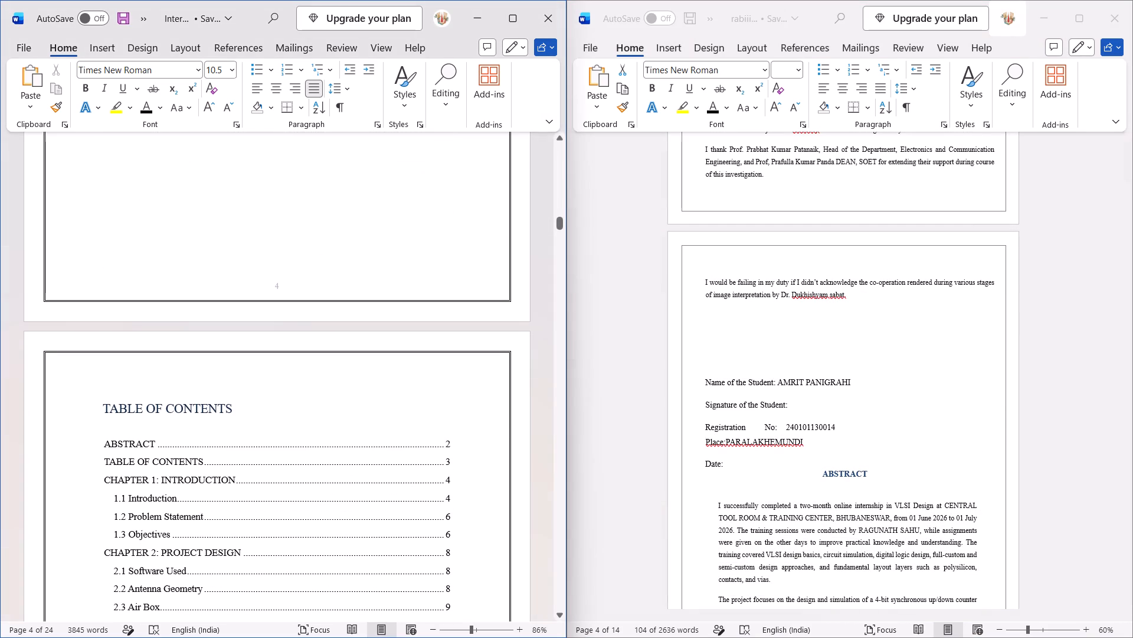
click(167, 284)
key(Return)
key(ctrl+v)
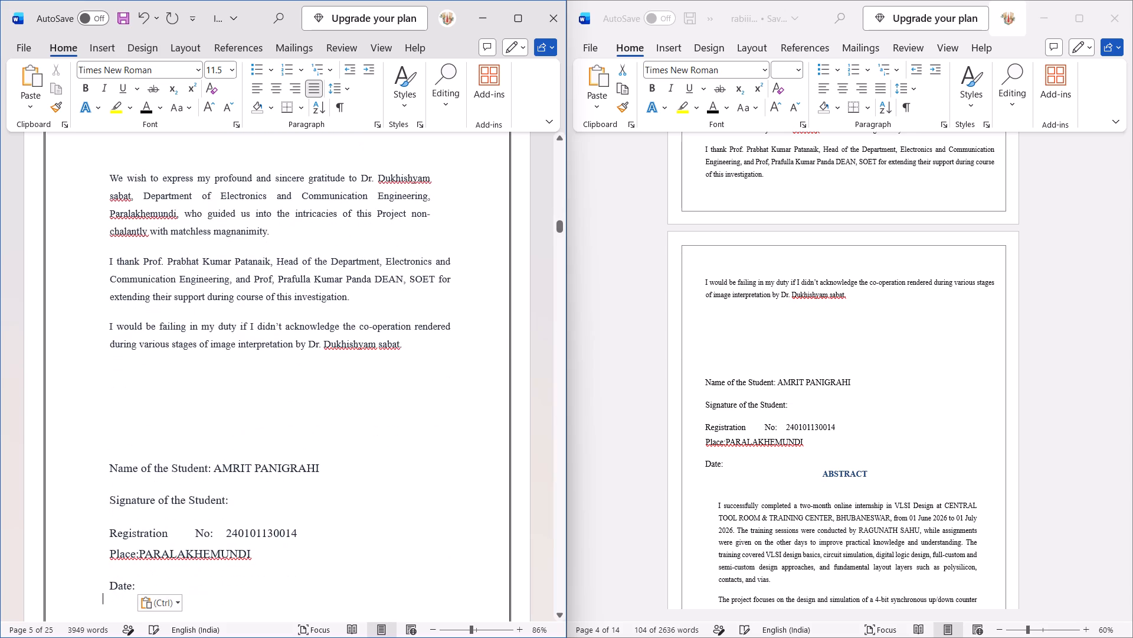
Add three blank lines below the pasted Date line to push the Table of Contents onto the following page.
scroll(160, 246, up, 7)
scroll(190, 308, down, 13)
scroll(176, 370, down, 4)
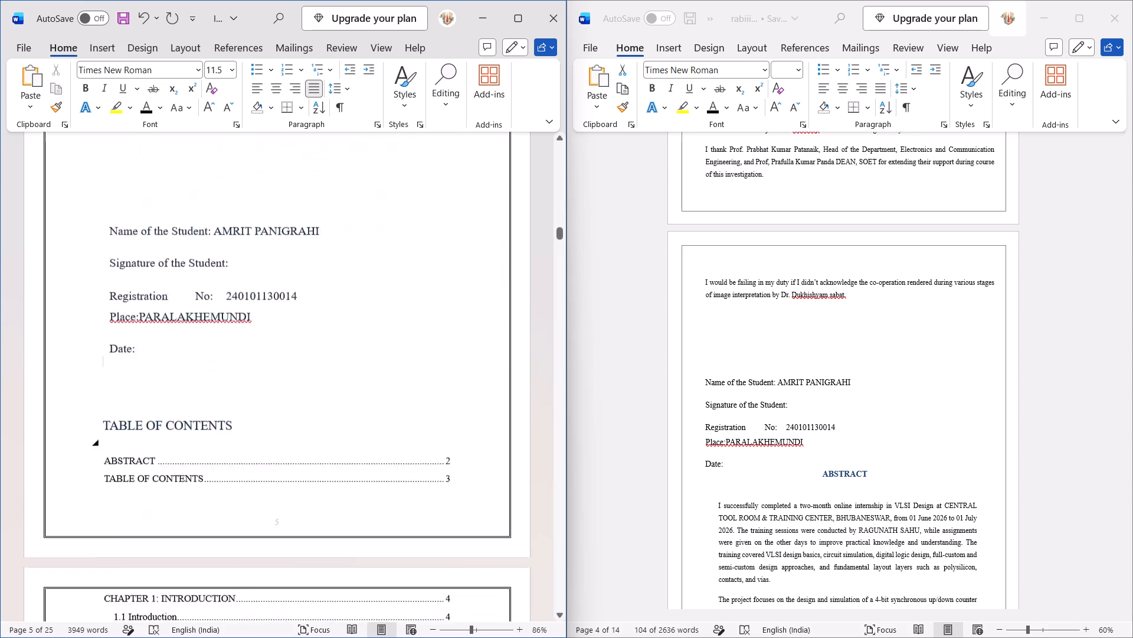
scroll(172, 379, down, 1)
key(Return)
key(Return)
key(Return)
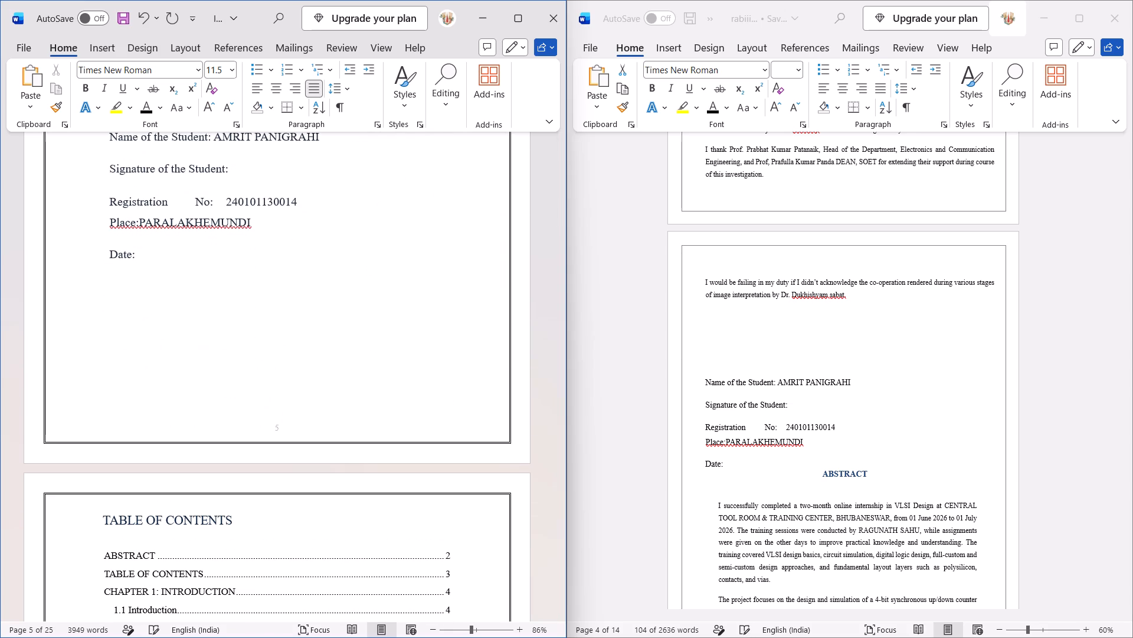
Read through the pasted Acknowledgements page, checking its wording, the people thanked and the student details that need adapting.
scroll(237, 351, up, 12)
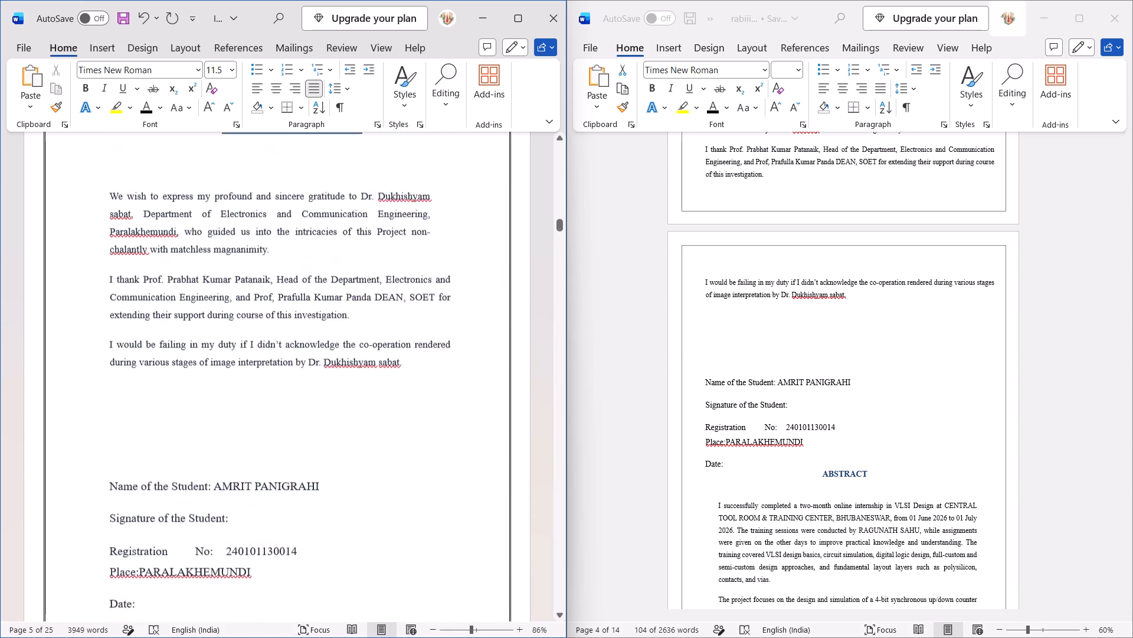
scroll(277, 365, up, 5)
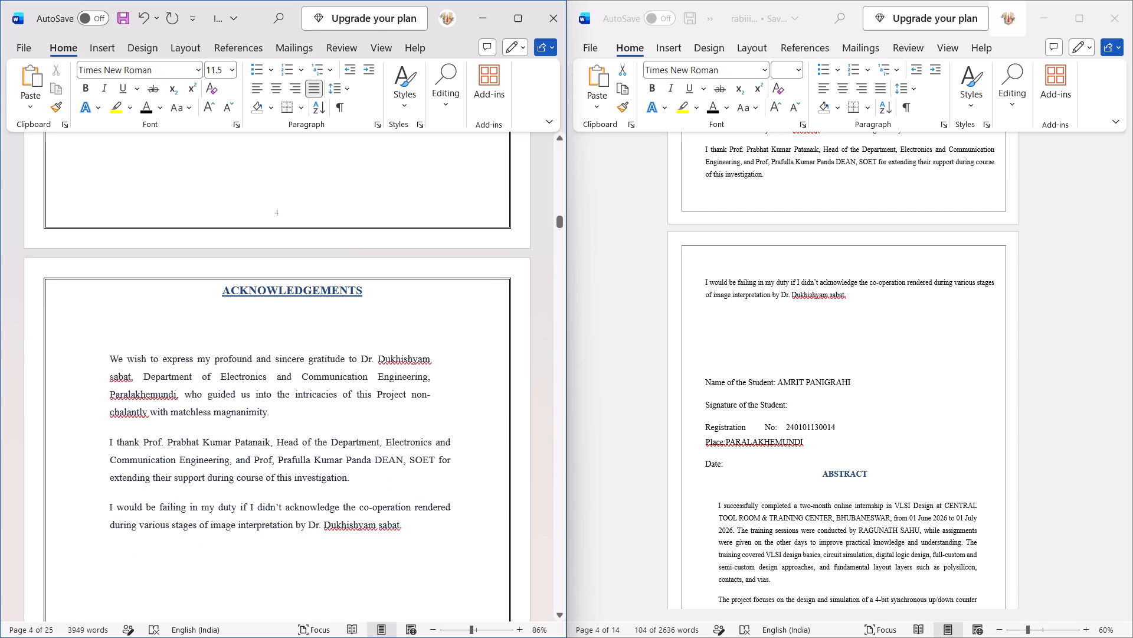
scroll(205, 416, down, 2)
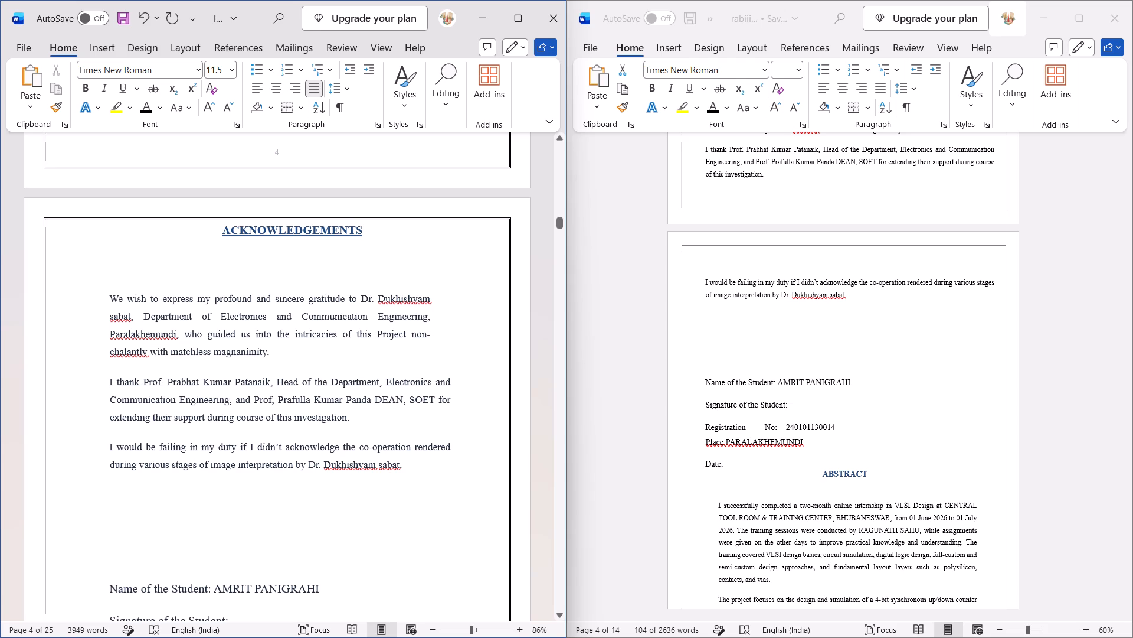
scroll(221, 359, down, 3)
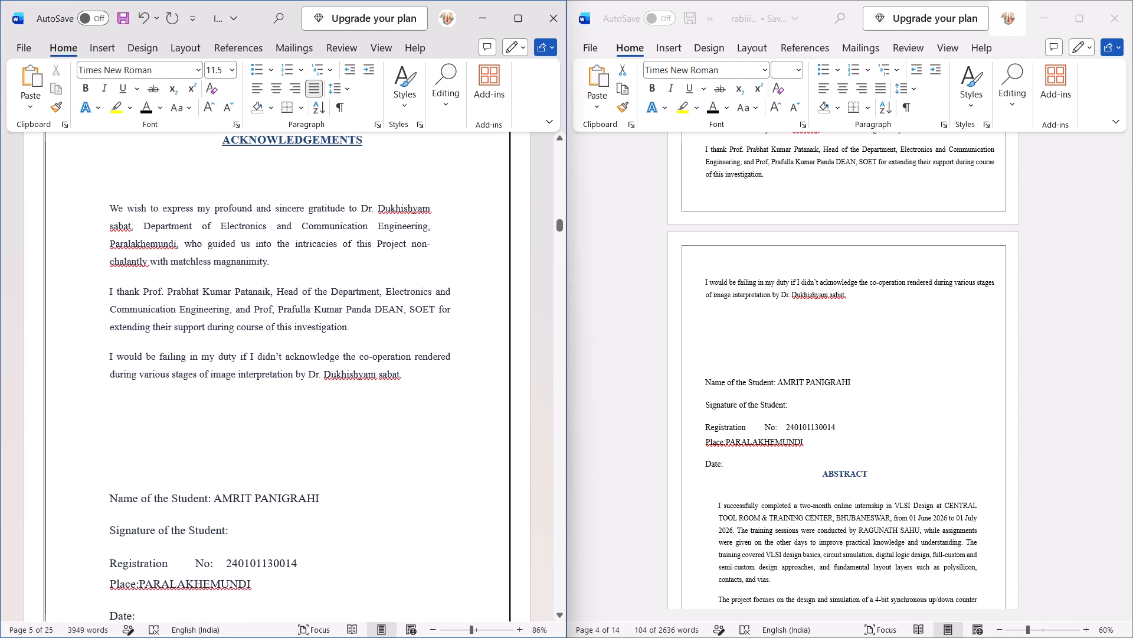
scroll(198, 348, down, 2)
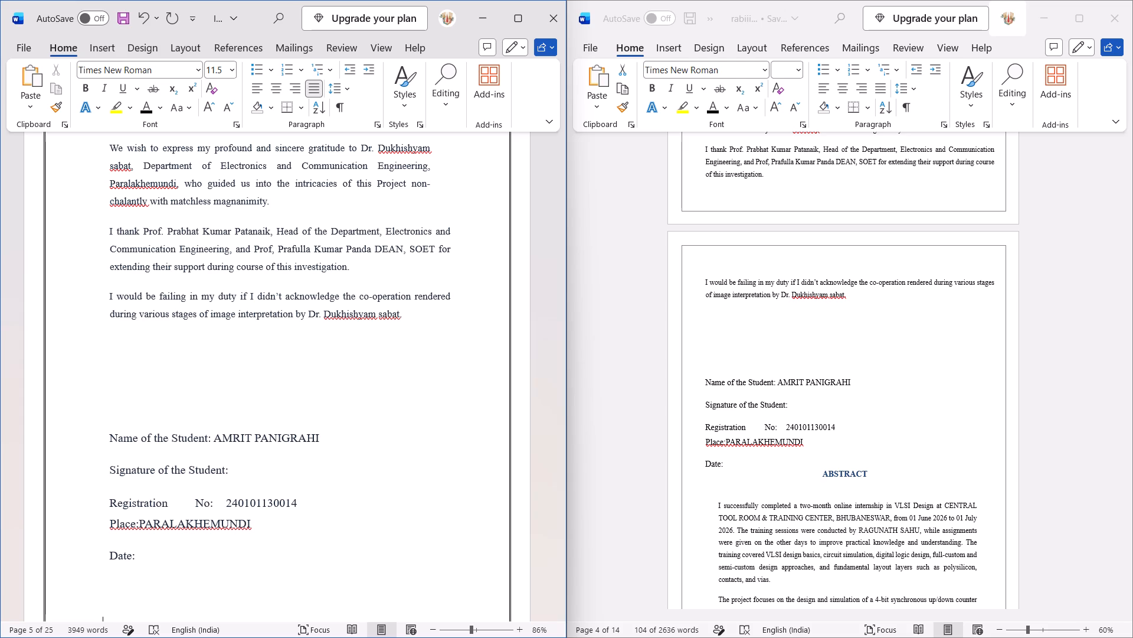
scroll(189, 318, down, 2)
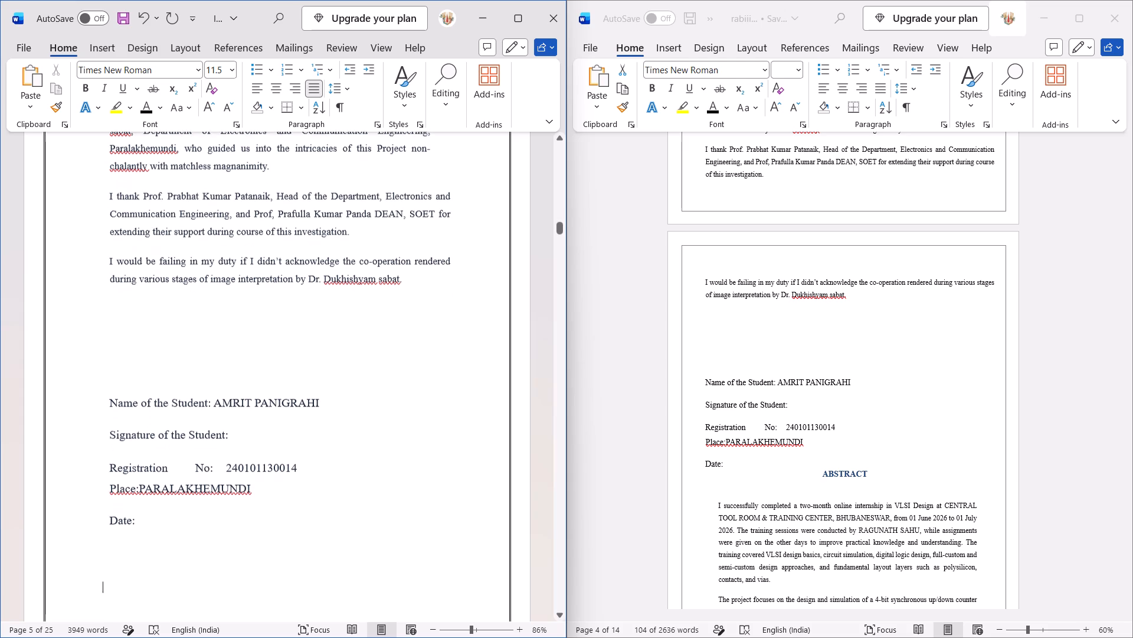
scroll(187, 325, down, 1)
scroll(230, 407, up, 3)
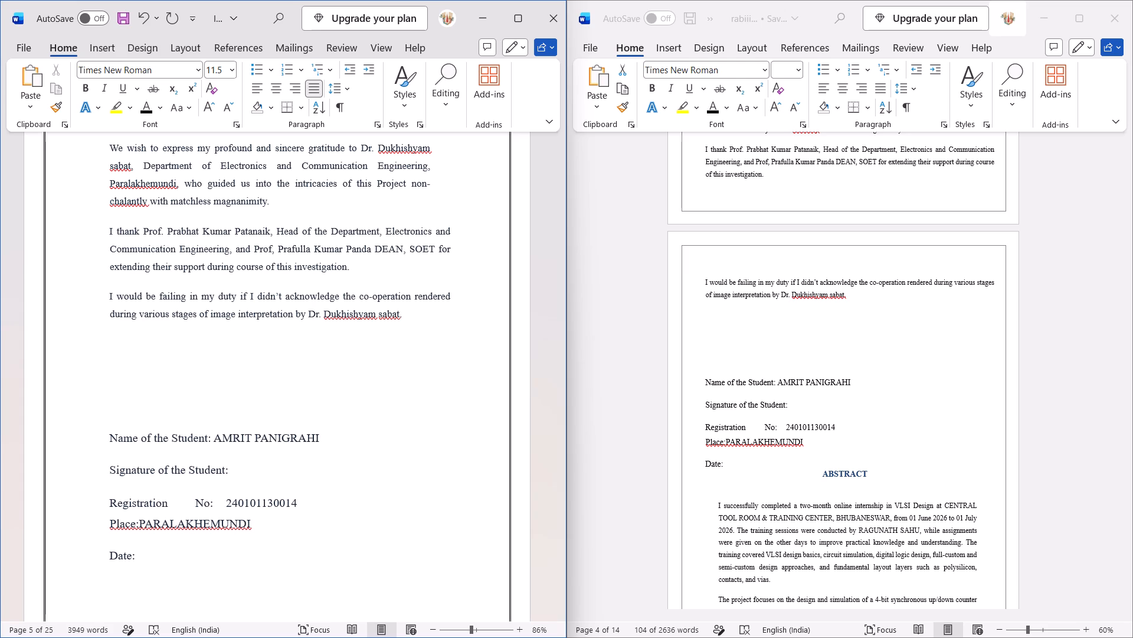
scroll(245, 401, down, 3)
scroll(245, 421, up, 7)
scroll(301, 406, down, 3)
scroll(299, 406, up, 3)
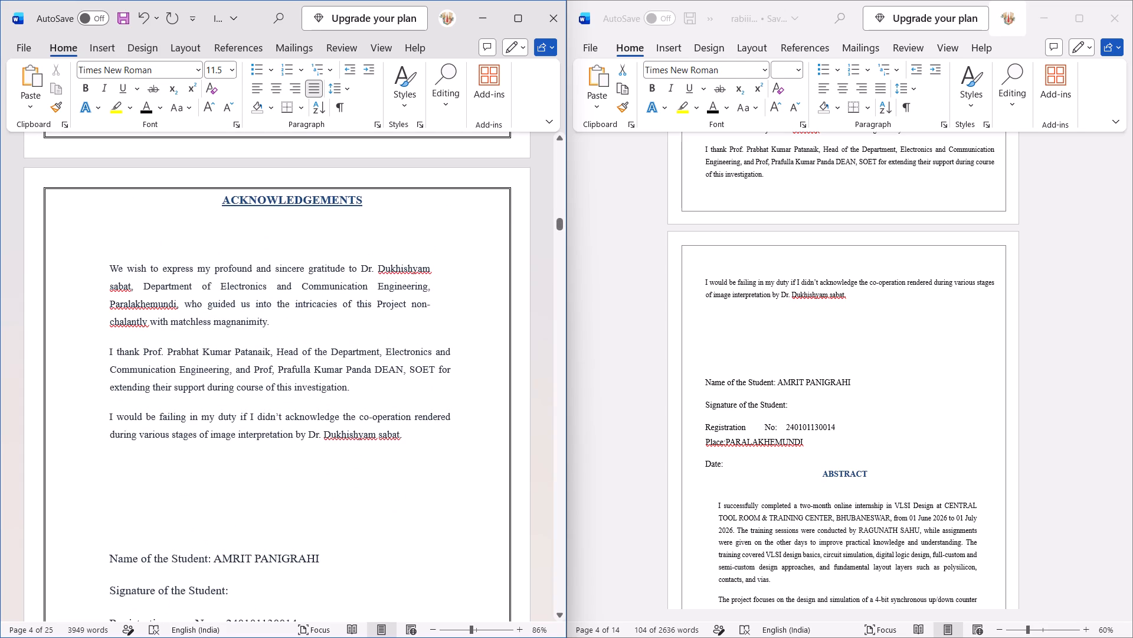
scroll(221, 313, down, 1)
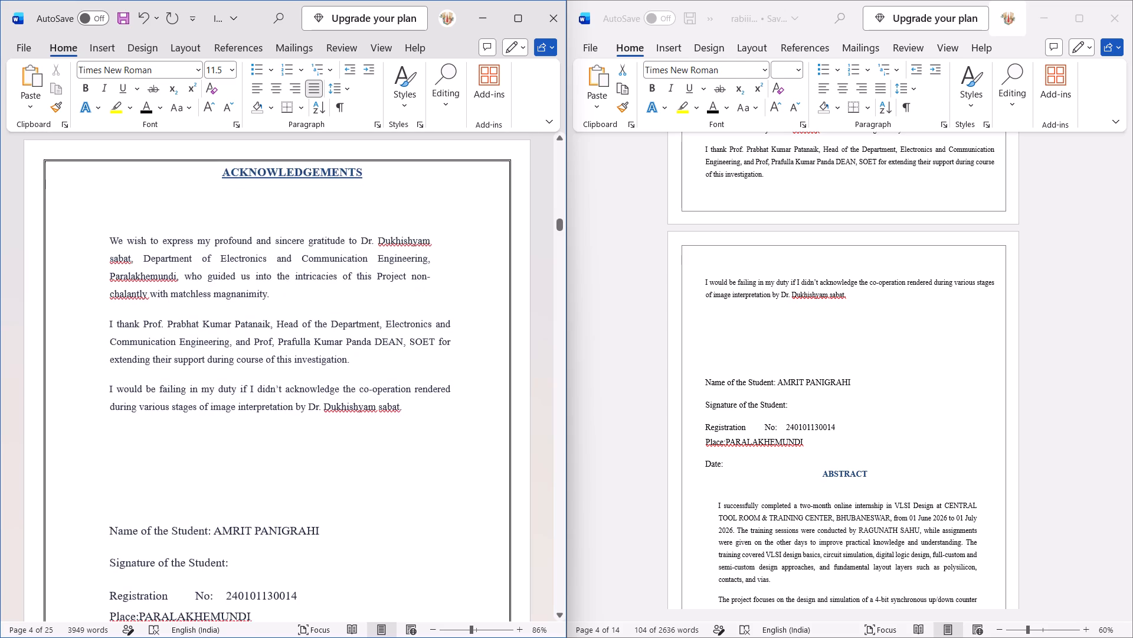
scroll(134, 306, down, 1)
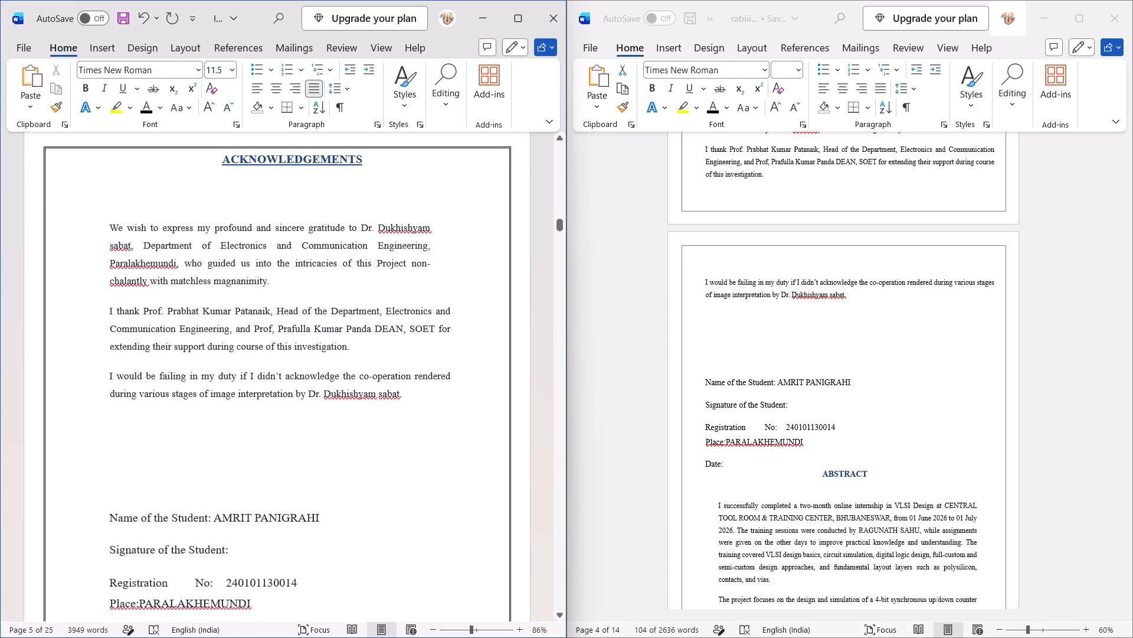
scroll(359, 294, down, 1)
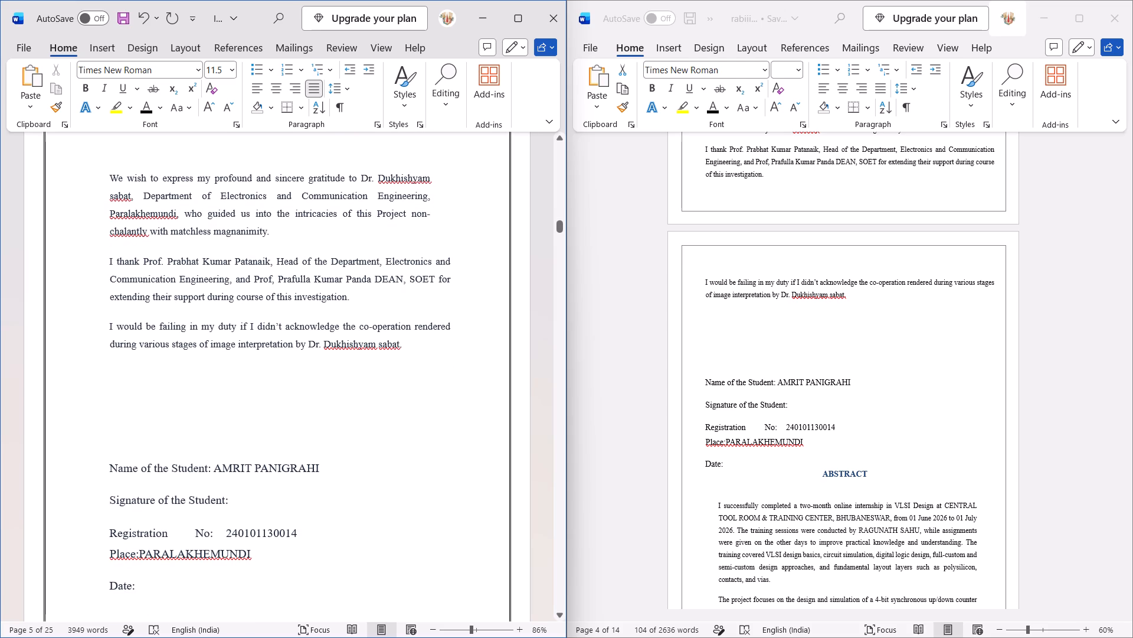
scroll(274, 276, down, 1)
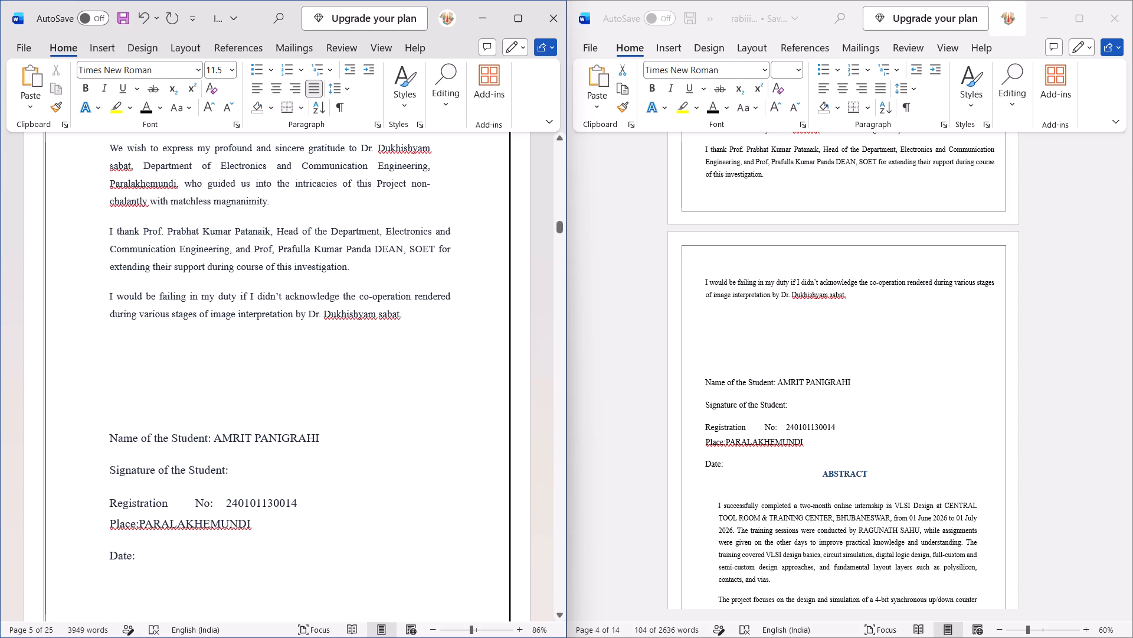
scroll(196, 287, down, 2)
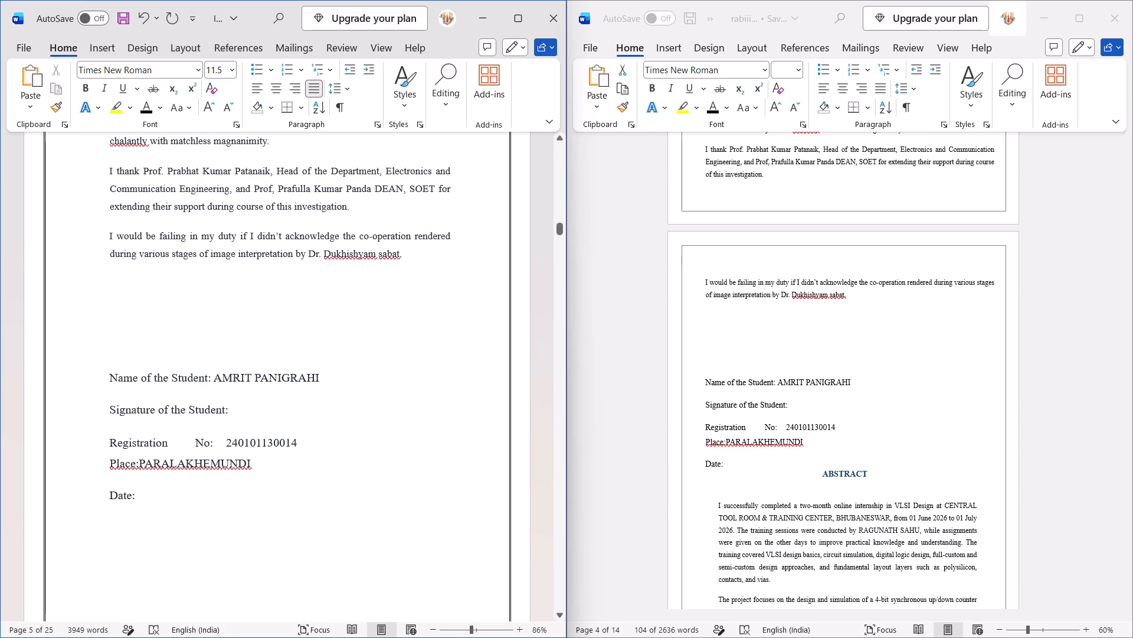
scroll(379, 242, down, 1)
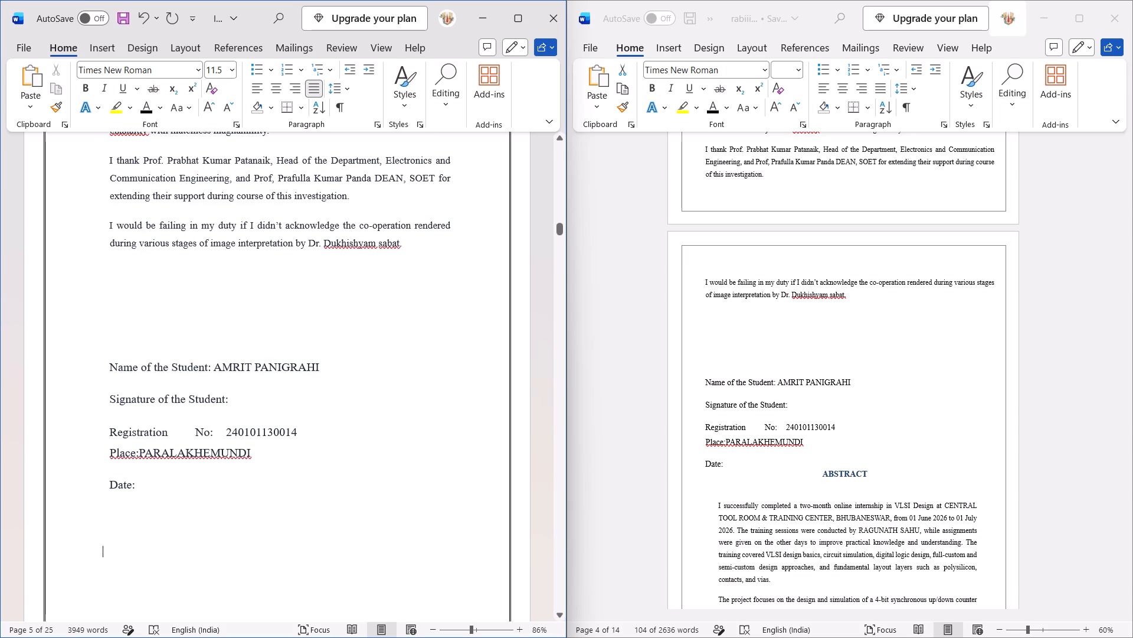
scroll(378, 242, down, 1)
scroll(231, 276, down, 1)
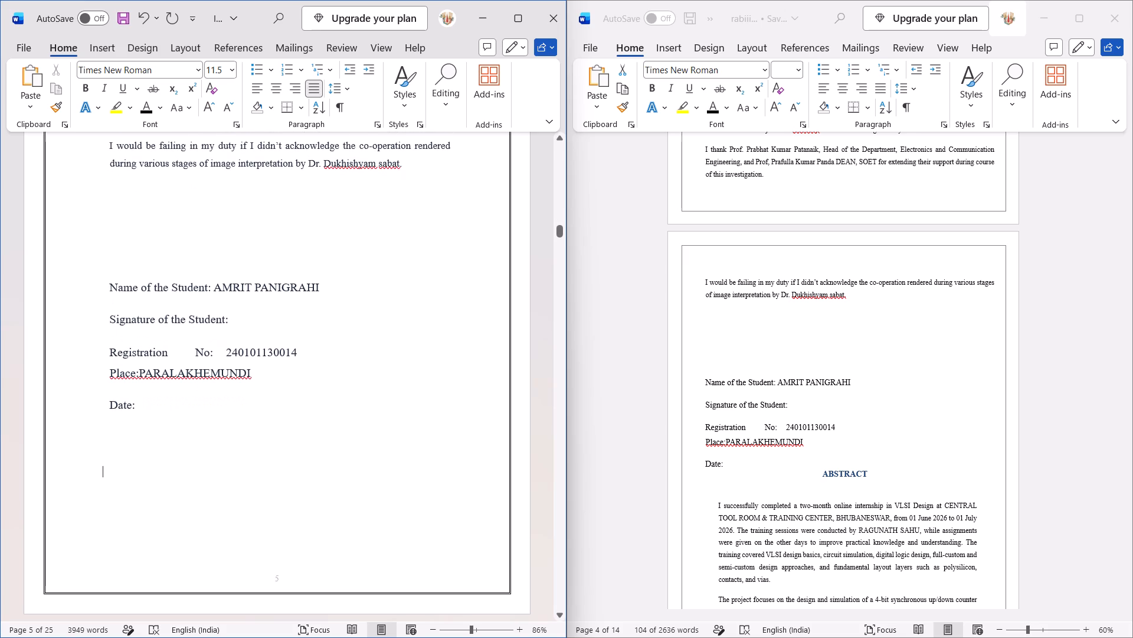
Replace the student name in the Acknowledgements sign-off with the report author's name.
scroll(362, 283, up, 5)
scroll(362, 426, up, 2)
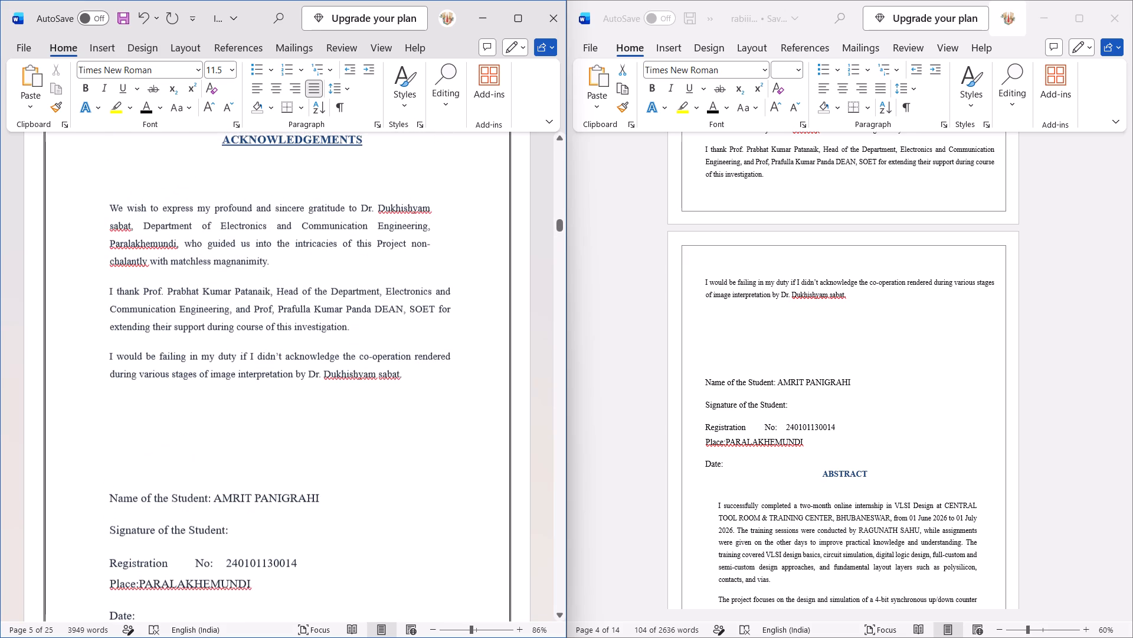
click(316, 504)
click(327, 502)
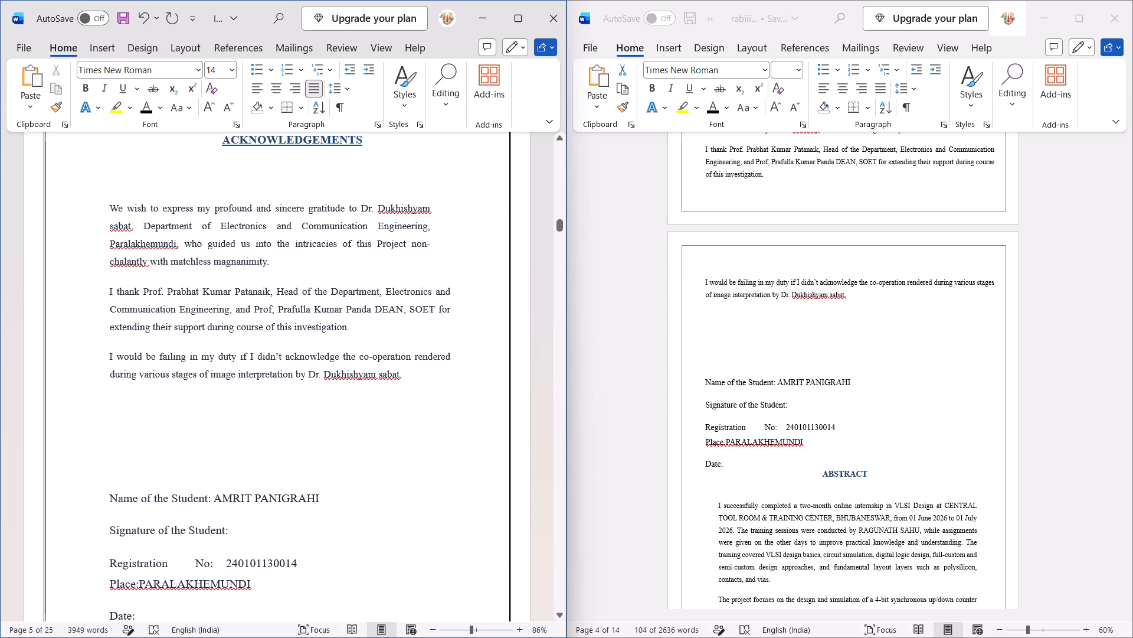
key(BackSpace)
key(BackSpace)
key(BackSpace)
key(BackSpace)
key(BackSpace)
key(BackSpace)
key(BackSpace)
key(BackSpace)
key(BackSpace)
key(BackSpace)
key(BackSpace)
key(BackSpace)
key(BackSpace)
key(BackSpace)
key(BackSpace)
key(BackSpace)
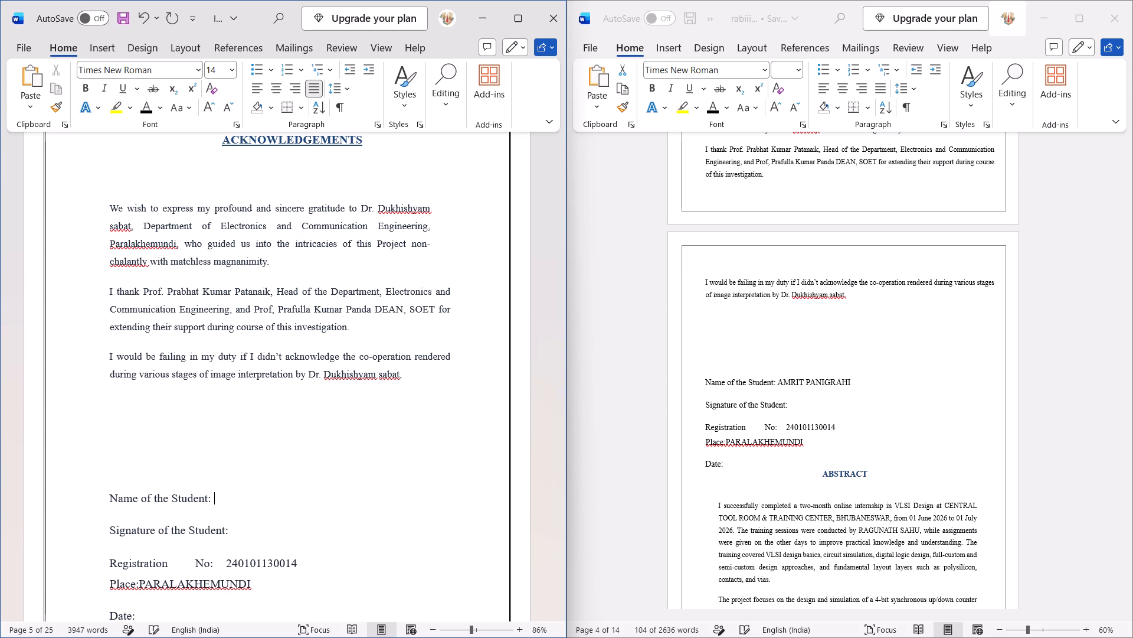
key(shift+l)
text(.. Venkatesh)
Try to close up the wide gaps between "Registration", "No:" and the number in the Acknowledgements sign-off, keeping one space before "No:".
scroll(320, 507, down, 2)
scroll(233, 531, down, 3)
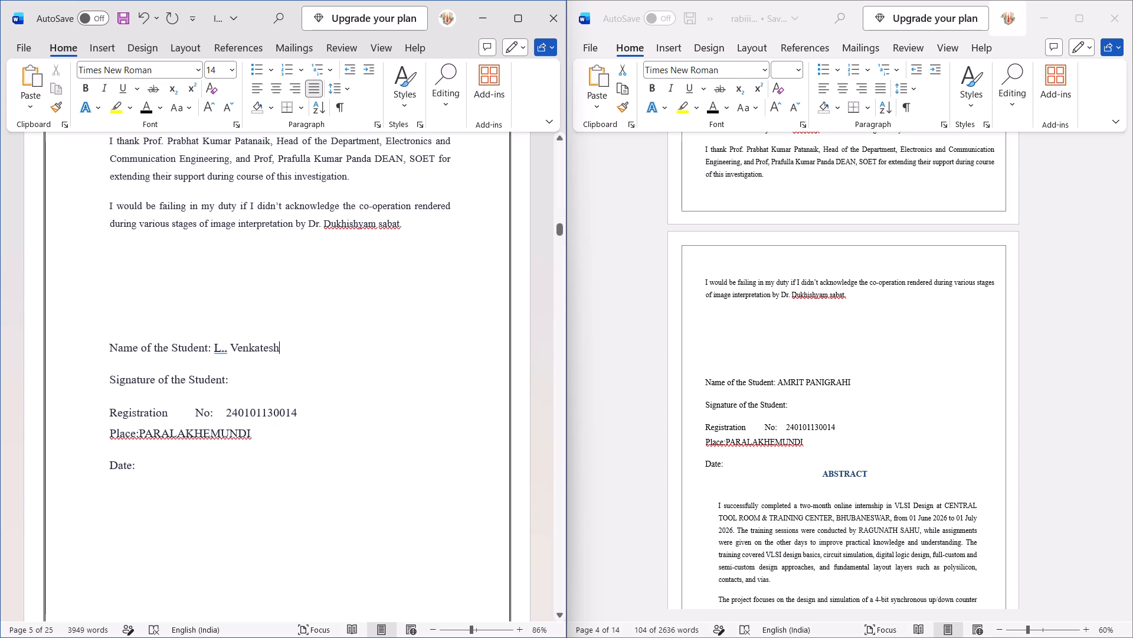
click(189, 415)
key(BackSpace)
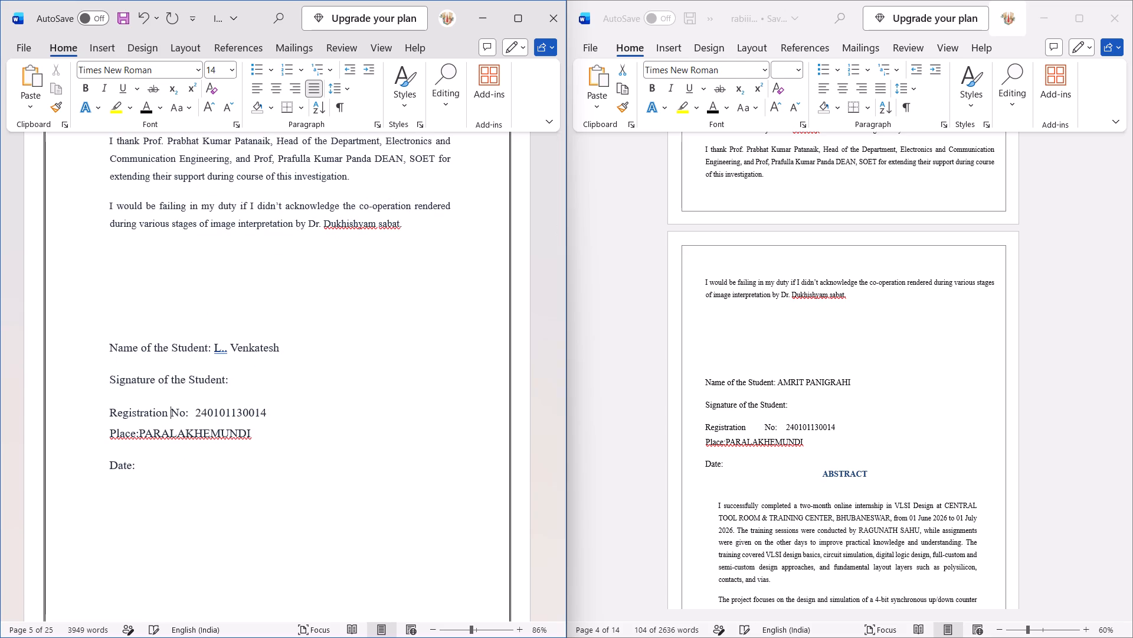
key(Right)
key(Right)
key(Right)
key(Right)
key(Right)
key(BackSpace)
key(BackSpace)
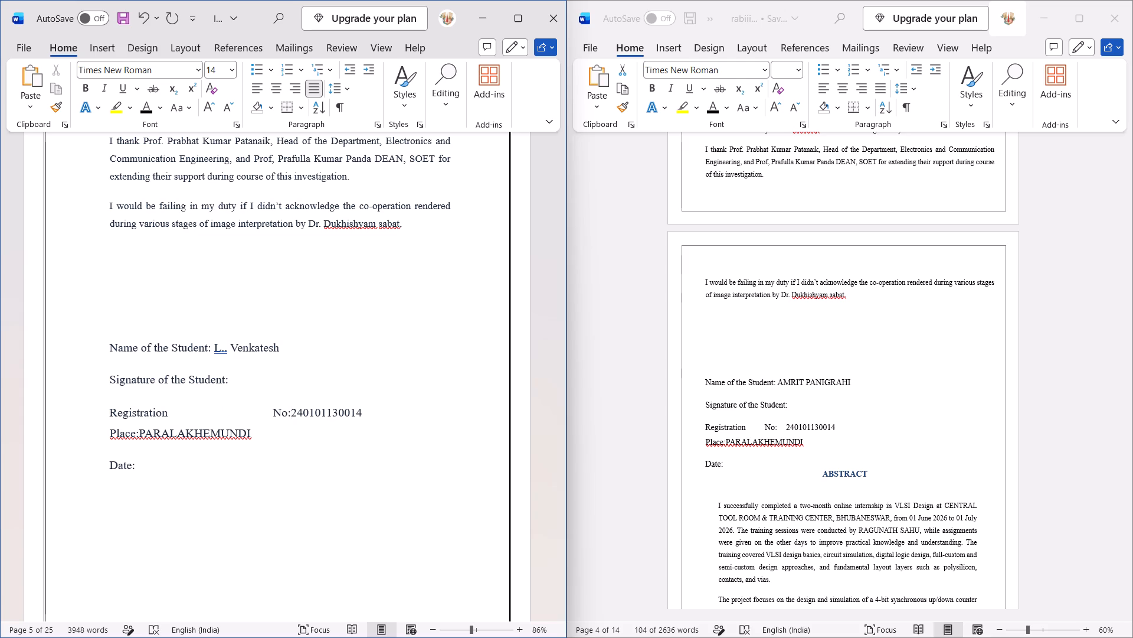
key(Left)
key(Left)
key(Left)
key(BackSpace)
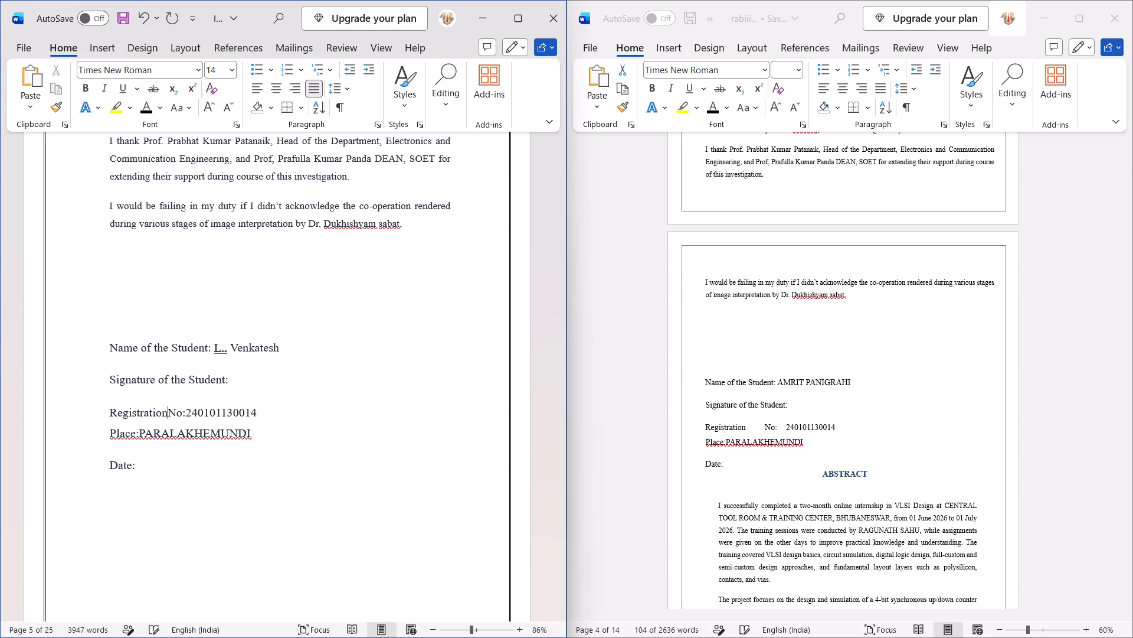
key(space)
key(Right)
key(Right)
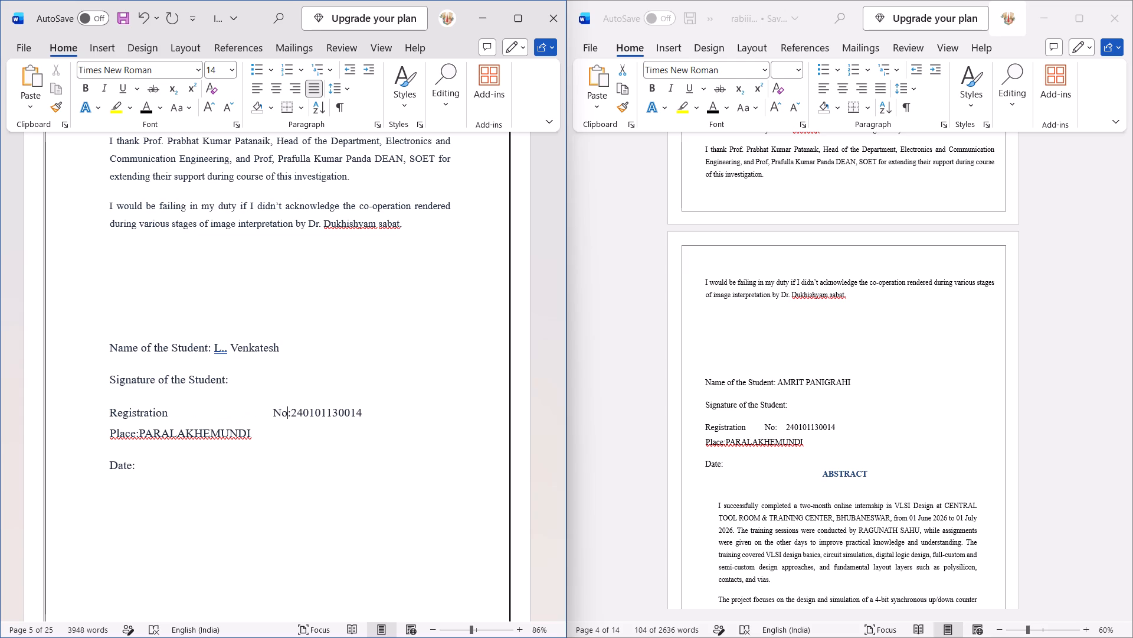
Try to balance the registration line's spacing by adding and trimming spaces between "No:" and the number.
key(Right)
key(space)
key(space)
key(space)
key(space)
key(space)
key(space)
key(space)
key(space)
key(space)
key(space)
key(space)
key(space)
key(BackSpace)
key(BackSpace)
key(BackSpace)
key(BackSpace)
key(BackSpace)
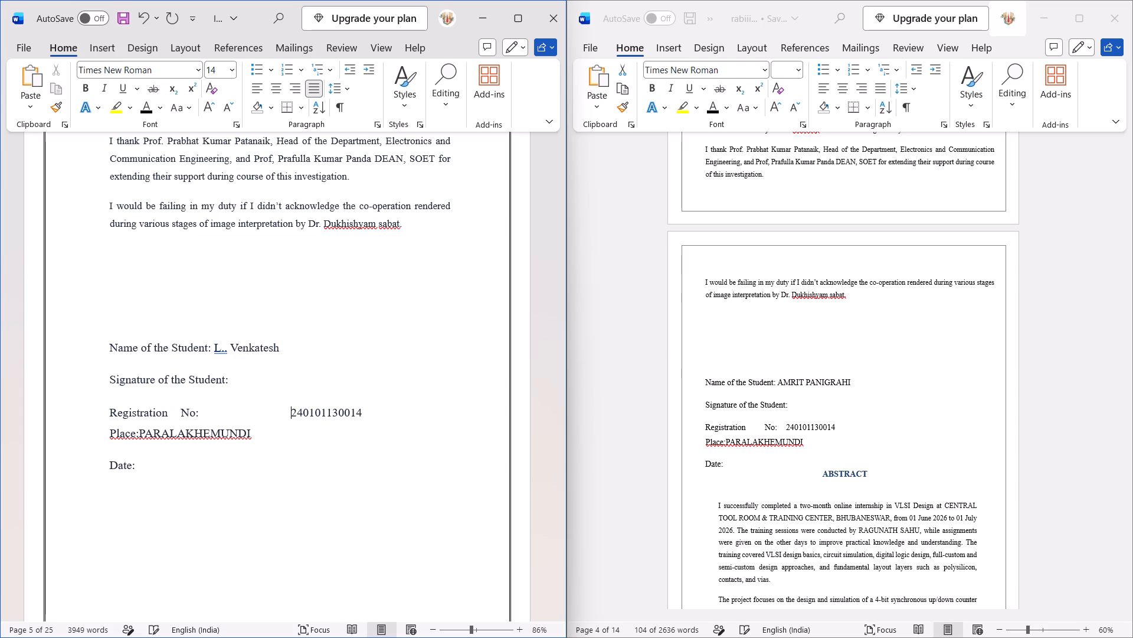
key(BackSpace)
Delete the badly spaced registration line above the Place line and begin retyping its label with "Registra".
drag(301, 410, 251, 406)
drag(251, 406, 106, 408)
key(BackSpace)
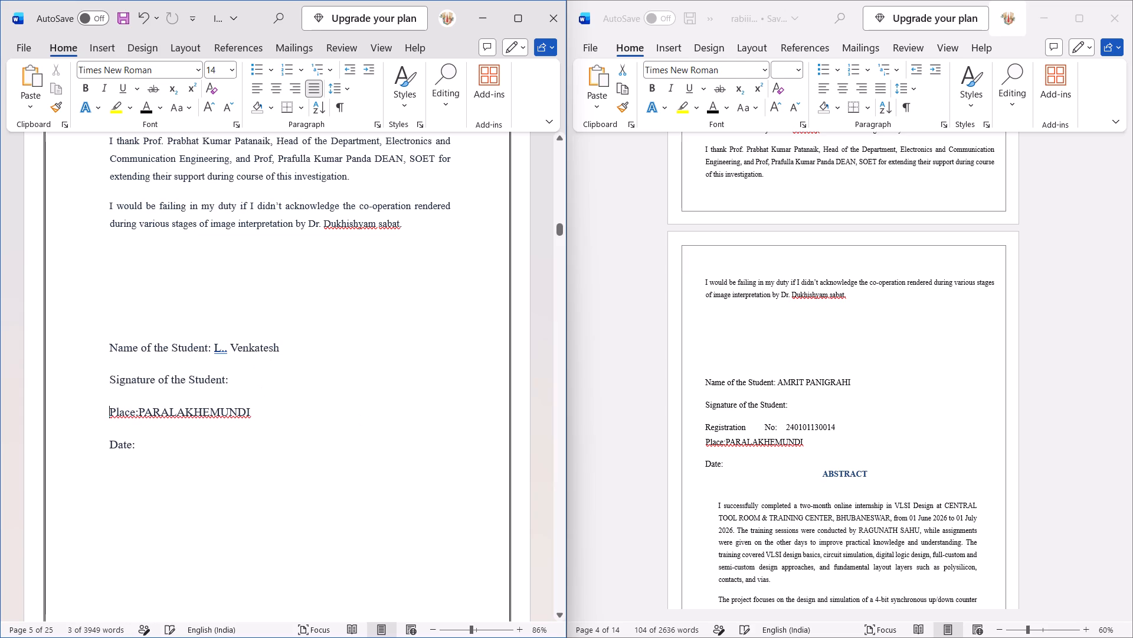
text(re)
key(BackSpace)
key(BackSpace)
text(Re)
key(g)
text(istra)
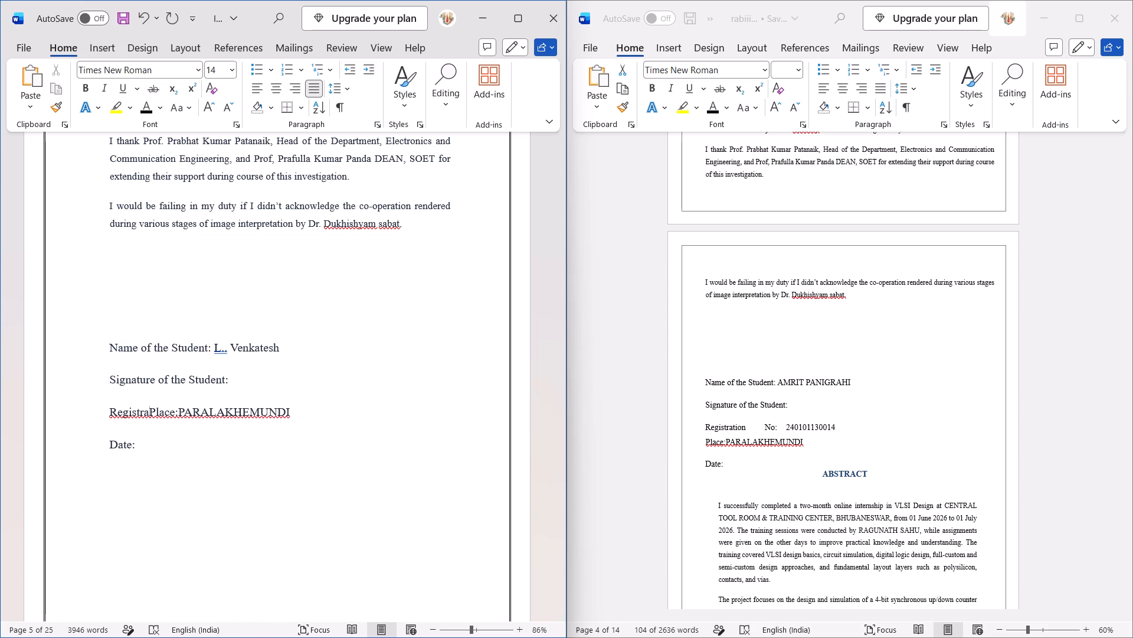
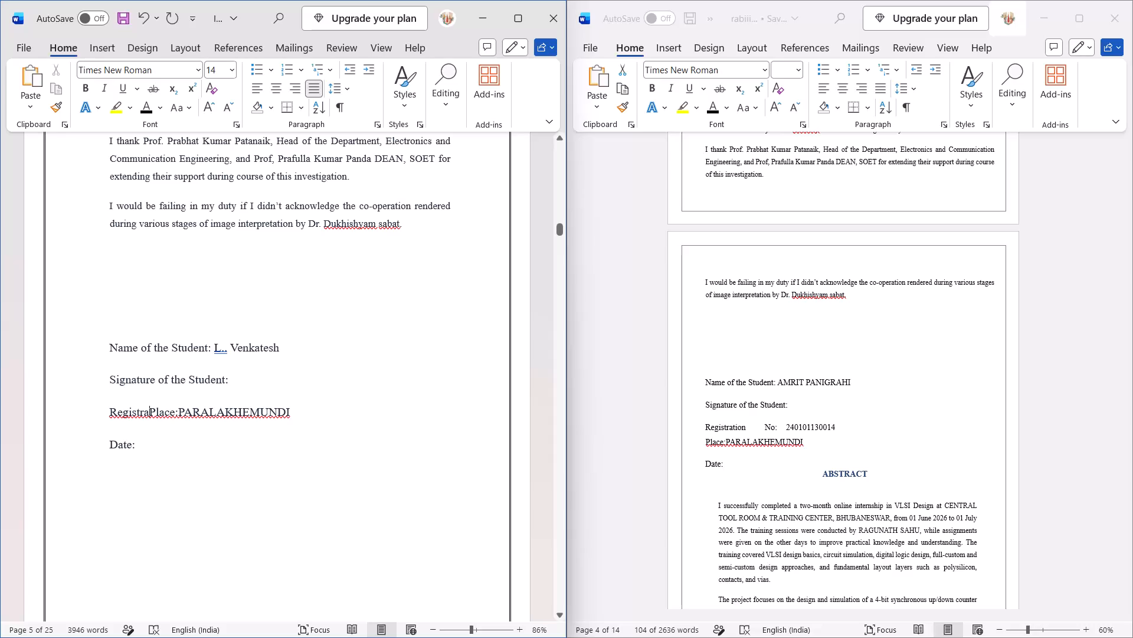
Complete the sign-off's registration line as "Registration No:" followed by the author's registration number, putting the Place text on its own line.
scroll(224, 420, up, 6)
scroll(220, 424, down, 3)
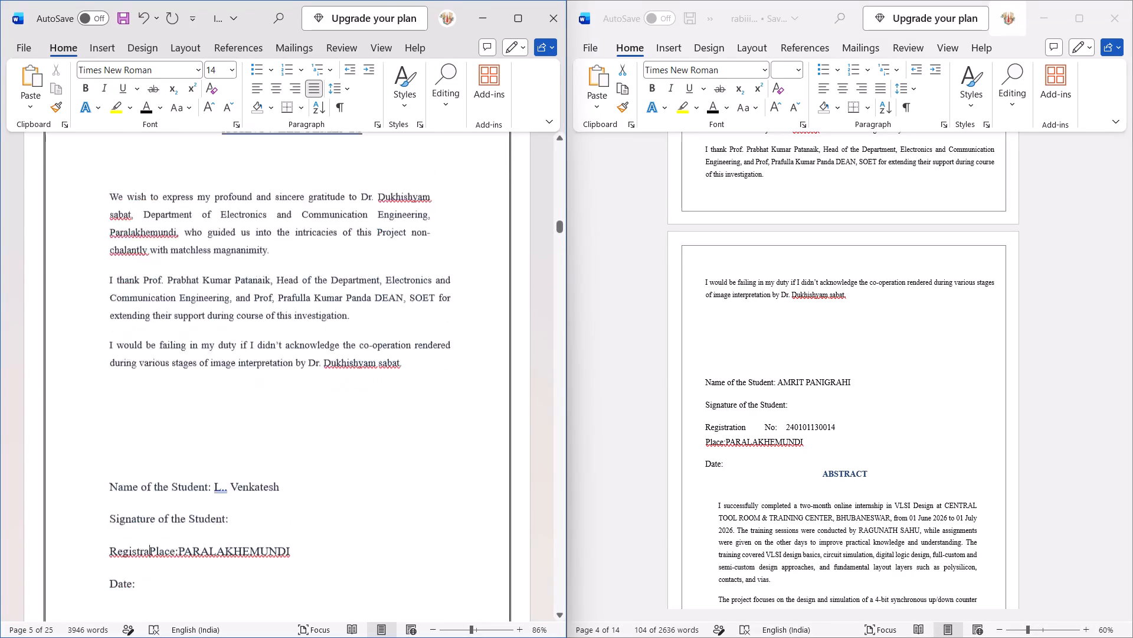
scroll(218, 427, down, 2)
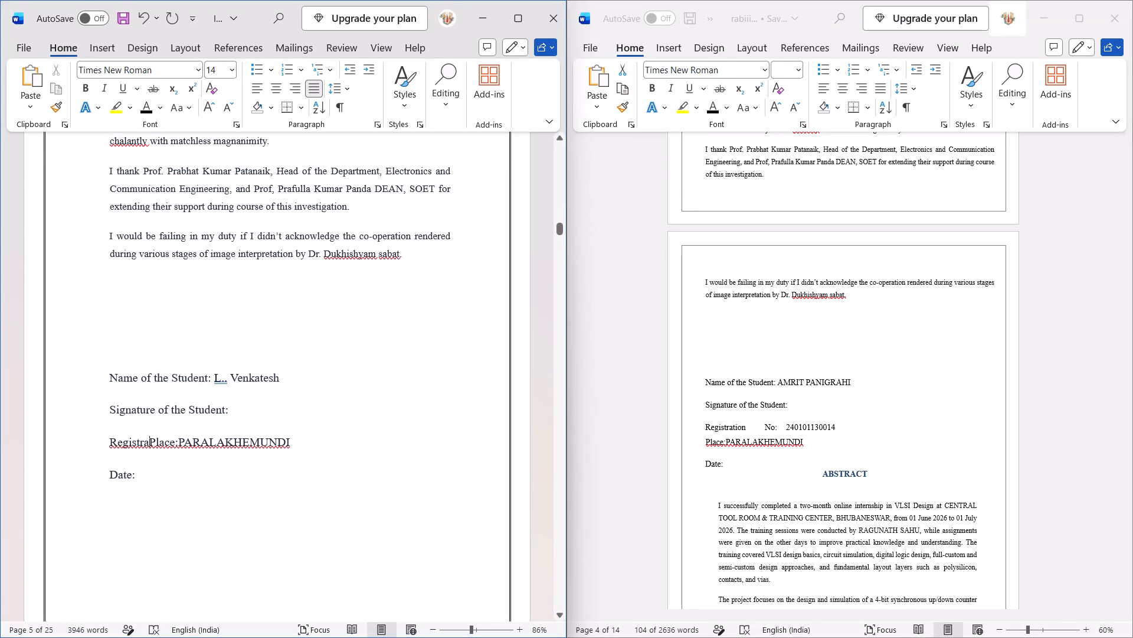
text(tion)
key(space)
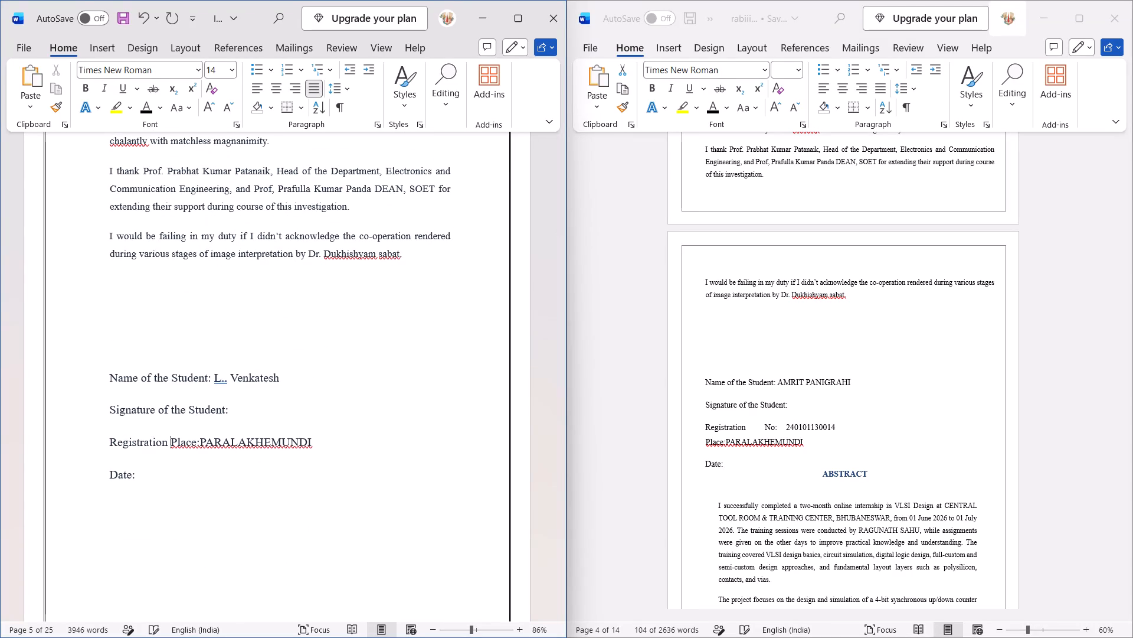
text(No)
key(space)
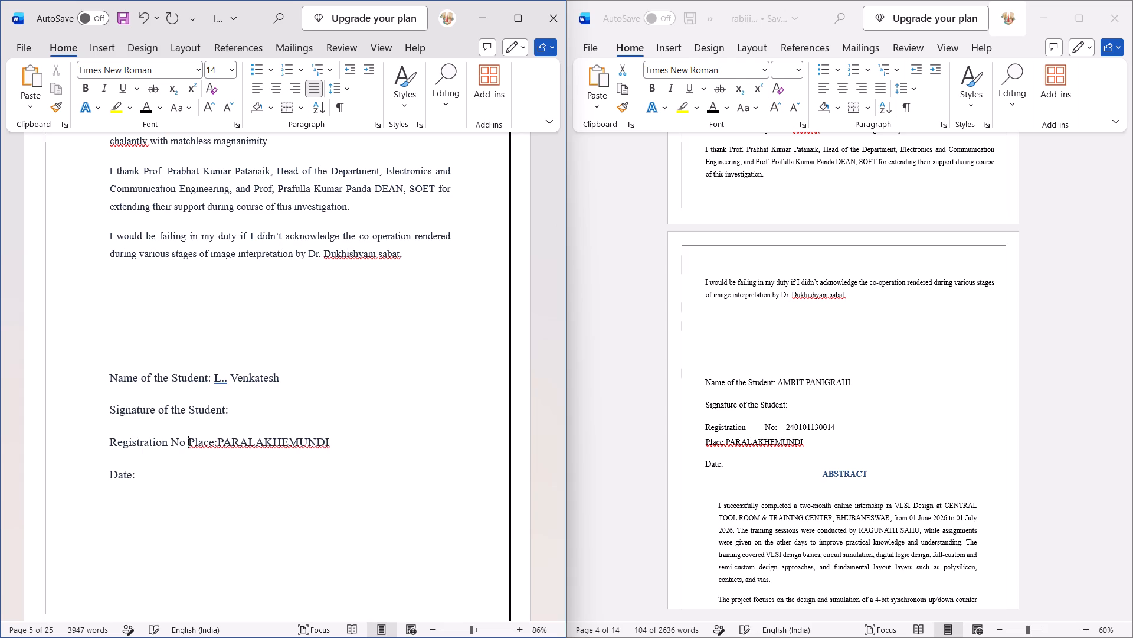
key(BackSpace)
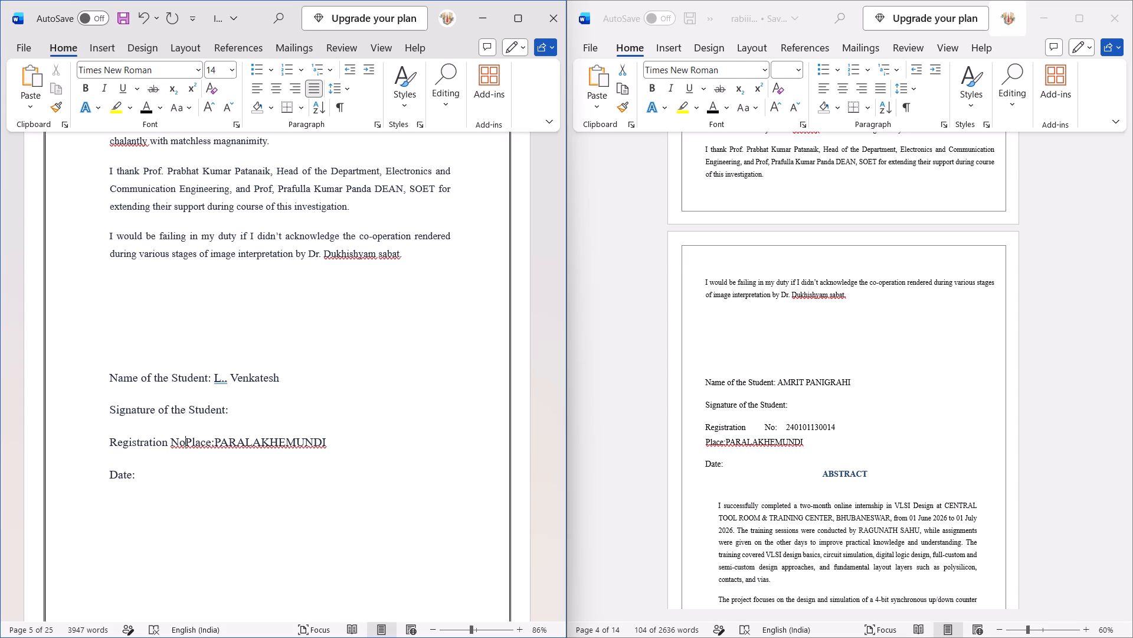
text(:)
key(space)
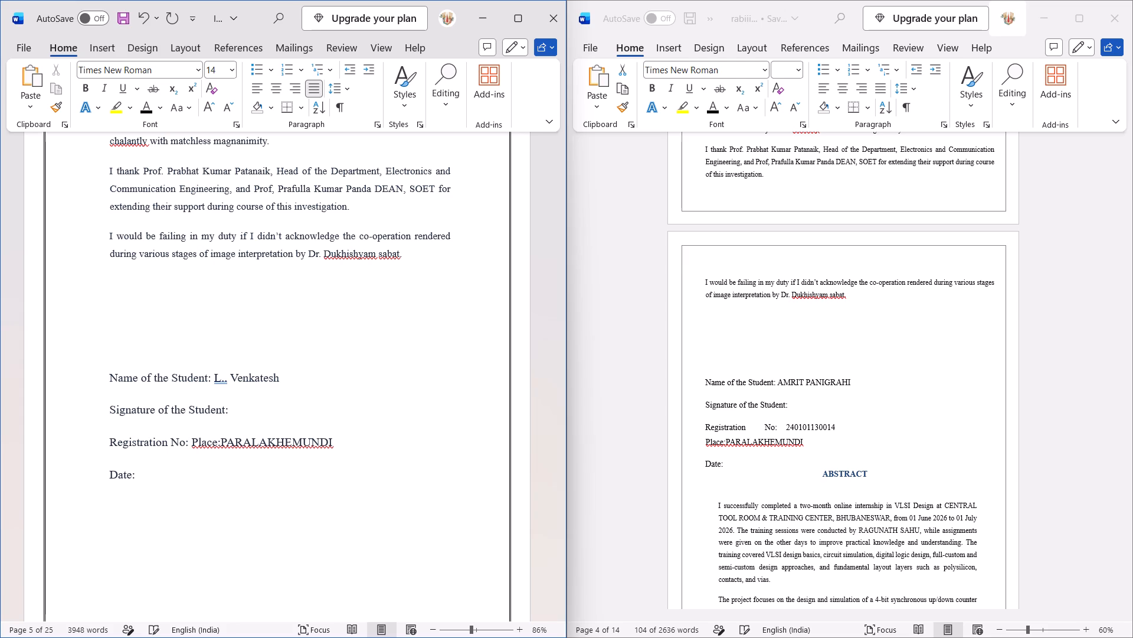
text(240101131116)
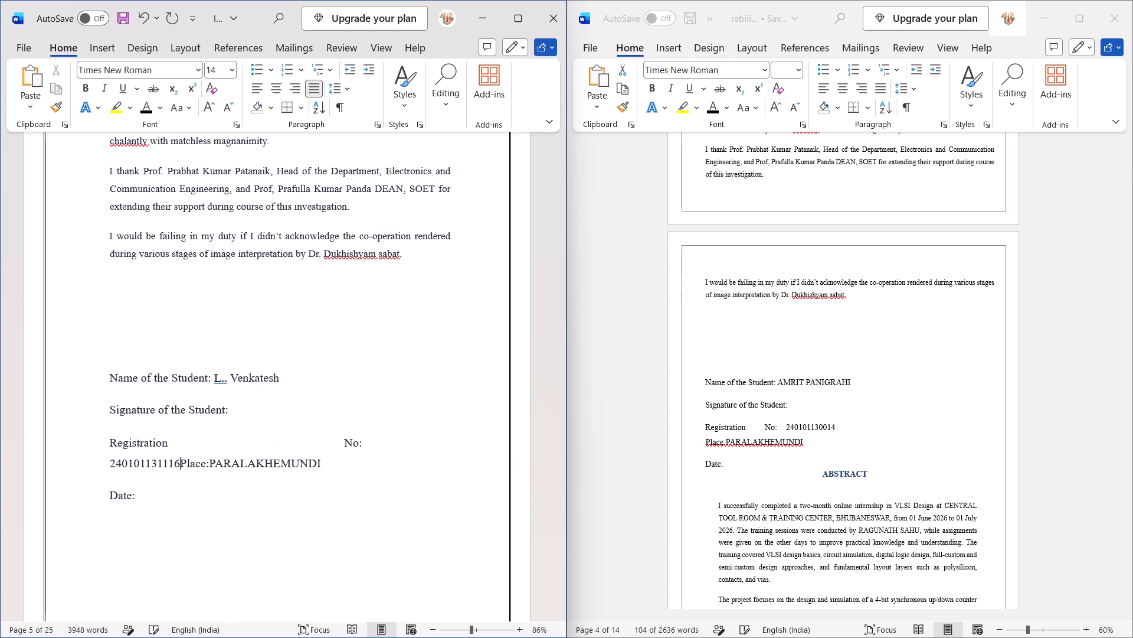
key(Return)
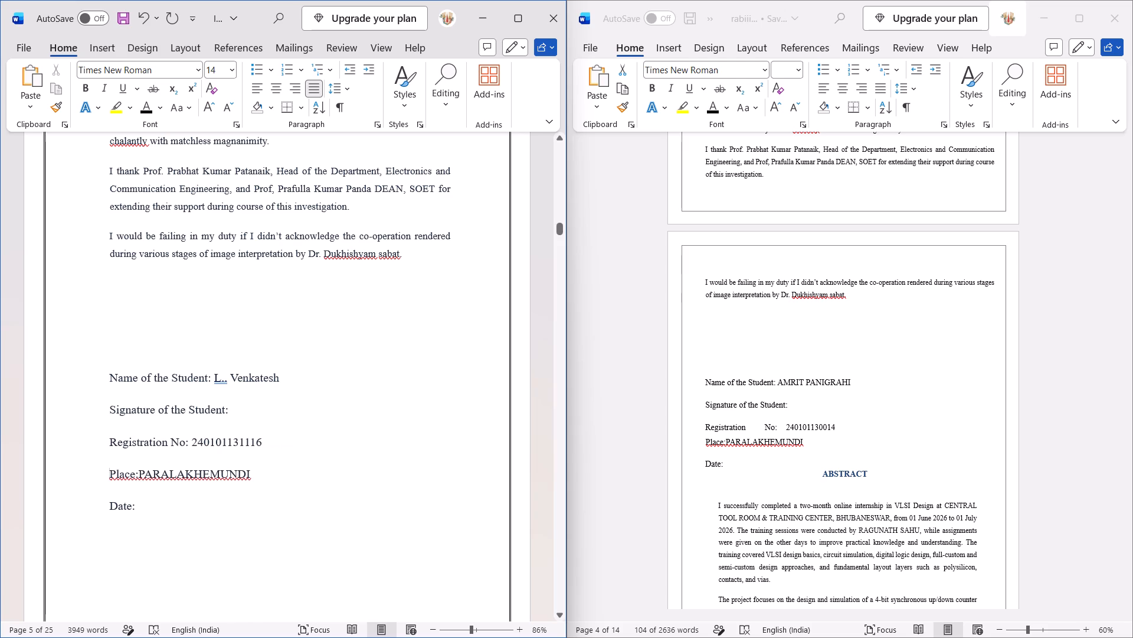
Add a space after "Place:" in the Acknowledgements sign-off and change the place name's case to "Paralakhemundi".
click(139, 476)
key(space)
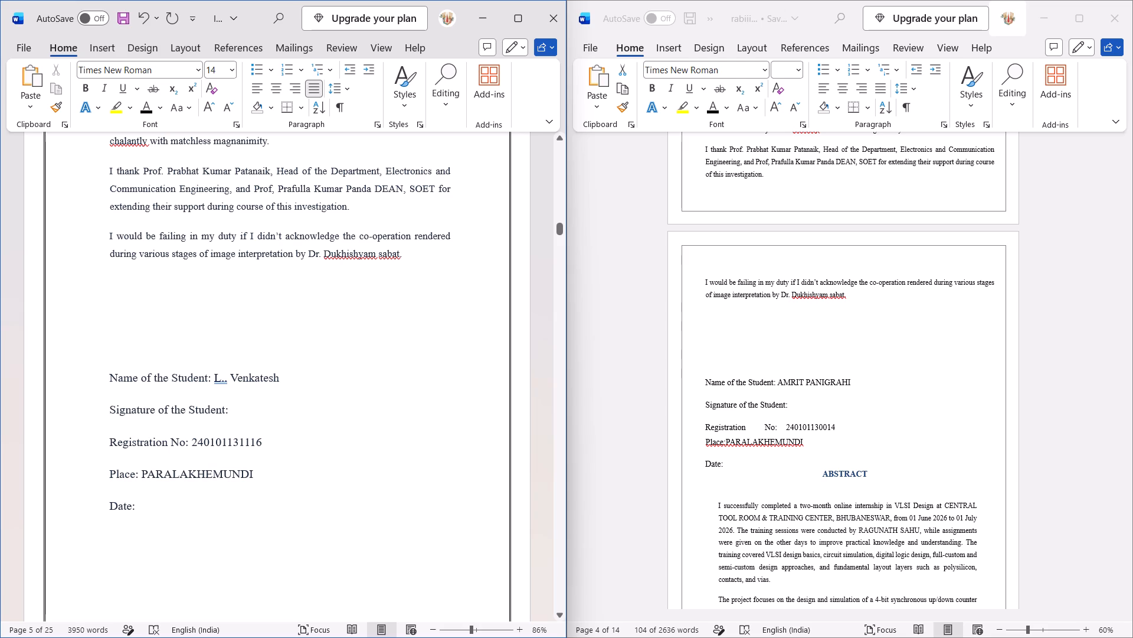
drag(146, 477, 254, 481)
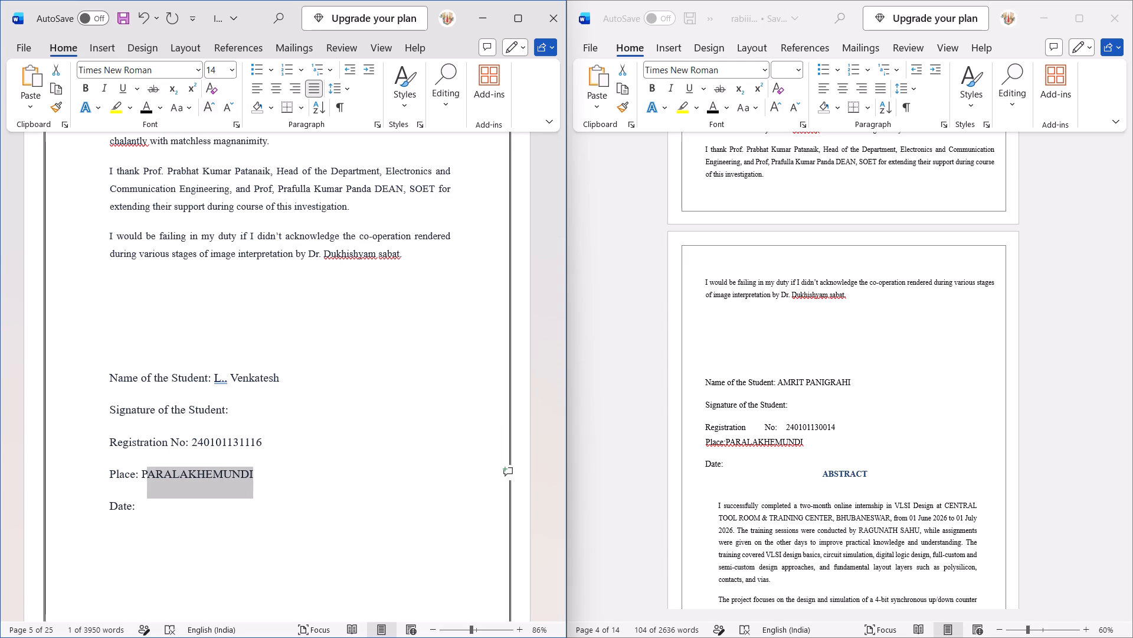
click(188, 110)
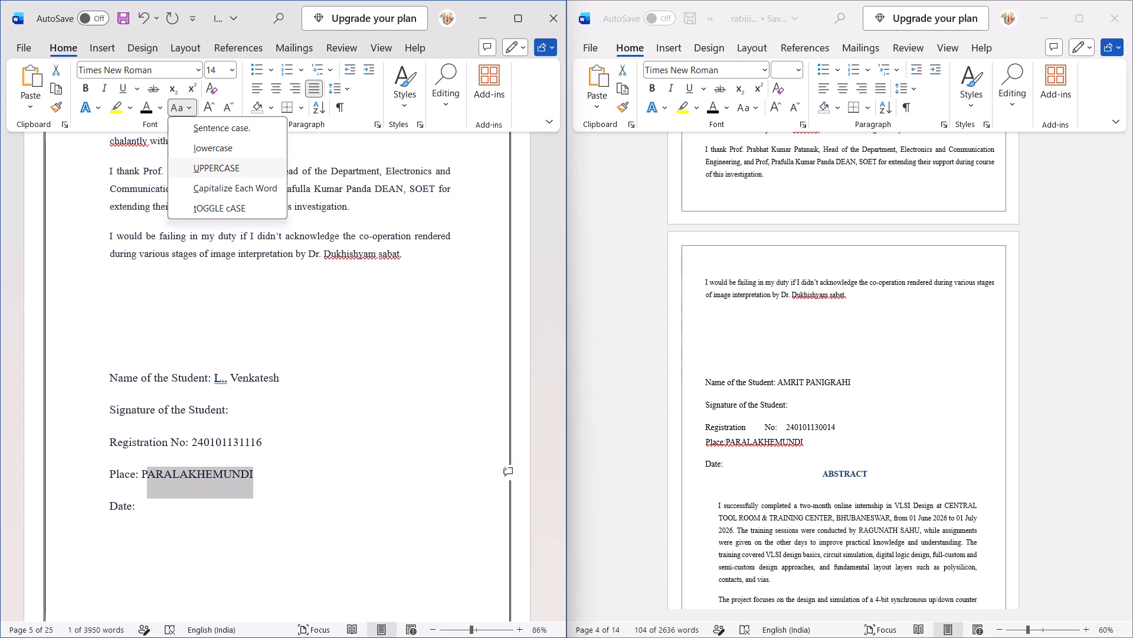
click(240, 146)
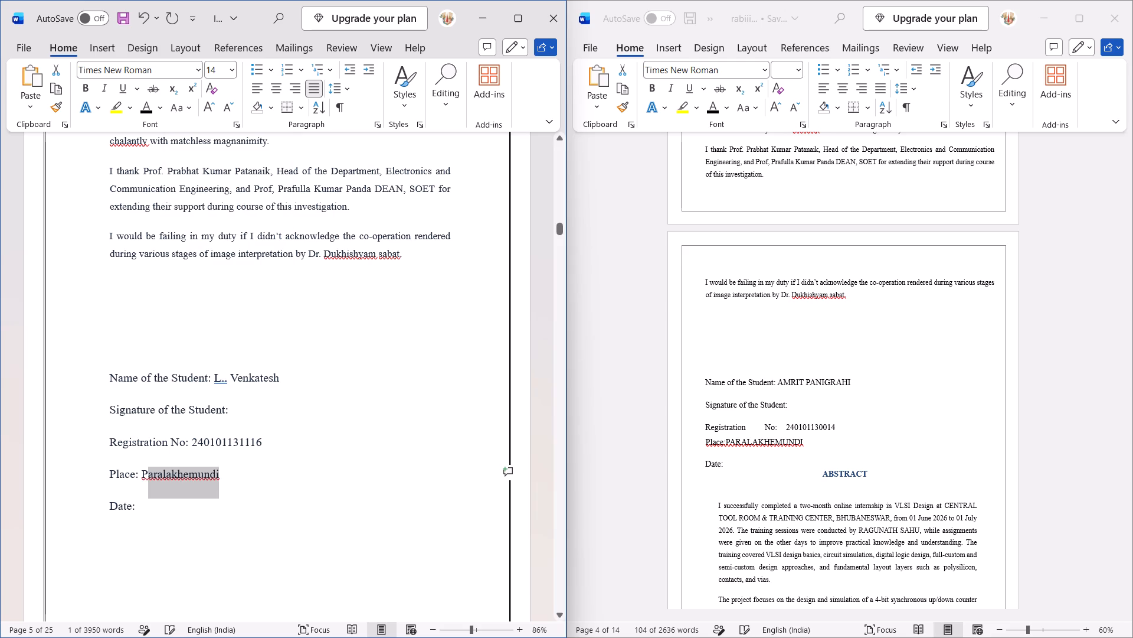
click(281, 463)
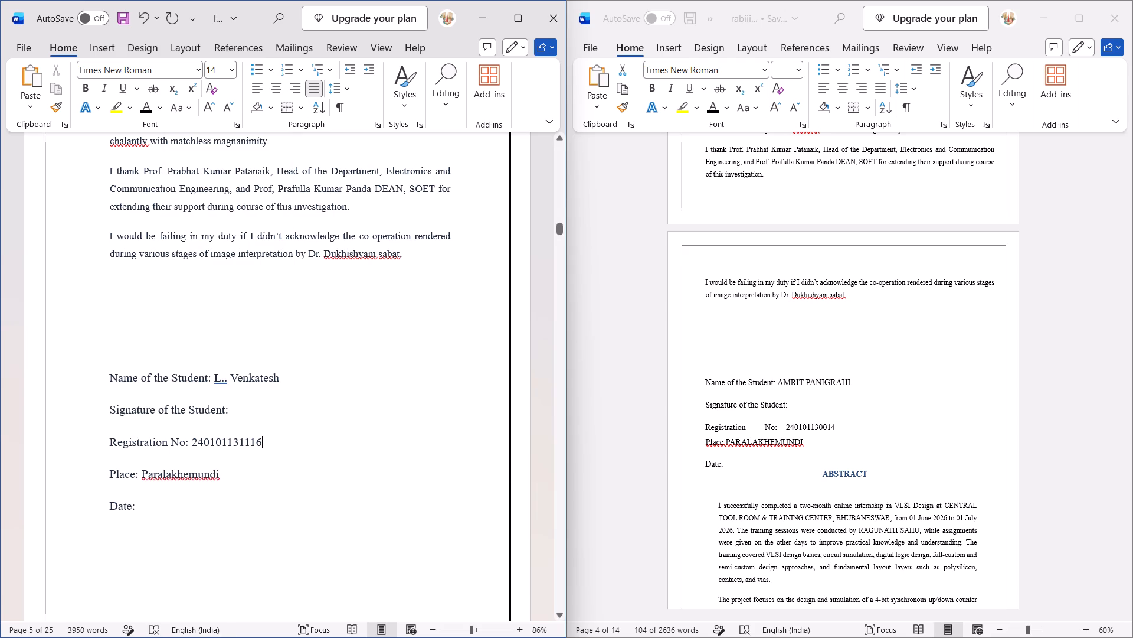
Compare the report's Acknowledgements and Table of Contents pages with the sign-off, Abstract and contents pages of the reference report.
scroll(218, 472, down, 6)
scroll(218, 472, up, 12)
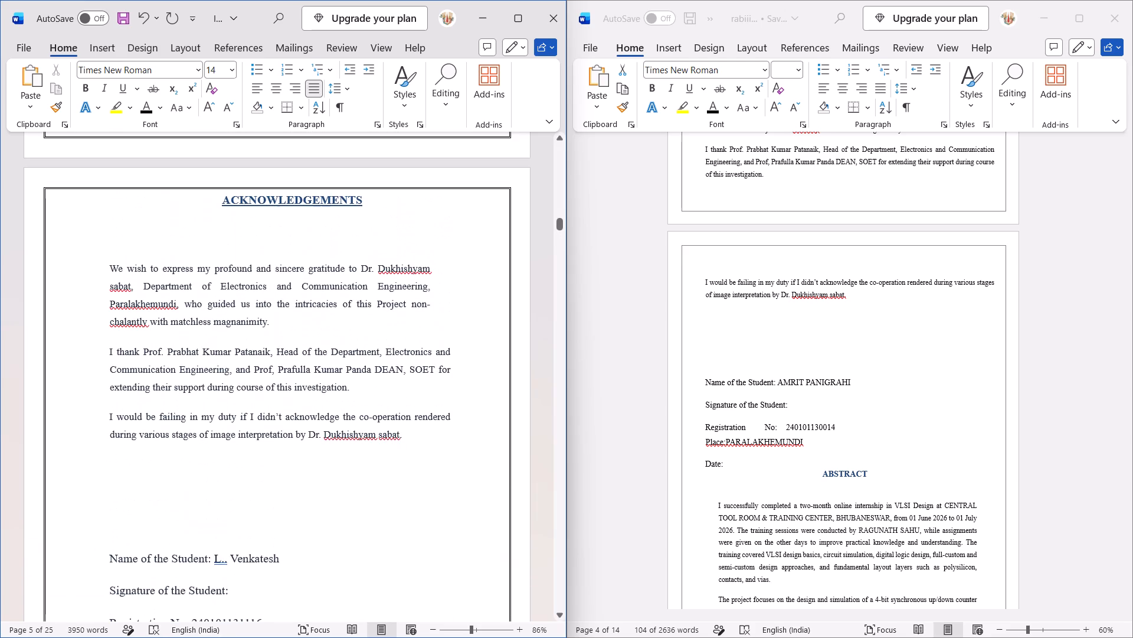
scroll(293, 406, down, 15)
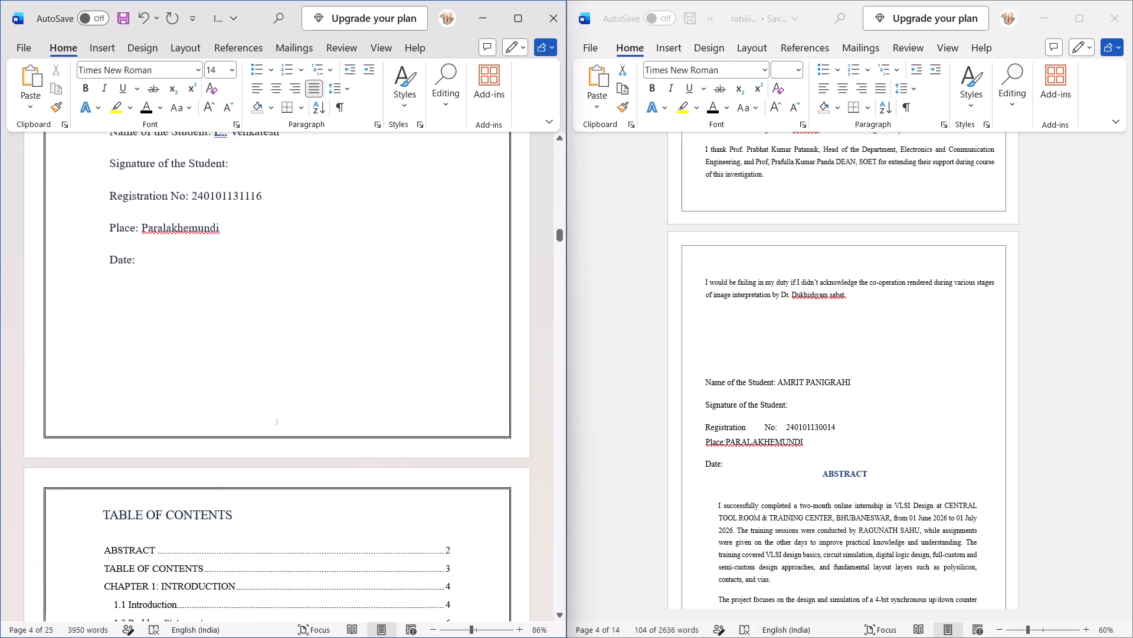
scroll(296, 422, down, 2)
scroll(788, 398, down, 14)
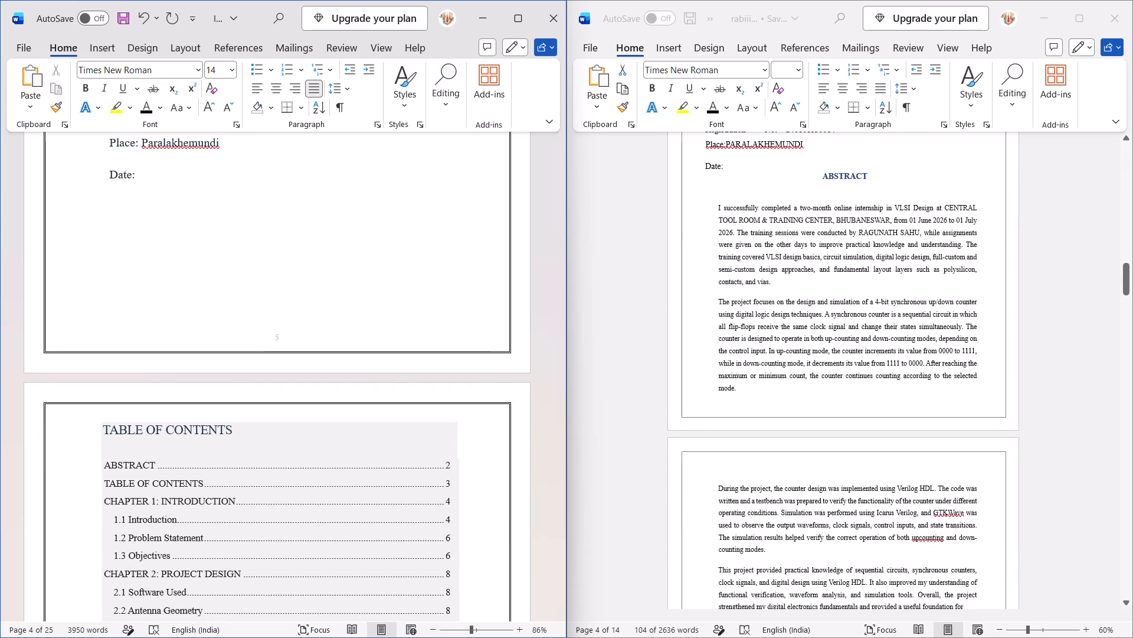
scroll(782, 403, down, 7)
scroll(294, 456, down, 20)
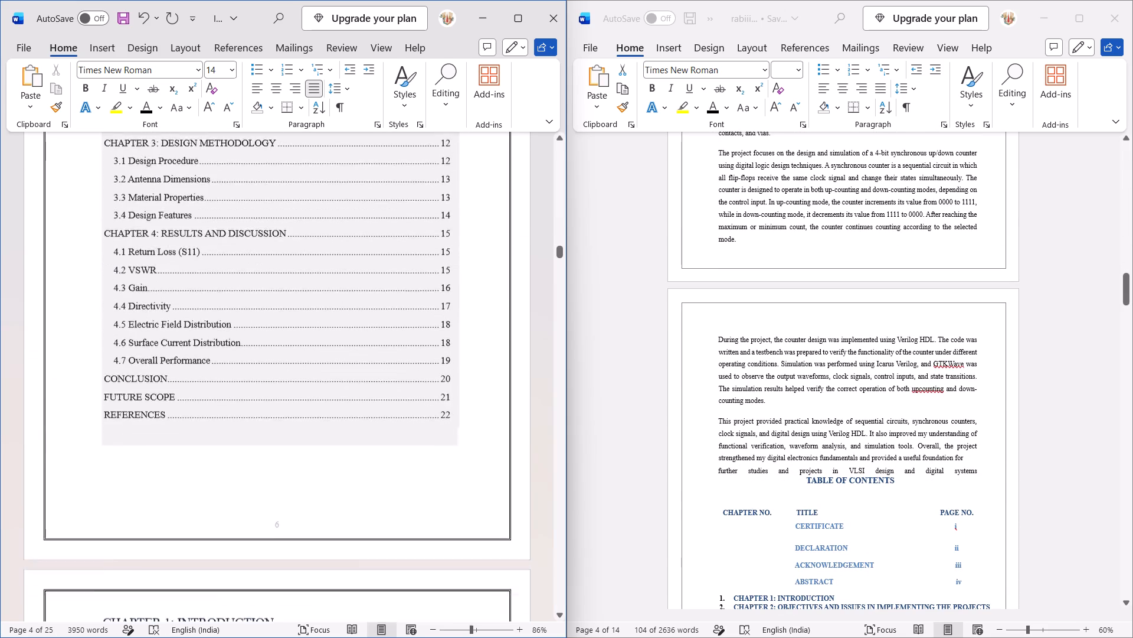
scroll(296, 448, down, 5)
scroll(630, 434, up, 10)
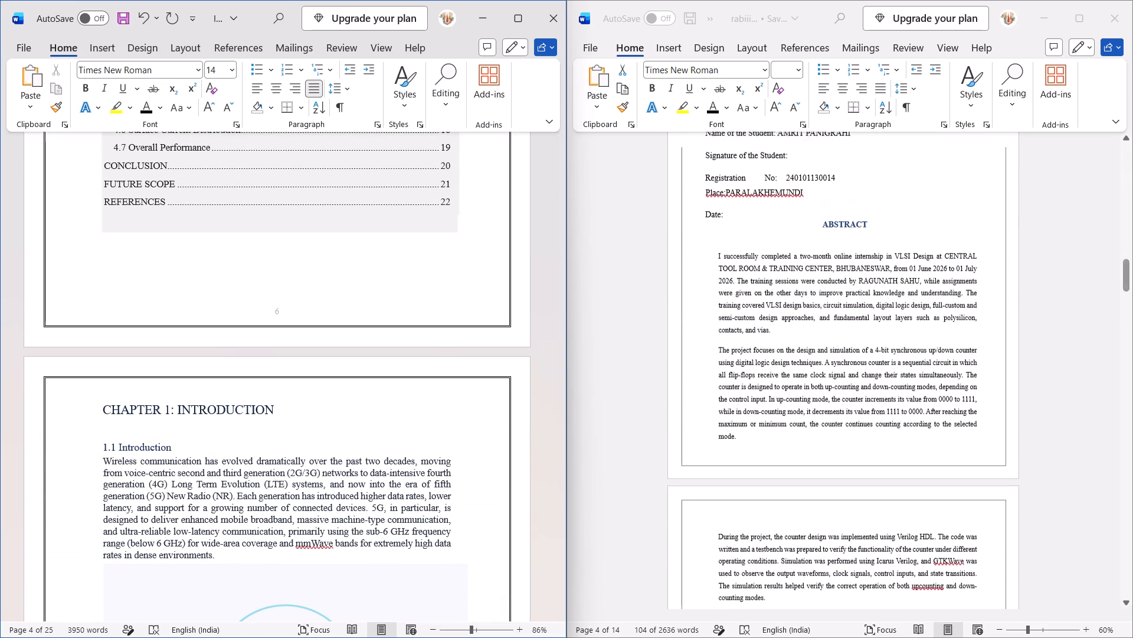
scroll(628, 458, up, 9)
scroll(295, 493, up, 16)
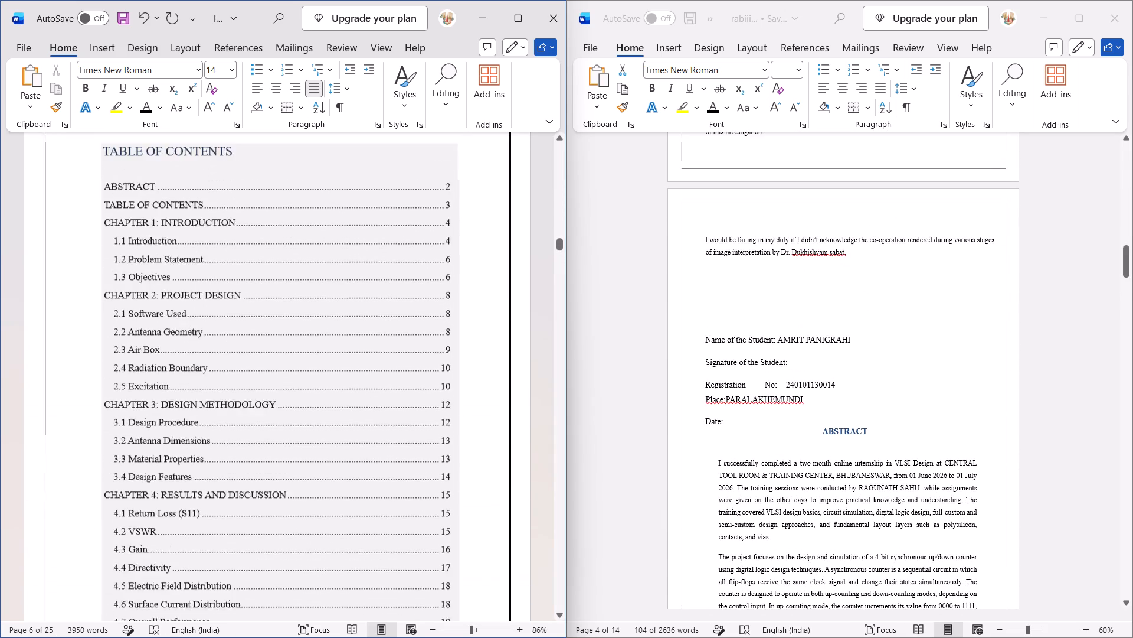
scroll(348, 506, up, 17)
scroll(336, 526, up, 13)
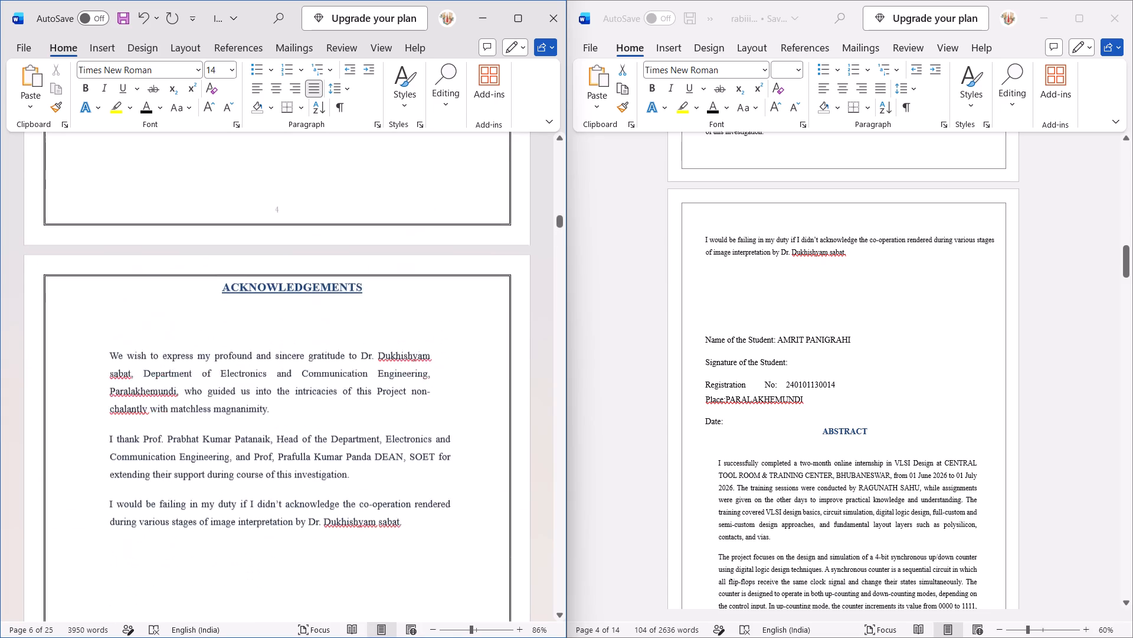
key(ctrl+s)
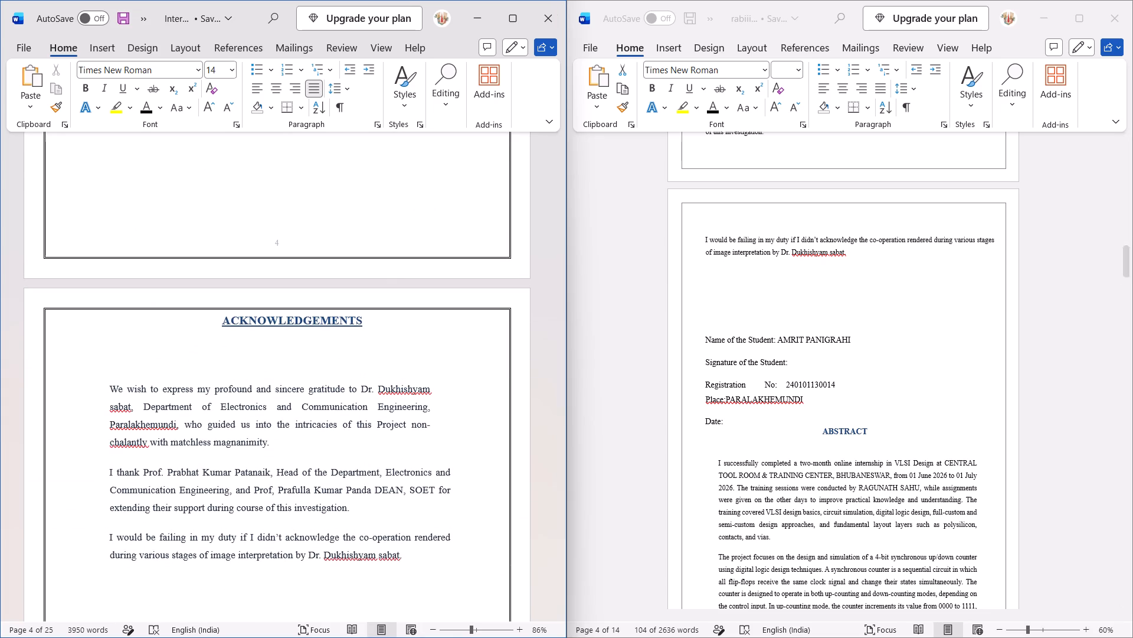
click(491, 627)
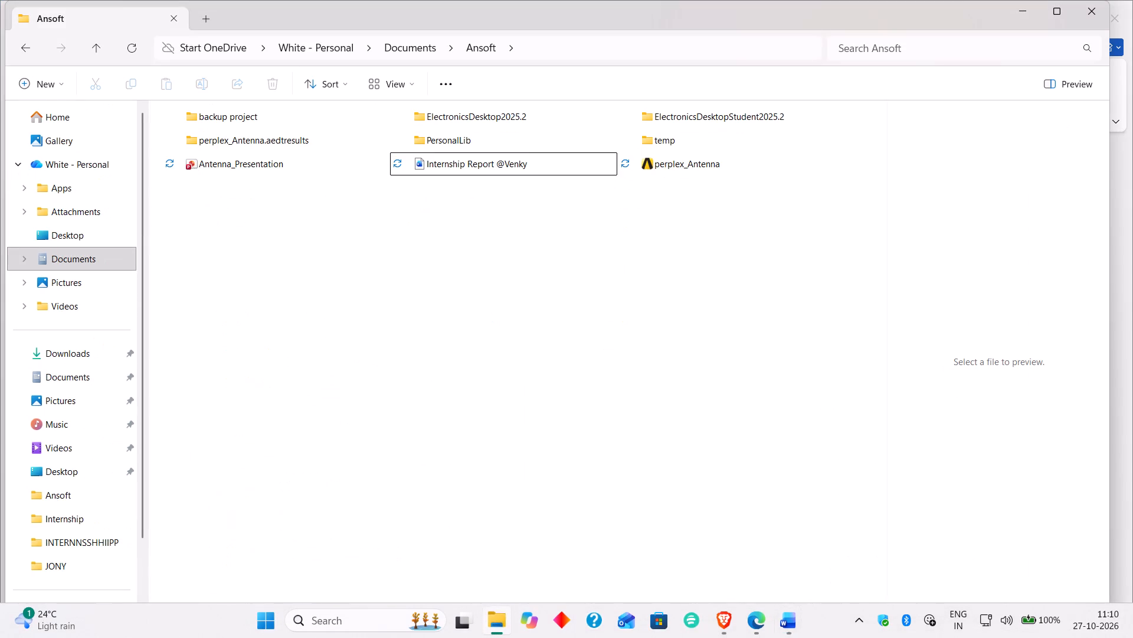
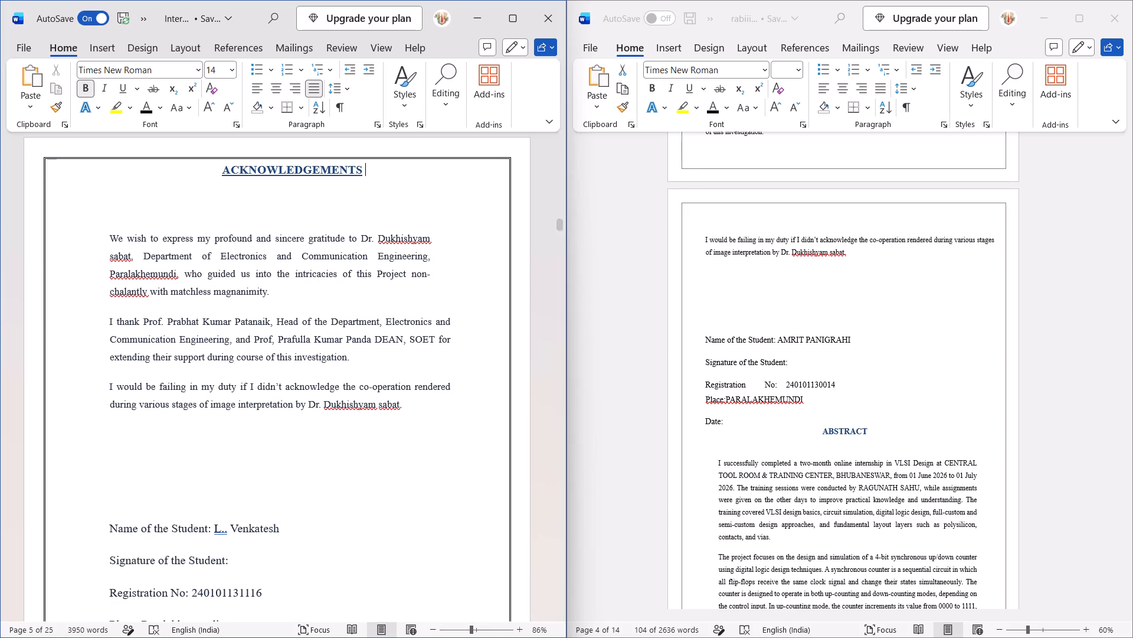
click(550, 17)
click(1119, 17)
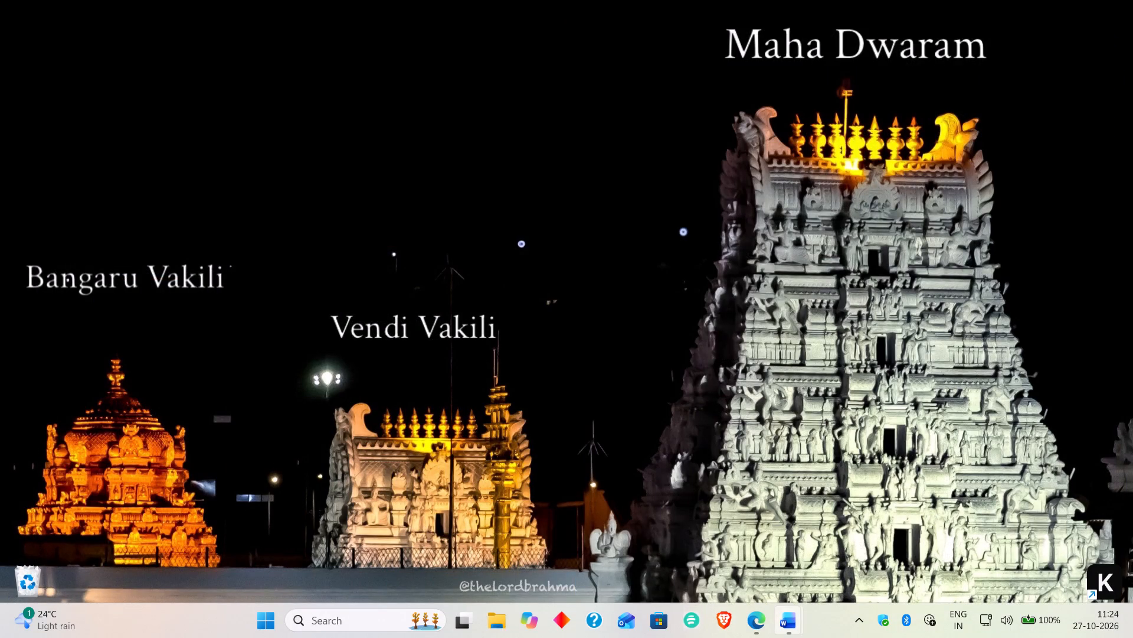
Bring up the Microsoft Edge window and close it.
click(751, 617)
click(1130, 0)
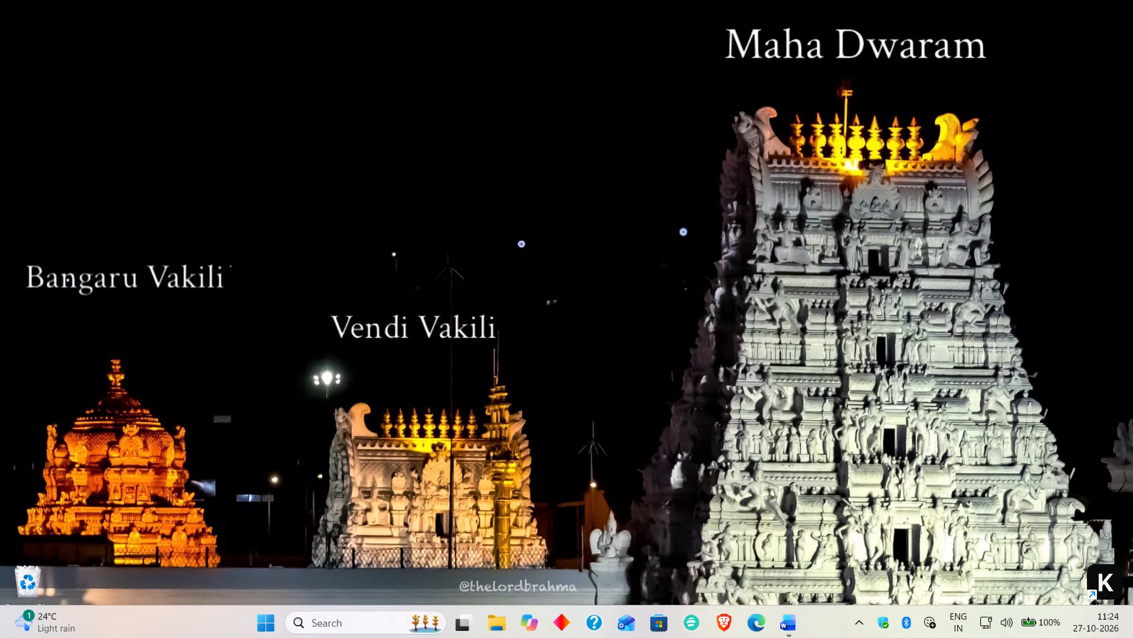
Close the remaining Word windows, Problems_386-390_RL_Report and Internship Guidelines.
click(791, 621)
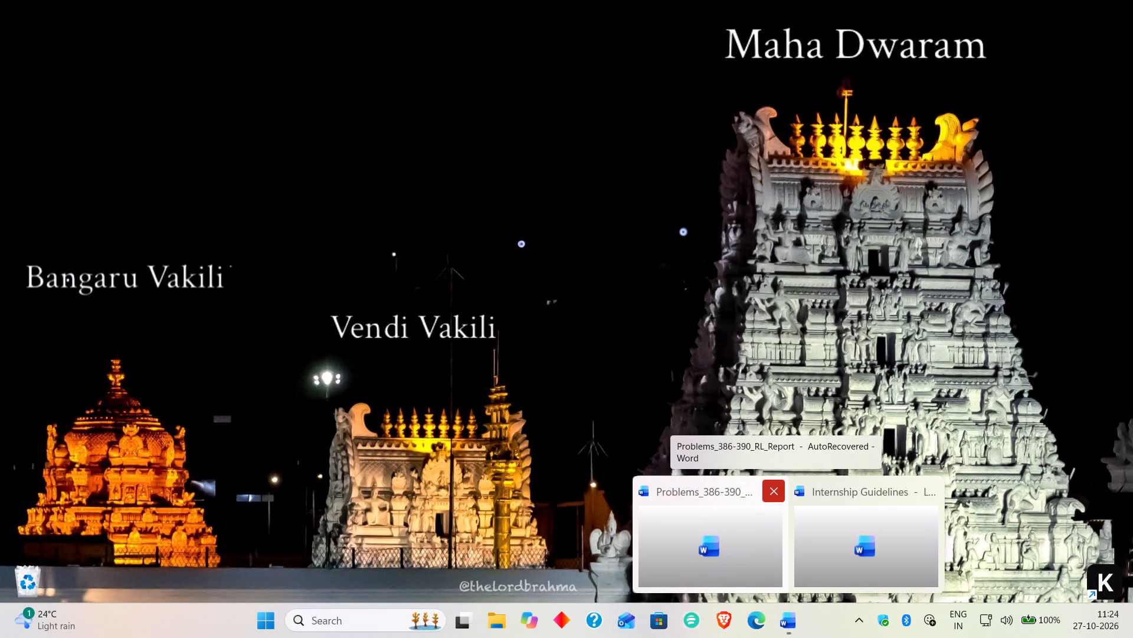
click(777, 489)
click(932, 491)
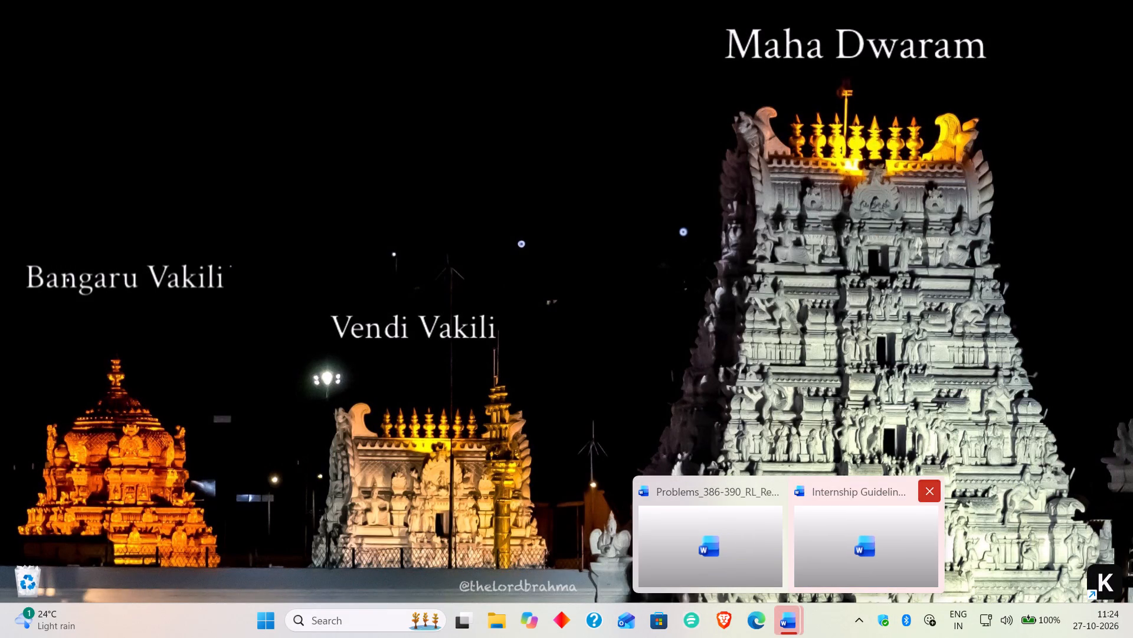
click(859, 494)
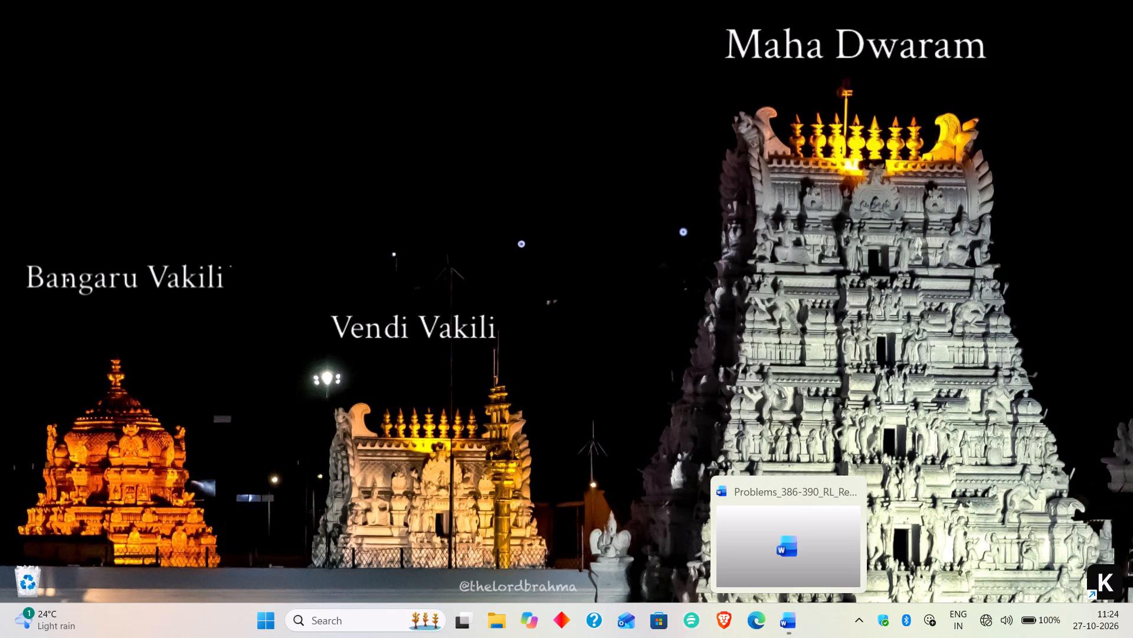
Shut down the computer.
key(super+x)
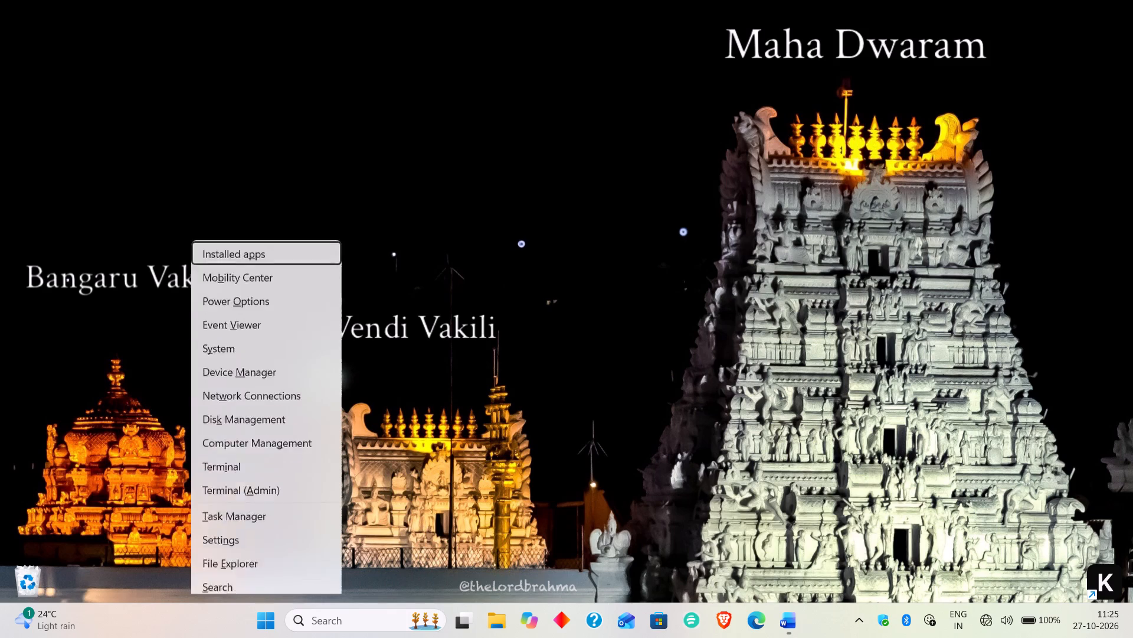
text(uu)
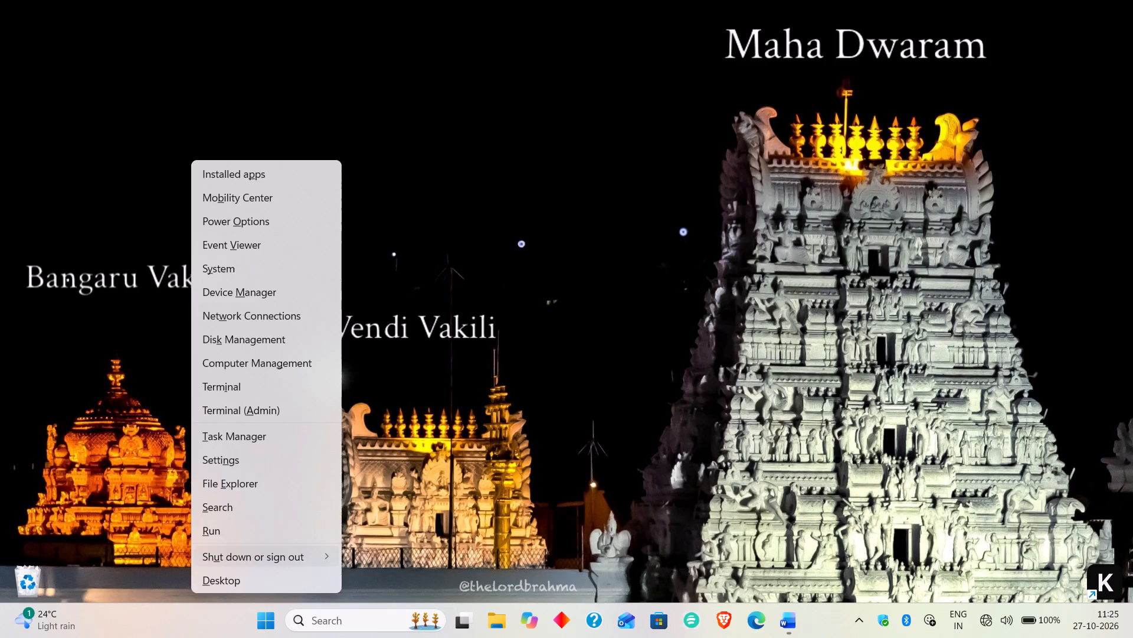